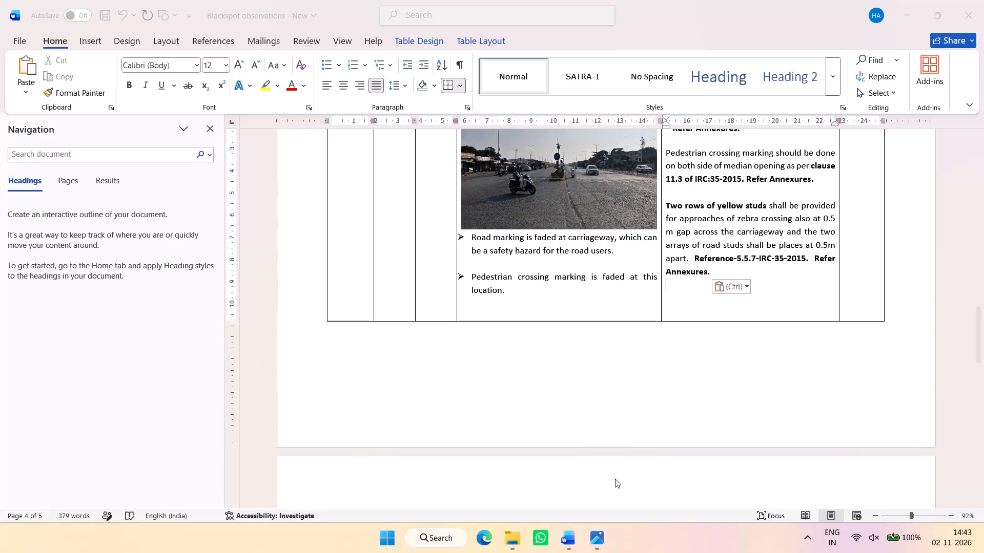
In the Blackspot observations document, cut the bullet "OHM not placed at nose of separator." from the Site Observations column.
{"action": "left_click", "coordinate": [570, 545]}
{"action": "left_click", "coordinate": [484, 458]}
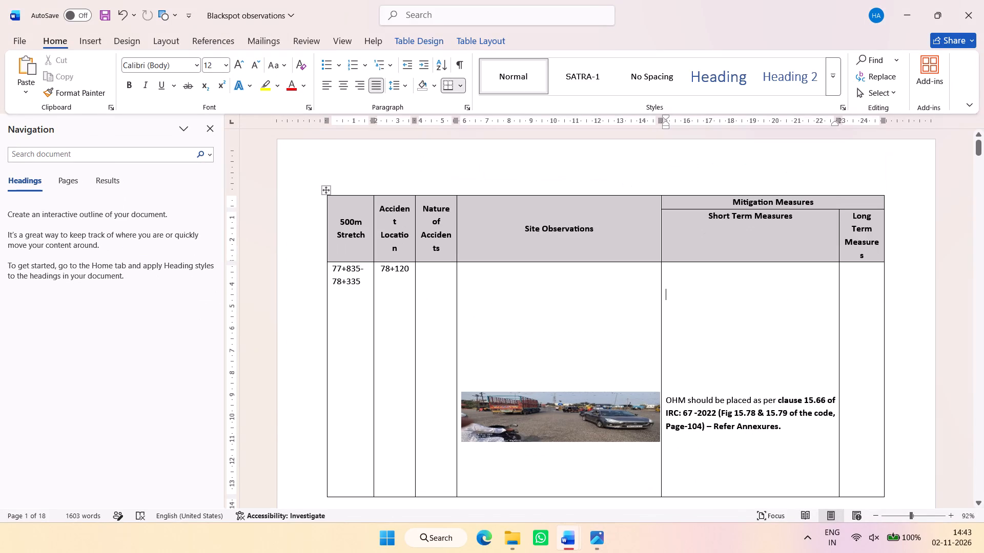
{"action": "scroll", "coordinate": [540, 322], "scroll_direction": "down", "scroll_amount": 12}
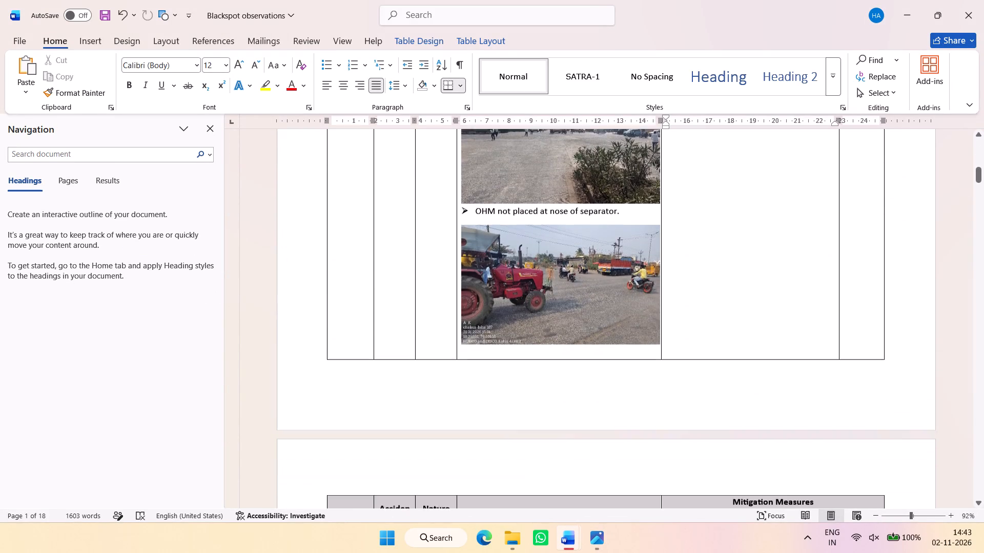
{"action": "scroll", "coordinate": [540, 322], "scroll_direction": "down", "scroll_amount": 7}
{"action": "scroll", "coordinate": [540, 322], "scroll_direction": "up", "scroll_amount": 10}
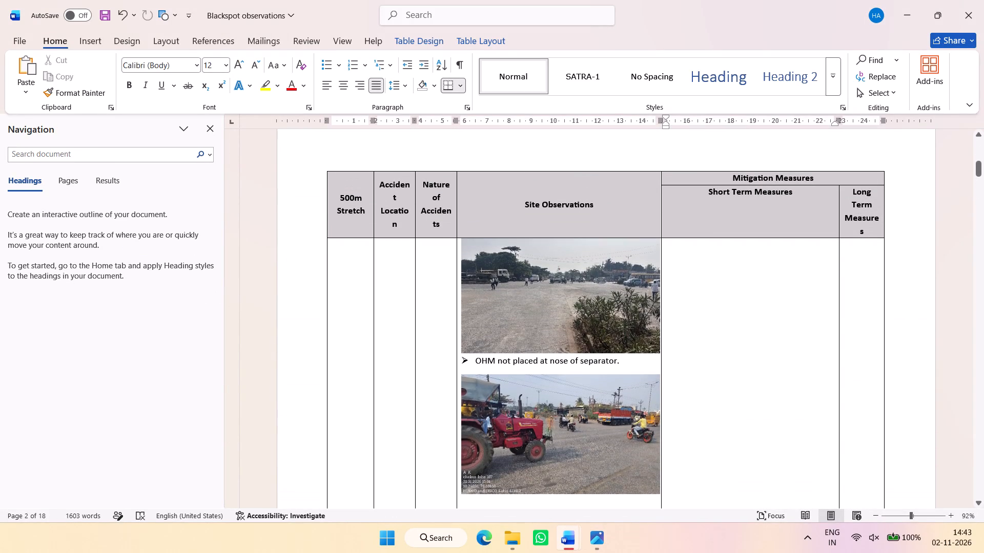
{"action": "left_click_drag", "start_coordinate": [634, 363], "coordinate": [474, 364]}
{"action": "key", "text": "ctrl+x"}
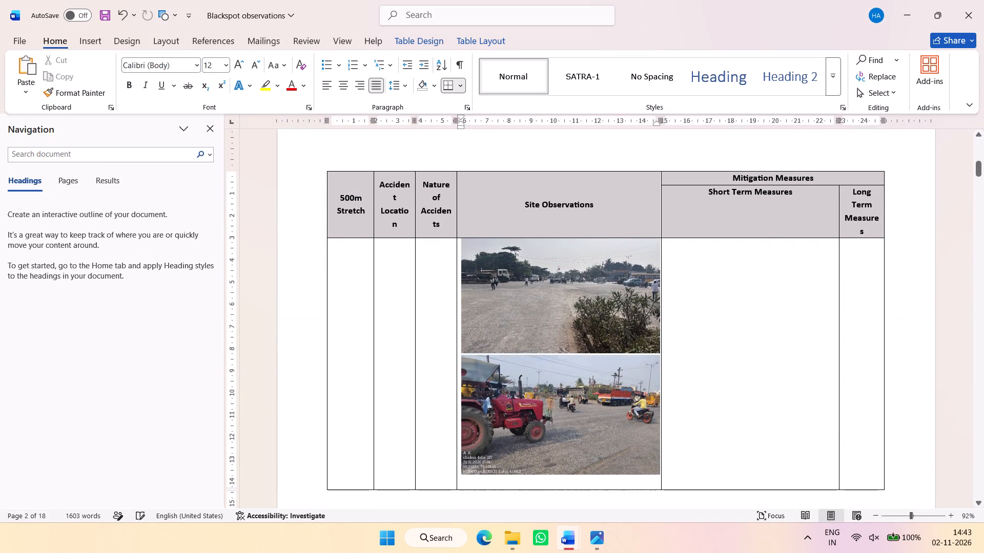
Copy the photo IMG_9569 and paste it into the Site Observations cell above the 79+335-79+835 row in Blackspot observations - New.
{"action": "key", "text": "alt+Tab"}
{"action": "left_click", "coordinate": [549, 306]}
{"action": "scroll", "coordinate": [577, 307], "scroll_direction": "down", "scroll_amount": 6}
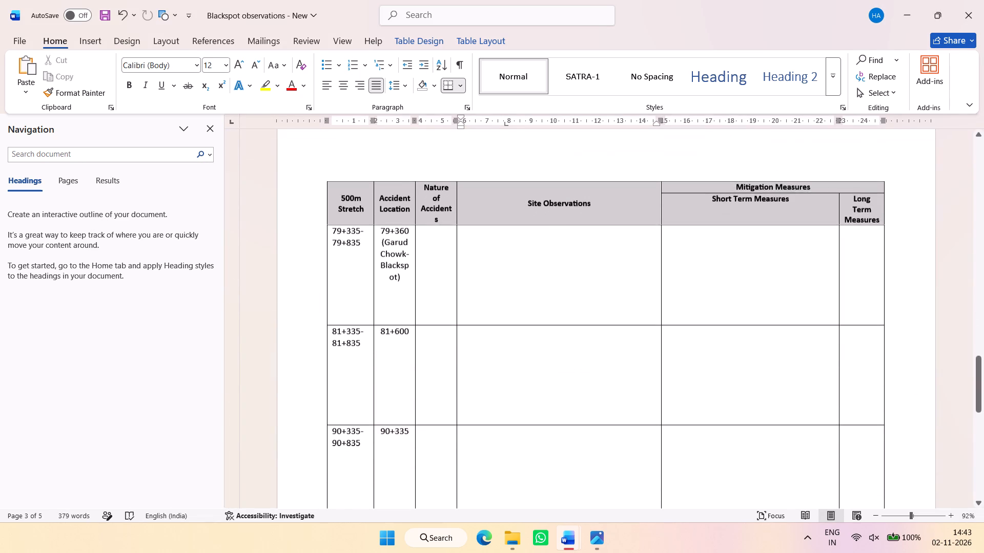
{"action": "scroll", "coordinate": [578, 303], "scroll_direction": "up", "scroll_amount": 6}
{"action": "left_click", "coordinate": [595, 532]}
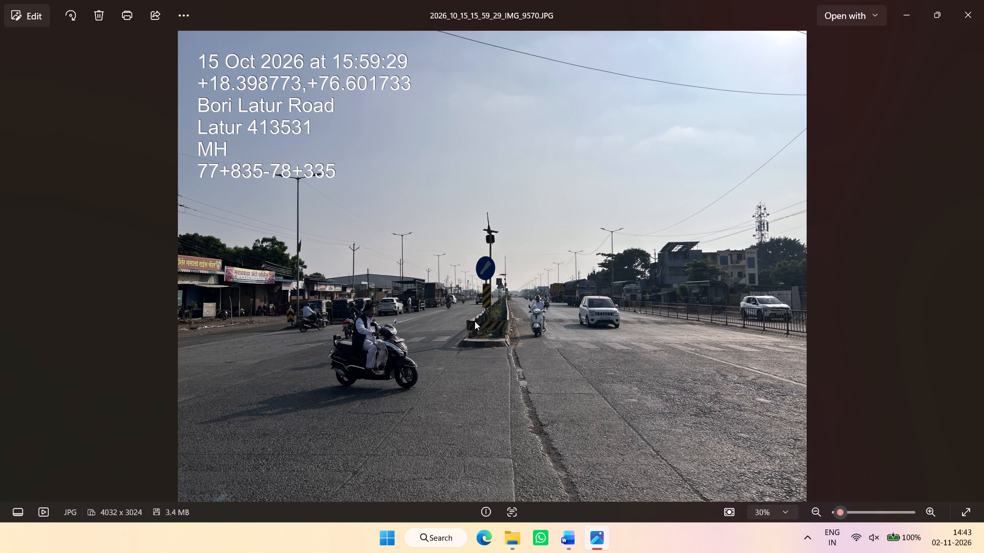
{"action": "left_click", "coordinate": [35, 327]}
{"action": "key", "text": "ctrl+c"}
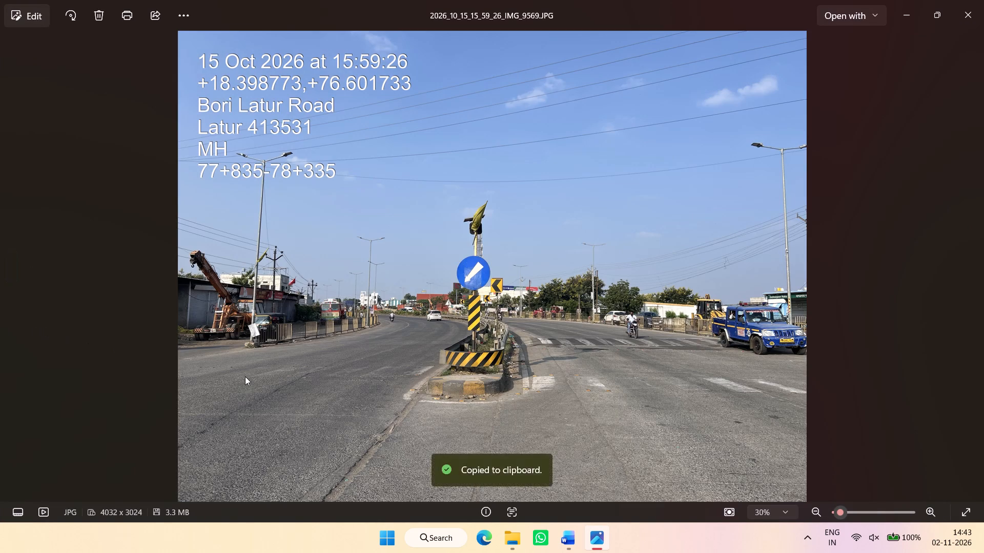
{"action": "key", "text": "alt+Tab"}
{"action": "key", "text": "ctrl+v"}
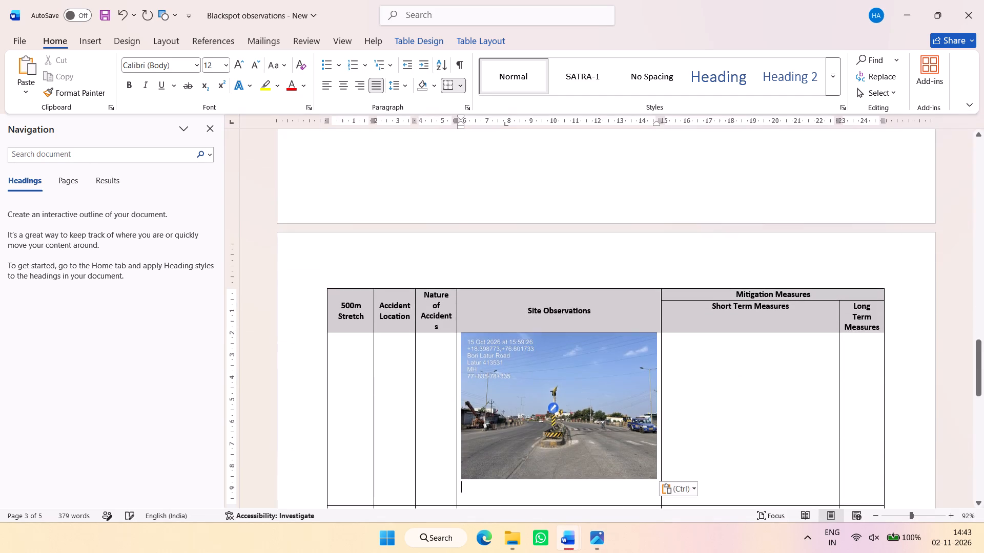
Browse the preceding site photos of stretch 77+835-78+335 and copy IMG_9568.
{"action": "key", "text": "alt+Tab"}
{"action": "left_click", "coordinate": [0, 286]}
{"action": "scroll", "coordinate": [538, 338], "scroll_direction": "up", "scroll_amount": 4}
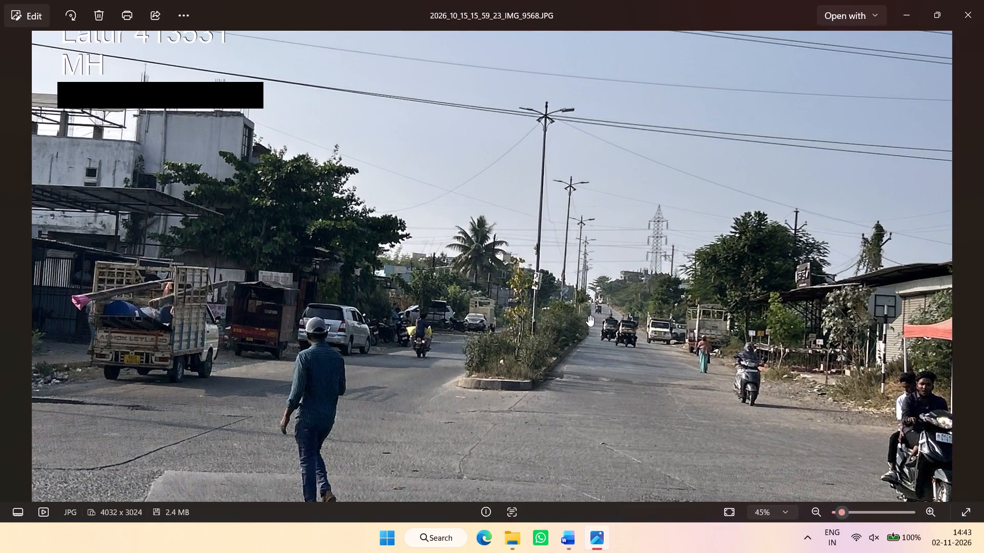
{"action": "scroll", "coordinate": [591, 315], "scroll_direction": "down", "scroll_amount": 9}
{"action": "left_click", "coordinate": [0, 335]}
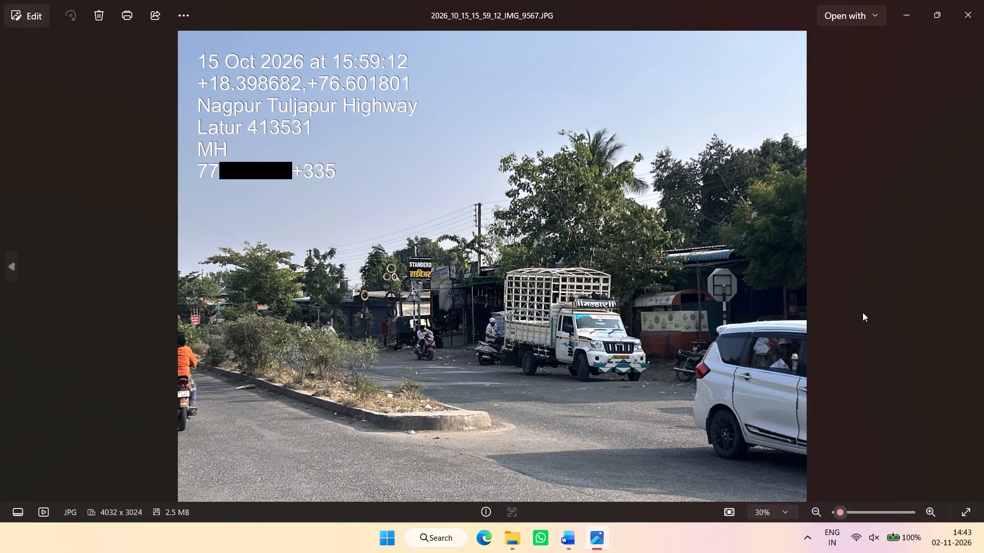
{"action": "scroll", "coordinate": [419, 325], "scroll_direction": "up", "scroll_amount": 6}
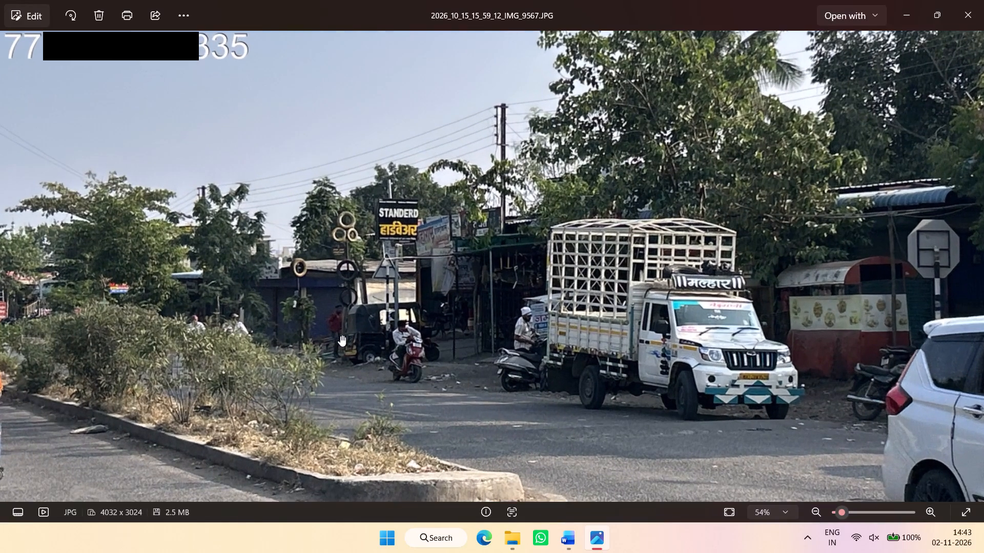
{"action": "scroll", "coordinate": [320, 338], "scroll_direction": "down", "scroll_amount": 14}
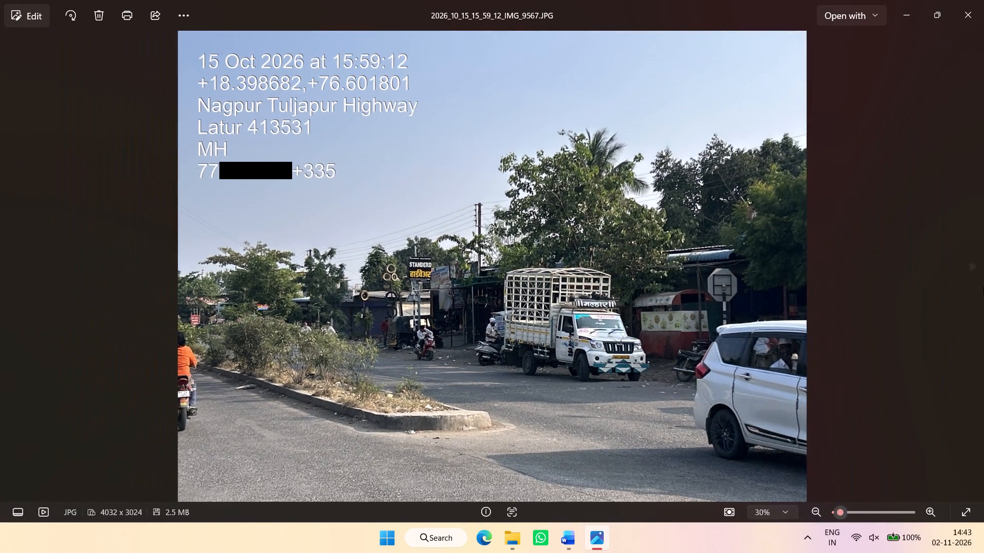
{"action": "left_click", "coordinate": [983, 286]}
{"action": "key", "text": "ctrl+c"}
In Blackspot observations - New, paste the OHM separator bullet below the IMG_9569 photo, followed by the IMG_9568 photo.
{"action": "key", "text": "alt+Tab"}
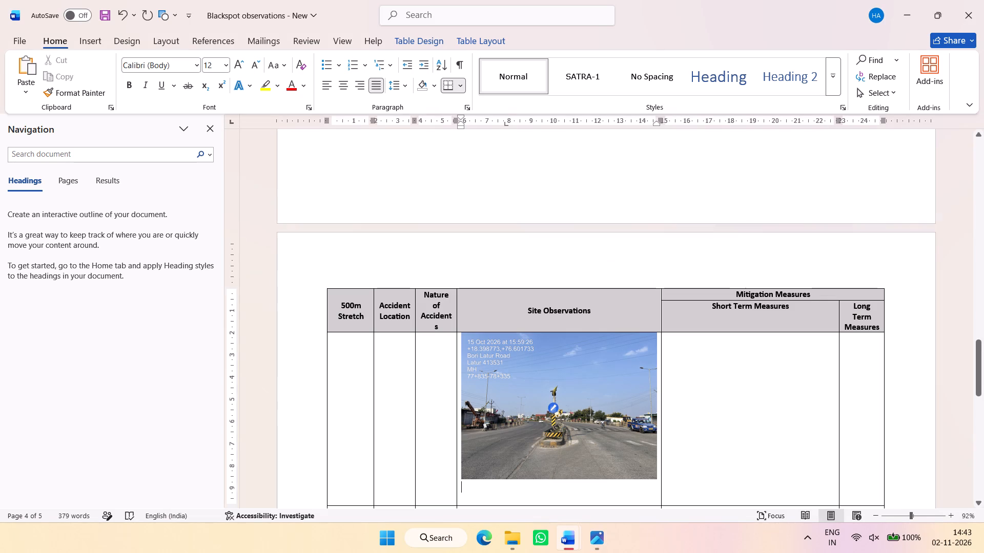
{"action": "scroll", "coordinate": [561, 419], "scroll_direction": "down", "scroll_amount": 1}
{"action": "key", "text": "super+v"}
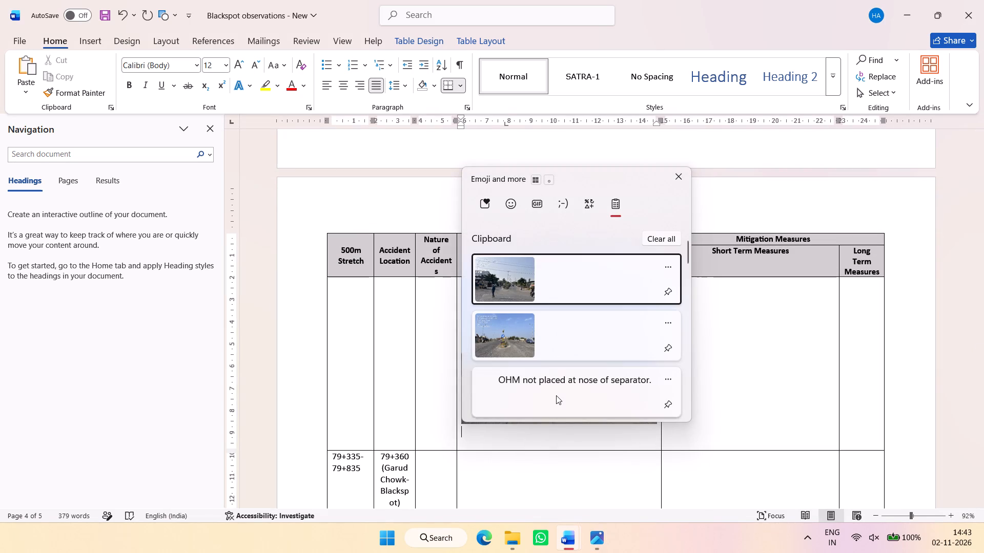
{"action": "left_click", "coordinate": [556, 395]}
{"action": "key", "text": "ctrl+v"}
{"action": "key", "text": "super+v"}
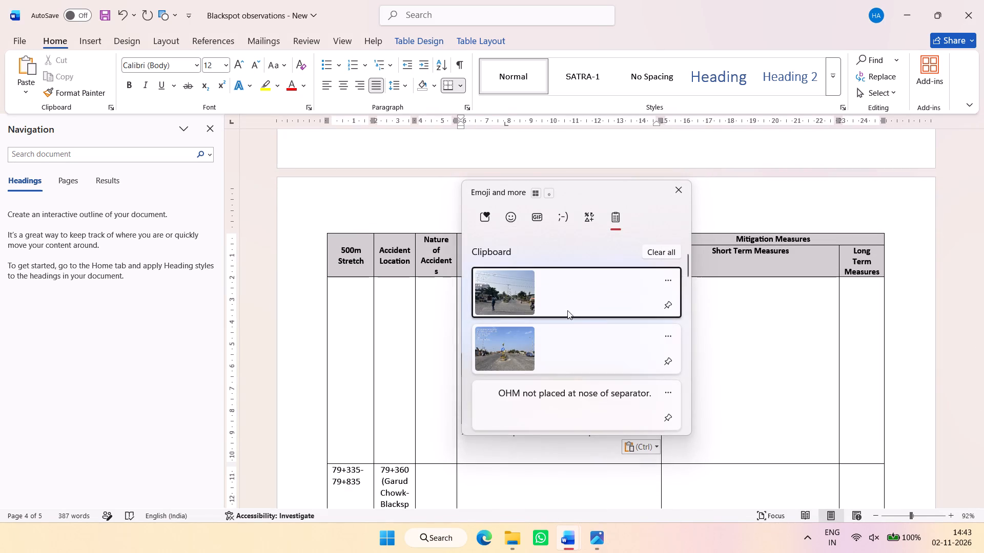
{"action": "left_click", "coordinate": [567, 306]}
{"action": "key", "text": "ctrl+v"}
In Blackspot observations, cut the short-term measure "OHM should be placed as per clause 15.66 of IRC: 67 -2022" including its annexure reference.
{"action": "key", "text": "alt+Tab"}
{"action": "key", "text": "alt+Tab"}
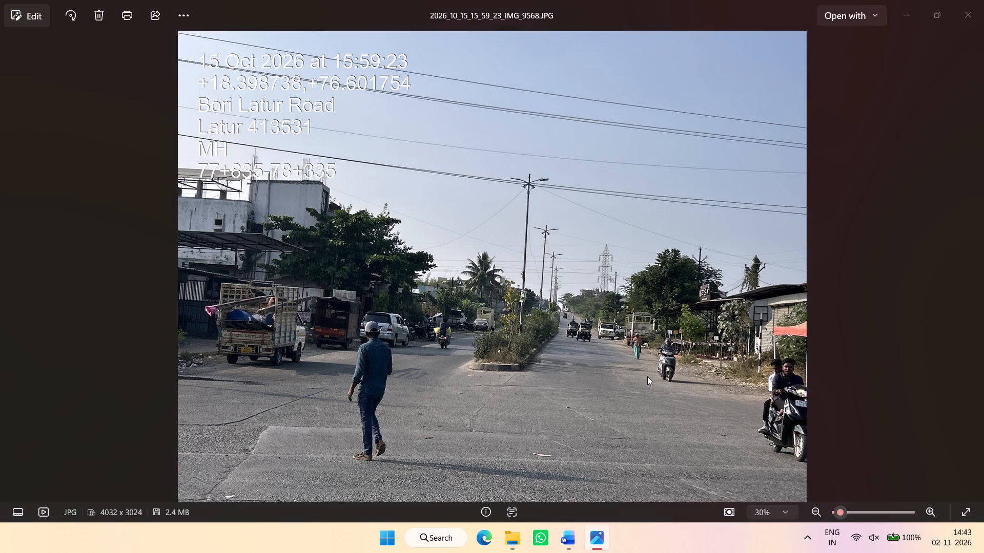
{"action": "key", "text": "alt+Tab"}
{"action": "key", "text": "alt+Tab"}
{"action": "scroll", "coordinate": [717, 355], "scroll_direction": "up", "scroll_amount": 7}
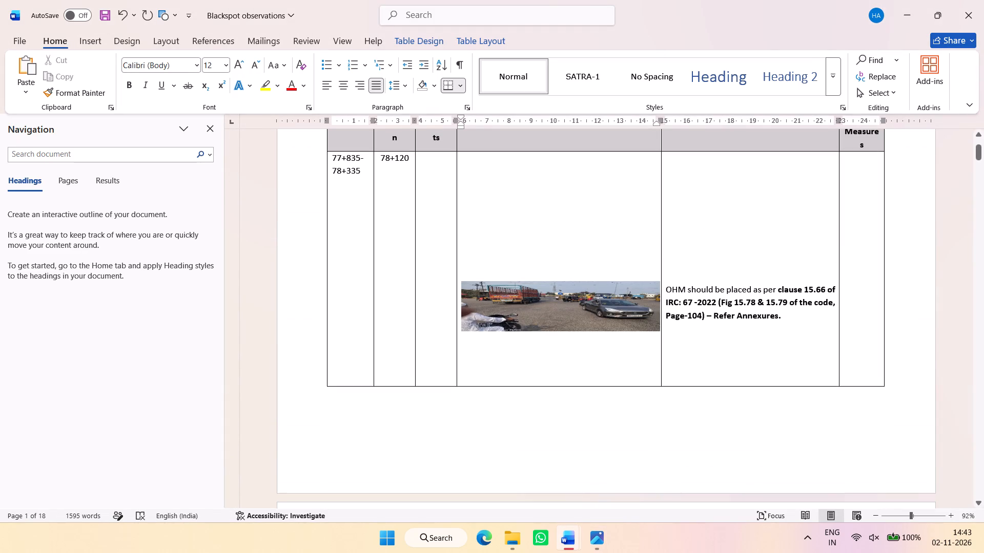
{"action": "left_click_drag", "start_coordinate": [799, 324], "coordinate": [675, 287]}
{"action": "key", "text": "ctrl+c"}
{"action": "key", "text": "ctrl+x"}
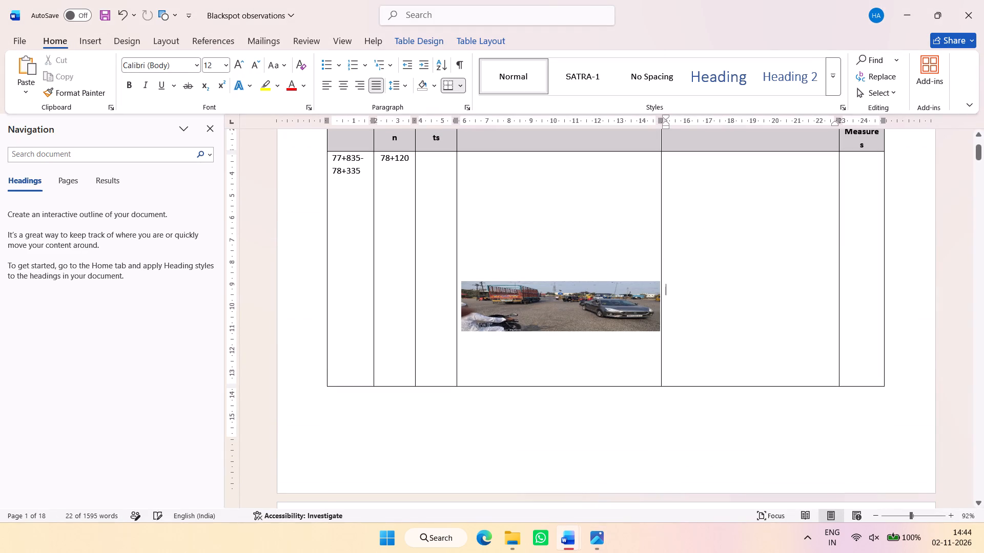
In Blackspot observations - New, add blank lines after the yellow studs measure and paste the OHM measure beside the IMG_9569 photo.
{"action": "key", "text": "alt+Tab"}
{"action": "scroll", "coordinate": [712, 349], "scroll_direction": "up", "scroll_amount": 3}
{"action": "left_click", "coordinate": [733, 191]}
{"action": "left_click", "coordinate": [743, 179]}
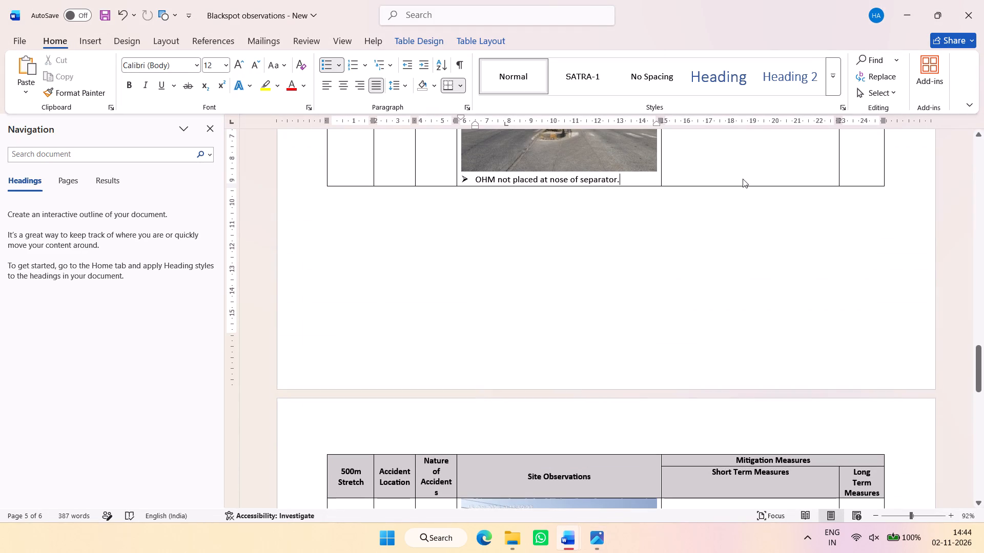
{"action": "scroll", "coordinate": [752, 181], "scroll_direction": "up", "scroll_amount": 4}
{"action": "left_click", "coordinate": [771, 288]}
{"action": "scroll", "coordinate": [769, 289], "scroll_direction": "up", "scroll_amount": 6}
{"action": "left_click", "coordinate": [772, 286]}
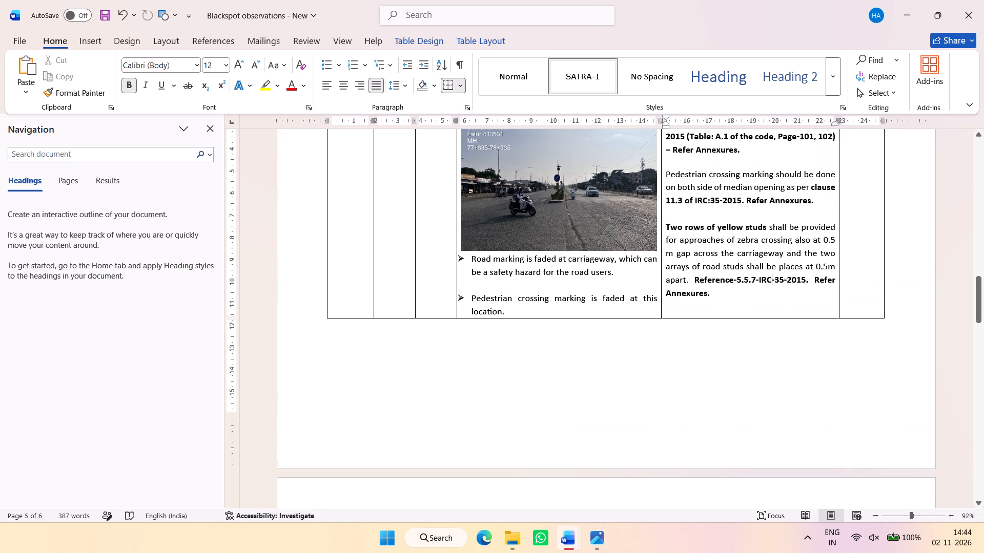
{"action": "left_click", "coordinate": [782, 303]}
{"action": "key", "text": "shift+Return"}
{"action": "key", "text": "Return"}
{"action": "key", "text": "Return"}
{"action": "key", "text": "Return"}
{"action": "key", "text": "Return"}
{"action": "key", "text": "Return"}
{"action": "key", "text": "Return"}
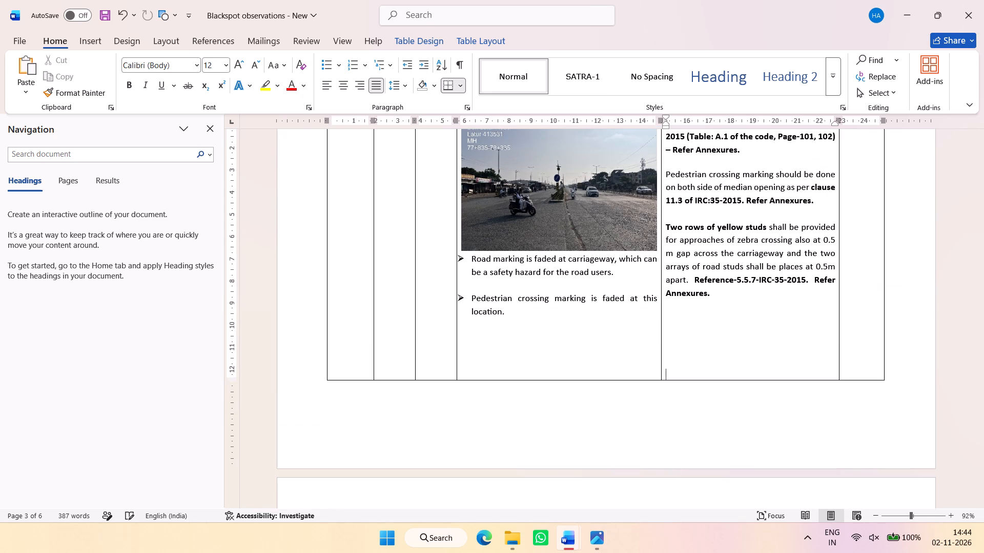
{"action": "key", "text": "Return"}
{"action": "key", "text": "Return"}
{"action": "key", "text": "Return"}
{"action": "key", "text": "ctrl+v"}
Examine the site photos IMG_9567 and IMG_9566 up close for further observations at stretch 77+835-78+335.
{"action": "scroll", "coordinate": [787, 312], "scroll_direction": "down", "scroll_amount": 3}
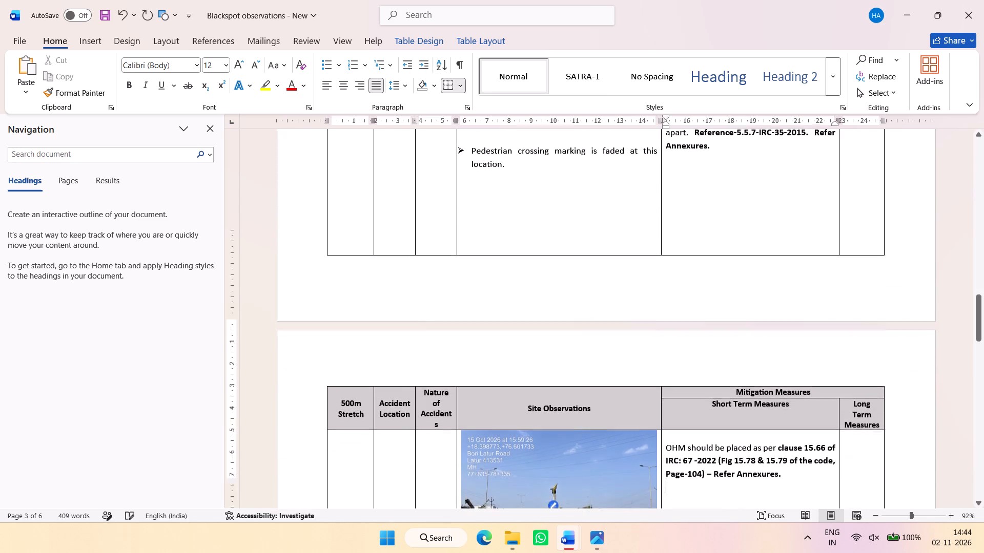
{"action": "scroll", "coordinate": [779, 324], "scroll_direction": "down", "scroll_amount": 10}
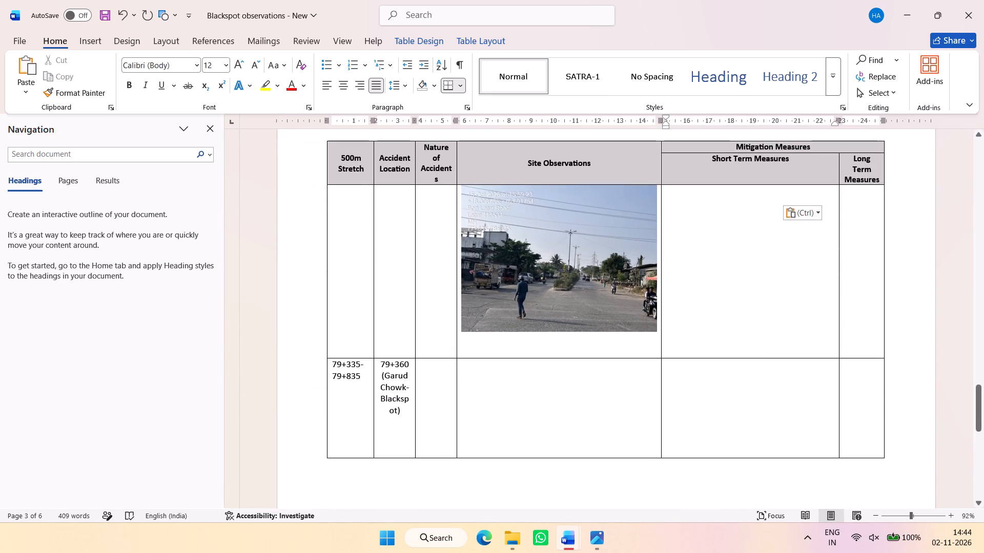
{"action": "left_click", "coordinate": [592, 534]}
{"action": "left_click_drag", "start_coordinate": [0, 305], "coordinate": [0, 311]}
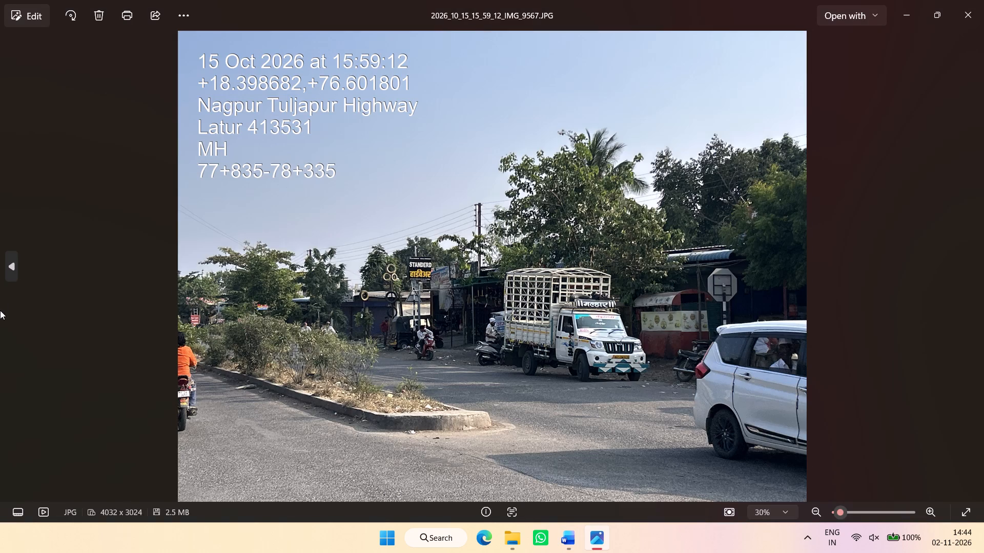
{"action": "left_click_drag", "start_coordinate": [0, 258], "coordinate": [0, 263]}
{"action": "scroll", "coordinate": [511, 312], "scroll_direction": "up", "scroll_amount": 3}
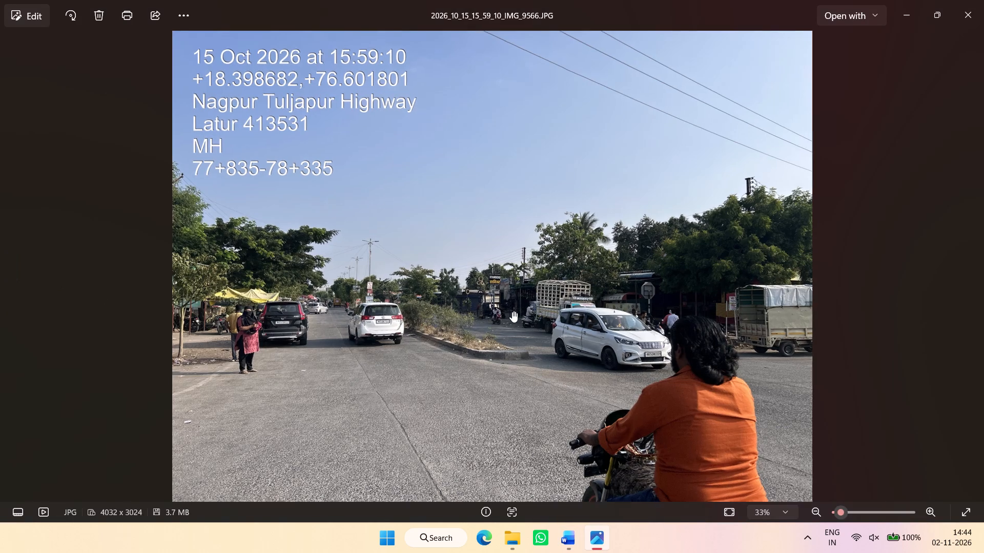
{"action": "scroll", "coordinate": [512, 311], "scroll_direction": "up", "scroll_amount": 1}
{"action": "scroll", "coordinate": [512, 311], "scroll_direction": "down", "scroll_amount": 8}
{"action": "left_click", "coordinate": [983, 292]}
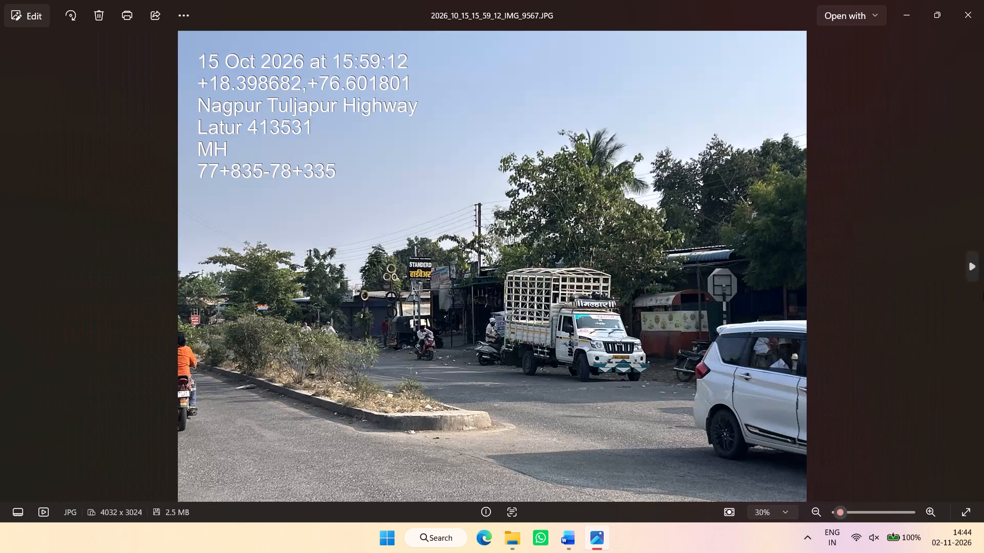
{"action": "scroll", "coordinate": [560, 332], "scroll_direction": "up", "scroll_amount": 7}
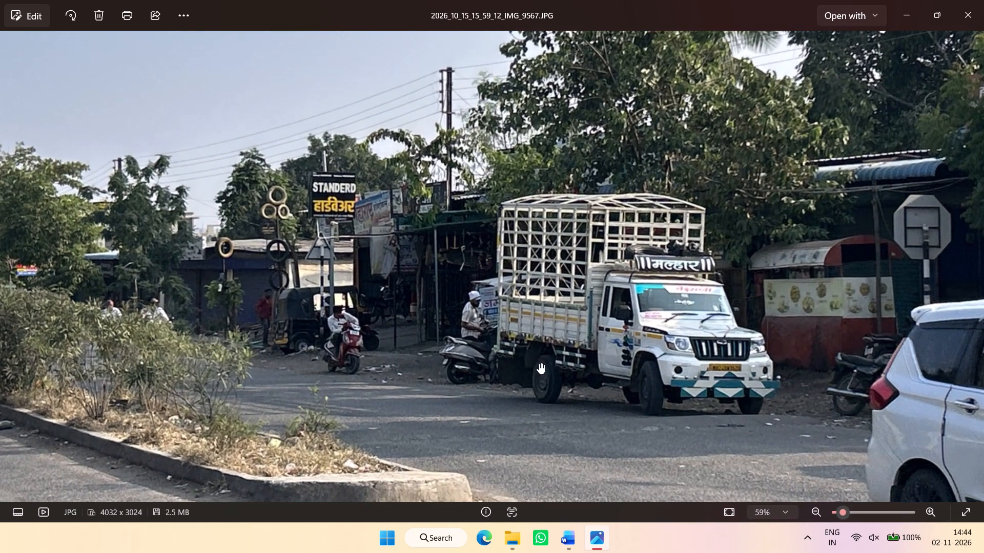
{"action": "scroll", "coordinate": [572, 362], "scroll_direction": "down", "scroll_amount": 8}
Open the 3rd Crash Mitigation report for Kondhali To Talegoan from the Amrawati Updated folder and search it for "speed break".
{"action": "left_click", "coordinate": [983, 552]}
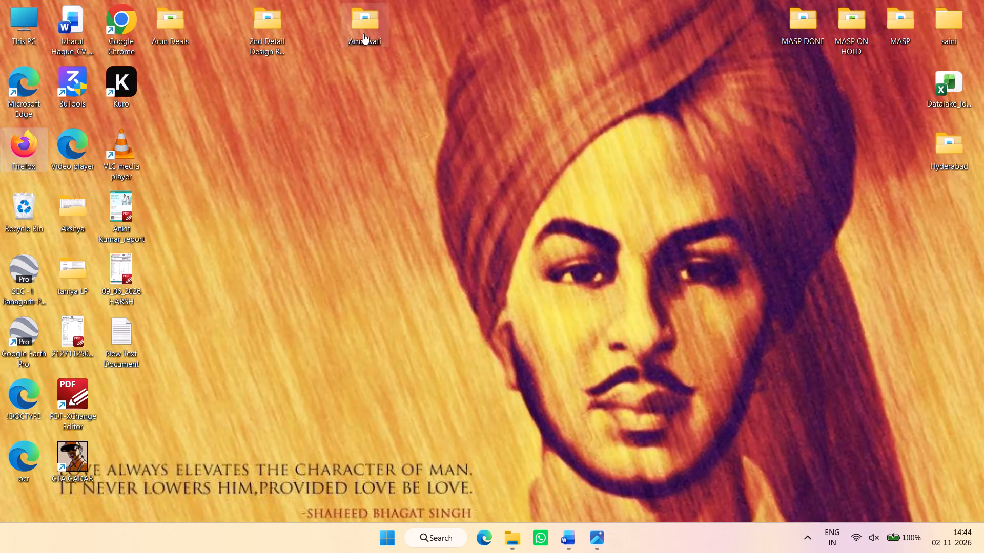
{"action": "left_click", "coordinate": [360, 34]}
{"action": "left_click", "coordinate": [419, 240]}
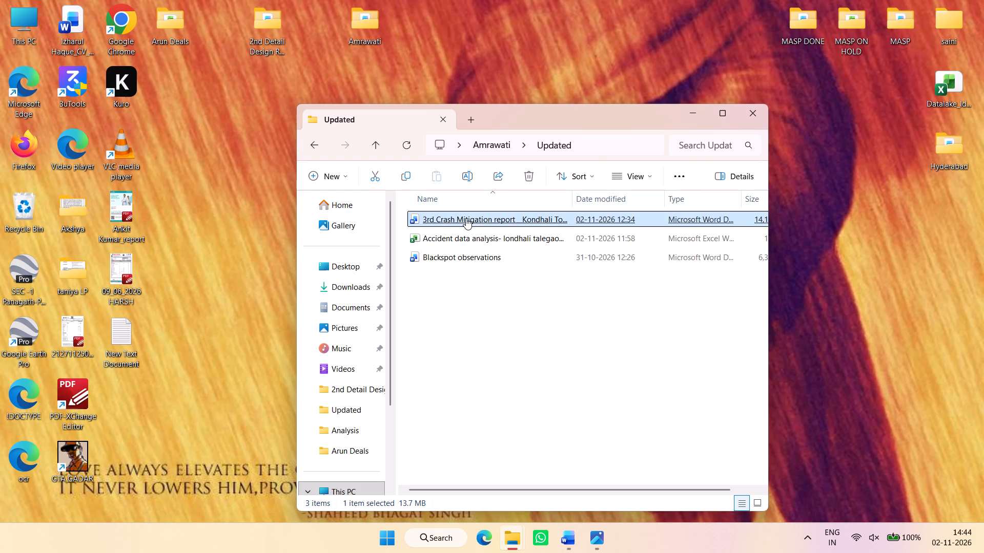
{"action": "left_click", "coordinate": [466, 218]}
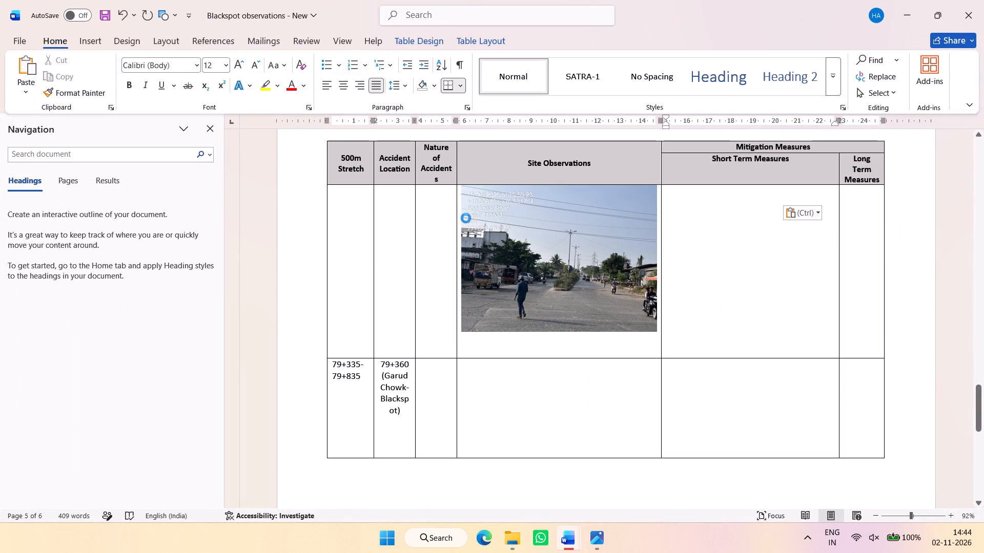
{"action": "left_click", "coordinate": [40, 153]}
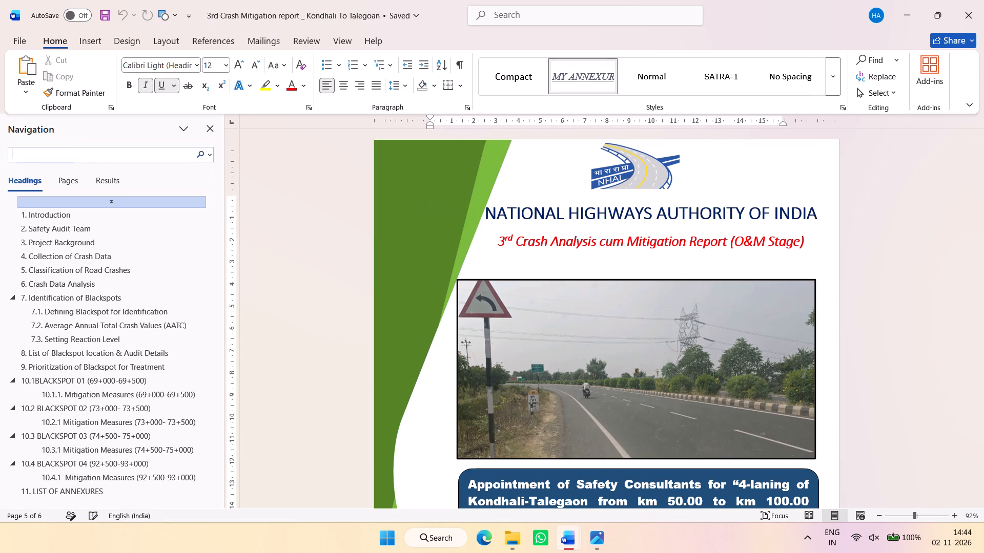
{"action": "type", "text": "speed break"}
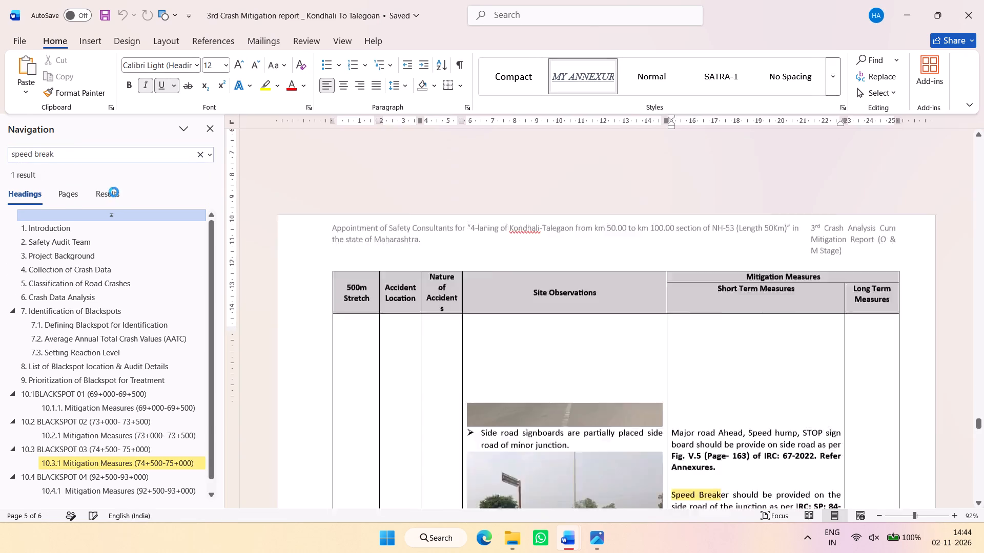
Copy the bullet "Side road signboards are partially placed side road of minor junction." and paste it below the IMG_9568 photo in Blackspot observations - New.
{"action": "left_click_drag", "start_coordinate": [580, 173], "coordinate": [503, 169]}
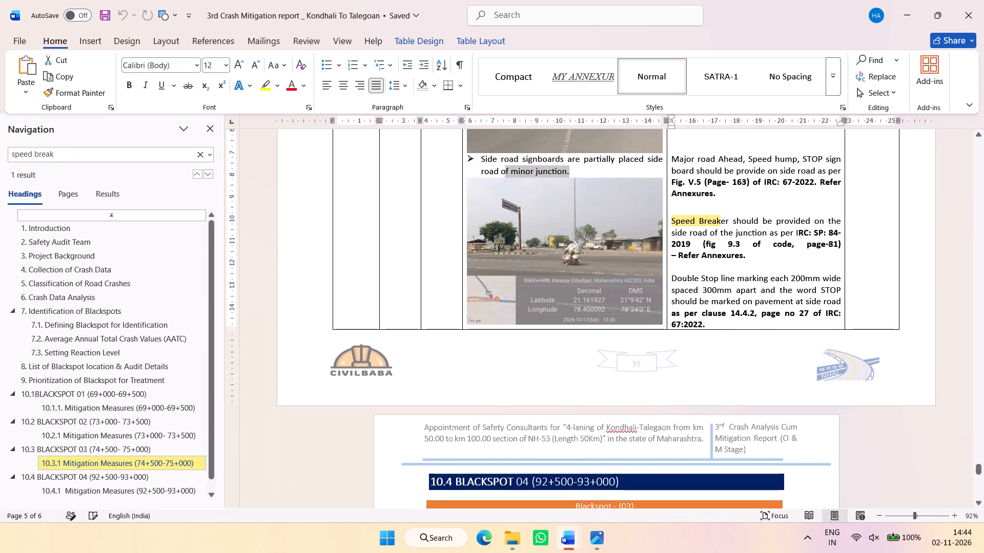
{"action": "left_click_drag", "start_coordinate": [503, 169], "coordinate": [488, 162]}
{"action": "key", "text": "ctrl+c"}
{"action": "key", "text": "ctrl+c"}
{"action": "key", "text": "alt+Tab"}
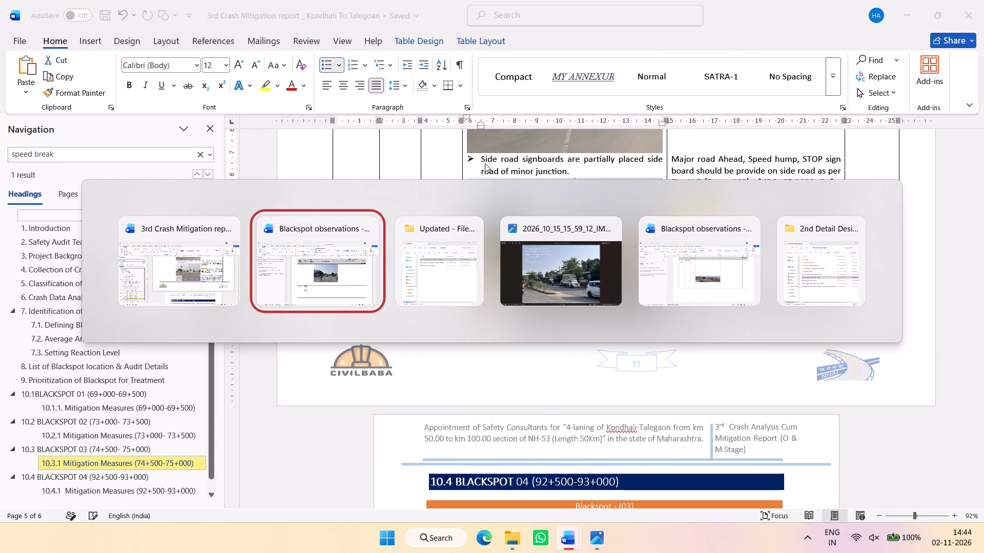
{"action": "left_click", "coordinate": [536, 339]}
{"action": "key", "text": "ctrl+v"}
Copy the Major road Ahead, Speed Breaker and Double Stop line measures, and paste them after blank lines below the OHM measure in Blackspot observations - New.
{"action": "key", "text": "alt+Tab"}
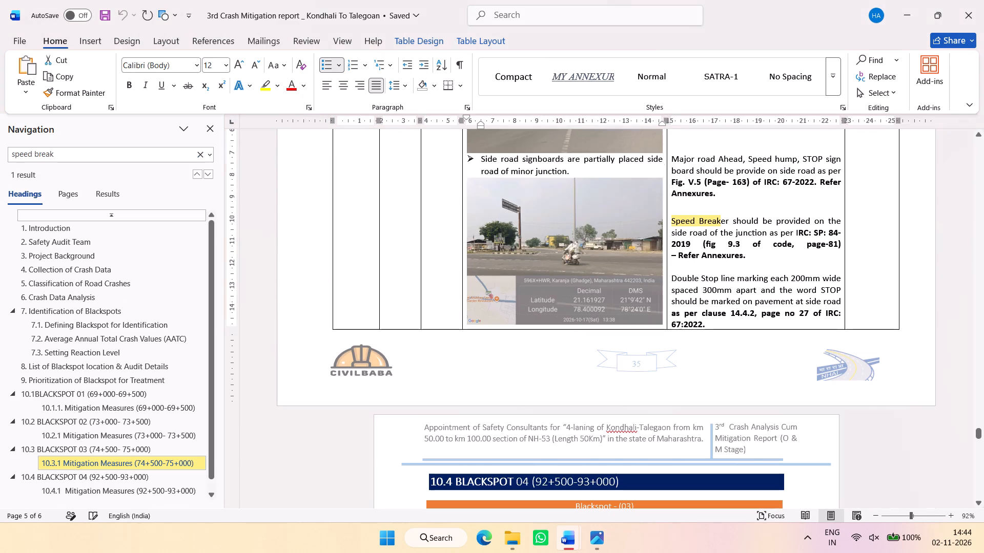
{"action": "left_click_drag", "start_coordinate": [673, 156], "coordinate": [754, 303]}
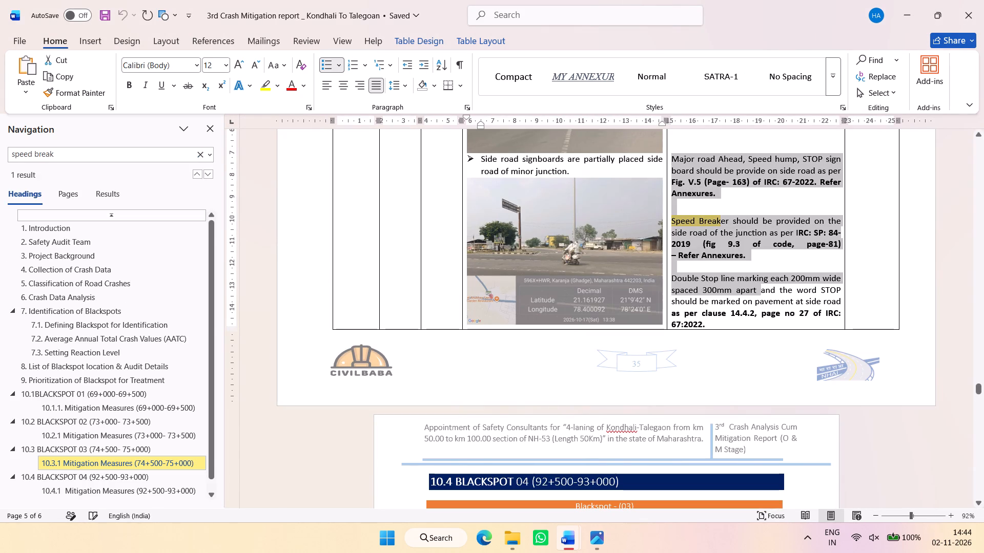
{"action": "left_click_drag", "start_coordinate": [754, 303], "coordinate": [751, 327]}
{"action": "key", "text": "ctrl+c"}
{"action": "key", "text": "ctrl+c"}
{"action": "key", "text": "alt+Tab"}
{"action": "left_click", "coordinate": [694, 259]}
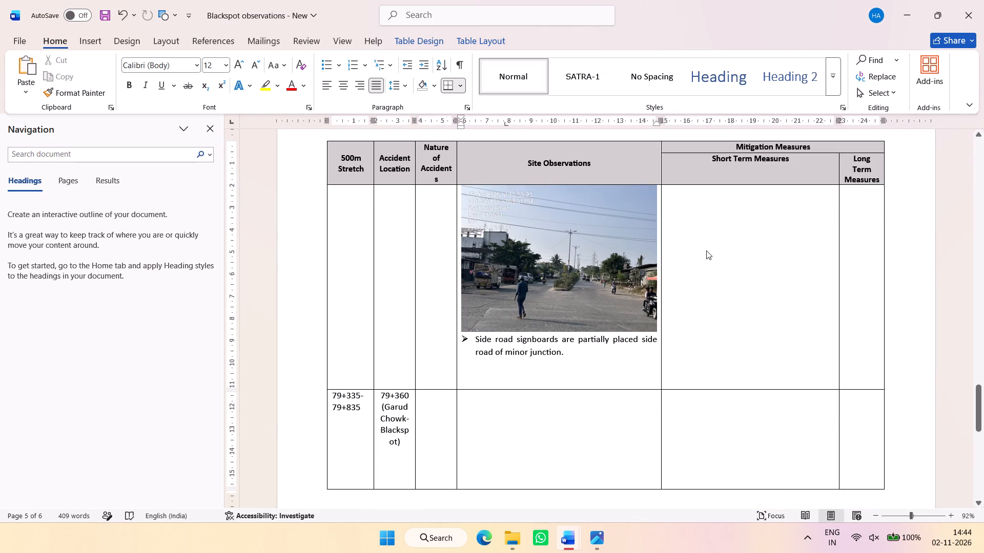
{"action": "scroll", "coordinate": [707, 249], "scroll_direction": "up", "scroll_amount": 7}
{"action": "left_click", "coordinate": [710, 239]}
{"action": "left_click", "coordinate": [748, 219]}
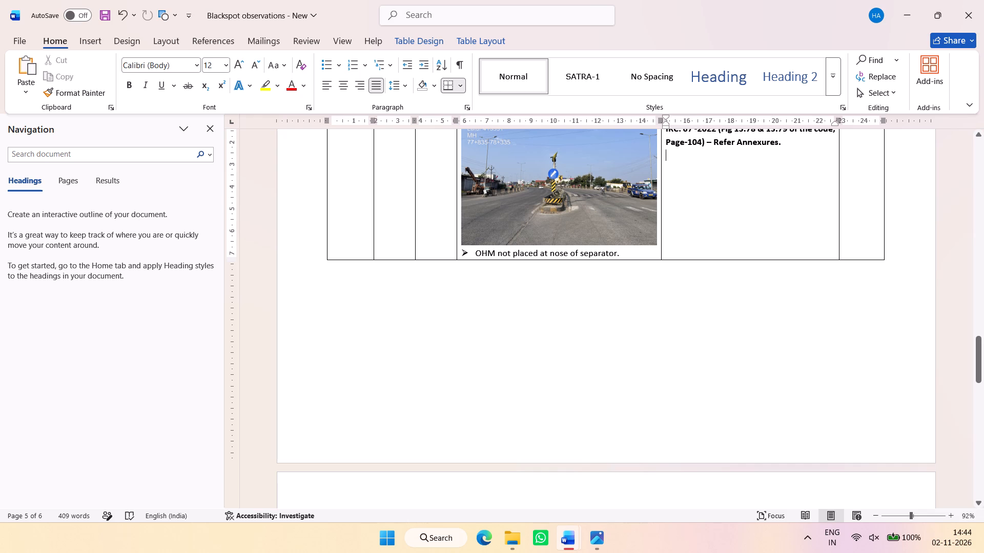
{"action": "key", "text": "Return"}
{"action": "key", "text": "Return"}
{"action": "key", "text": "Return"}
{"action": "key", "text": "Return"}
{"action": "key", "text": "Return"}
{"action": "key", "text": "Return"}
{"action": "key", "text": "Return"}
{"action": "key", "text": "Return"}
{"action": "key", "text": "Return"}
{"action": "key", "text": "Return"}
{"action": "key", "text": "Return"}
{"action": "key", "text": "Return"}
{"action": "key", "text": "Return"}
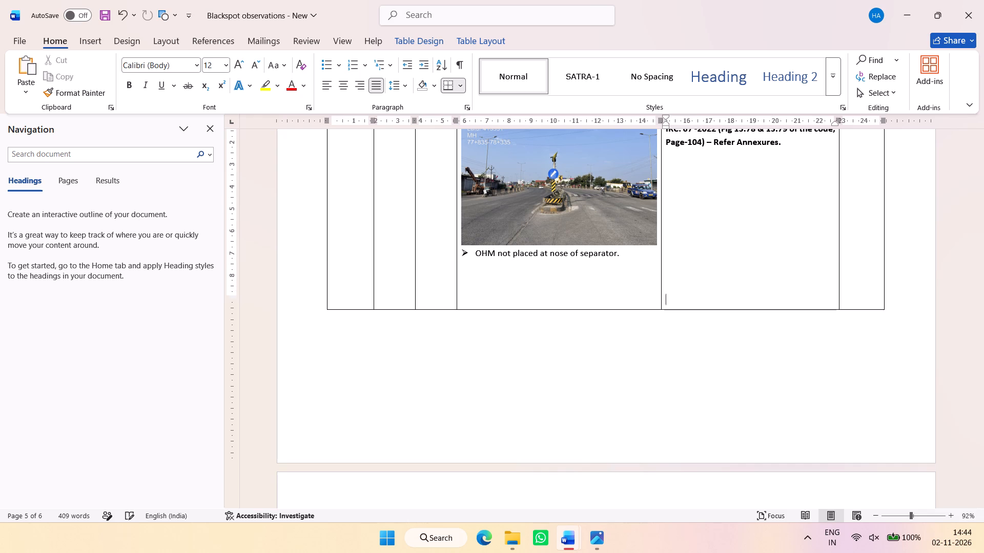
{"action": "key", "text": "Return"}
{"action": "key", "text": "ctrl+v"}
{"action": "scroll", "coordinate": [793, 249], "scroll_direction": "down", "scroll_amount": 4}
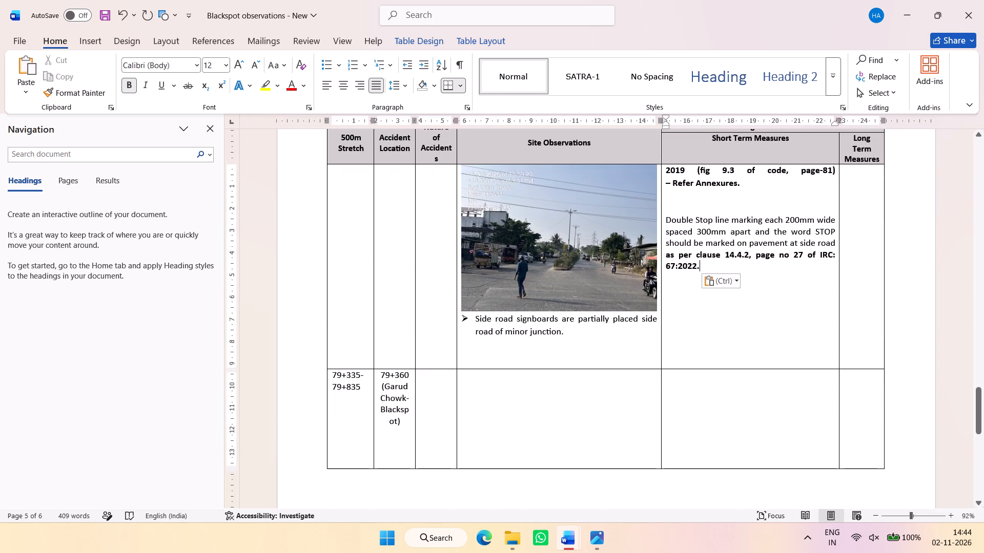
Copy the site photo IMG_9567 and paste it on an unbulleted line below the "Side road signboards are partially placed" observation.
{"action": "key", "text": "alt+Tab"}
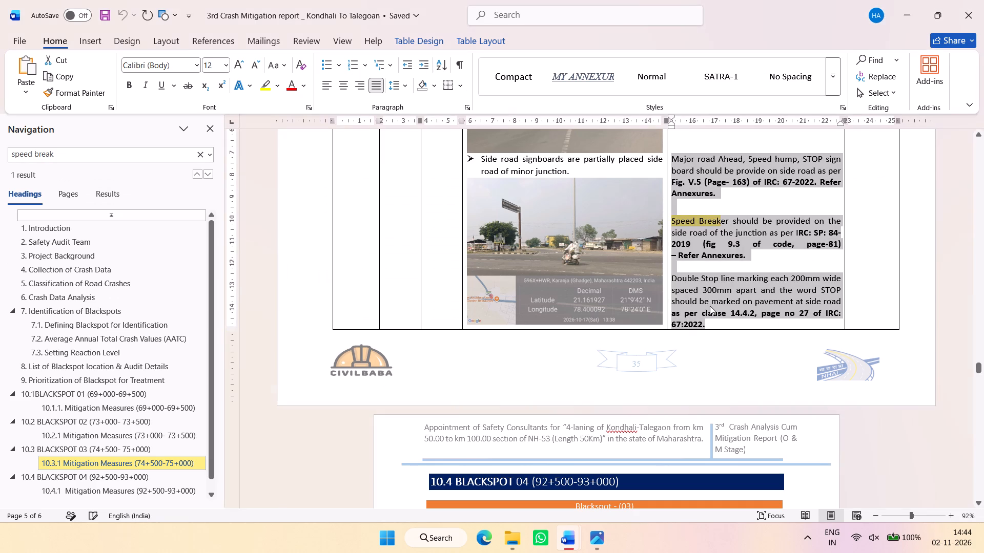
{"action": "key", "text": "alt+Tab"}
{"action": "key", "text": "alt+Tab"}
{"action": "key", "text": "alt+Tab"}
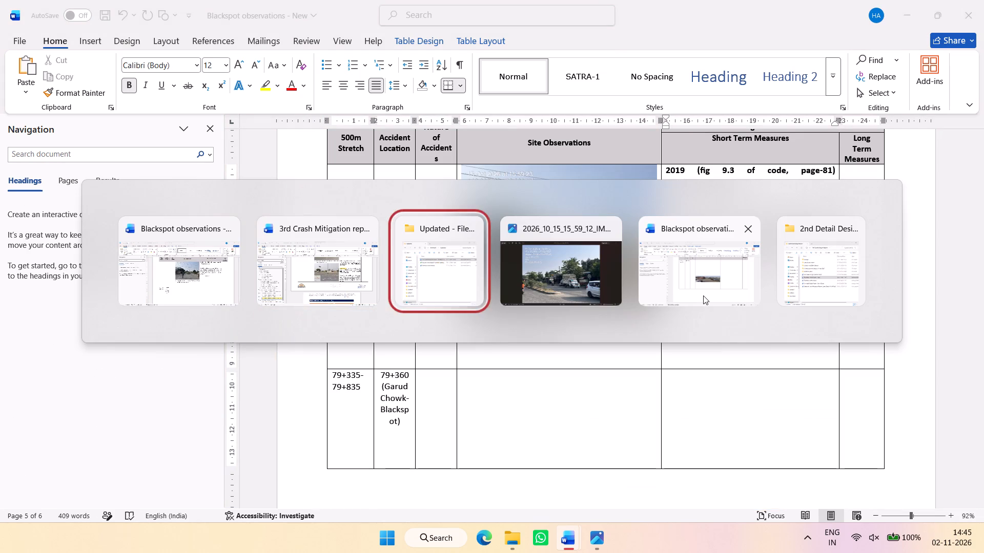
{"action": "key", "text": "alt+Tab"}
{"action": "scroll", "coordinate": [673, 322], "scroll_direction": "down", "scroll_amount": 7}
{"action": "key", "text": "ctrl+c"}
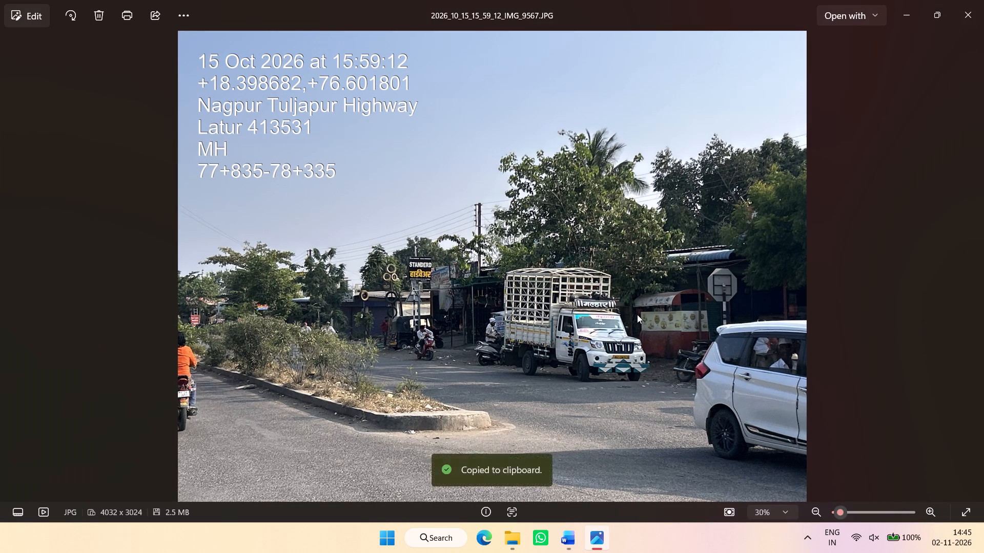
{"action": "key", "text": "alt+Tab"}
{"action": "left_click", "coordinate": [640, 329]}
{"action": "left_click", "coordinate": [612, 343]}
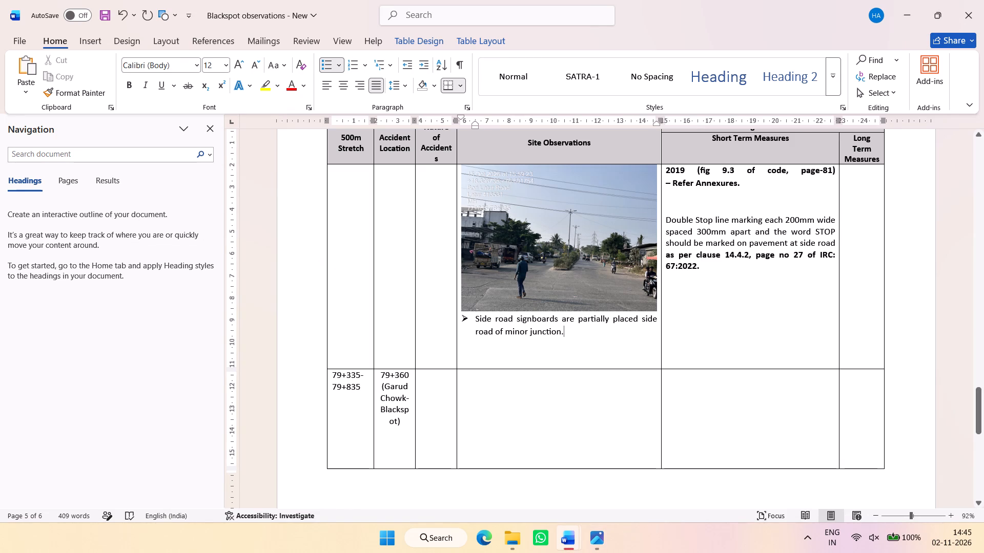
{"action": "key", "text": "Return"}
{"action": "key", "text": "BackSpace"}
{"action": "key", "text": "BackSpace"}
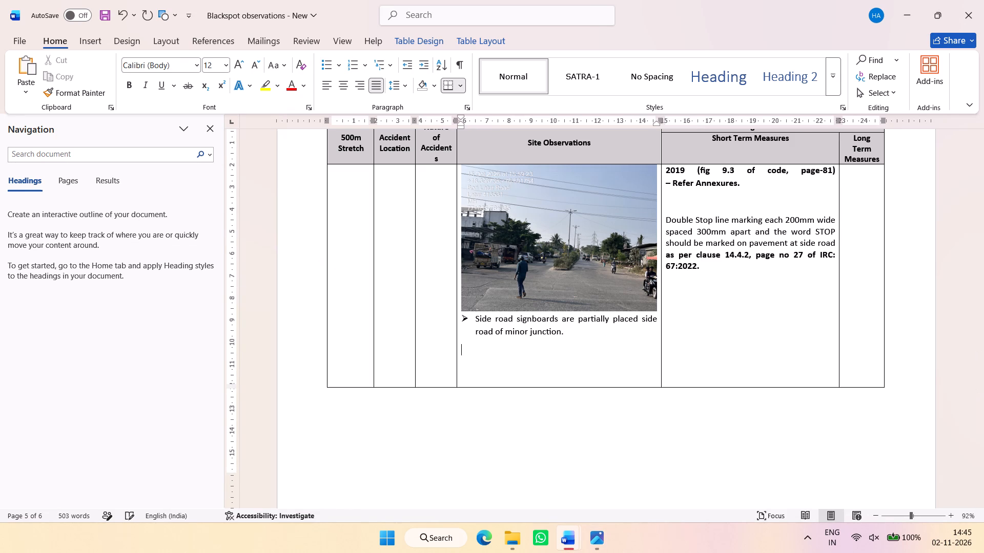
{"action": "key", "text": "ctrl+v"}
Remove the space after the "Side road signboards are partially placed side road of minor junction." paragraph.
{"action": "scroll", "coordinate": [603, 328], "scroll_direction": "up", "scroll_amount": 5}
{"action": "left_click", "coordinate": [559, 303]}
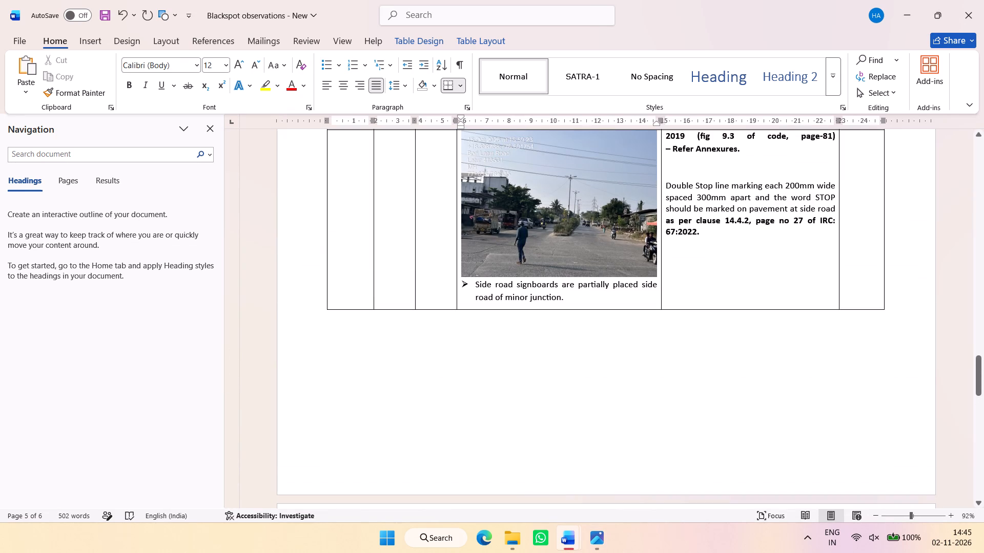
{"action": "left_click", "coordinate": [395, 81]}
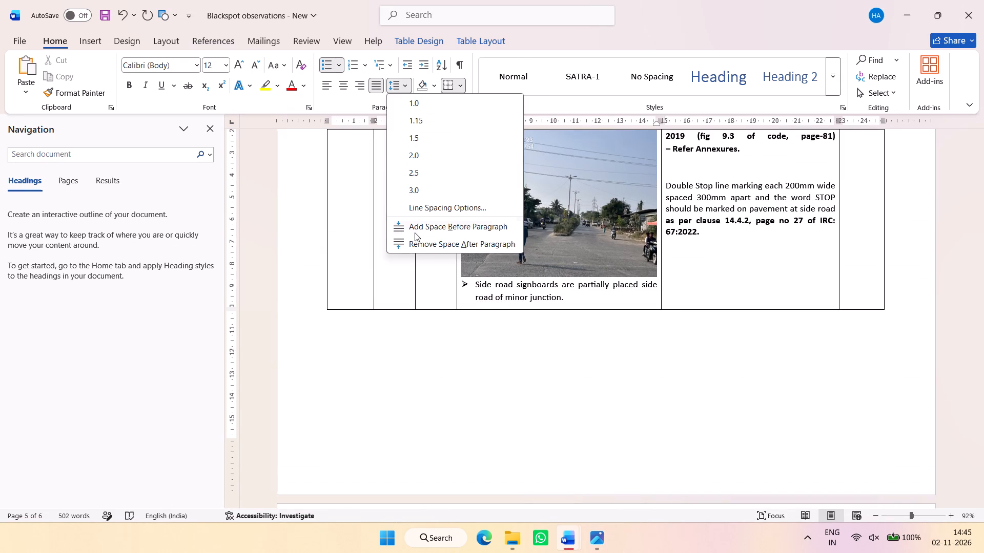
{"action": "left_click", "coordinate": [420, 247]}
{"action": "scroll", "coordinate": [532, 244], "scroll_direction": "down", "scroll_amount": 5}
{"action": "scroll", "coordinate": [617, 238], "scroll_direction": "down", "scroll_amount": 2}
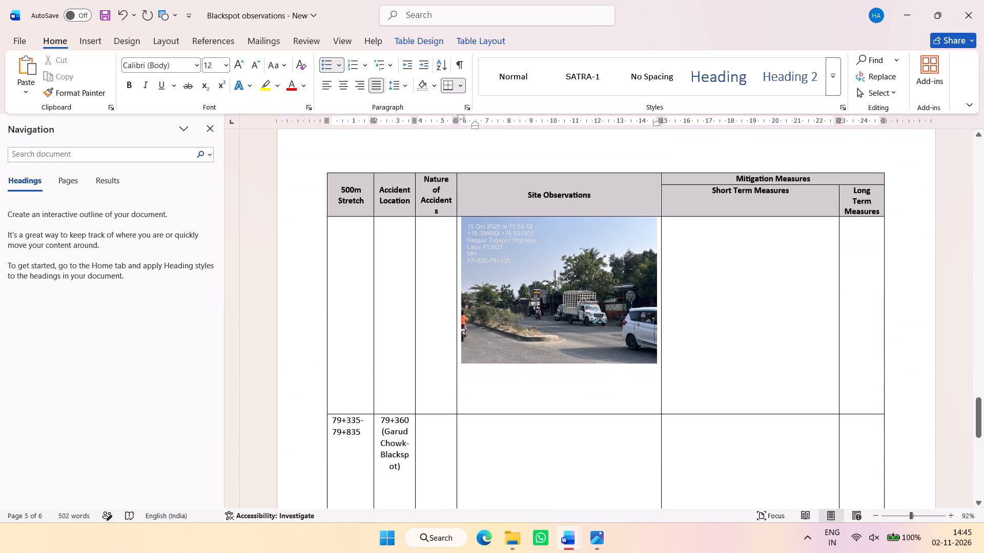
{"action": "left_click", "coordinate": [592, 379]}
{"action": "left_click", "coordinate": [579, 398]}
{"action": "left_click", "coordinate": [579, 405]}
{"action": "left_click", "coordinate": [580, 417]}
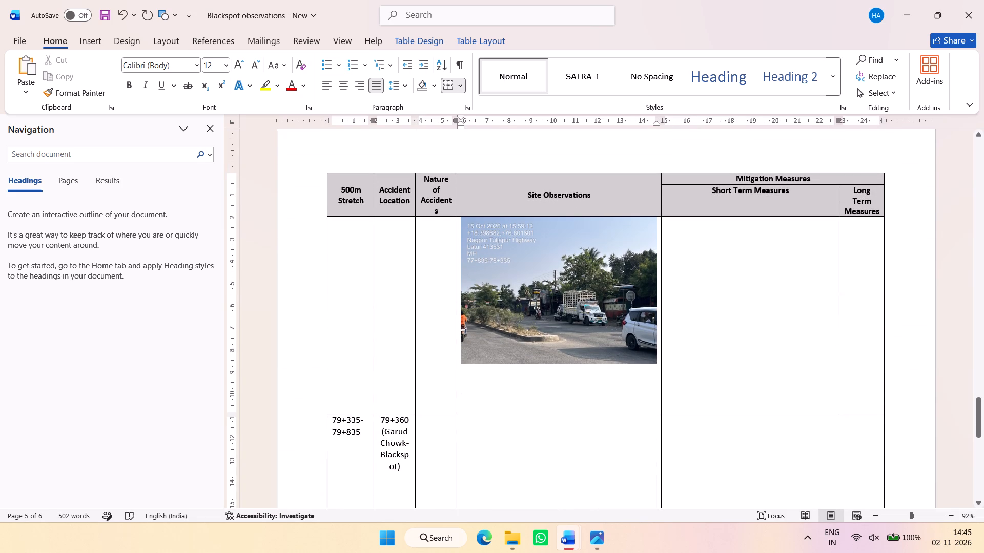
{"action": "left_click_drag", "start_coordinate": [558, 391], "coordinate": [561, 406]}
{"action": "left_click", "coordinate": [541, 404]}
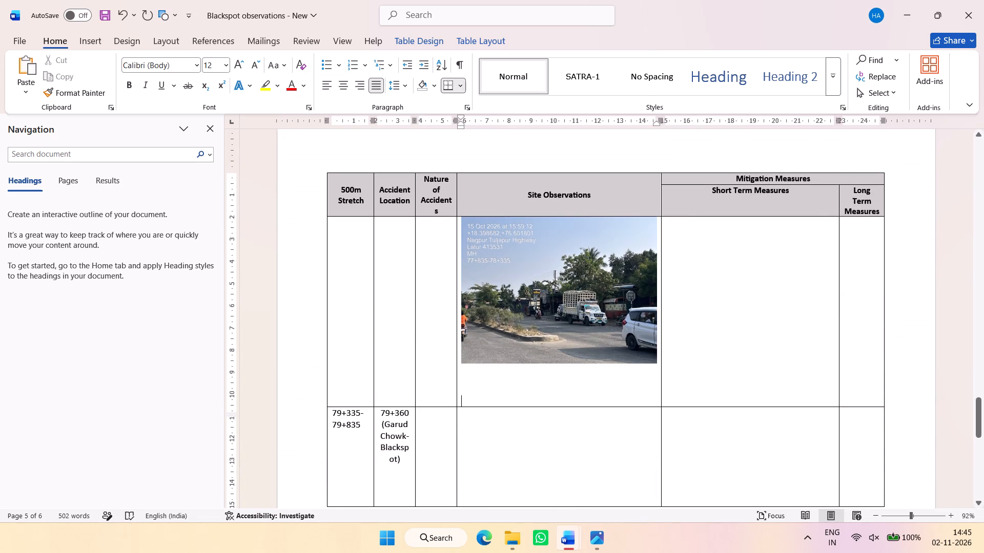
Examine the site photos IMG_9566, IMG_9565 and IMG_9564, looking closely at the separator and road in IMG_9565.
{"action": "key", "text": "alt+Tab"}
{"action": "left_click", "coordinate": [0, 153]}
{"action": "left_click", "coordinate": [5, 198]}
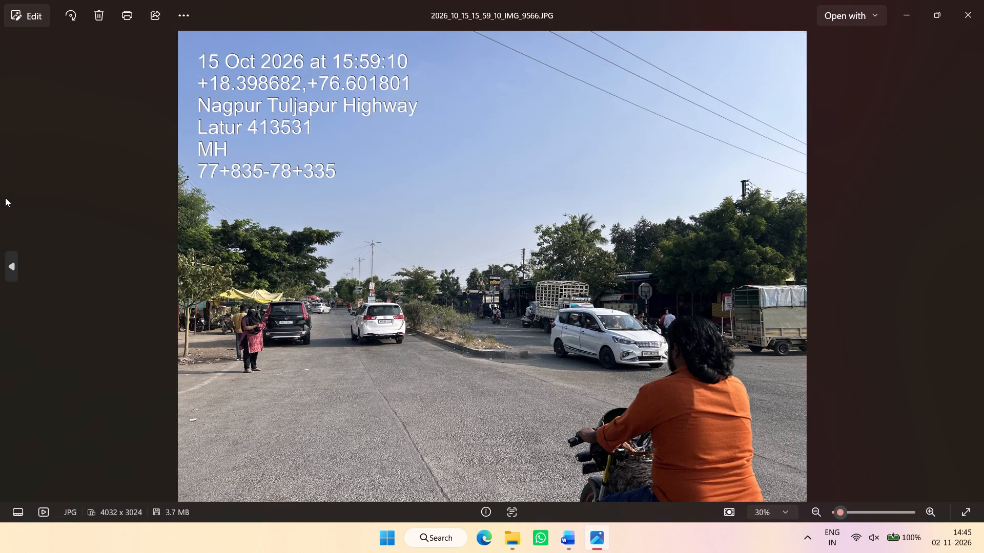
{"action": "scroll", "coordinate": [365, 322], "scroll_direction": "up", "scroll_amount": 14}
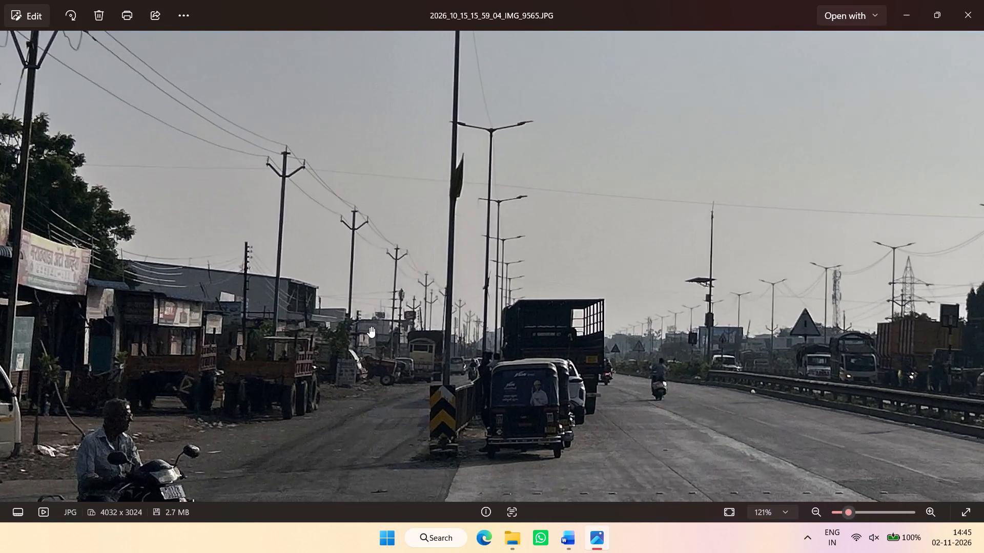
{"action": "scroll", "coordinate": [370, 327], "scroll_direction": "down", "scroll_amount": 14}
{"action": "left_click", "coordinate": [0, 361]}
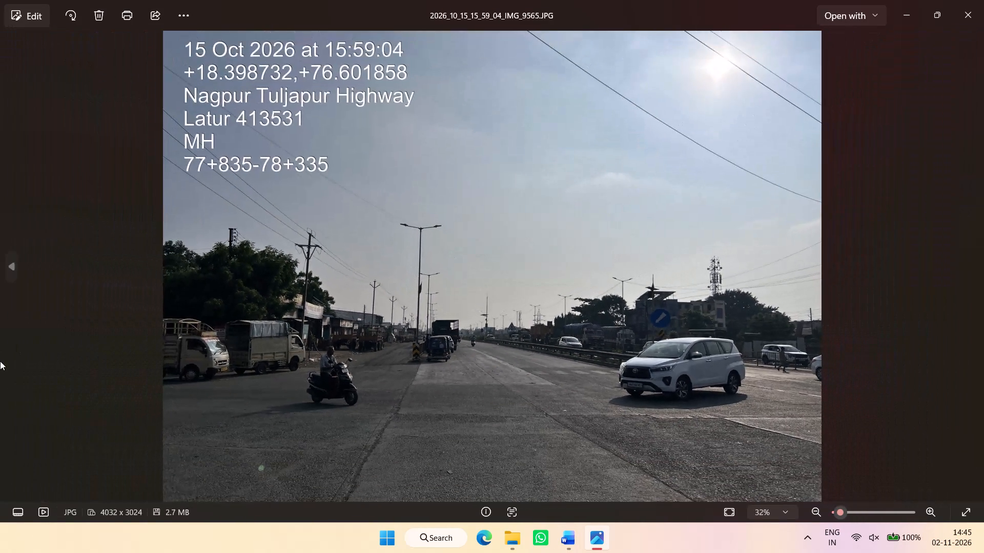
{"action": "left_click", "coordinate": [983, 421]}
{"action": "left_click", "coordinate": [0, 335]}
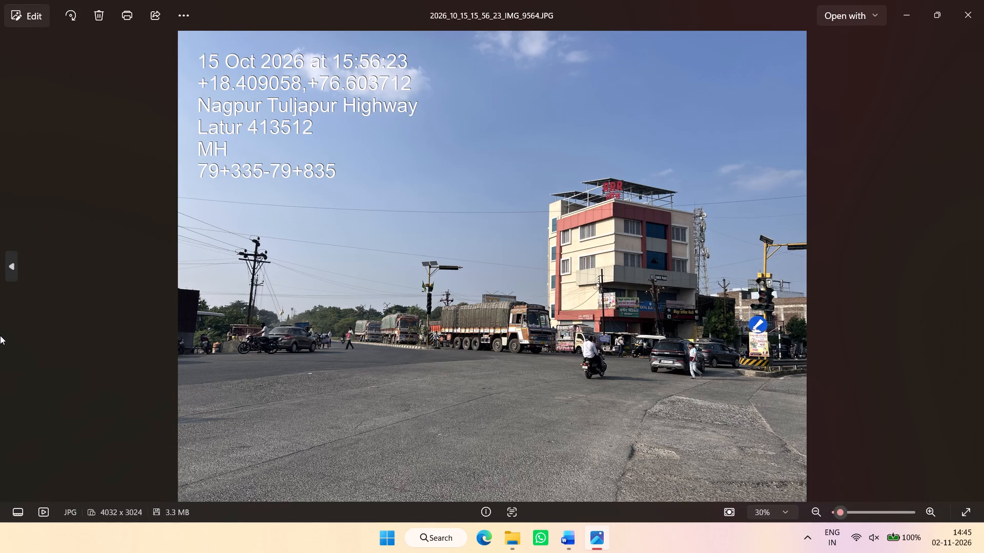
{"action": "left_click", "coordinate": [983, 267]}
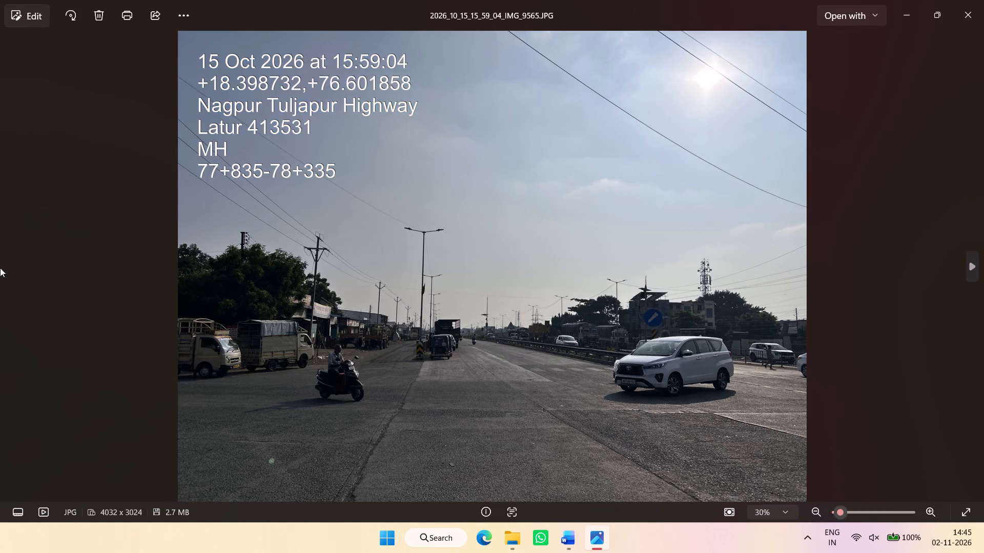
{"action": "left_click", "coordinate": [0, 291]}
{"action": "left_click", "coordinate": [983, 365]}
{"action": "scroll", "coordinate": [507, 337], "scroll_direction": "up", "scroll_amount": 6}
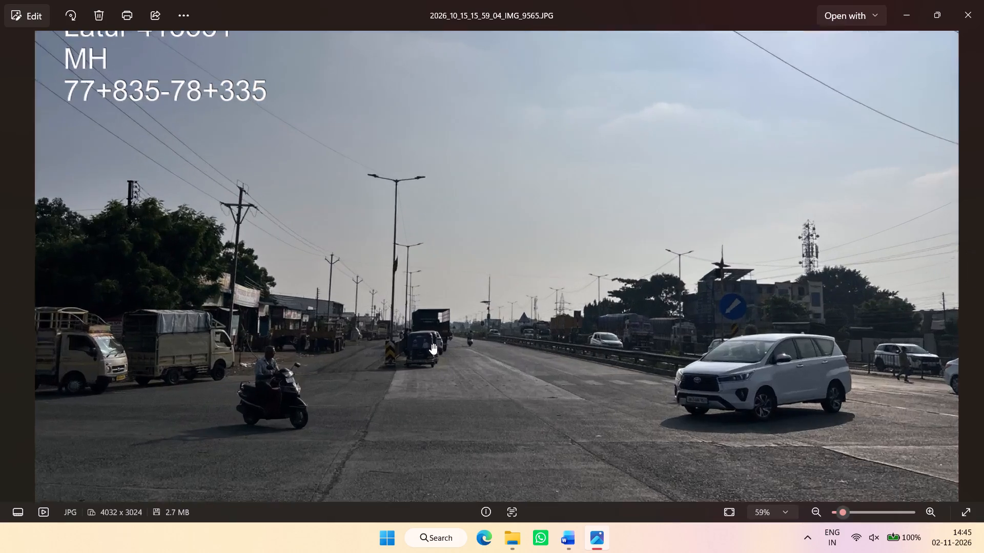
{"action": "scroll", "coordinate": [432, 344], "scroll_direction": "up", "scroll_amount": 7}
Set the screen brightness to 100.
{"action": "left_click", "coordinate": [870, 523]}
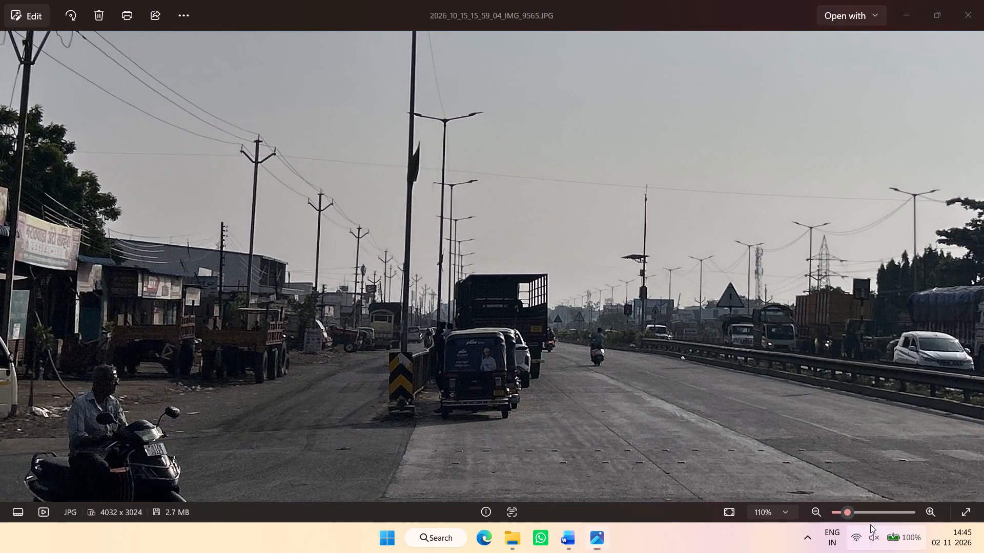
{"action": "left_click_drag", "start_coordinate": [903, 426], "coordinate": [961, 423]}
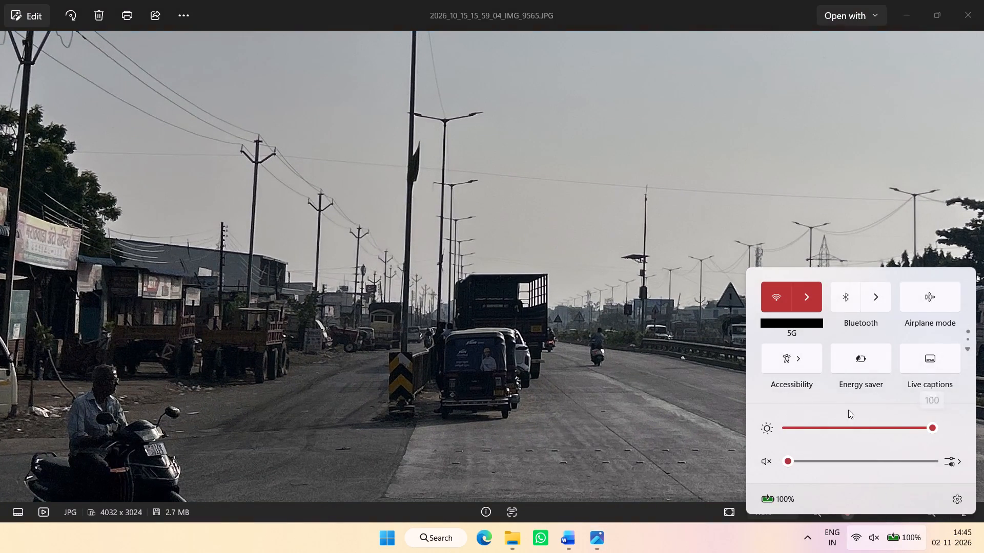
{"action": "left_click", "coordinate": [500, 356]}
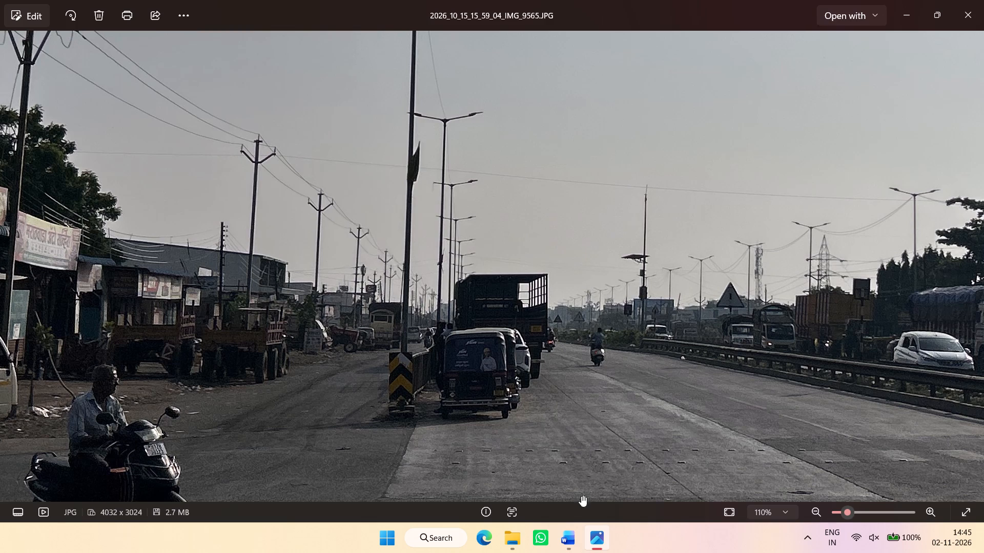
Look through the site photos from IMG_9565 to IMG_9579 and examine the side road in IMG_9579 up close.
{"action": "left_click", "coordinate": [577, 533]}
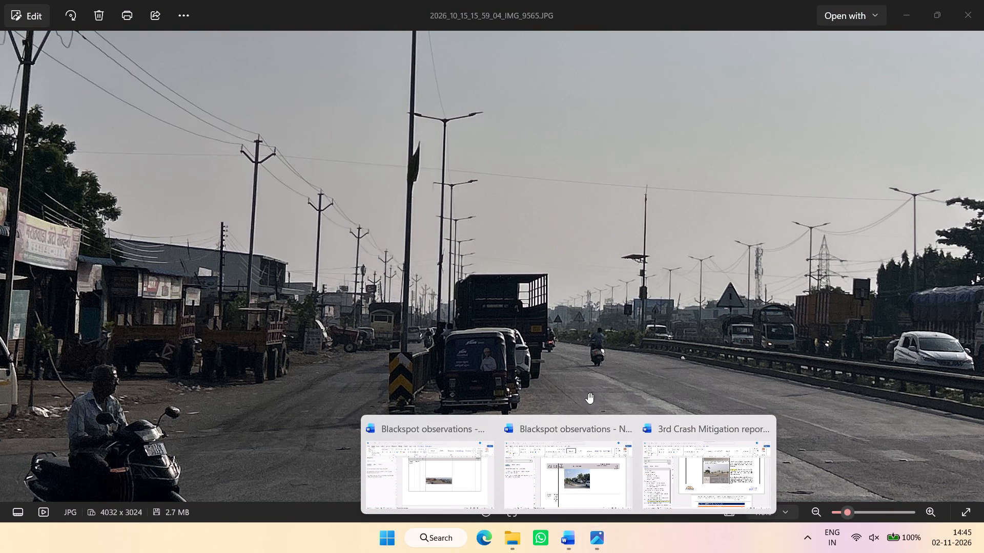
{"action": "left_click", "coordinate": [594, 314]}
{"action": "scroll", "coordinate": [594, 314], "scroll_direction": "down", "scroll_amount": 13}
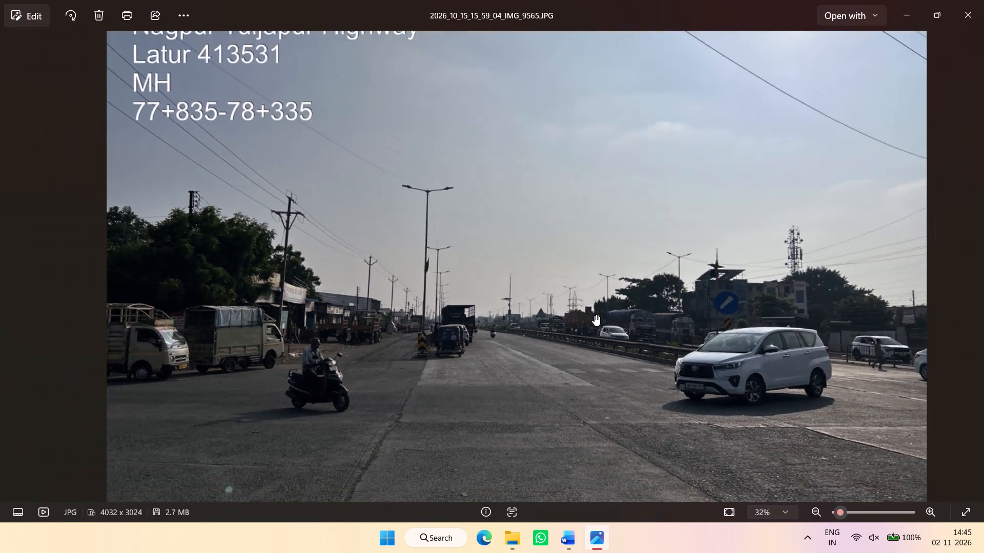
{"action": "left_click", "coordinate": [983, 283]}
{"action": "left_click", "coordinate": [983, 282]}
{"action": "left_click", "coordinate": [983, 282]}
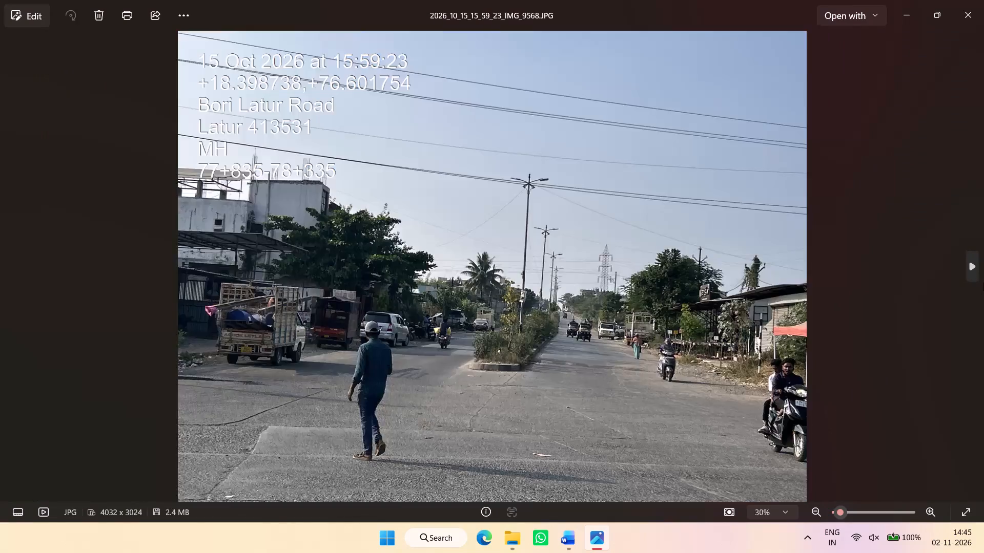
{"action": "left_click", "coordinate": [983, 282]}
{"action": "left_click", "coordinate": [983, 282]}
{"action": "left_click", "coordinate": [983, 282]}
{"action": "left_click", "coordinate": [983, 282]}
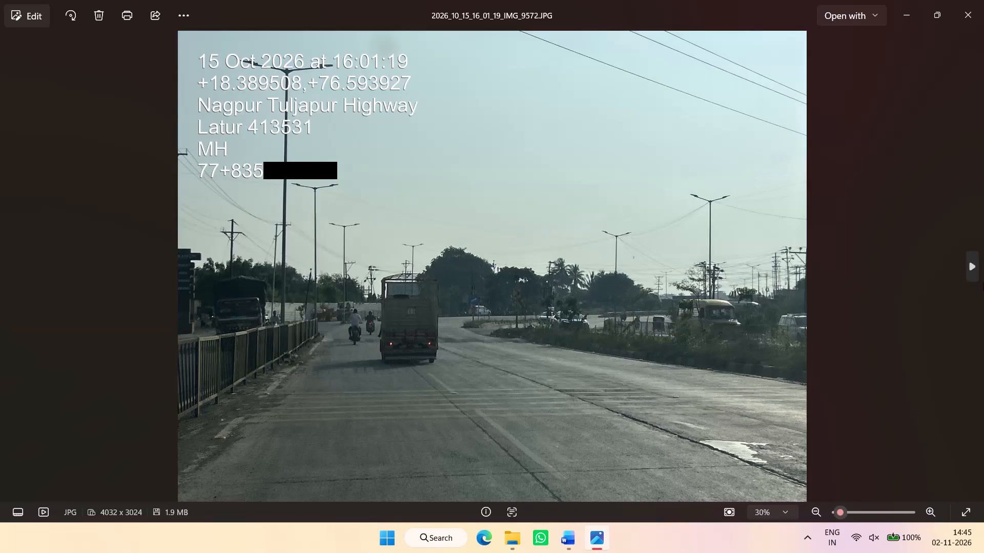
{"action": "triple_click", "coordinate": [983, 282]}
{"action": "left_click", "coordinate": [983, 283]}
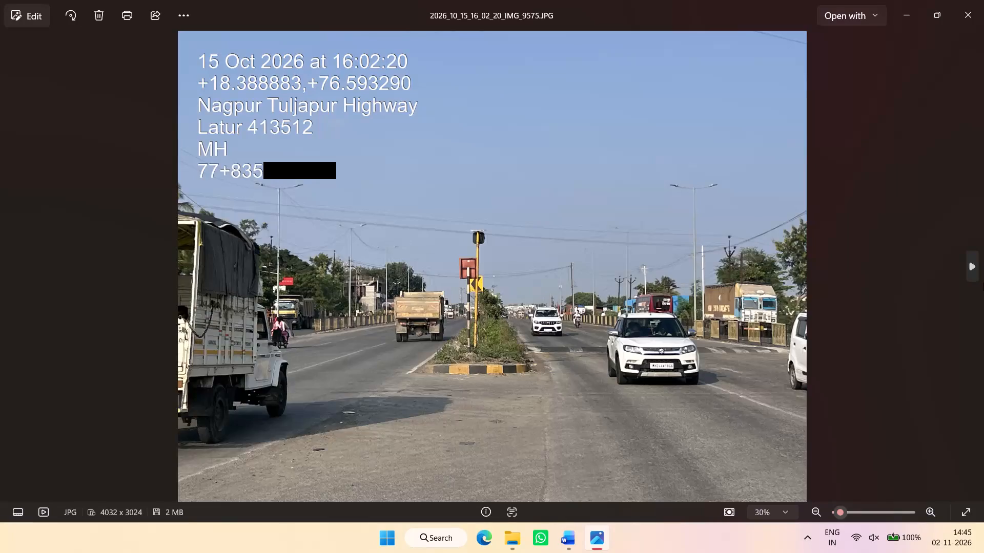
{"action": "left_click", "coordinate": [0, 284]}
{"action": "double_click", "coordinate": [983, 217]}
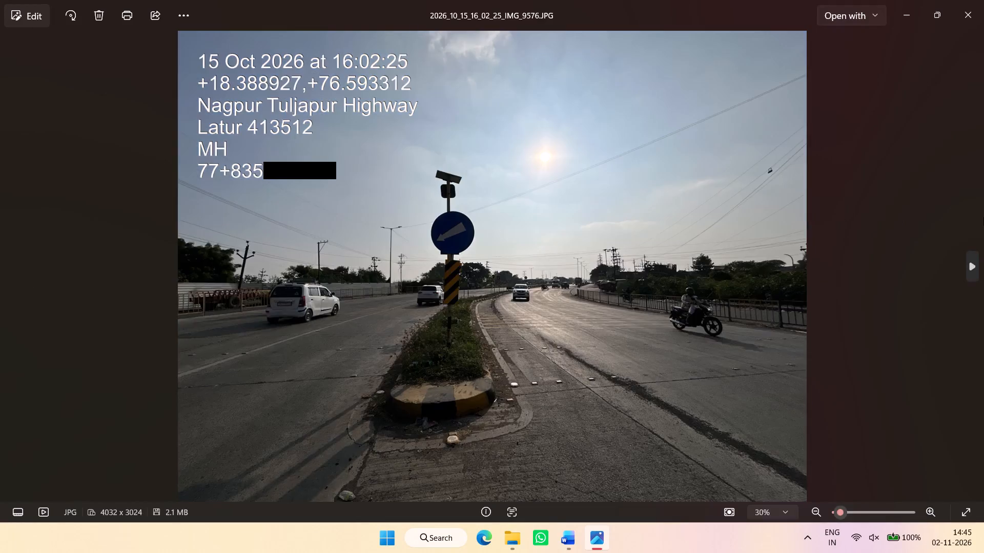
{"action": "left_click", "coordinate": [983, 217]}
{"action": "left_click_drag", "start_coordinate": [0, 257], "coordinate": [14, 253]}
{"action": "triple_click", "coordinate": [983, 284]}
{"action": "double_click", "coordinate": [983, 284]}
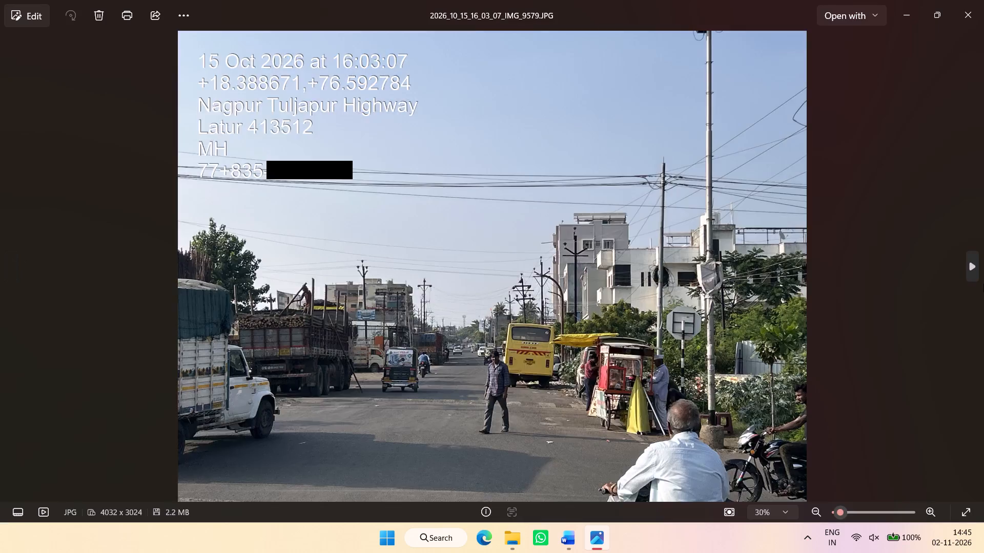
{"action": "left_click_drag", "start_coordinate": [0, 308], "coordinate": [0, 314]}
{"action": "scroll", "coordinate": [464, 330], "scroll_direction": "up", "scroll_amount": 8}
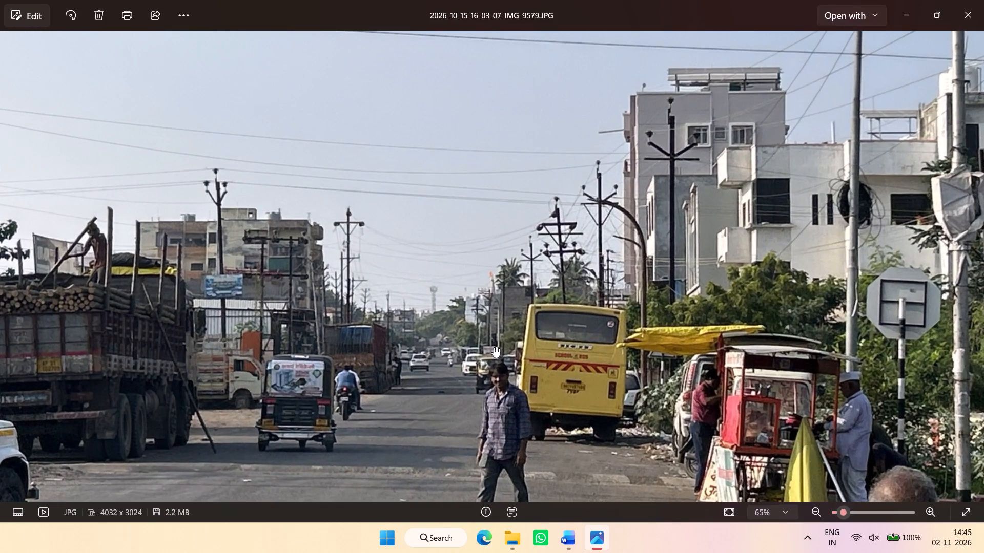
{"action": "scroll", "coordinate": [494, 347], "scroll_direction": "down", "scroll_amount": 12}
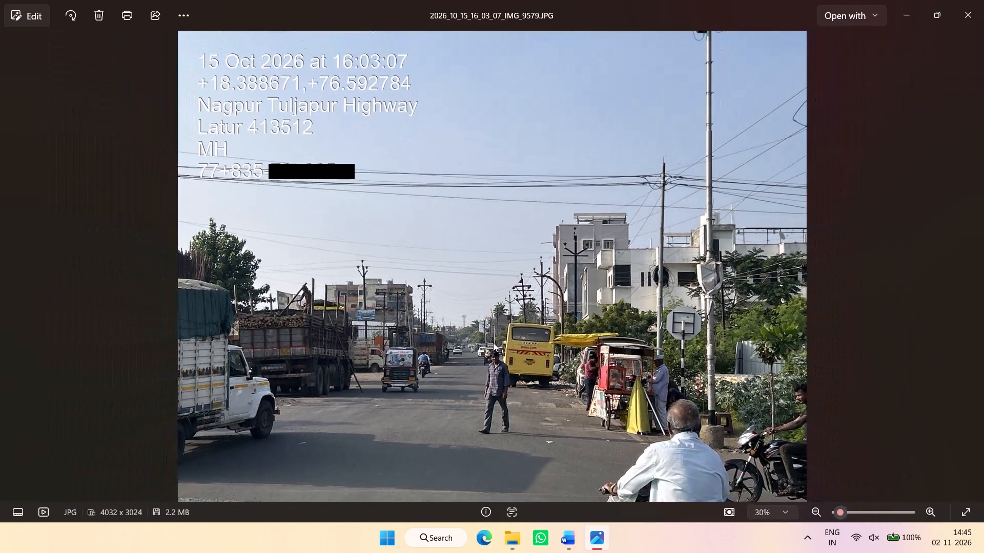
Copy the site photo IMG_9579, paste it below the IMG_9567 photo in Blackspot observations - New, and delete the leftover blank lines after it.
{"action": "key", "text": "ctrl+c"}
{"action": "key", "text": "alt+Tab"}
{"action": "left_click", "coordinate": [511, 383]}
{"action": "left_click", "coordinate": [511, 376]}
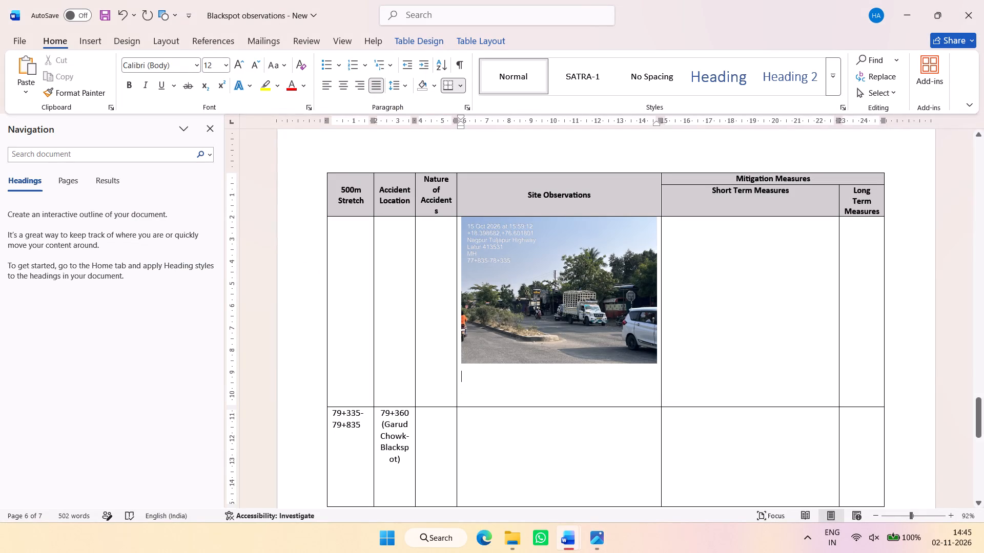
{"action": "left_click", "coordinate": [510, 374]}
{"action": "key", "text": "ctrl+v"}
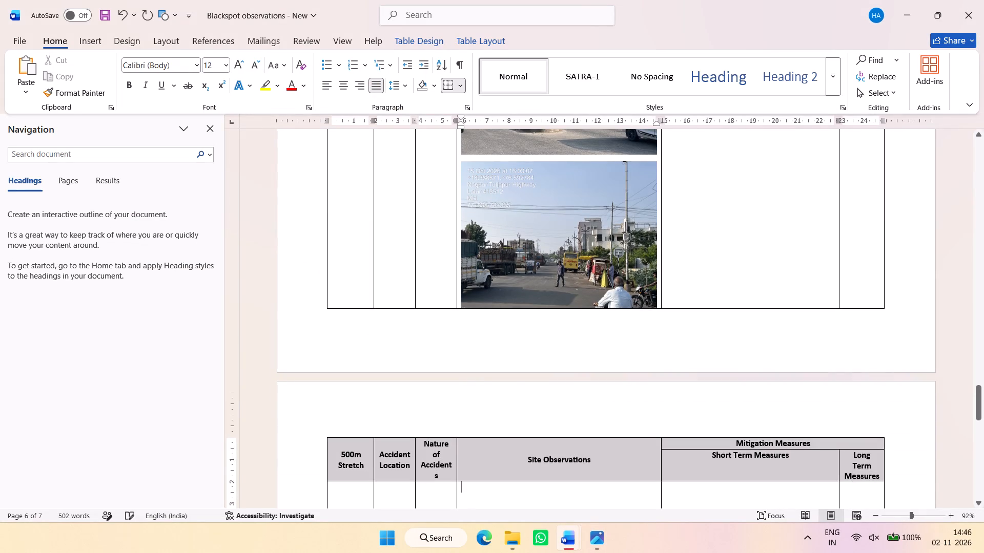
{"action": "key", "text": "Delete"}
{"action": "key", "text": "Delete"}
{"action": "key", "text": "Delete"}
{"action": "key", "text": "Delete"}
{"action": "key", "text": "Delete"}
{"action": "key", "text": "Delete"}
{"action": "key", "text": "BackSpace"}
Review the site observations and mitigation measures back to the first row of the Blackspot observations - New table.
{"action": "scroll", "coordinate": [481, 339], "scroll_direction": "up", "scroll_amount": 16}
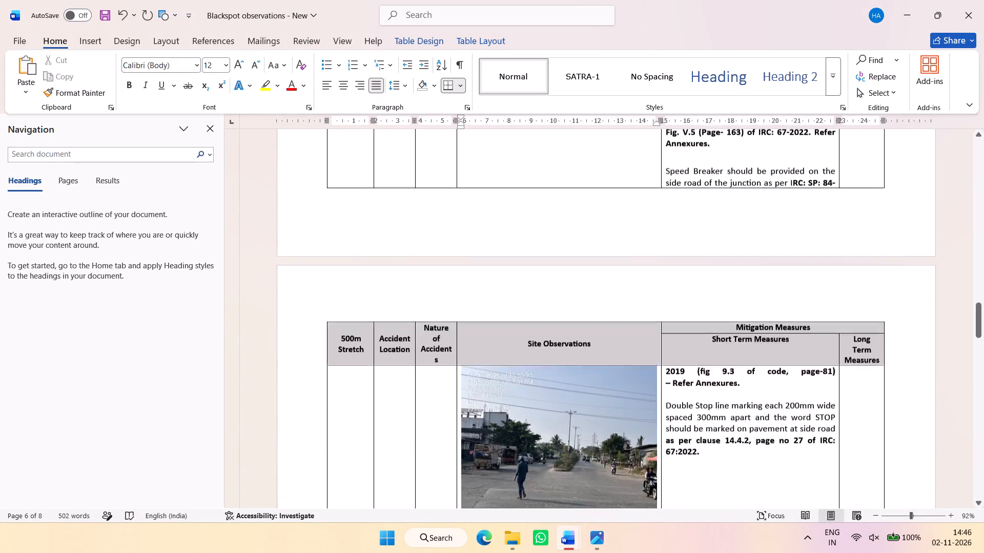
{"action": "scroll", "coordinate": [484, 330], "scroll_direction": "up", "scroll_amount": 3}
{"action": "scroll", "coordinate": [484, 330], "scroll_direction": "up", "scroll_amount": 20}
{"action": "scroll", "coordinate": [484, 330], "scroll_direction": "up", "scroll_amount": 10}
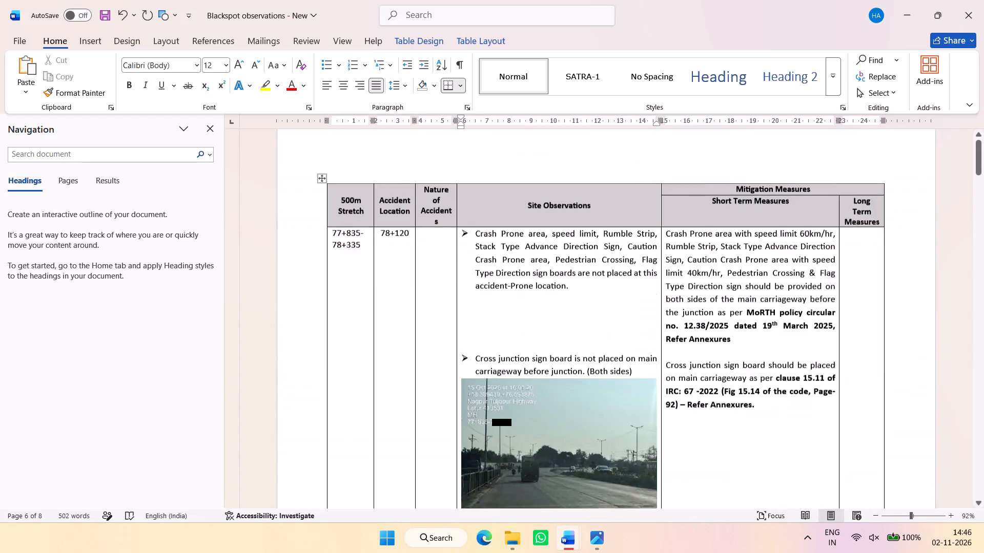
Save the Blackspot observations - New document.
{"action": "scroll", "coordinate": [484, 330], "scroll_direction": "up", "scroll_amount": 5}
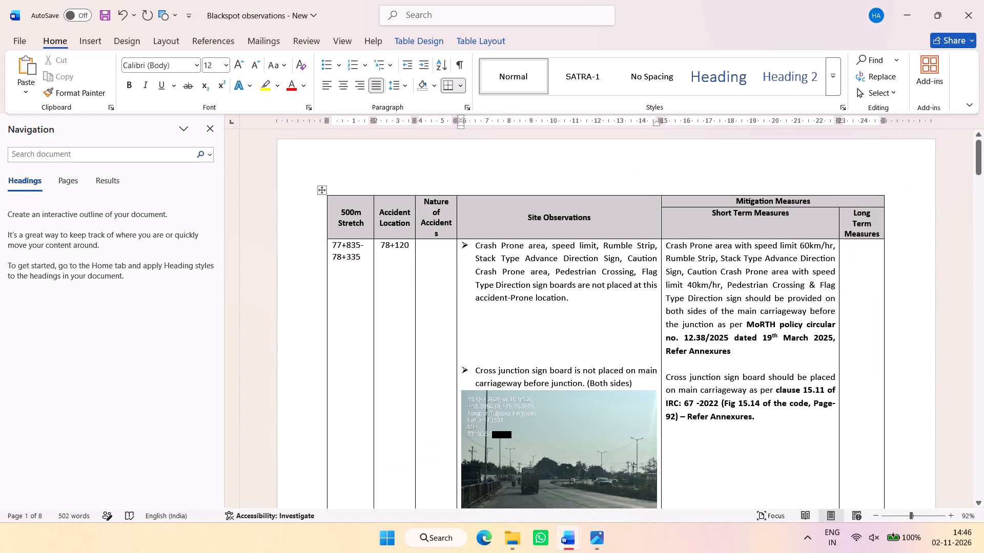
{"action": "double_click", "coordinate": [109, 11]}
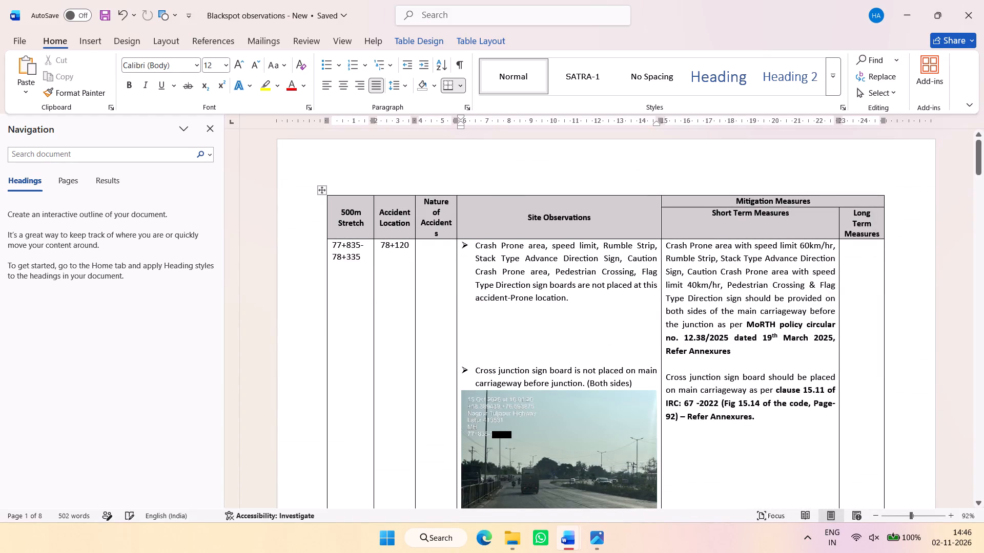
{"action": "scroll", "coordinate": [586, 306], "scroll_direction": "down", "scroll_amount": 9}
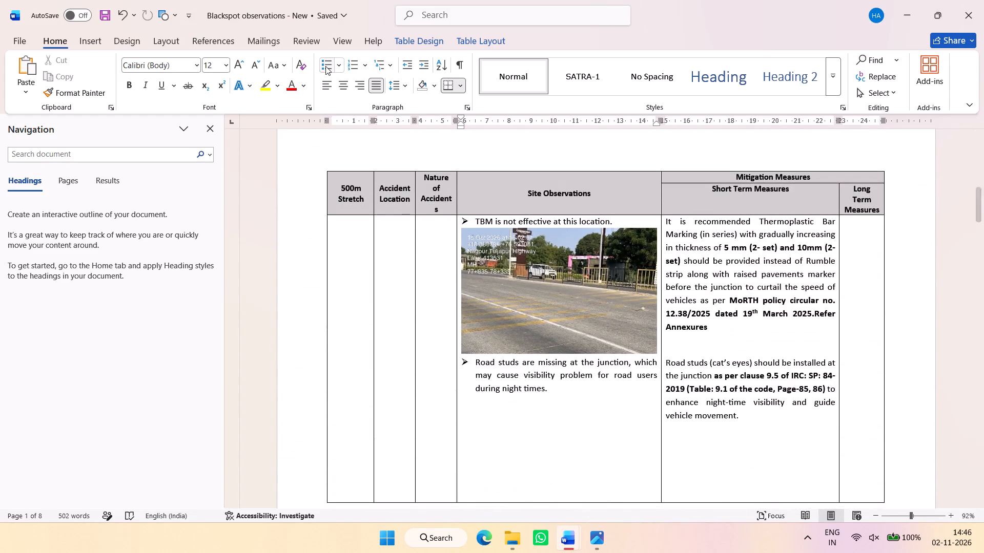
{"action": "left_click", "coordinate": [110, 15]}
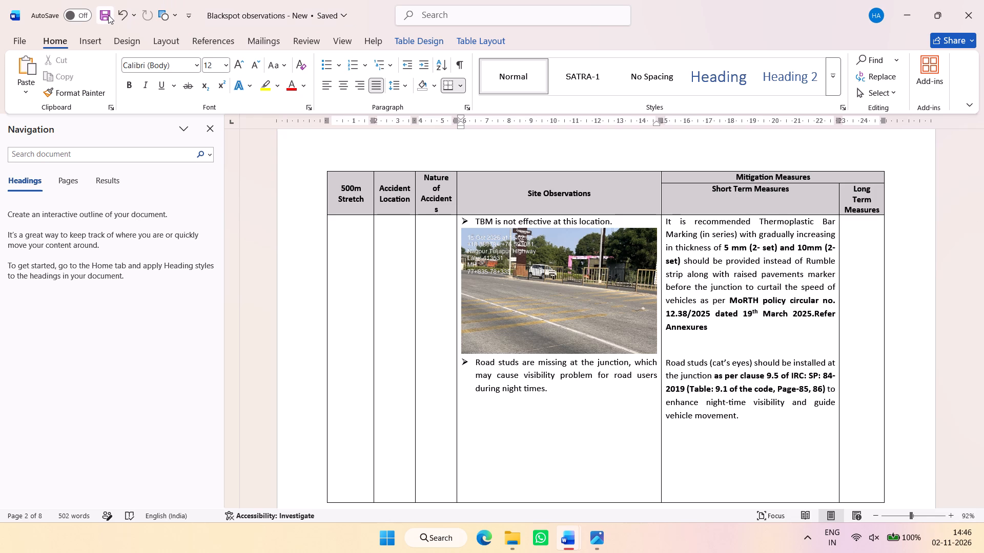
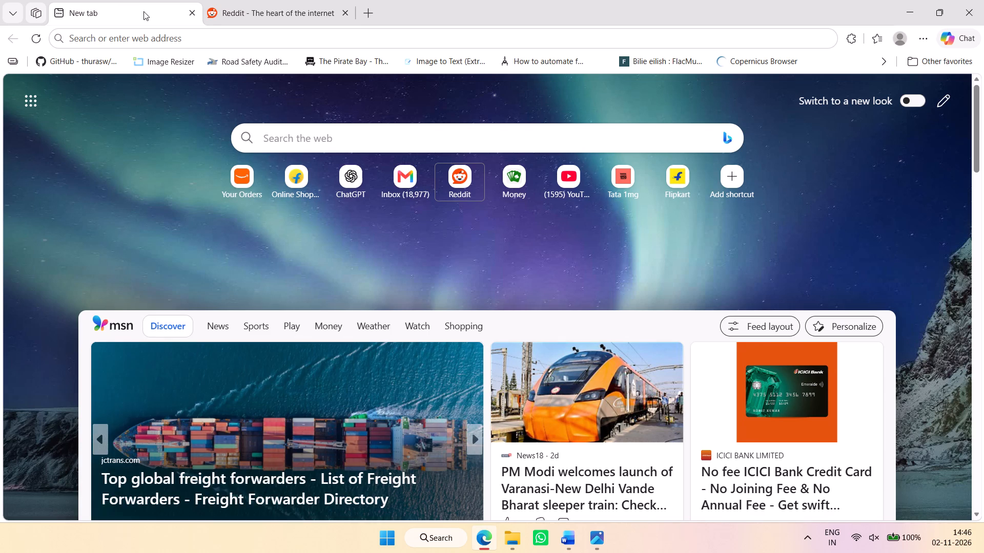
Close the blank New tab page in the Microsoft Edge window.
{"action": "left_click", "coordinate": [189, 14]}
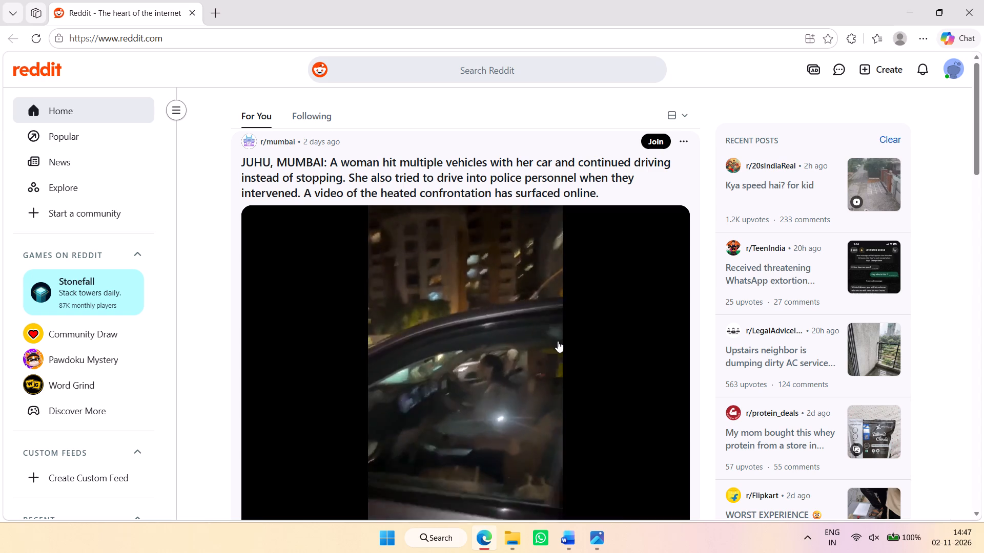
Skim through the r/mumbai video of the Juhu car incident in the Reddit home feed.
{"action": "scroll", "coordinate": [325, 469], "scroll_direction": "down", "scroll_amount": 1}
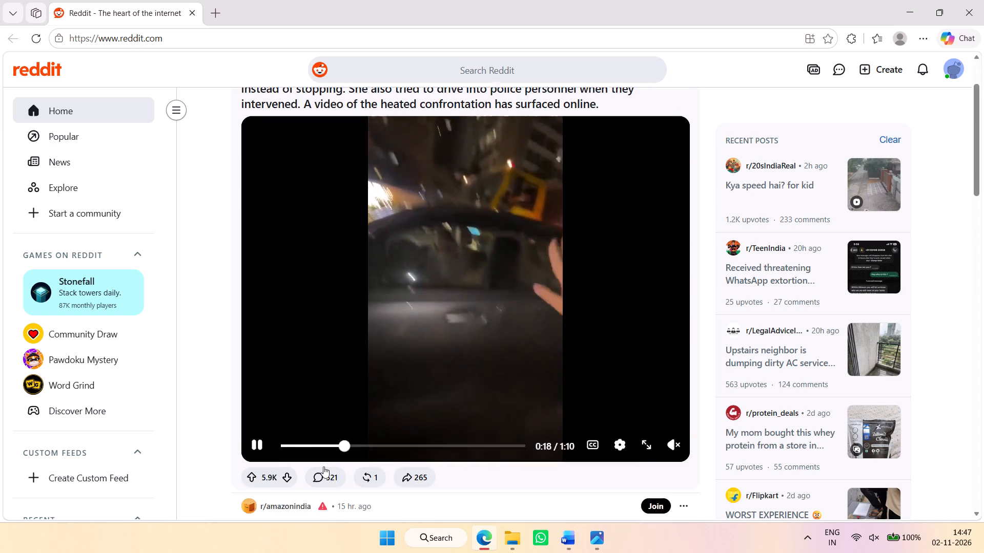
{"action": "left_click_drag", "start_coordinate": [286, 410], "coordinate": [256, 420]}
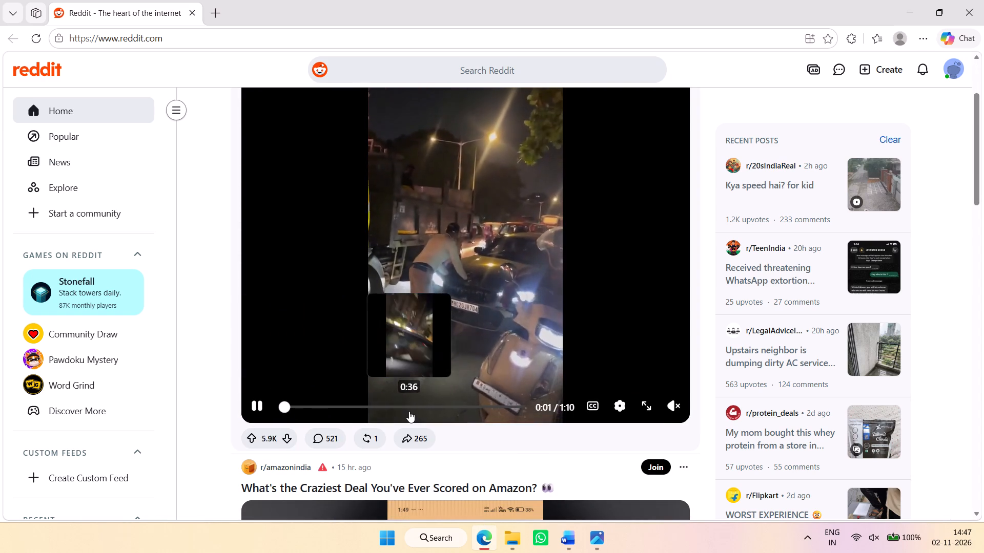
{"action": "left_click_drag", "start_coordinate": [409, 411], "coordinate": [472, 411]}
{"action": "left_click_drag", "start_coordinate": [488, 410], "coordinate": [506, 411]}
{"action": "left_click", "coordinate": [537, 410]}
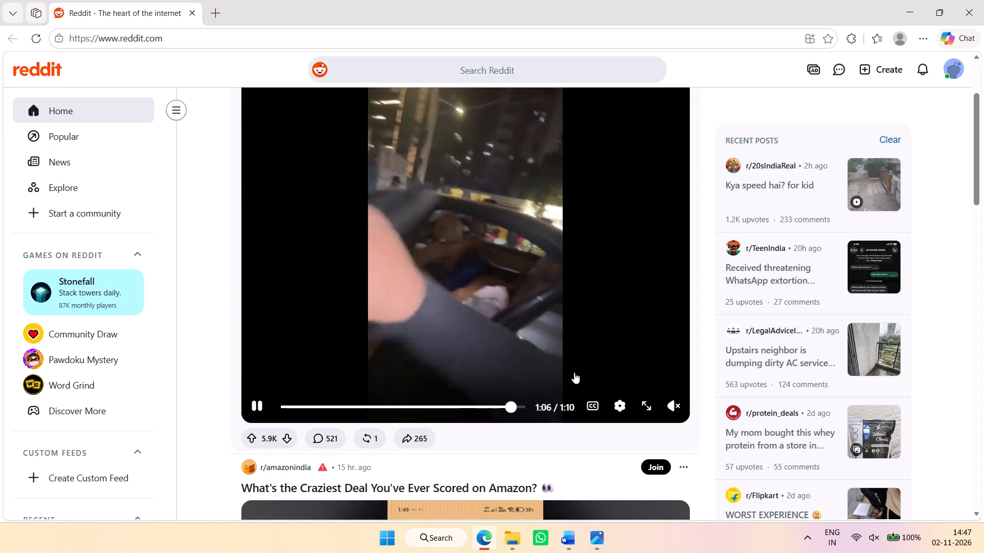
{"action": "scroll", "coordinate": [360, 175], "scroll_direction": "up", "scroll_amount": 1}
Open the r/mumbai post about the Juhu car incident, read through its comments and close the browser window.
{"action": "left_click", "coordinate": [358, 173]}
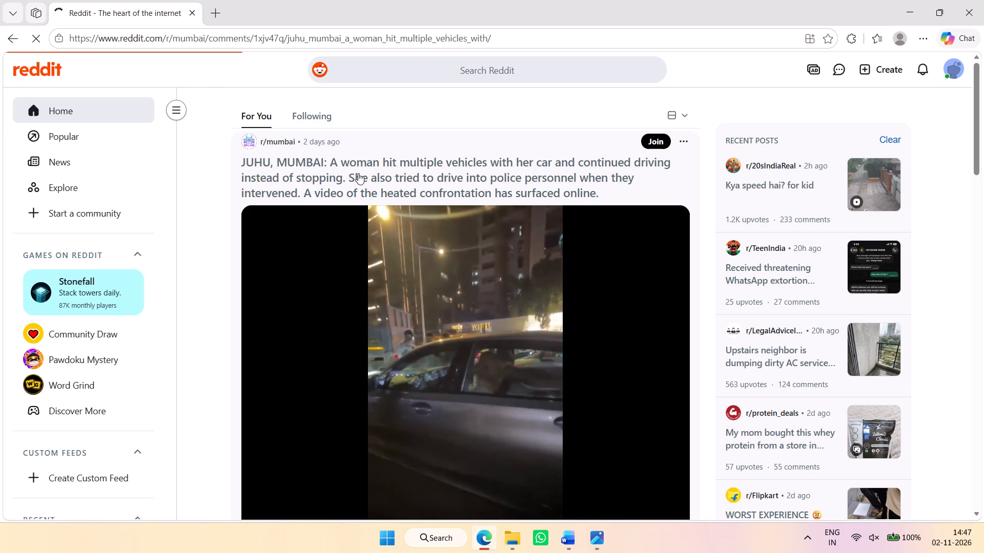
{"action": "scroll", "coordinate": [388, 193], "scroll_direction": "down", "scroll_amount": 3}
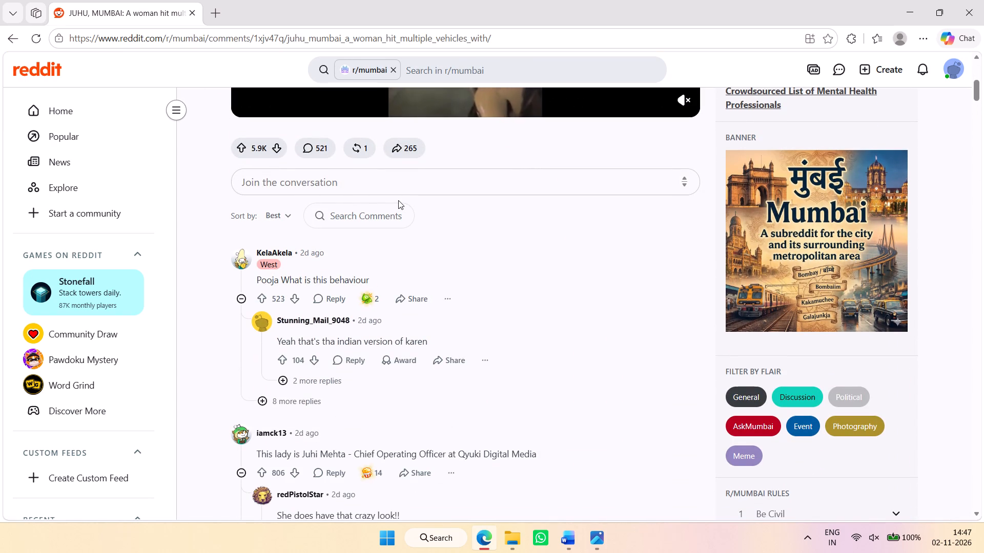
{"action": "scroll", "coordinate": [400, 197], "scroll_direction": "down", "scroll_amount": 1}
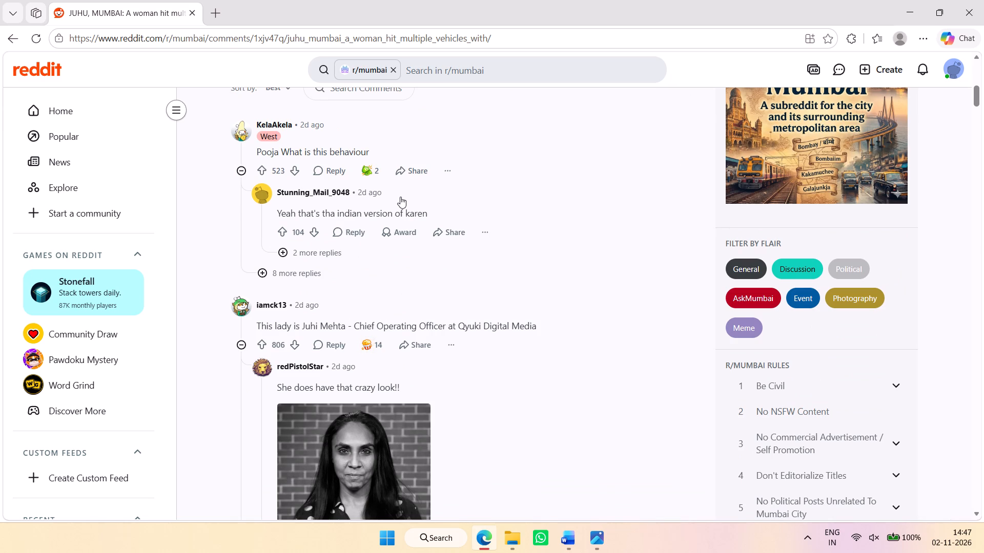
{"action": "scroll", "coordinate": [400, 197], "scroll_direction": "down", "scroll_amount": 1}
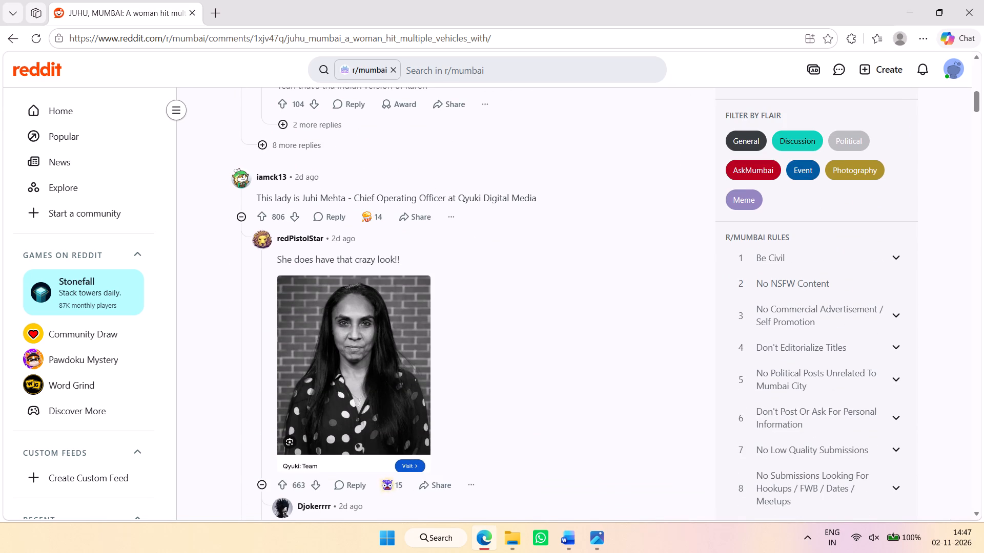
{"action": "scroll", "coordinate": [400, 197], "scroll_direction": "down", "scroll_amount": 1}
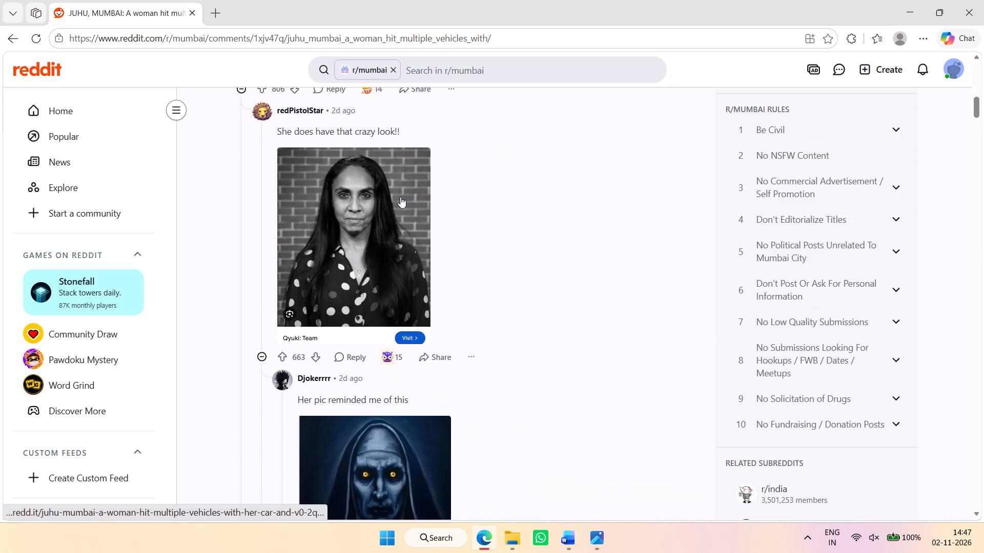
{"action": "scroll", "coordinate": [400, 197], "scroll_direction": "down", "scroll_amount": 3}
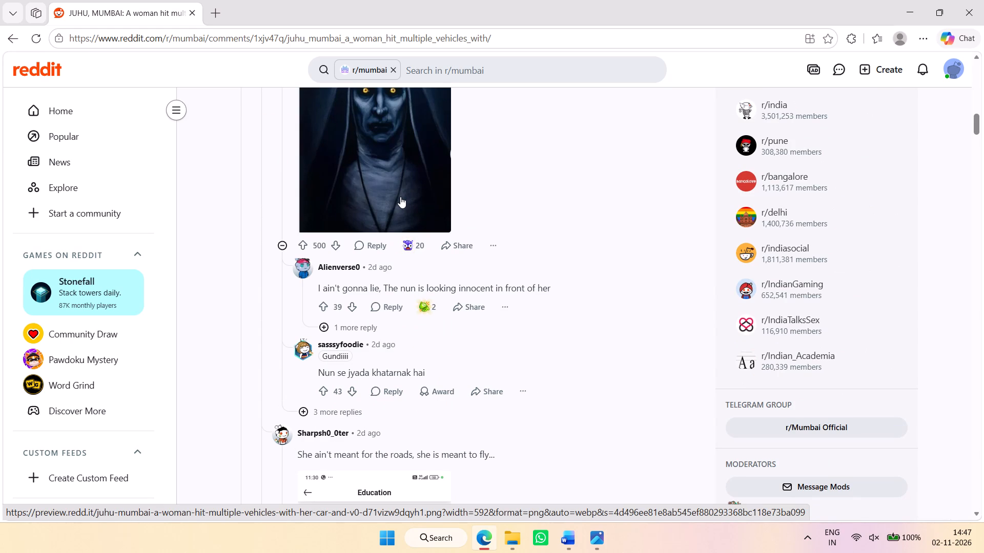
{"action": "scroll", "coordinate": [400, 197], "scroll_direction": "down", "scroll_amount": 1}
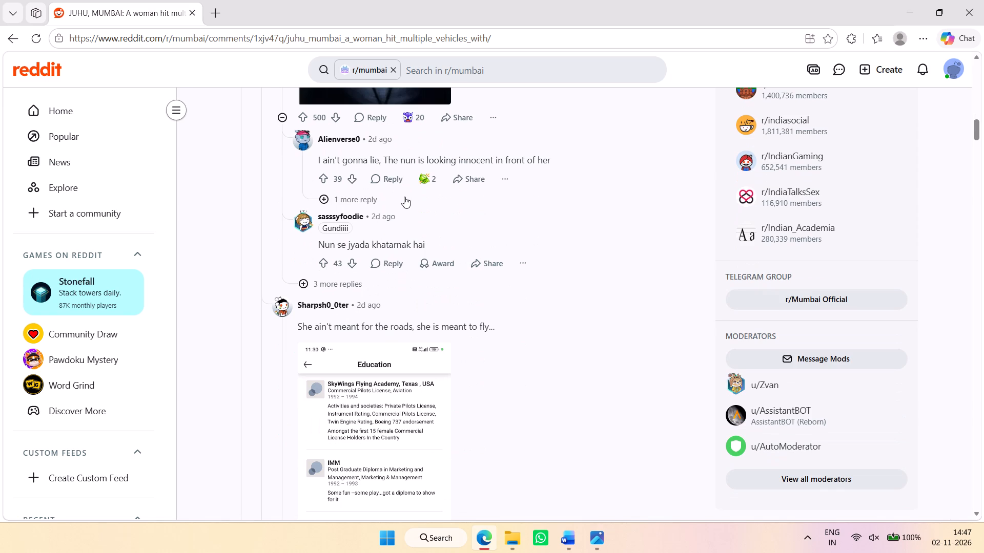
{"action": "scroll", "coordinate": [399, 213], "scroll_direction": "down", "scroll_amount": 2}
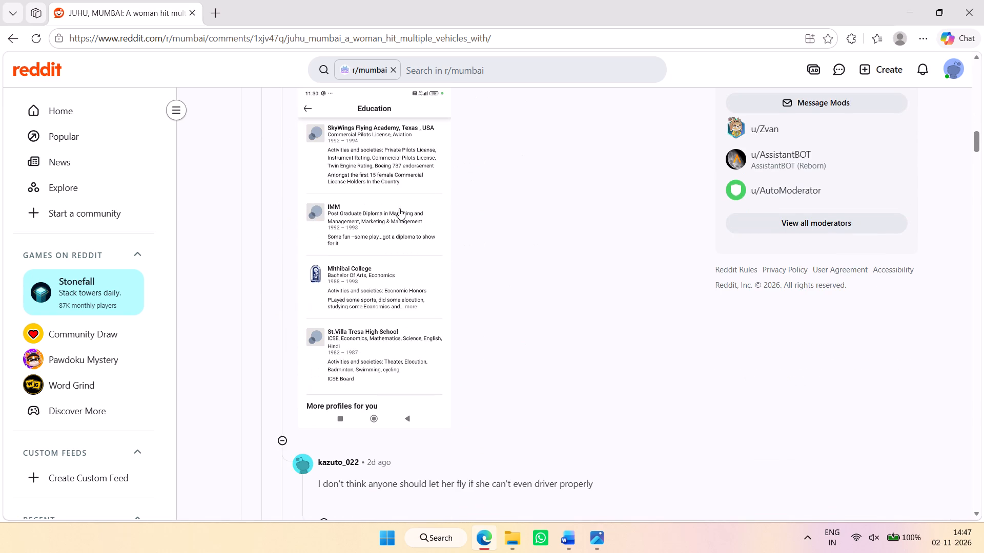
{"action": "scroll", "coordinate": [400, 203], "scroll_direction": "down", "scroll_amount": 2}
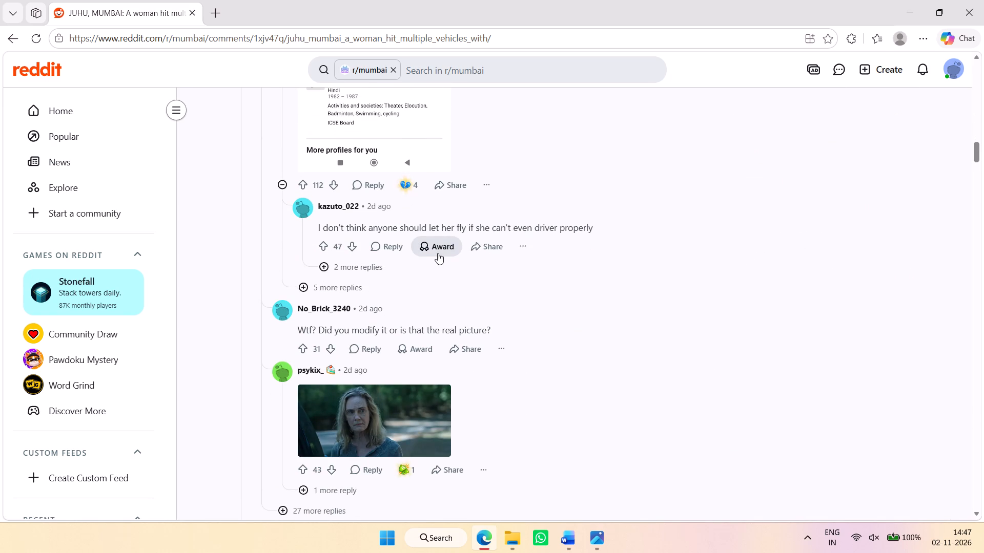
{"action": "scroll", "coordinate": [439, 252], "scroll_direction": "down", "scroll_amount": 3}
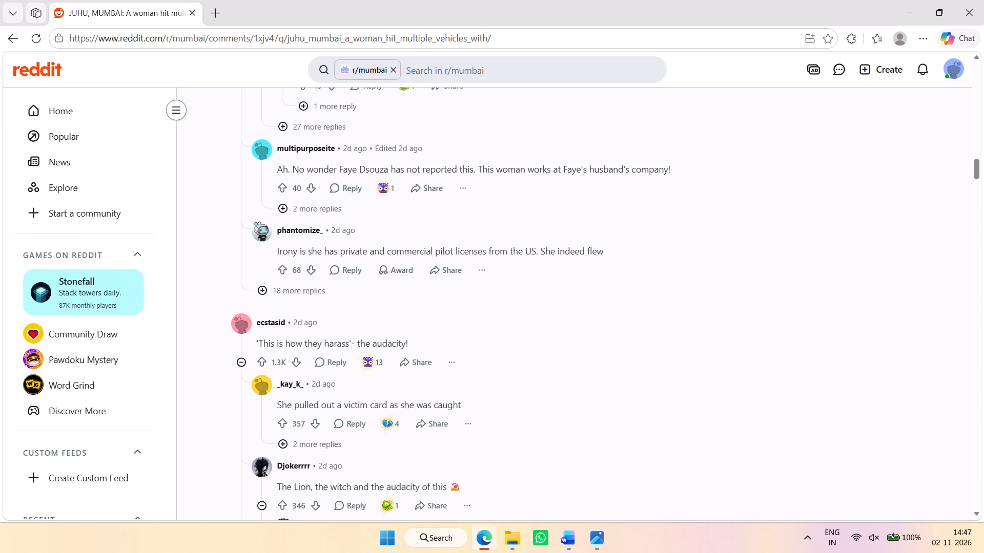
{"action": "scroll", "coordinate": [441, 253], "scroll_direction": "down", "scroll_amount": 2}
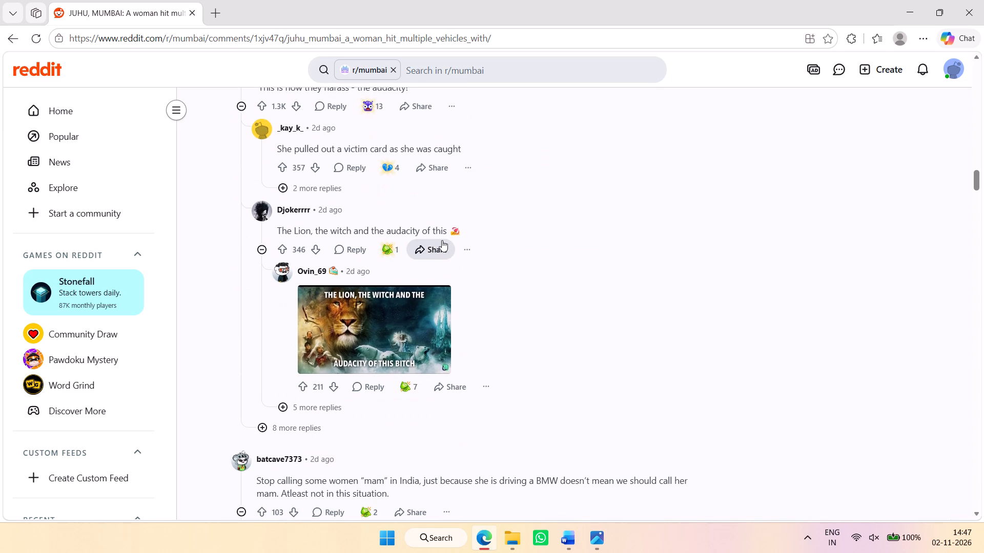
{"action": "scroll", "coordinate": [442, 240], "scroll_direction": "down", "scroll_amount": 6}
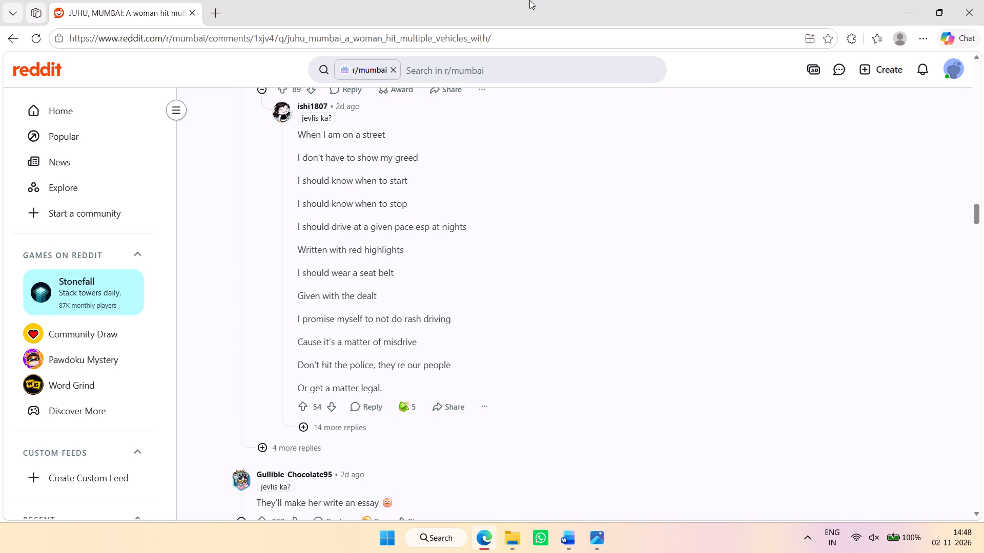
{"action": "scroll", "coordinate": [453, 293], "scroll_direction": "down", "scroll_amount": 8}
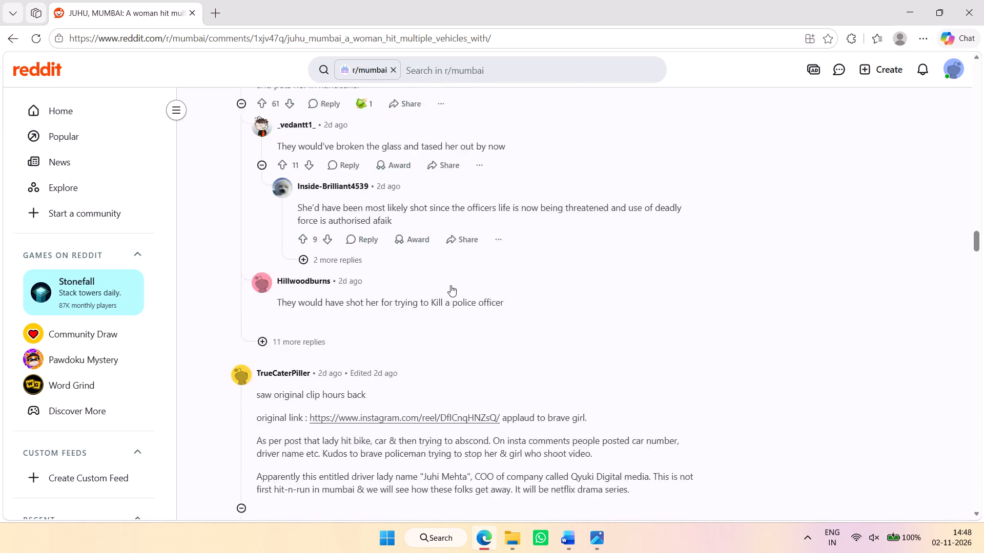
{"action": "scroll", "coordinate": [445, 280], "scroll_direction": "up", "scroll_amount": 3}
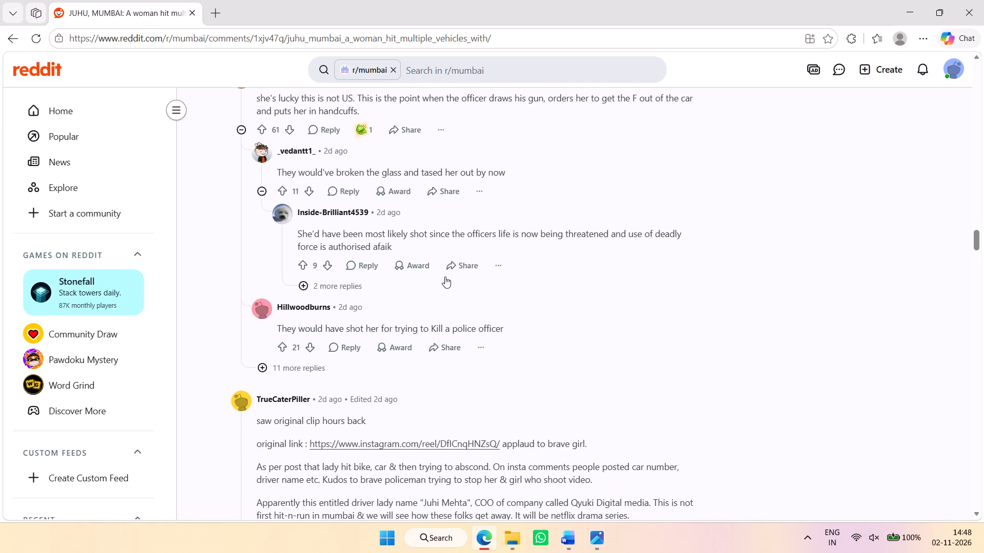
{"action": "scroll", "coordinate": [445, 276], "scroll_direction": "up", "scroll_amount": 1}
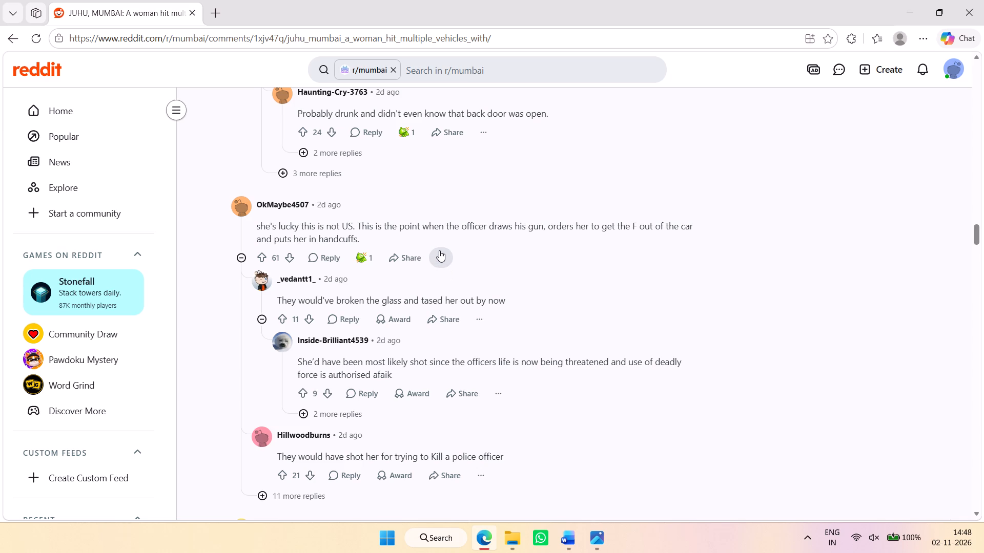
{"action": "right_click", "coordinate": [439, 250]}
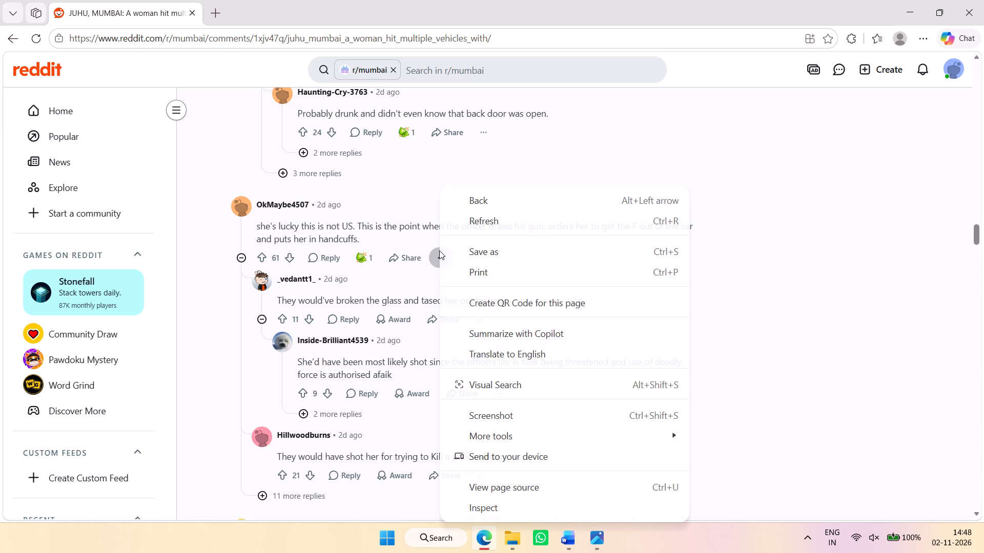
{"action": "left_click", "coordinate": [806, 152]}
{"action": "scroll", "coordinate": [795, 157], "scroll_direction": "down", "scroll_amount": 6}
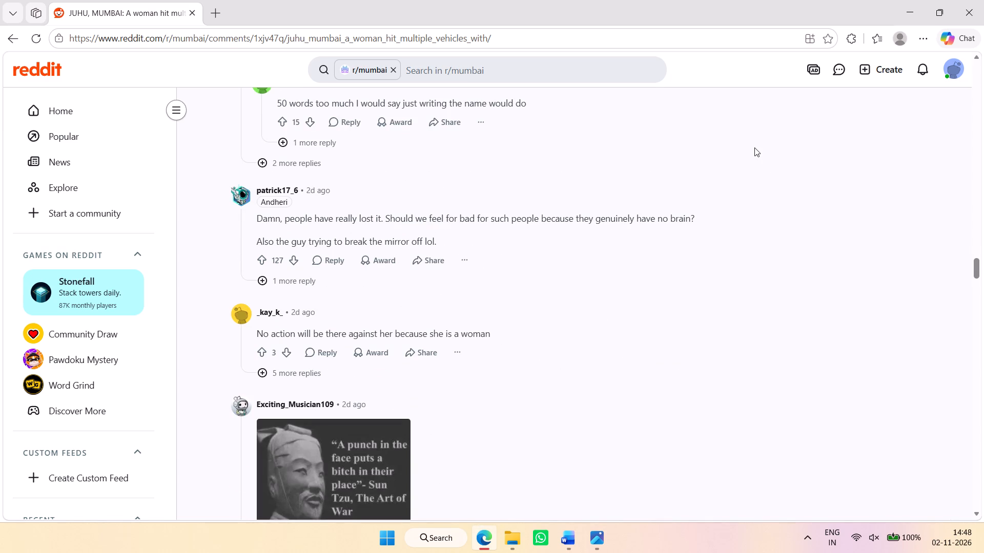
{"action": "scroll", "coordinate": [754, 147], "scroll_direction": "down", "scroll_amount": 2}
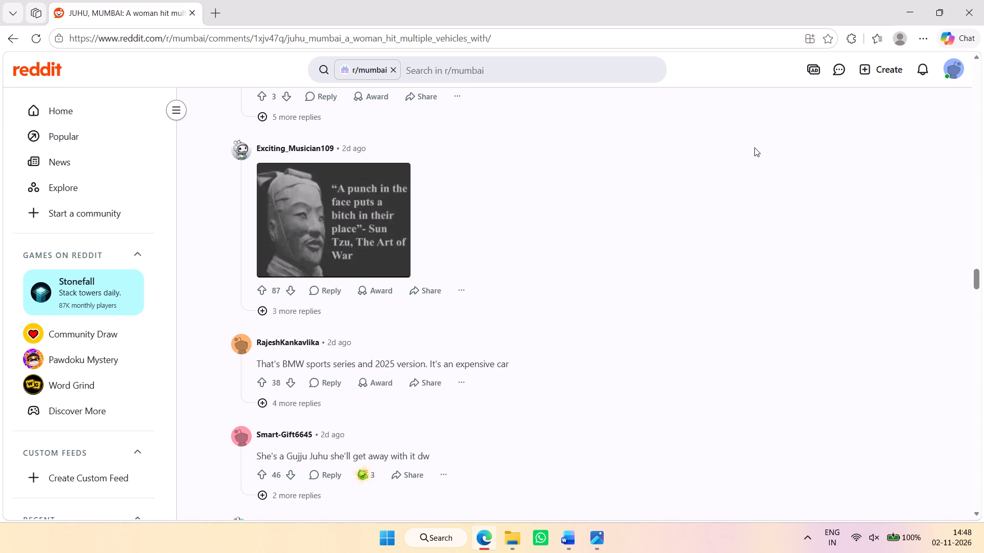
{"action": "scroll", "coordinate": [710, 210], "scroll_direction": "down", "scroll_amount": 3}
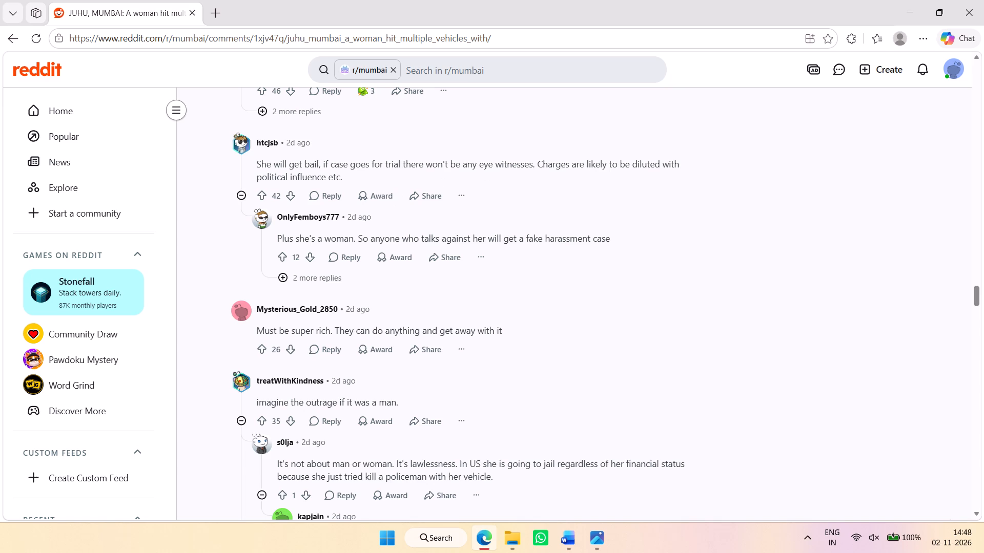
{"action": "left_click", "coordinate": [983, 0]}
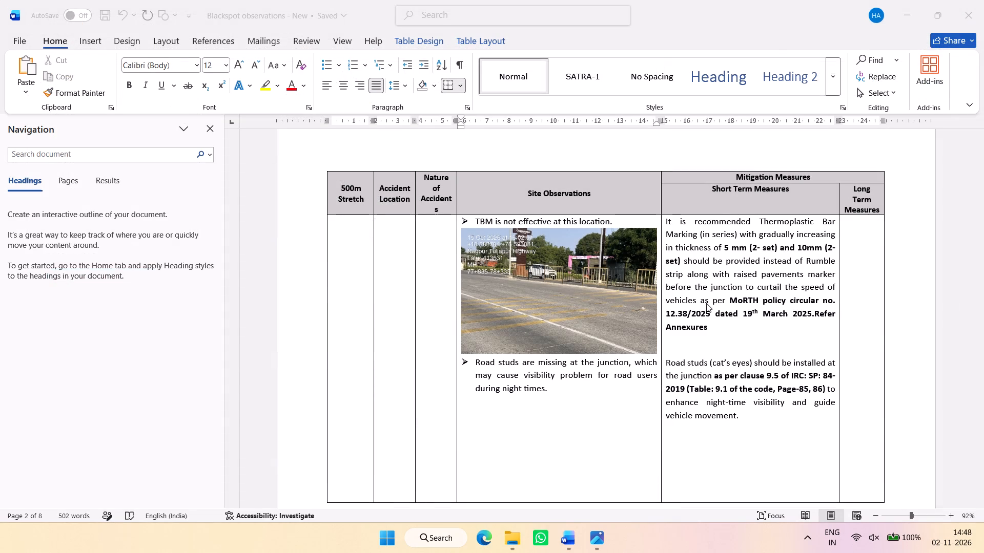
Review the Blackspot observations - New table down to stretch 79+335-79+835 and place the cursor in its empty Site Observations cell.
{"action": "scroll", "coordinate": [624, 205], "scroll_direction": "down", "scroll_amount": 7}
{"action": "scroll", "coordinate": [577, 275], "scroll_direction": "down", "scroll_amount": 7}
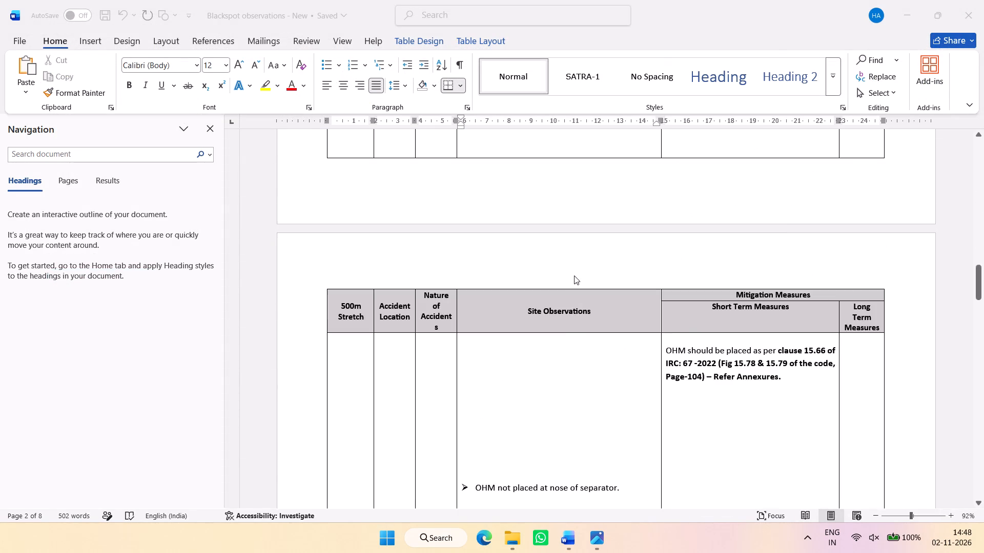
{"action": "scroll", "coordinate": [574, 275], "scroll_direction": "down", "scroll_amount": 6}
{"action": "scroll", "coordinate": [557, 389], "scroll_direction": "up", "scroll_amount": 20}
{"action": "scroll", "coordinate": [557, 389], "scroll_direction": "up", "scroll_amount": 18}
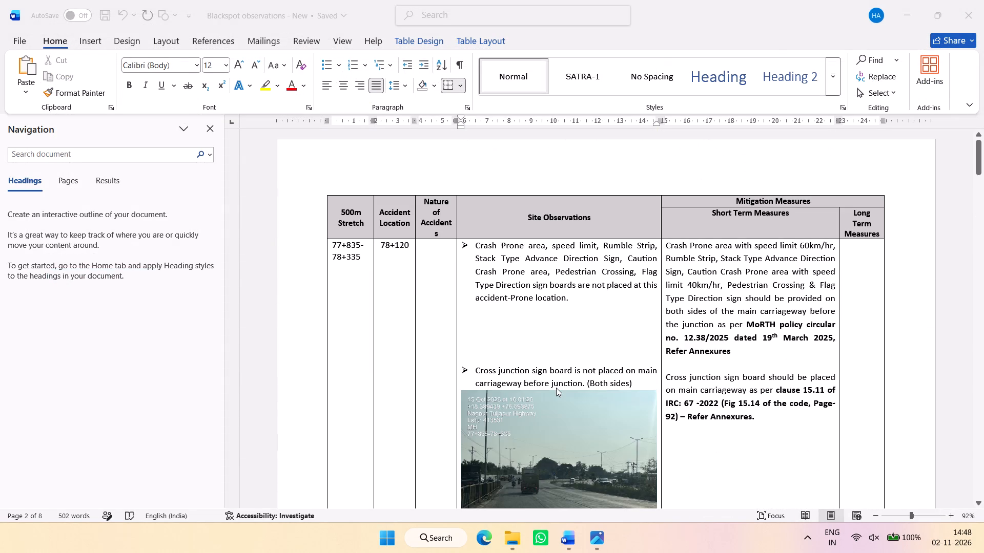
{"action": "scroll", "coordinate": [556, 388], "scroll_direction": "up", "scroll_amount": 2}
{"action": "left_click", "coordinate": [584, 323]}
{"action": "scroll", "coordinate": [575, 387], "scroll_direction": "down", "scroll_amount": 19}
{"action": "scroll", "coordinate": [540, 357], "scroll_direction": "down", "scroll_amount": 3}
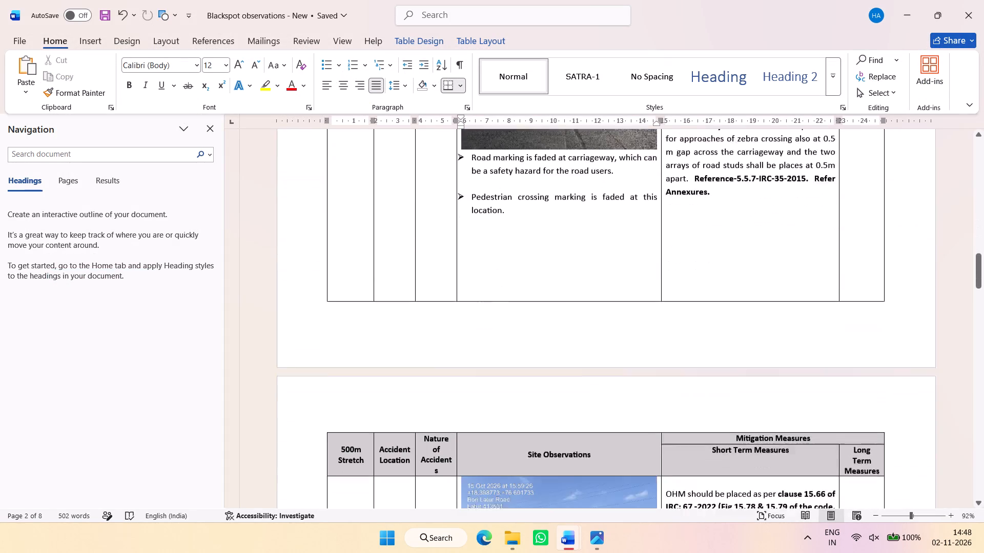
{"action": "scroll", "coordinate": [540, 357], "scroll_direction": "down", "scroll_amount": 17}
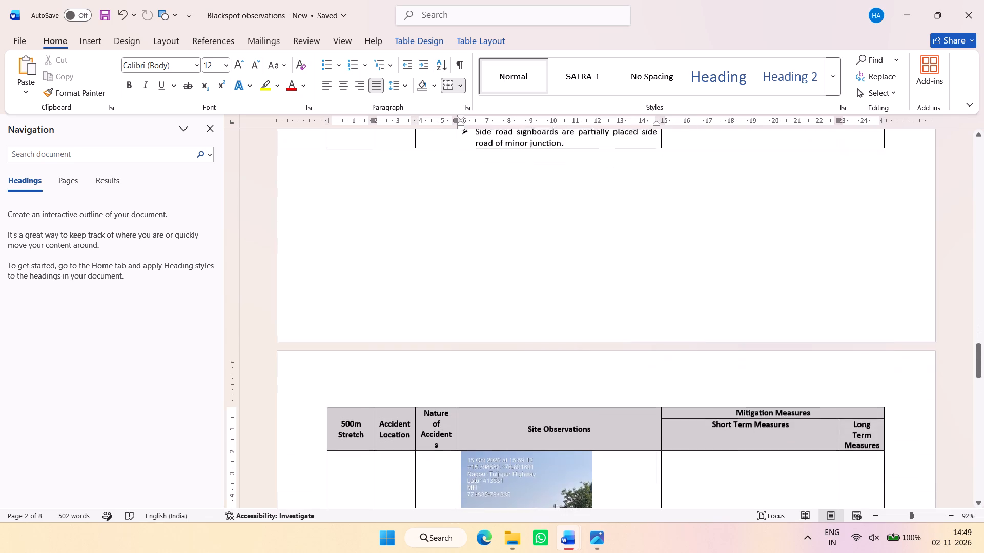
{"action": "scroll", "coordinate": [539, 354], "scroll_direction": "down", "scroll_amount": 12}
{"action": "left_click", "coordinate": [518, 331]}
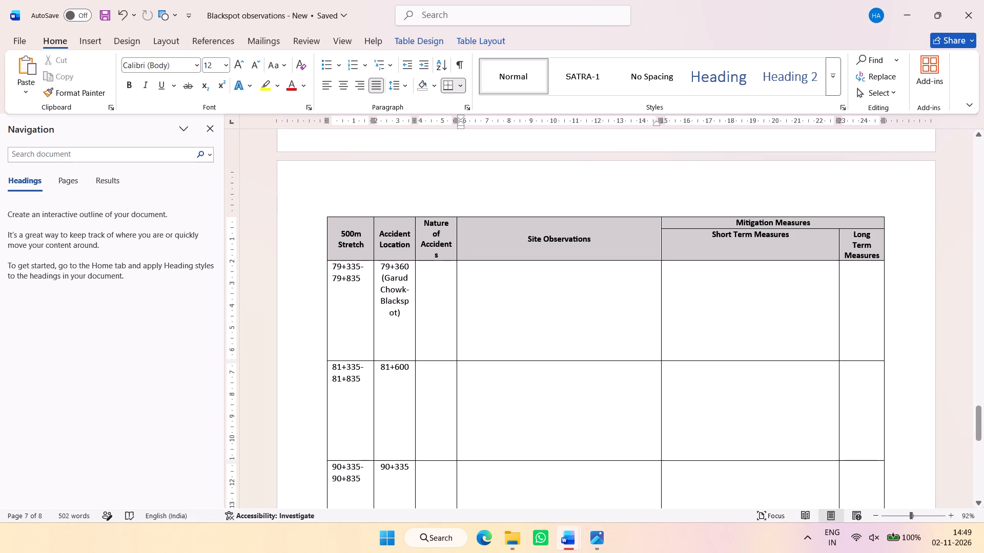
{"action": "left_click", "coordinate": [579, 530]}
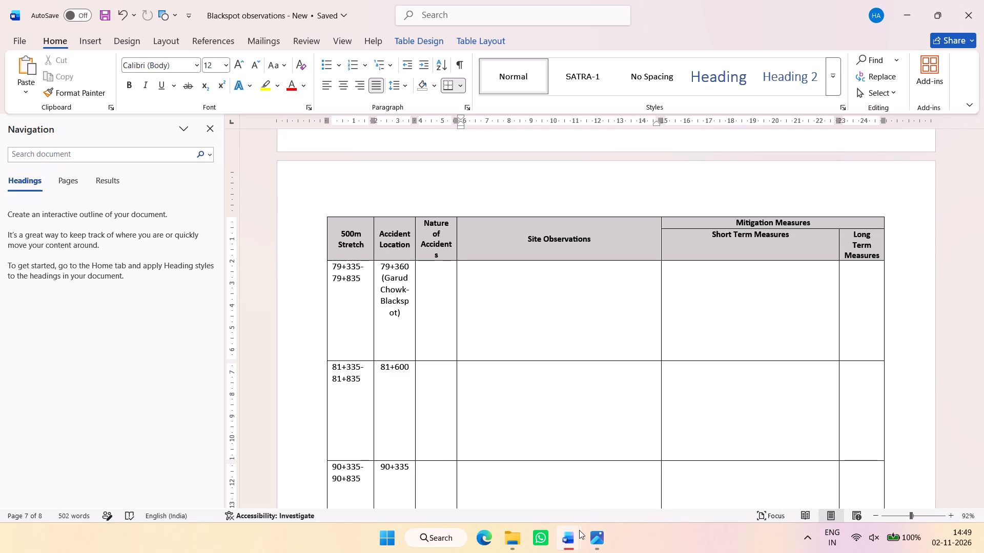
{"action": "left_click", "coordinate": [543, 488]}
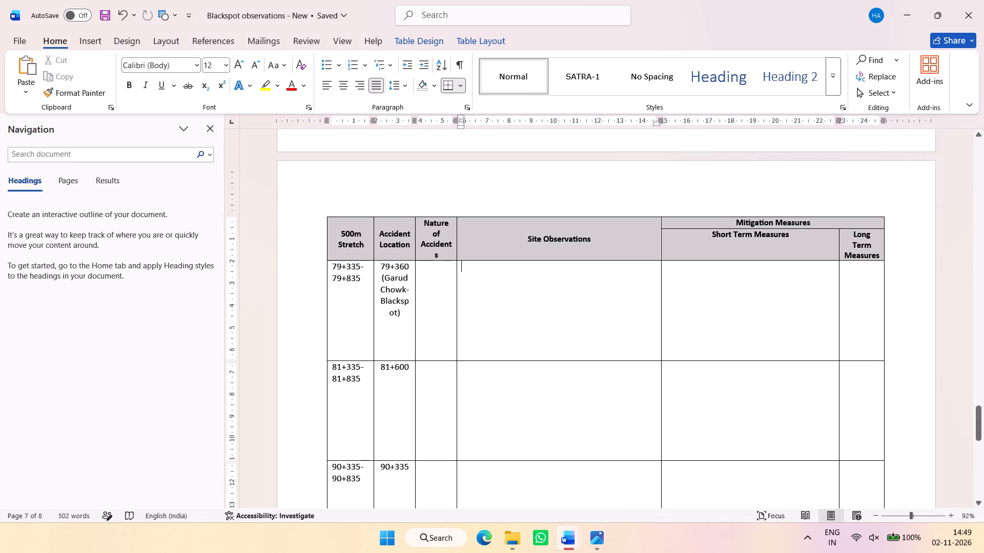
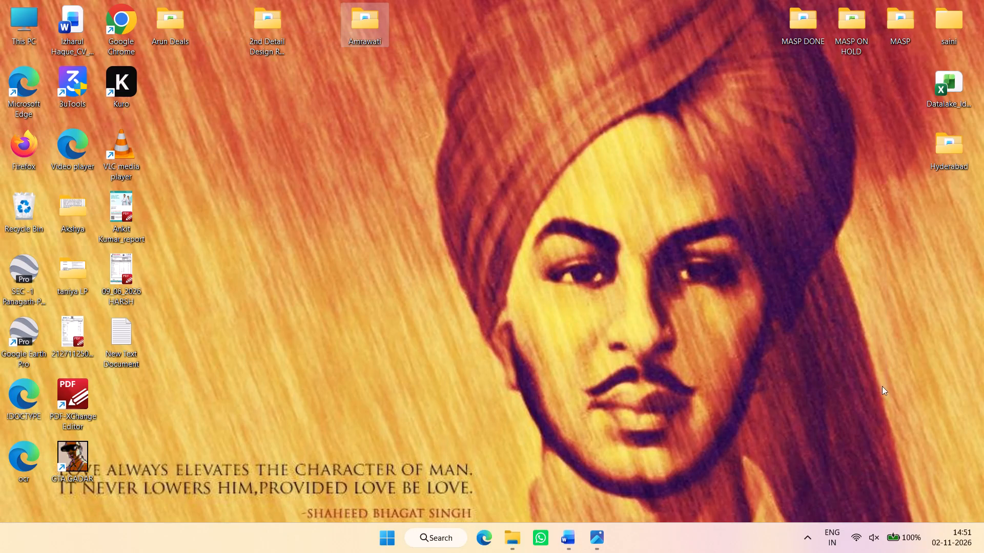
Open the 79+335 workbook from the to be complied folder inside 2nd Detail Design Report.
{"action": "left_click", "coordinate": [264, 40]}
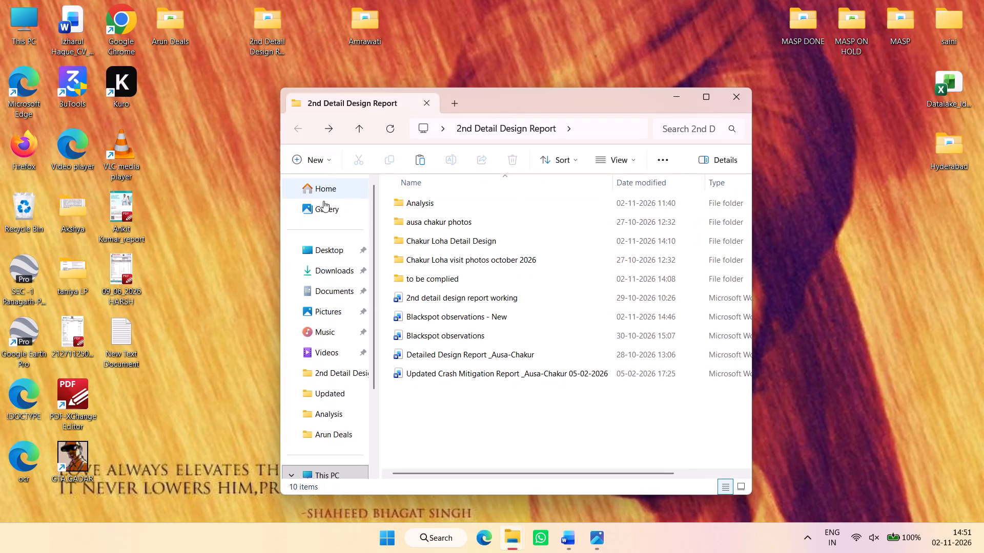
{"action": "left_click", "coordinate": [444, 277]}
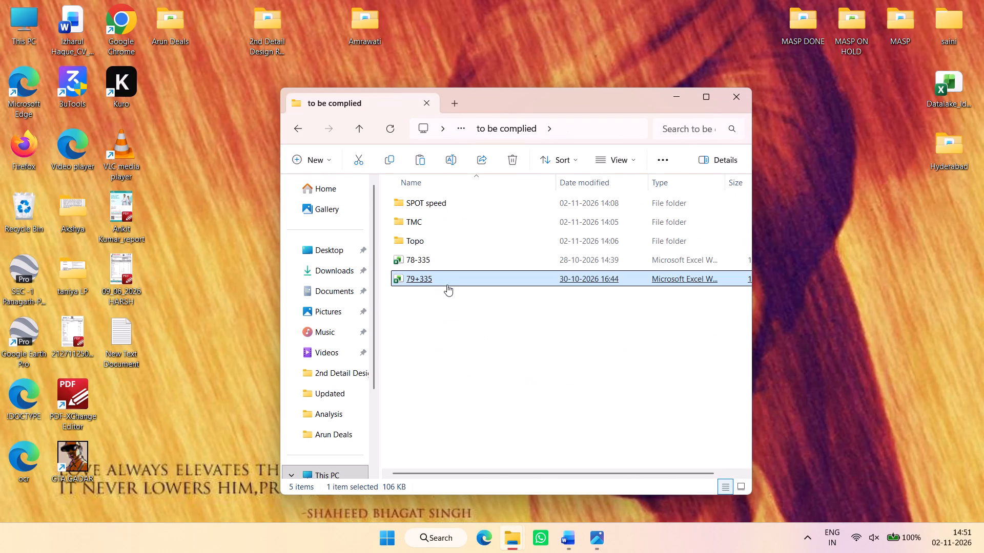
{"action": "right_click", "coordinate": [457, 281]}
{"action": "left_click", "coordinate": [453, 279]}
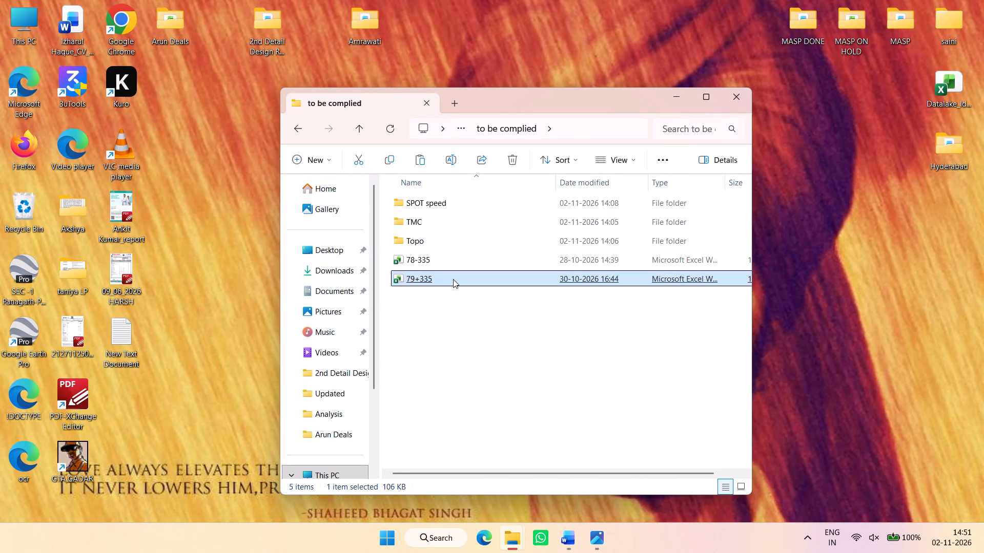
{"action": "left_click", "coordinate": [443, 280]}
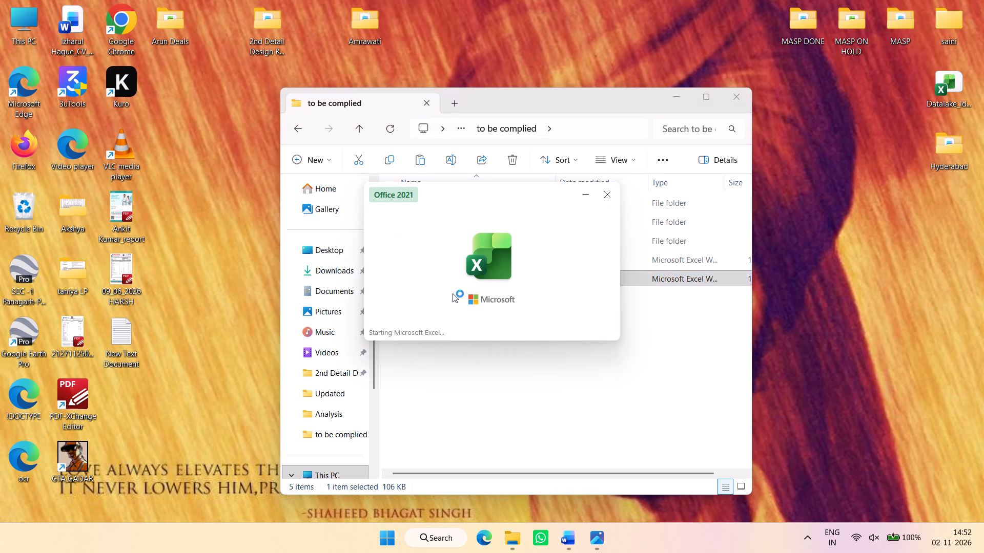
Enable editing of the 79+335 workbook and examine its full file properties, including related dates and people.
{"action": "left_click", "coordinate": [21, 55]}
{"action": "left_click", "coordinate": [20, 45]}
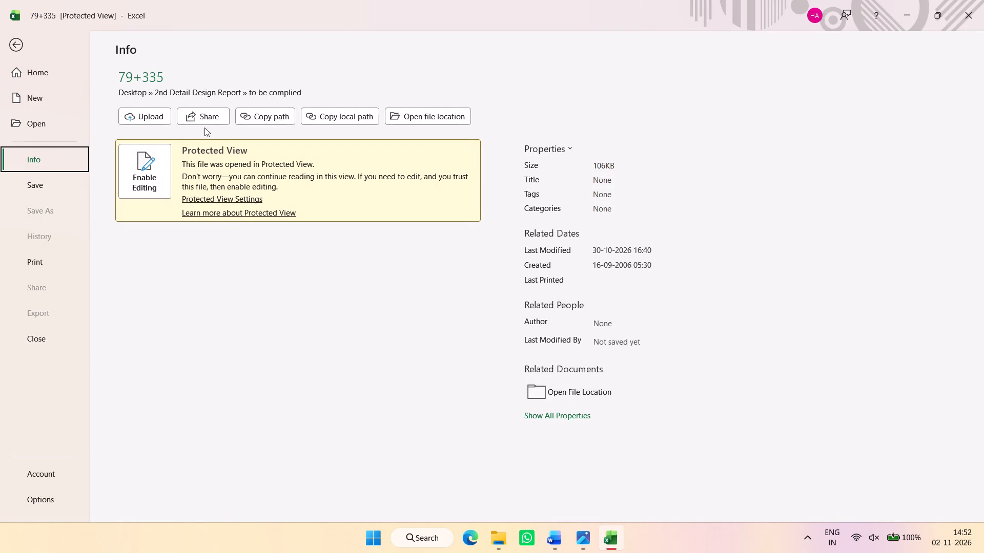
{"action": "left_click", "coordinate": [0, 36]}
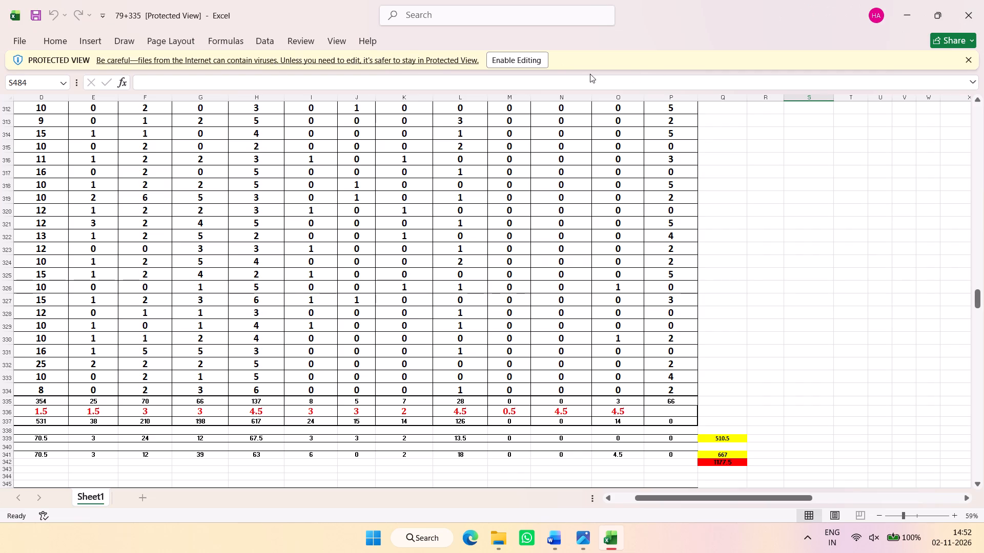
{"action": "left_click", "coordinate": [545, 59]}
{"action": "left_click", "coordinate": [26, 38]}
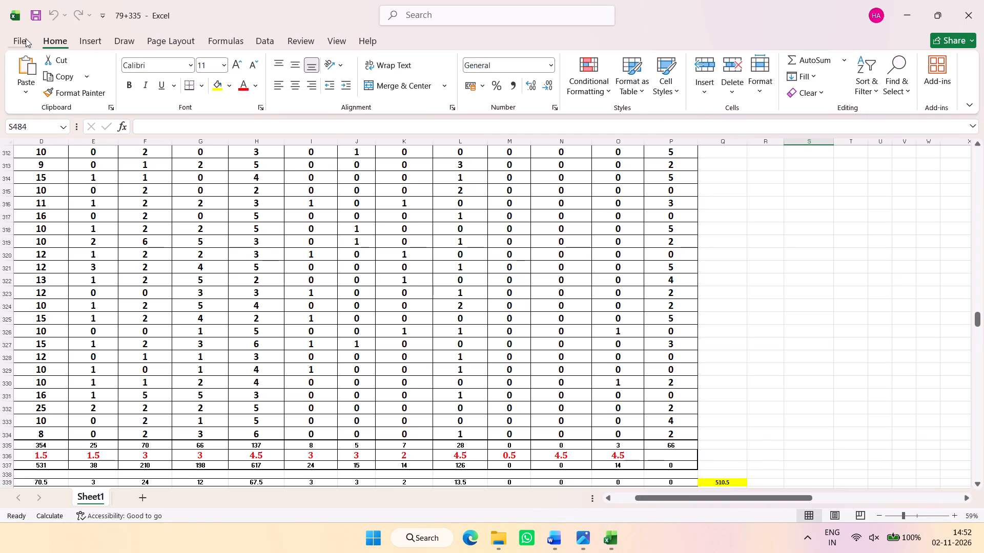
{"action": "left_click", "coordinate": [50, 160]}
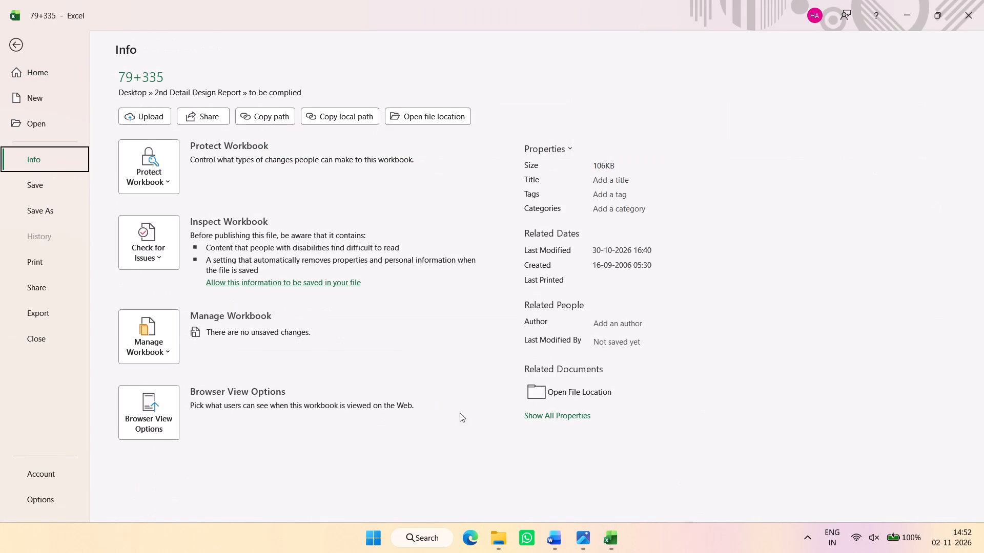
{"action": "scroll", "coordinate": [100, 217], "scroll_direction": "down", "scroll_amount": 1}
{"action": "scroll", "coordinate": [655, 325], "scroll_direction": "down", "scroll_amount": 4}
{"action": "left_click", "coordinate": [580, 416]}
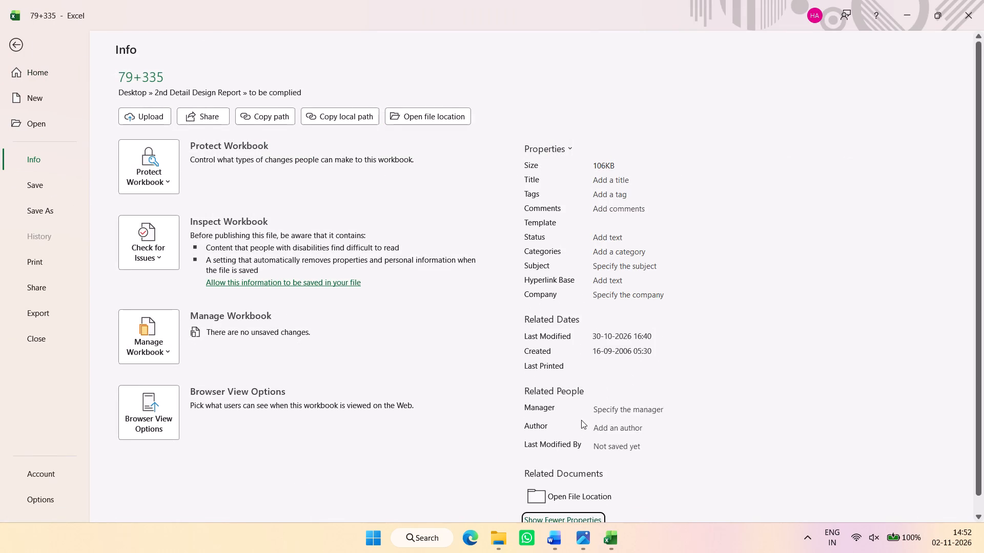
{"action": "scroll", "coordinate": [602, 379], "scroll_direction": "down", "scroll_amount": 3}
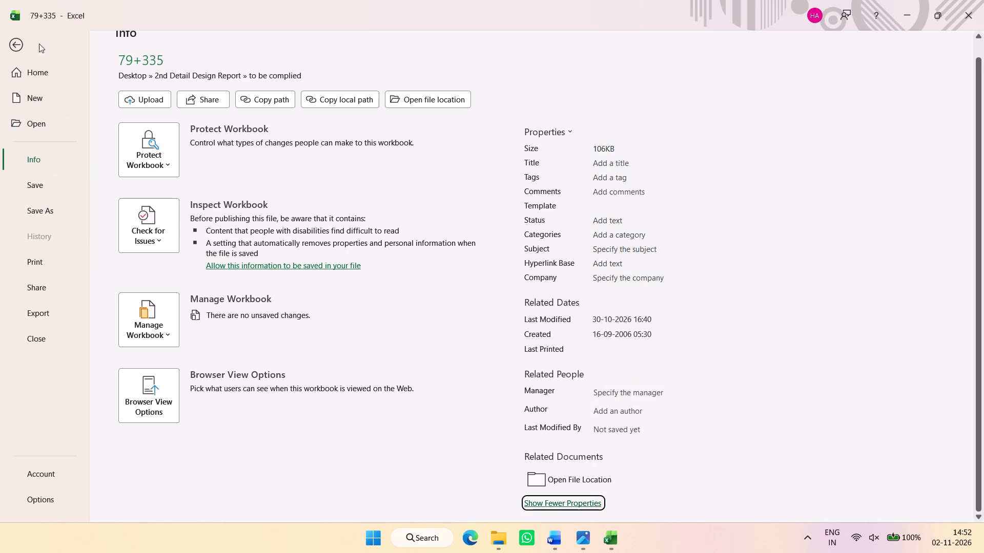
{"action": "left_click", "coordinate": [18, 40]}
Look through the vehicle and pedestrian count tables on Sheet1 of the 79+335 workbook and close it.
{"action": "scroll", "coordinate": [431, 368], "scroll_direction": "down", "scroll_amount": 6}
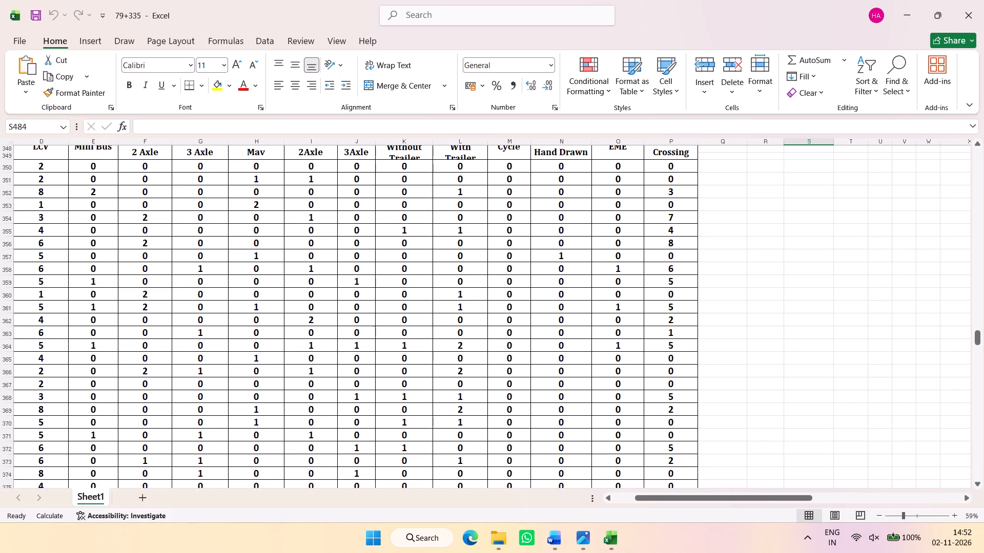
{"action": "scroll", "coordinate": [434, 356], "scroll_direction": "down", "scroll_amount": 13}
{"action": "scroll", "coordinate": [438, 354], "scroll_direction": "down", "scroll_amount": 20}
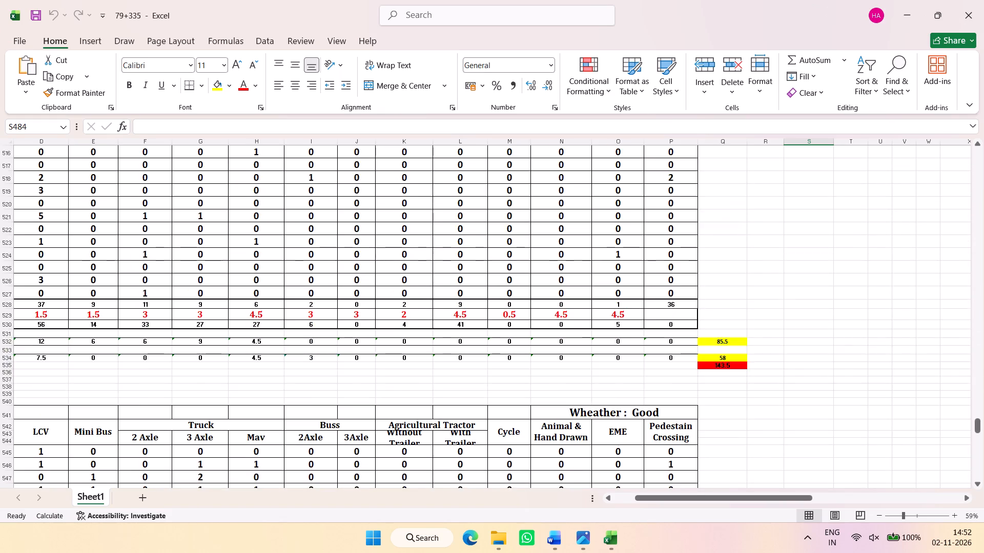
{"action": "scroll", "coordinate": [438, 357], "scroll_direction": "down", "scroll_amount": 8}
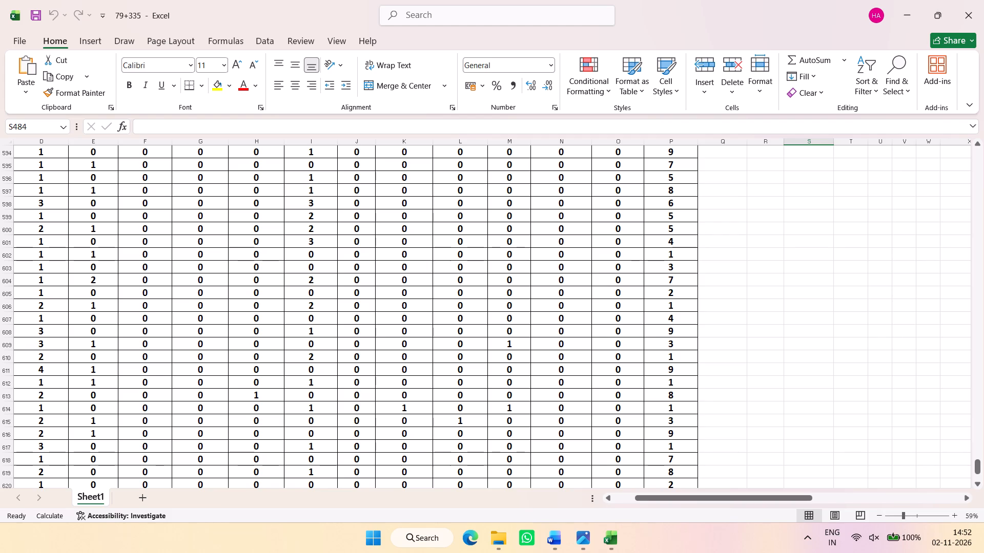
{"action": "left_click", "coordinate": [983, 0]}
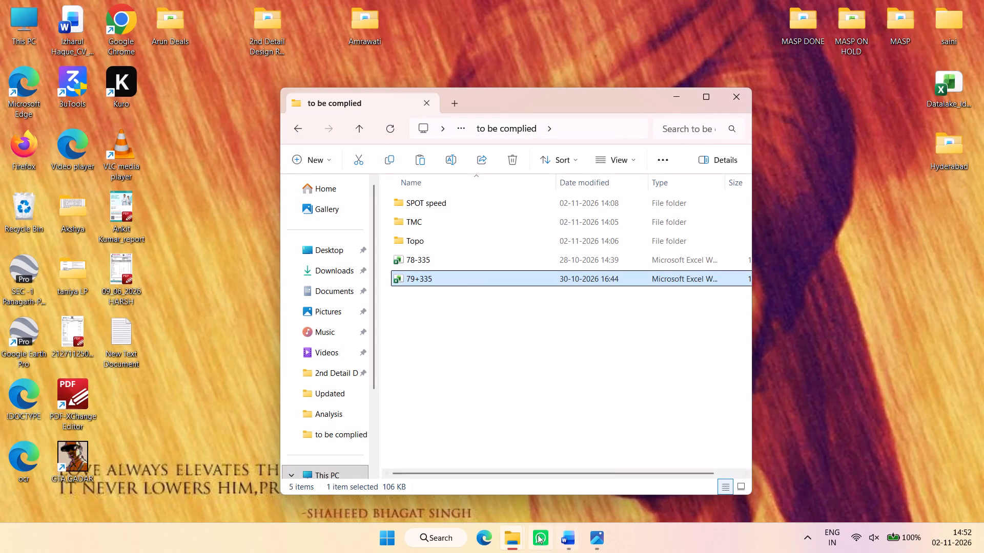
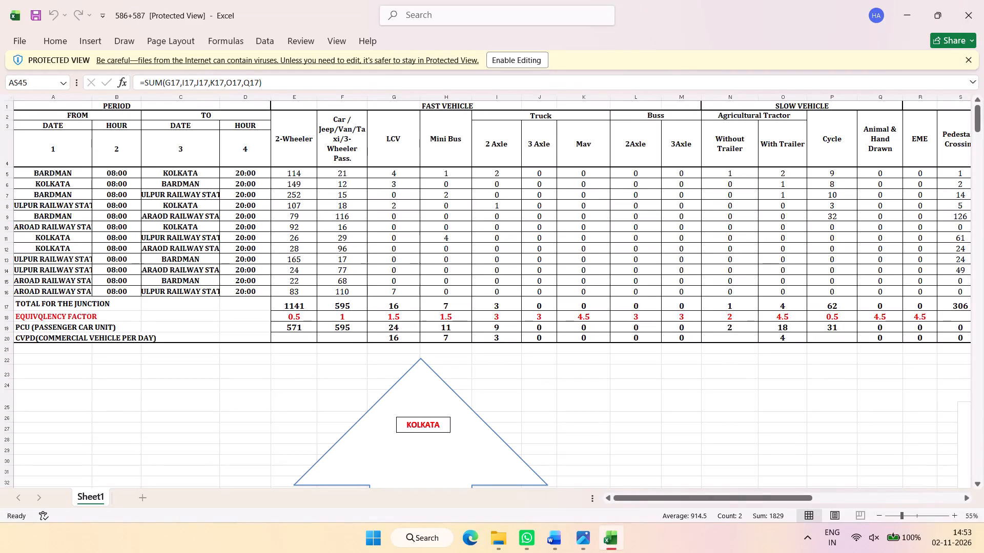
Examine the vehicle category summary, hourly traffic and PCU tables, and the adjacent hourly charts on Sheet1 of the 586+587 workbook.
{"action": "left_click_drag", "start_coordinate": [746, 493], "coordinate": [859, 491]}
{"action": "scroll", "coordinate": [762, 385], "scroll_direction": "down", "scroll_amount": 4}
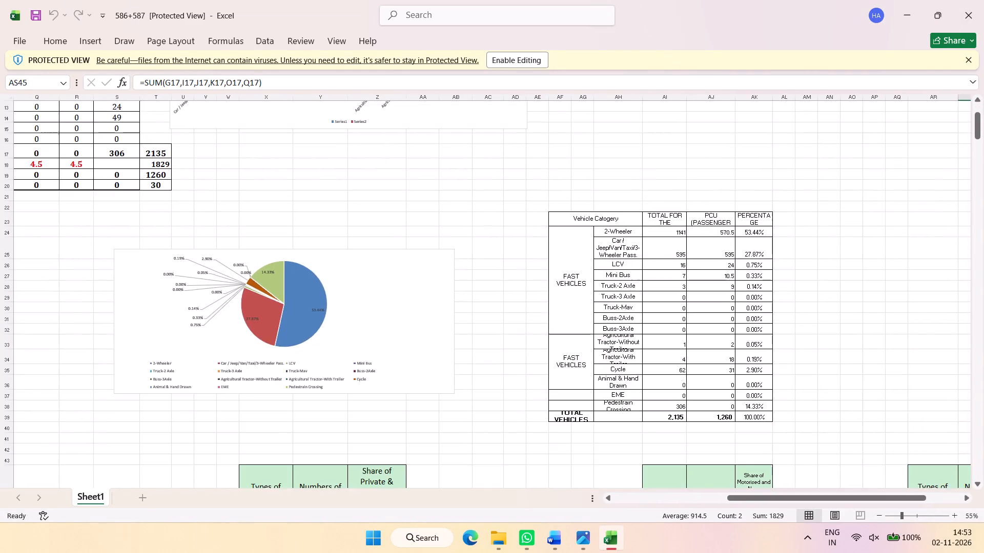
{"action": "scroll", "coordinate": [737, 376], "scroll_direction": "down", "scroll_amount": 8}
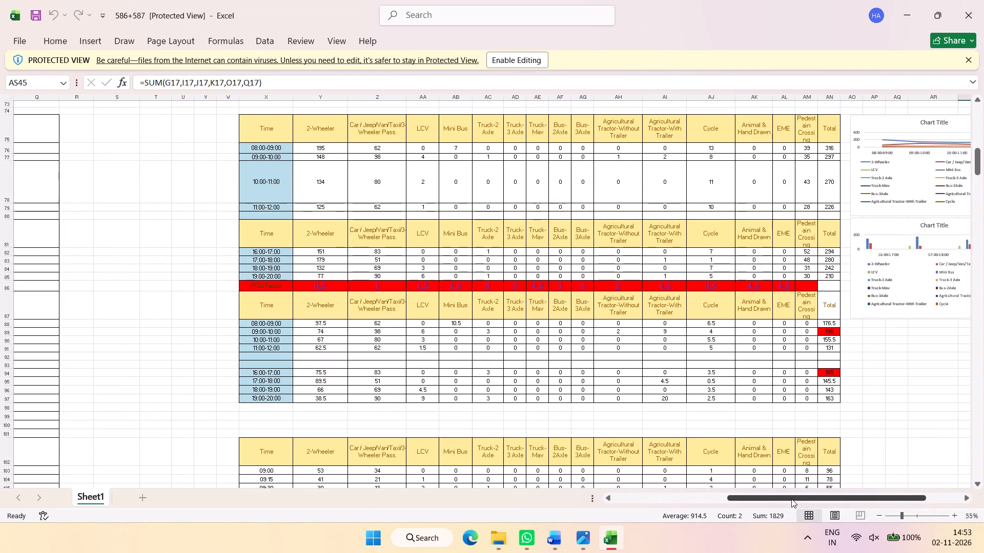
{"action": "left_click_drag", "start_coordinate": [791, 499], "coordinate": [836, 489]}
{"action": "scroll", "coordinate": [844, 366], "scroll_direction": "up", "scroll_amount": 1}
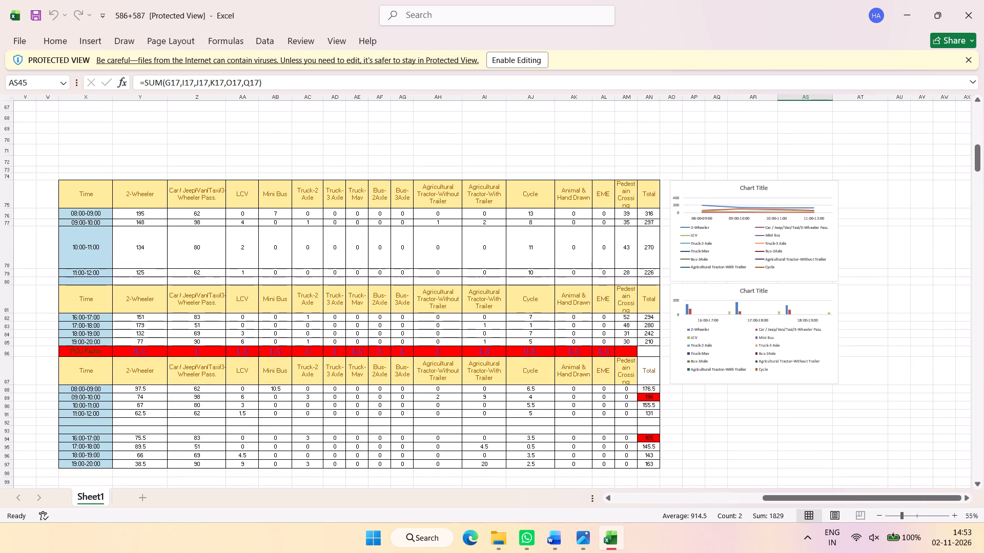
{"action": "scroll", "coordinate": [850, 382], "scroll_direction": "down", "scroll_amount": 13}
{"action": "scroll", "coordinate": [846, 381], "scroll_direction": "up", "scroll_amount": 4}
{"action": "scroll", "coordinate": [803, 373], "scroll_direction": "up", "scroll_amount": 9}
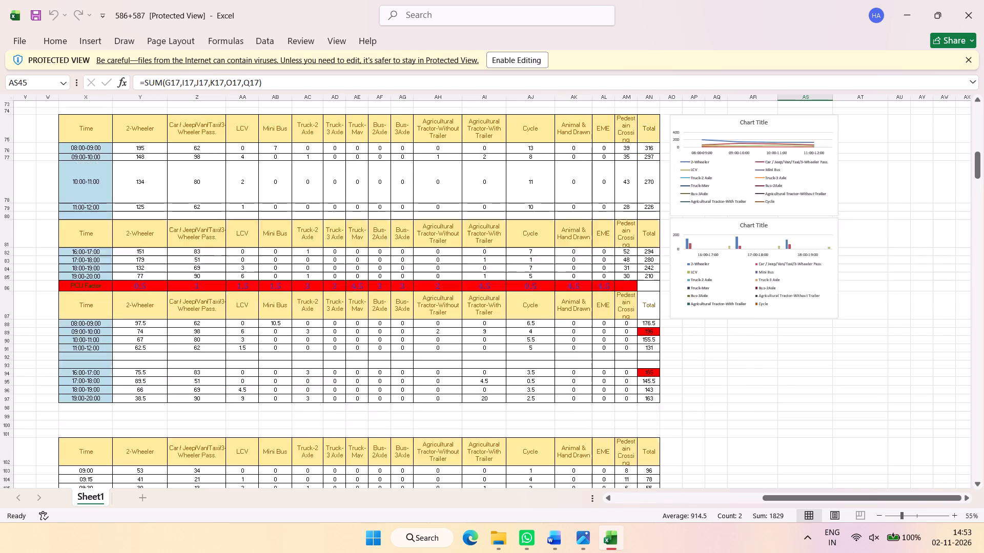
{"action": "scroll", "coordinate": [794, 365], "scroll_direction": "up", "scroll_amount": 1}
{"action": "left_click", "coordinate": [789, 362]}
{"action": "left_click", "coordinate": [805, 401]}
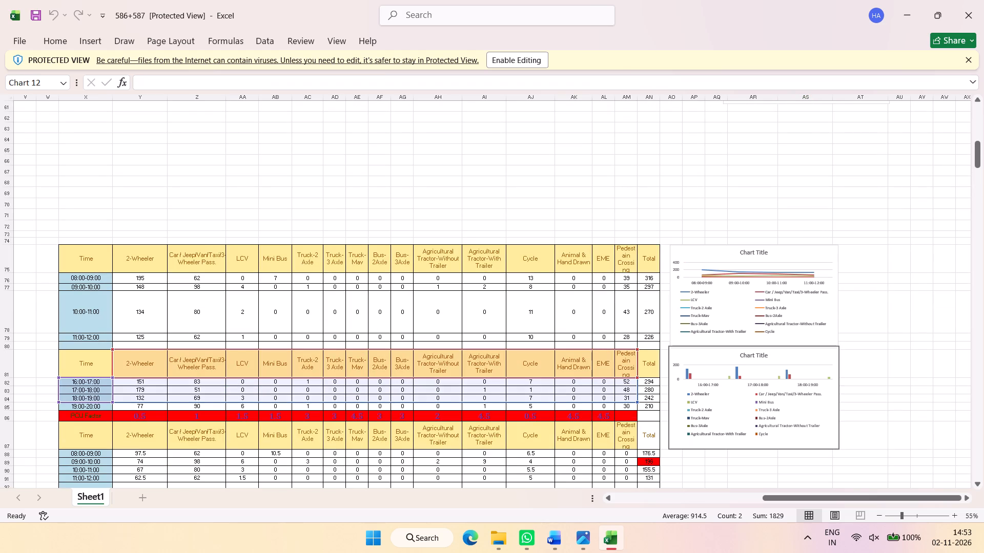
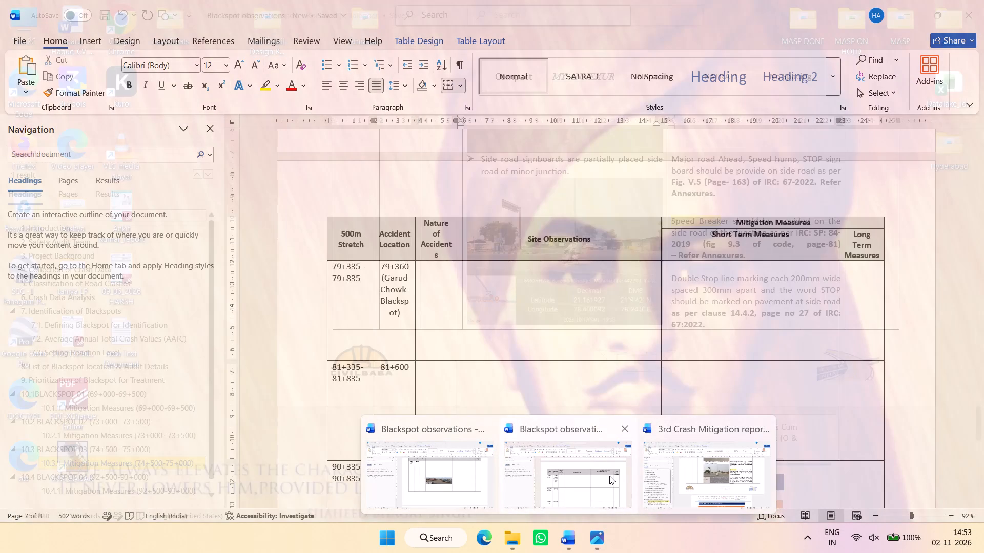
Switch to Word and place the cursor in the Site Observations cell for stretch 79+335-79+835 in Blackspot observations - New.
{"action": "left_click", "coordinate": [609, 476]}
{"action": "left_click", "coordinate": [586, 322]}
{"action": "left_click", "coordinate": [573, 538]}
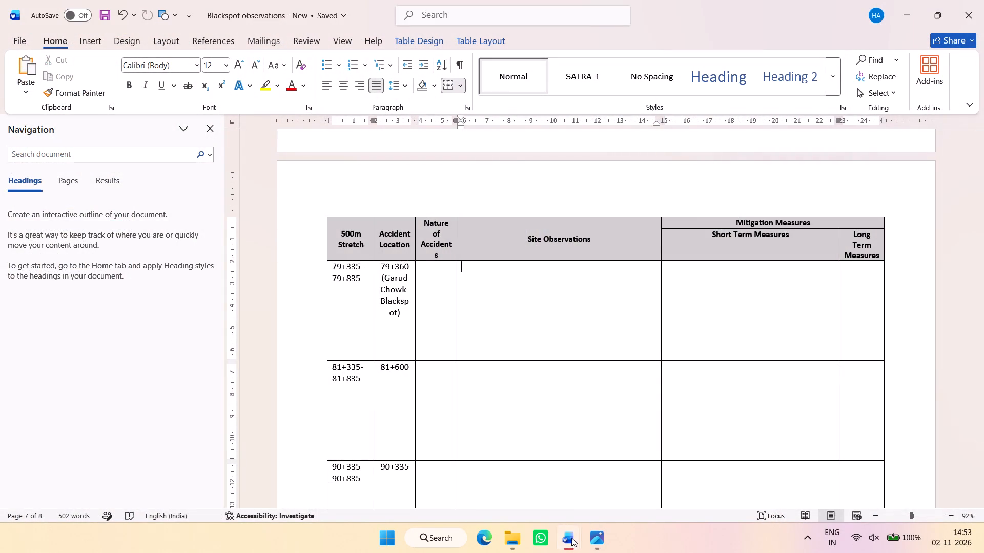
{"action": "left_click", "coordinate": [475, 481]}
Switch to Photos and browse back through the site photos to examine those stamped 79+335-79+835.
{"action": "left_click", "coordinate": [595, 543]}
{"action": "left_click", "coordinate": [0, 205]}
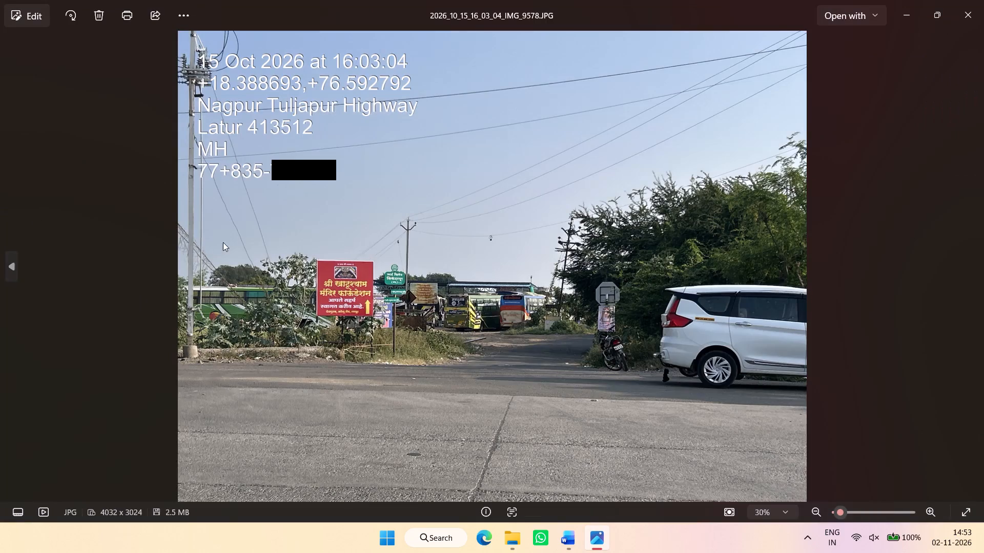
{"action": "left_click", "coordinate": [0, 241]}
{"action": "left_click", "coordinate": [0, 241]}
{"action": "triple_click", "coordinate": [0, 241]}
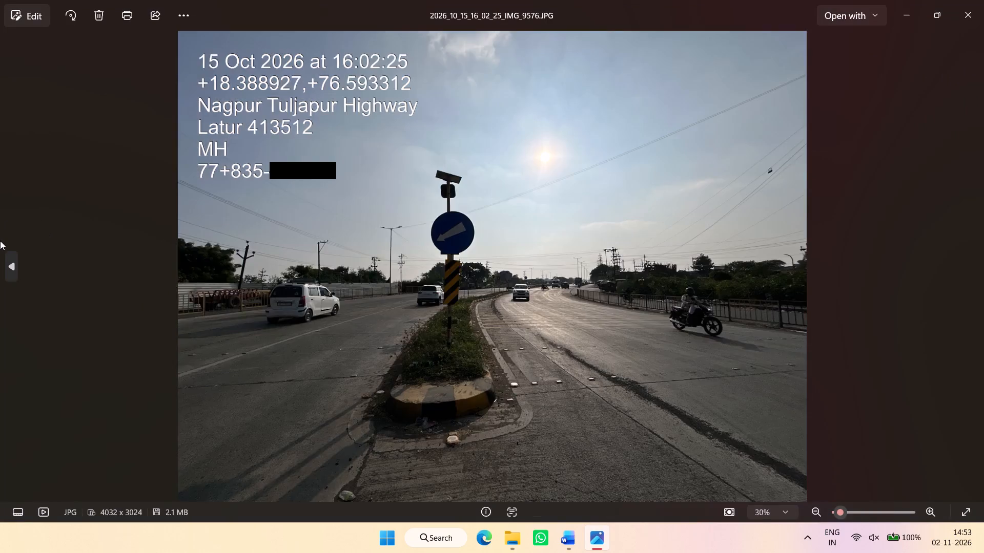
{"action": "triple_click", "coordinate": [0, 241]}
{"action": "triple_click", "coordinate": [0, 241]}
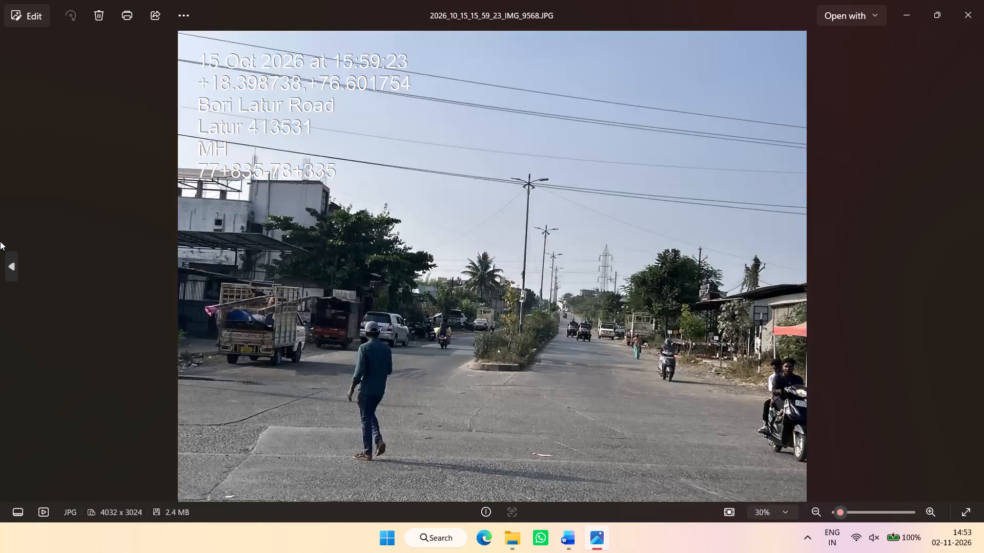
{"action": "triple_click", "coordinate": [0, 241]}
{"action": "left_click", "coordinate": [0, 241]}
{"action": "scroll", "coordinate": [0, 241], "scroll_direction": "up", "scroll_amount": 1}
{"action": "left_click", "coordinate": [0, 241]}
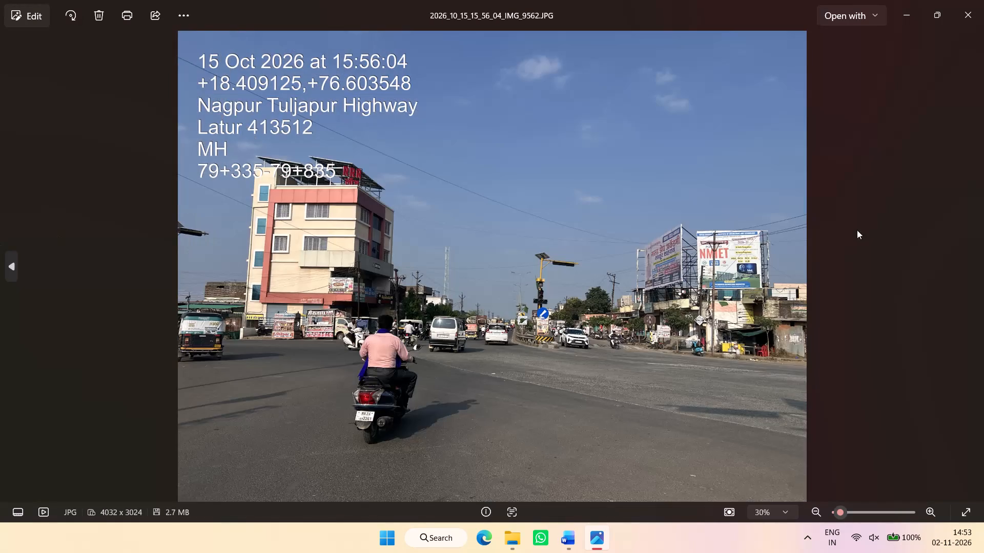
{"action": "left_click_drag", "start_coordinate": [983, 220], "coordinate": [983, 226]}
{"action": "left_click", "coordinate": [983, 229]}
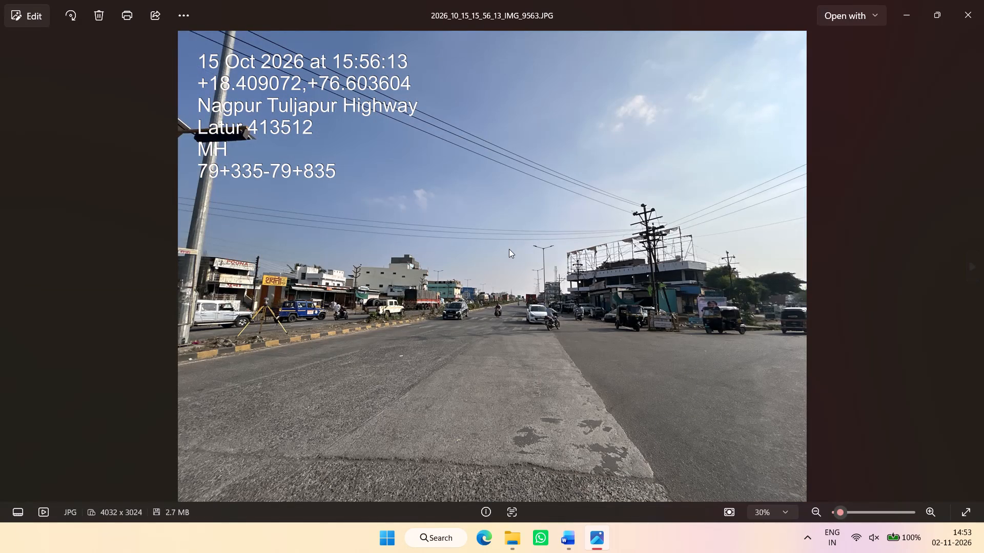
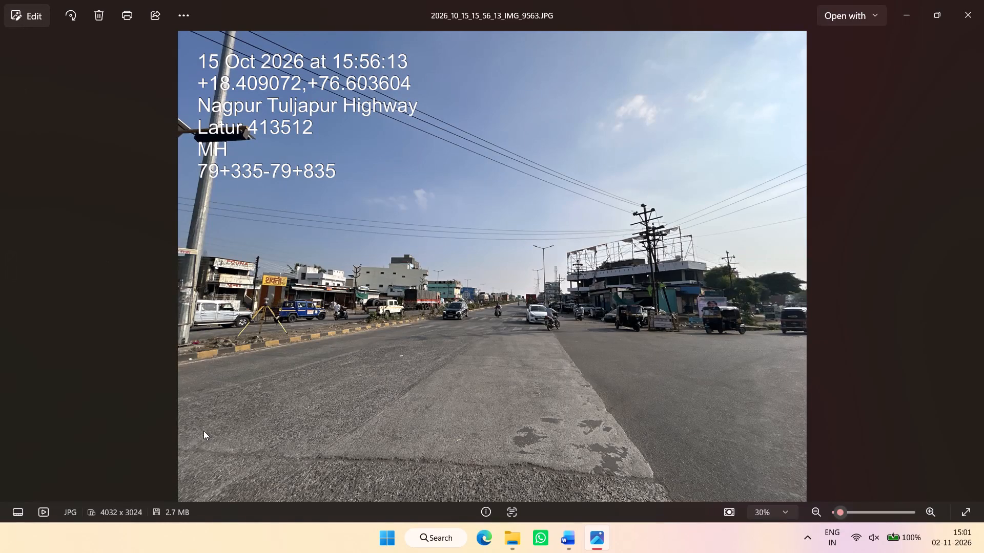
Examine site photo IMG_9563 stamped 79+335-79+835 in close-up, checking the junction, median, road surface and roadside on both sides.
{"action": "left_click", "coordinate": [0, 259]}
{"action": "left_click", "coordinate": [983, 268]}
{"action": "scroll", "coordinate": [588, 324], "scroll_direction": "up", "scroll_amount": 8}
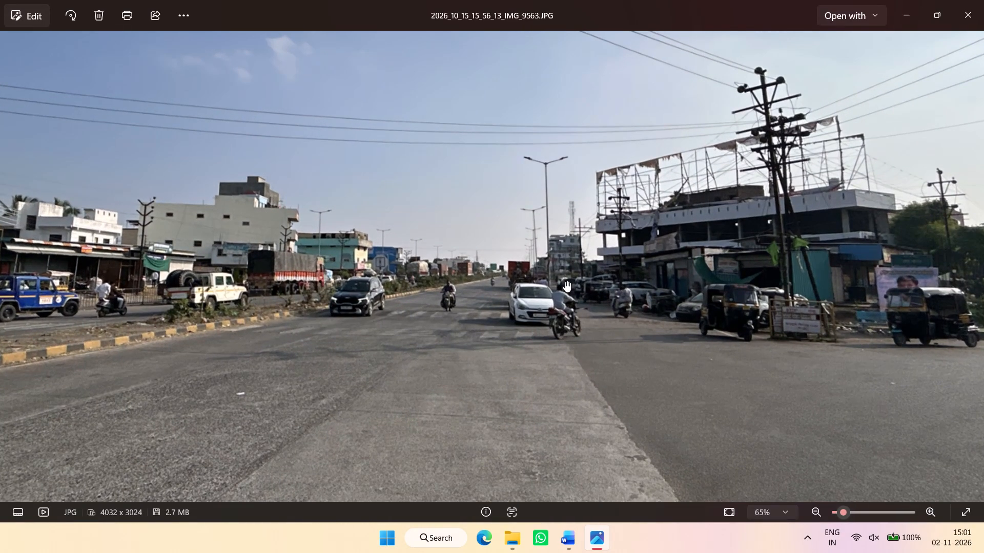
{"action": "scroll", "coordinate": [565, 281], "scroll_direction": "down", "scroll_amount": 7}
{"action": "scroll", "coordinate": [247, 279], "scroll_direction": "down", "scroll_amount": 1}
{"action": "scroll", "coordinate": [165, 269], "scroll_direction": "up", "scroll_amount": 6}
{"action": "scroll", "coordinate": [133, 312], "scroll_direction": "up", "scroll_amount": 6}
{"action": "left_click_drag", "start_coordinate": [104, 330], "coordinate": [516, 219]}
{"action": "scroll", "coordinate": [436, 246], "scroll_direction": "down", "scroll_amount": 11}
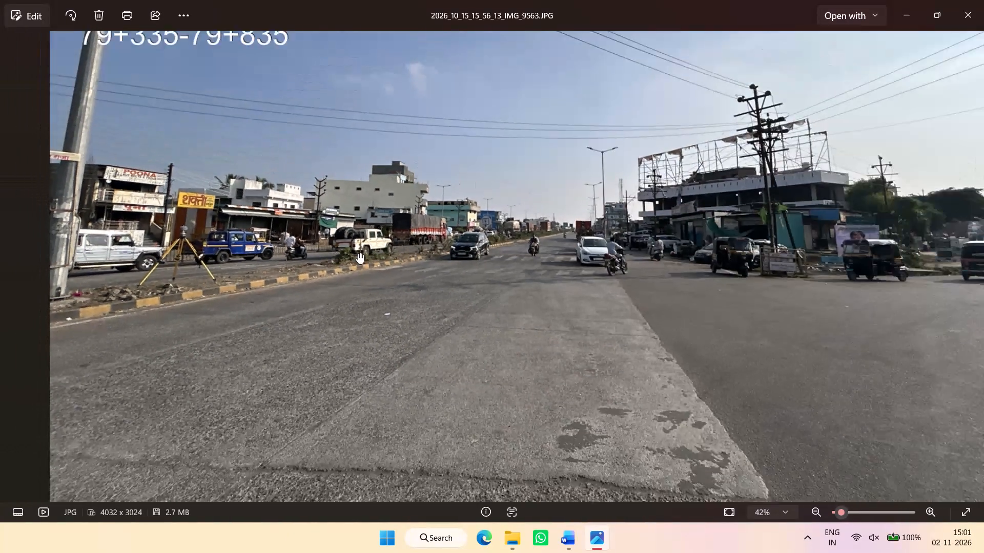
{"action": "scroll", "coordinate": [358, 253], "scroll_direction": "down", "scroll_amount": 14}
{"action": "scroll", "coordinate": [339, 278], "scroll_direction": "up", "scroll_amount": 6}
{"action": "left_click_drag", "start_coordinate": [763, 353], "coordinate": [620, 311]}
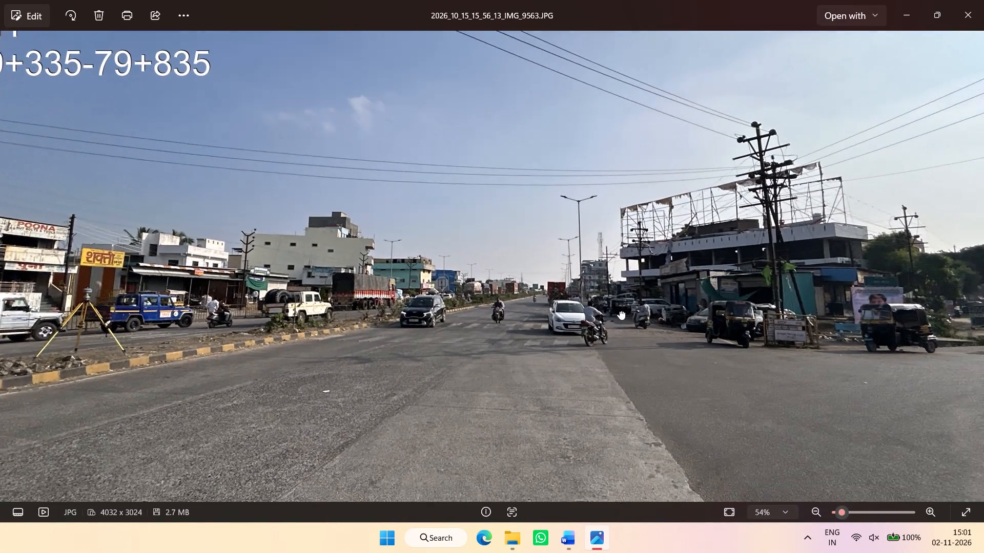
{"action": "left_click_drag", "start_coordinate": [620, 311], "coordinate": [234, 246]}
{"action": "scroll", "coordinate": [234, 246], "scroll_direction": "down", "scroll_amount": 17}
{"action": "scroll", "coordinate": [354, 320], "scroll_direction": "up", "scroll_amount": 7}
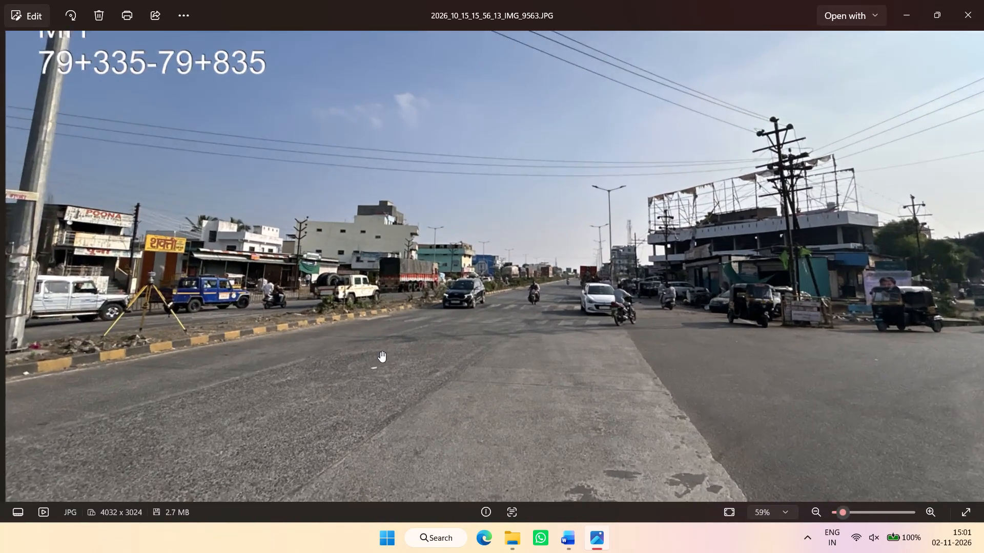
{"action": "scroll", "coordinate": [380, 351], "scroll_direction": "down", "scroll_amount": 8}
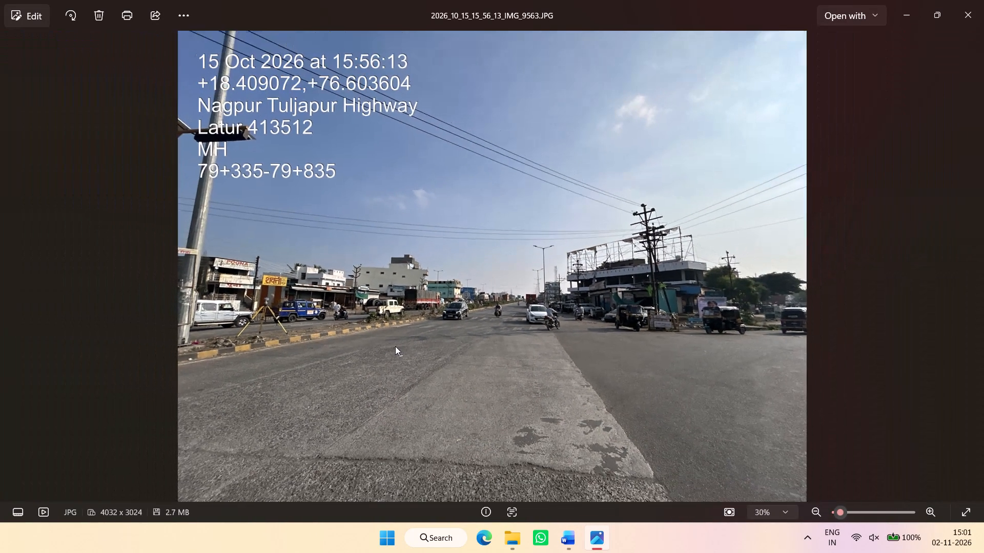
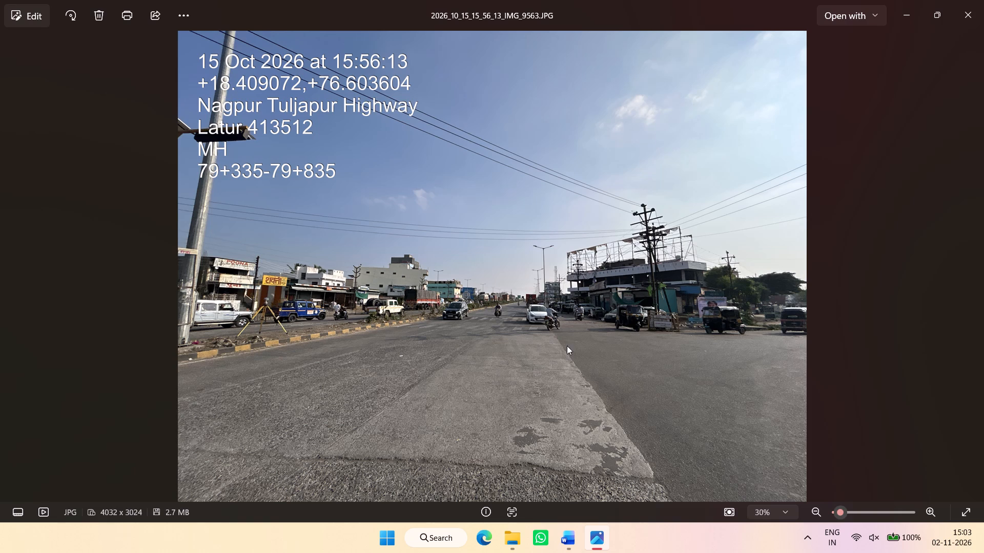
Review the observations and short-term measures recorded for stretch 79+335-79+835 in the earlier Blackspot observations document.
{"action": "left_click", "coordinate": [567, 533]}
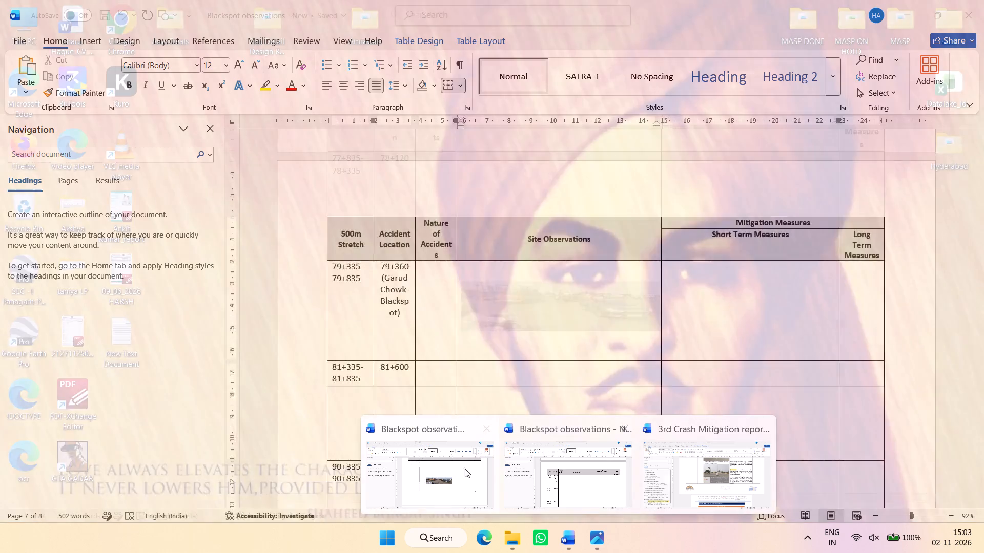
{"action": "left_click", "coordinate": [456, 467]}
{"action": "scroll", "coordinate": [526, 237], "scroll_direction": "up", "scroll_amount": 5}
{"action": "scroll", "coordinate": [526, 252], "scroll_direction": "down", "scroll_amount": 8}
{"action": "scroll", "coordinate": [542, 237], "scroll_direction": "up", "scroll_amount": 2}
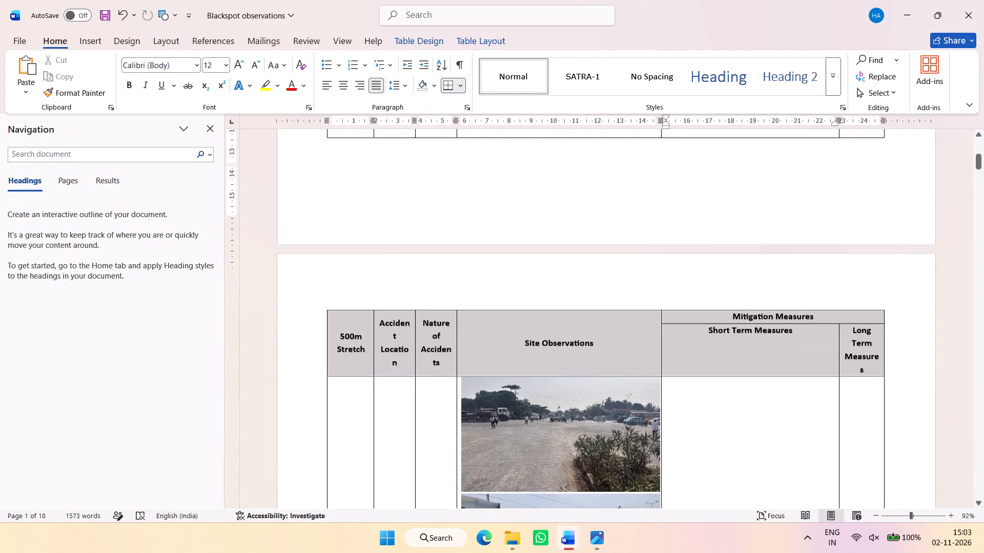
{"action": "scroll", "coordinate": [556, 242], "scroll_direction": "down", "scroll_amount": 13}
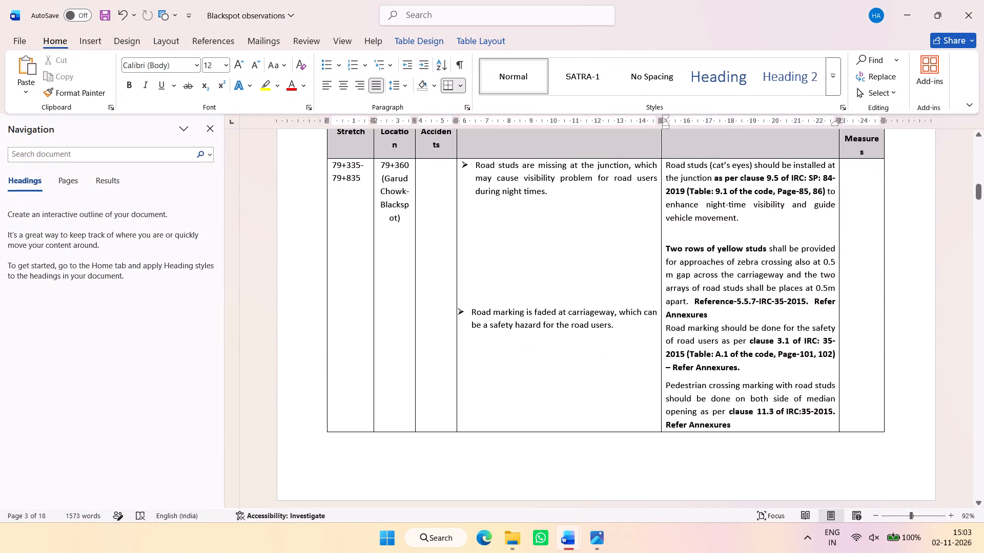
{"action": "scroll", "coordinate": [584, 334], "scroll_direction": "down", "scroll_amount": 7}
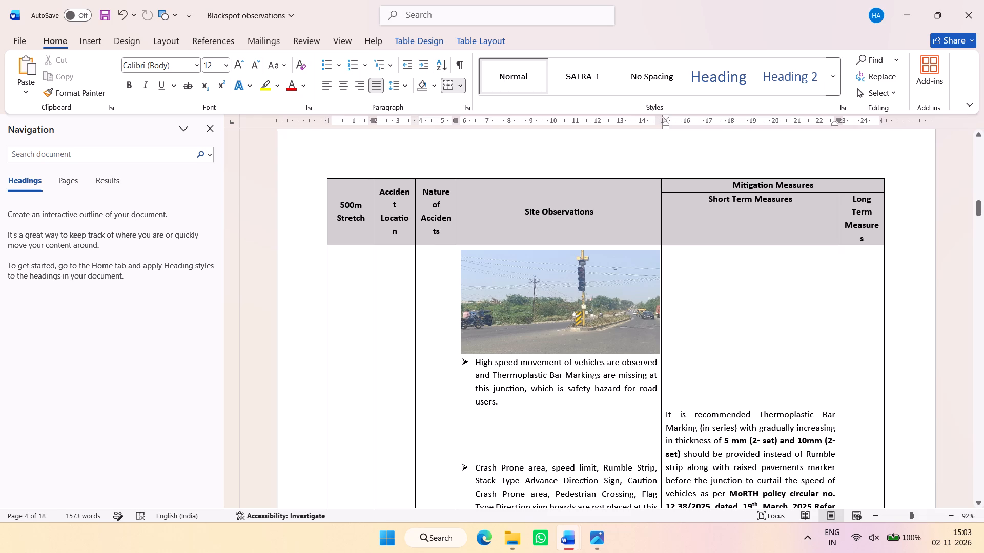
{"action": "scroll", "coordinate": [611, 352], "scroll_direction": "down", "scroll_amount": 8}
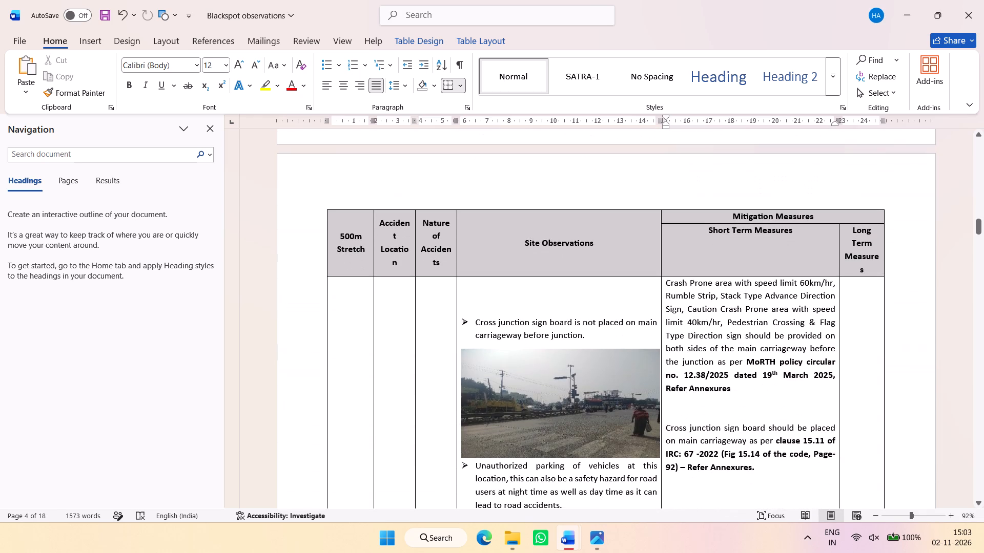
{"action": "scroll", "coordinate": [605, 351], "scroll_direction": "down", "scroll_amount": 2}
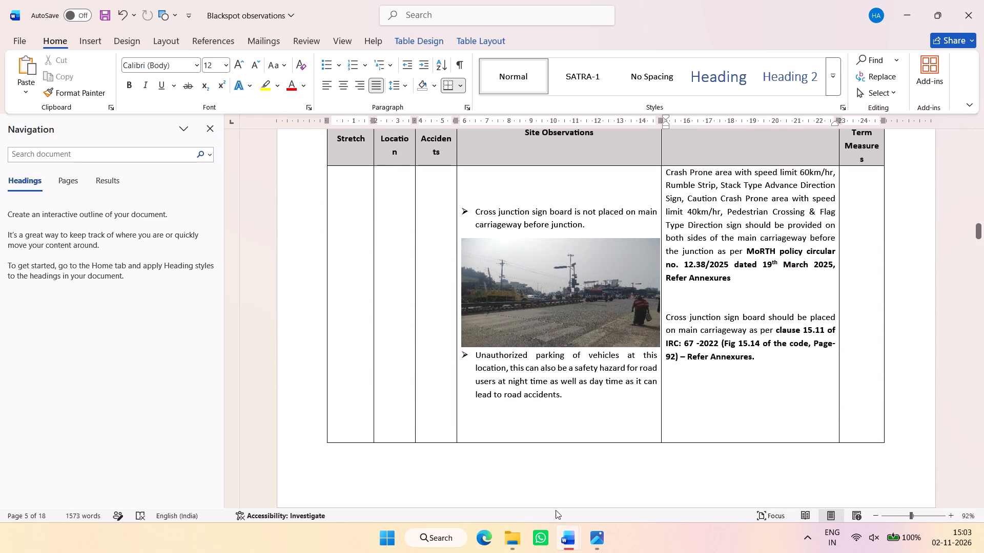
Compare site photos IMG_9563 and IMG_9562 in close-up, checking the junction, signal island, signs and road surface.
{"action": "left_click", "coordinate": [601, 545]}
{"action": "scroll", "coordinate": [393, 292], "scroll_direction": "up", "scroll_amount": 8}
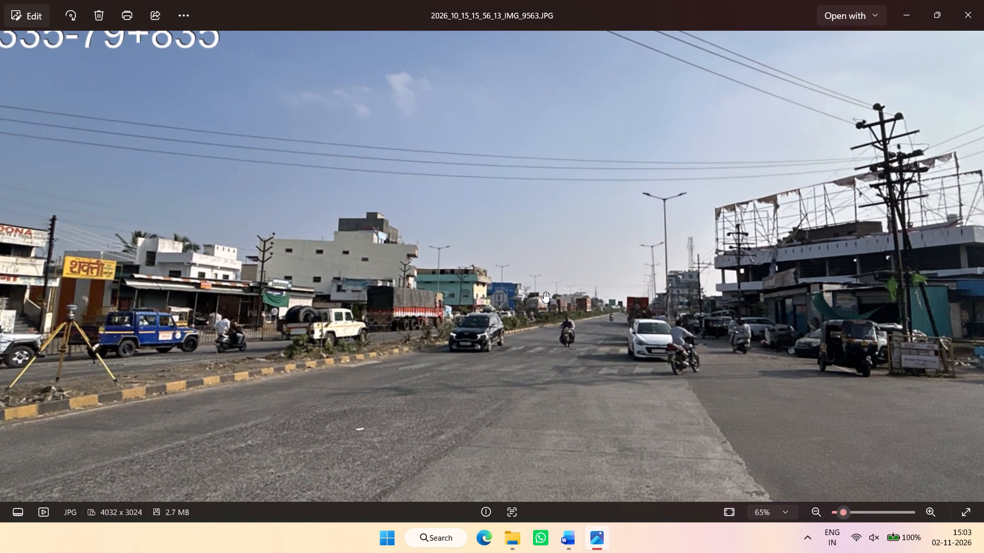
{"action": "scroll", "coordinate": [666, 292], "scroll_direction": "down", "scroll_amount": 9}
{"action": "left_click", "coordinate": [0, 330]}
{"action": "scroll", "coordinate": [371, 354], "scroll_direction": "up", "scroll_amount": 5}
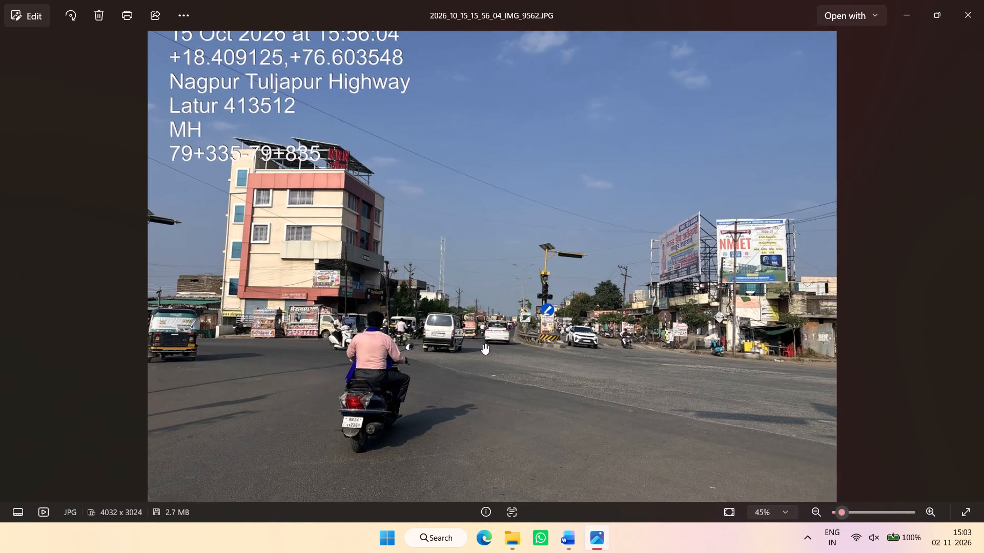
{"action": "left_click", "coordinate": [918, 301]}
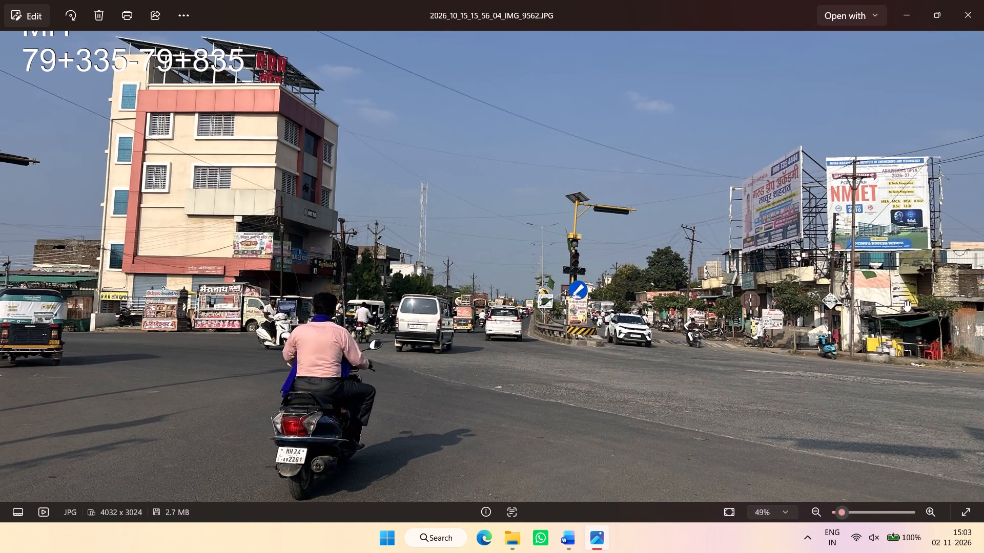
{"action": "left_click", "coordinate": [983, 299]}
{"action": "scroll", "coordinate": [487, 335], "scroll_direction": "up", "scroll_amount": 4}
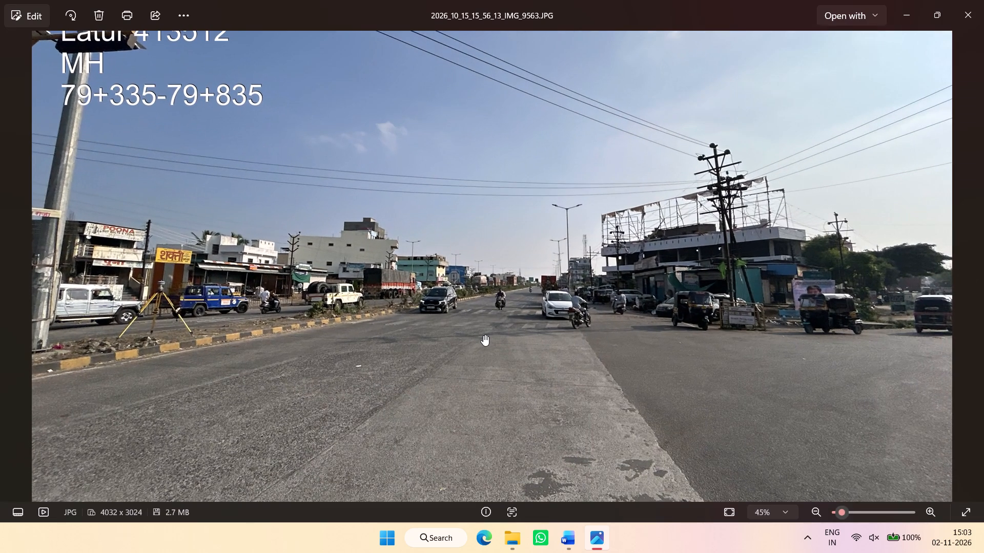
{"action": "left_click", "coordinate": [8, 313]}
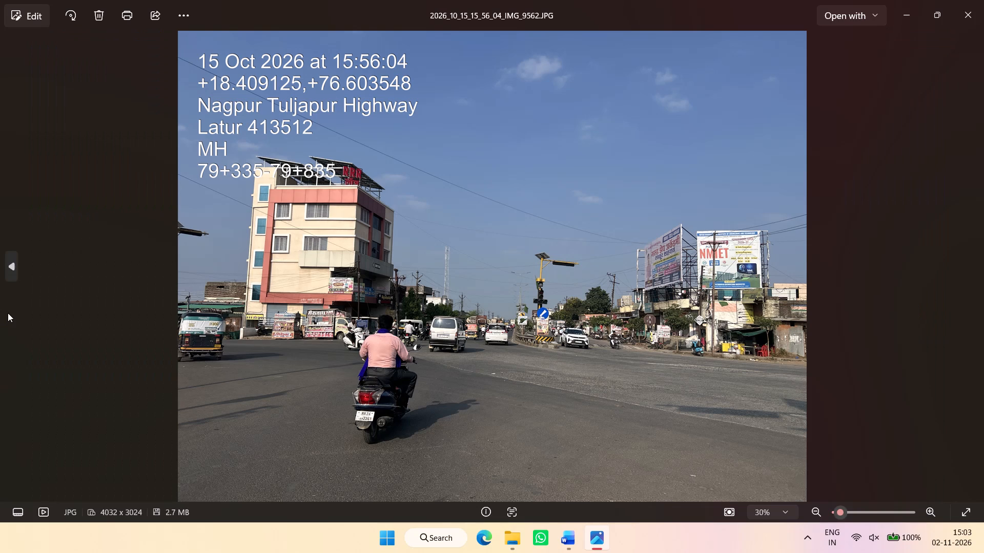
{"action": "left_click", "coordinate": [983, 296]}
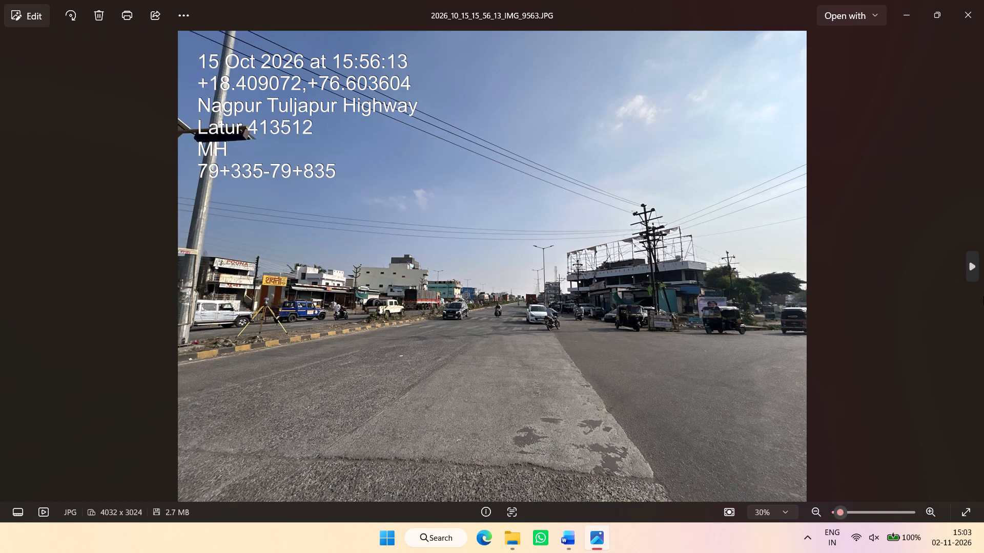
{"action": "left_click", "coordinate": [0, 257]}
{"action": "scroll", "coordinate": [650, 353], "scroll_direction": "up", "scroll_amount": 13}
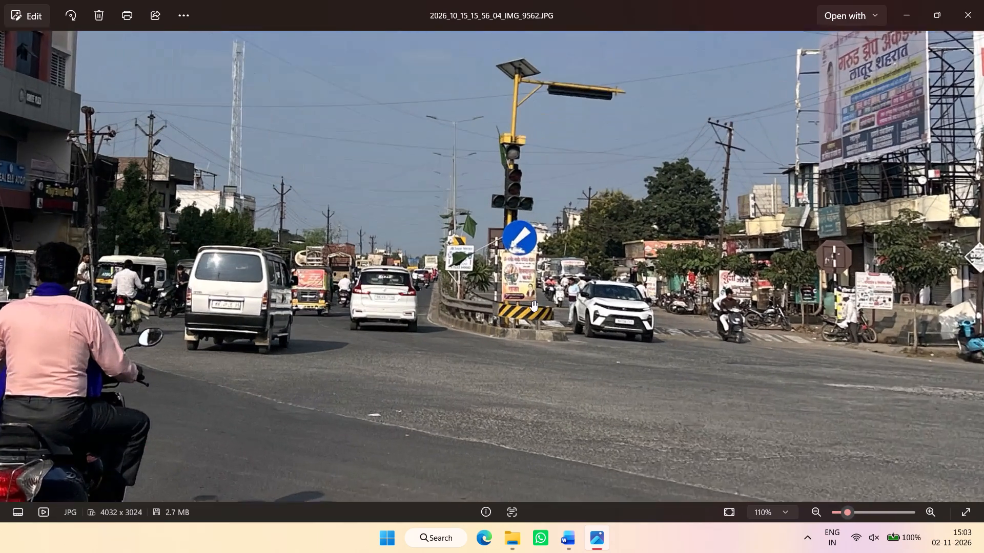
{"action": "scroll", "coordinate": [517, 294], "scroll_direction": "down", "scroll_amount": 17}
{"action": "left_click", "coordinate": [983, 279]}
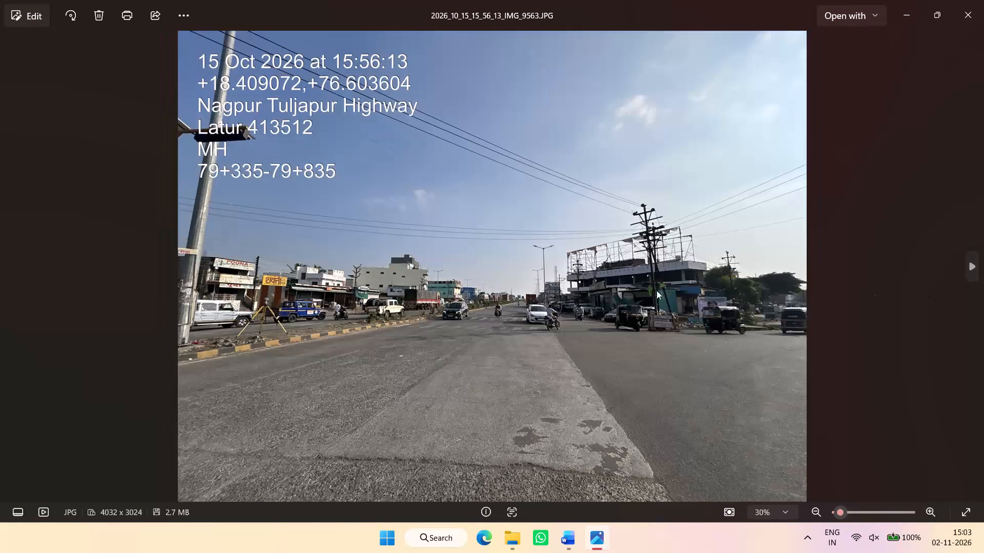
Examine the median, crossing and carriageway markings in photo IMG_9563, and check the neighbouring photos IMG_9562 and IMG_9561.
{"action": "scroll", "coordinate": [502, 301], "scroll_direction": "up", "scroll_amount": 6}
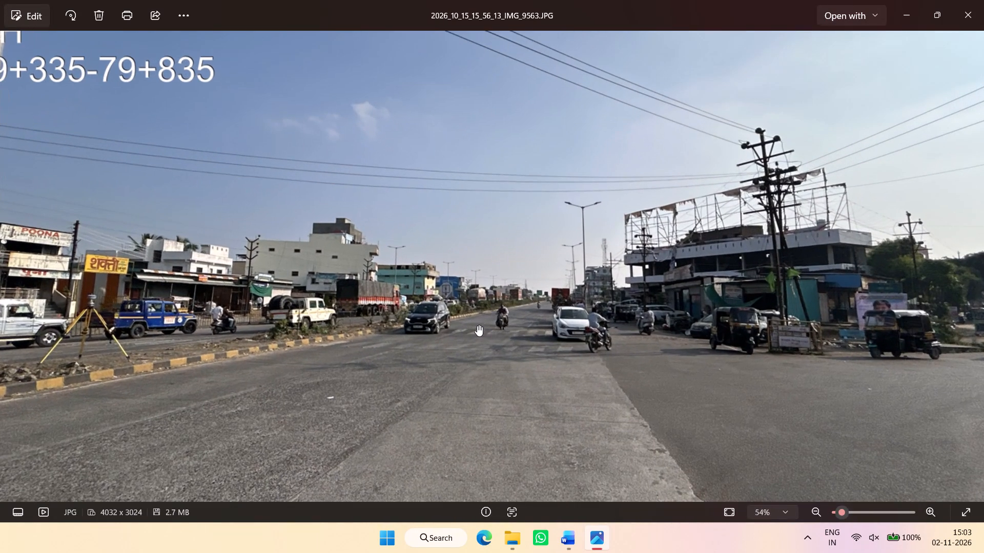
{"action": "scroll", "coordinate": [479, 304], "scroll_direction": "down", "scroll_amount": 8}
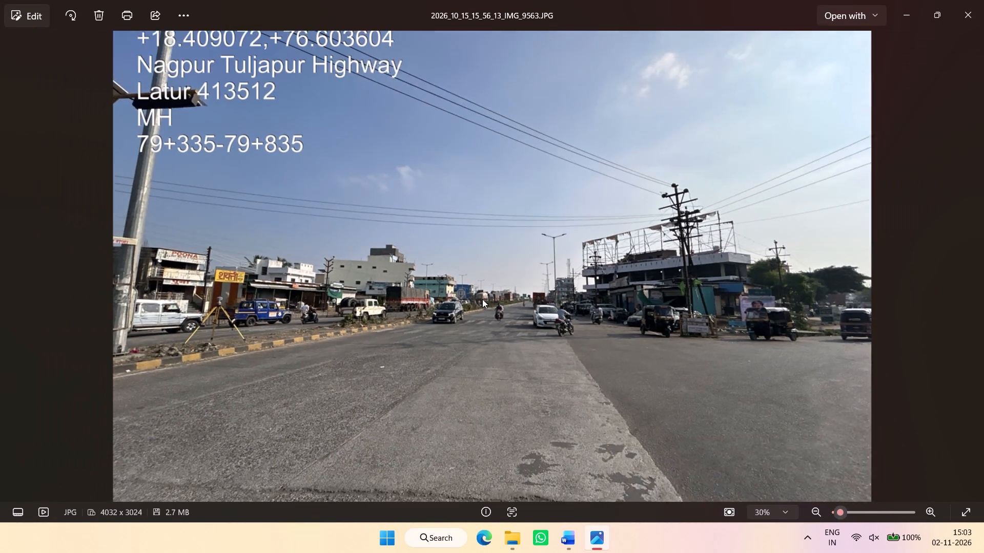
{"action": "scroll", "coordinate": [445, 307], "scroll_direction": "up", "scroll_amount": 3}
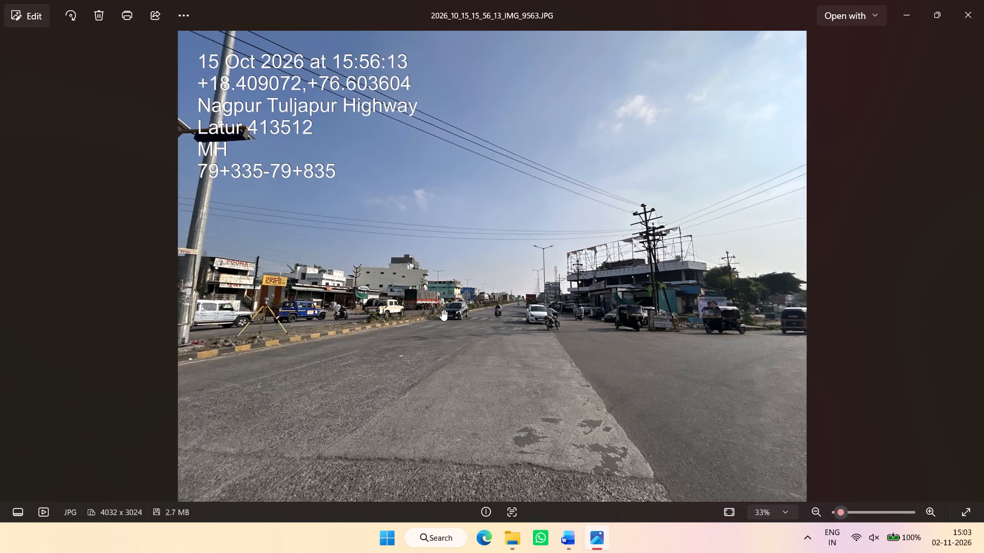
{"action": "scroll", "coordinate": [442, 310], "scroll_direction": "up", "scroll_amount": 3}
{"action": "scroll", "coordinate": [442, 310], "scroll_direction": "down", "scroll_amount": 1}
{"action": "scroll", "coordinate": [148, 316], "scroll_direction": "up", "scroll_amount": 8}
{"action": "scroll", "coordinate": [147, 316], "scroll_direction": "down", "scroll_amount": 10}
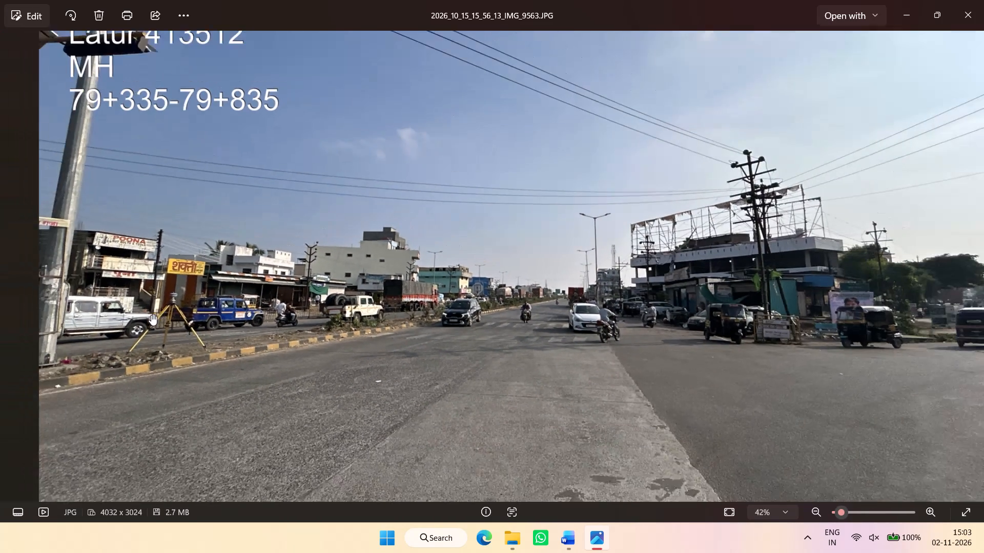
{"action": "scroll", "coordinate": [151, 314], "scroll_direction": "down", "scroll_amount": 8}
{"action": "scroll", "coordinate": [263, 316], "scroll_direction": "down", "scroll_amount": 4}
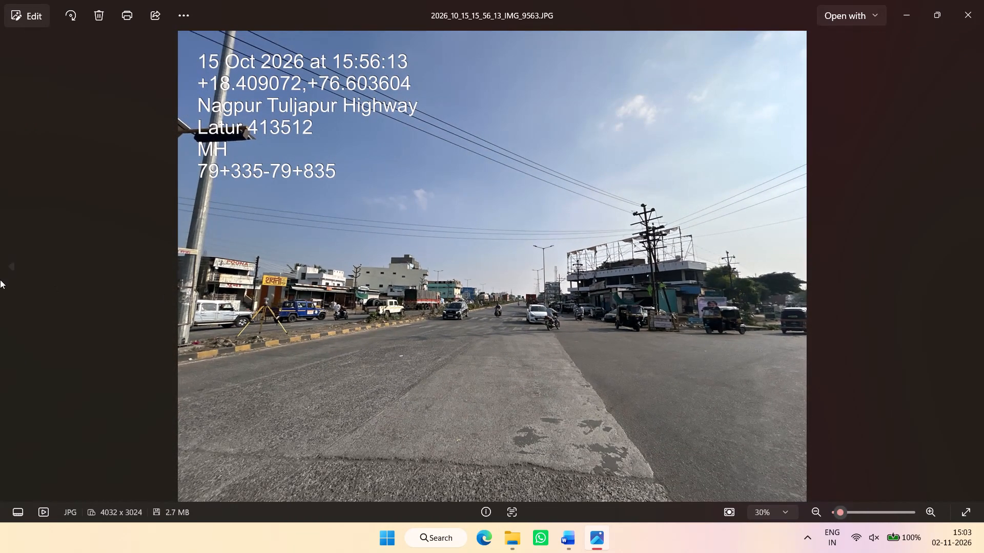
{"action": "scroll", "coordinate": [454, 299], "scroll_direction": "up", "scroll_amount": 15}
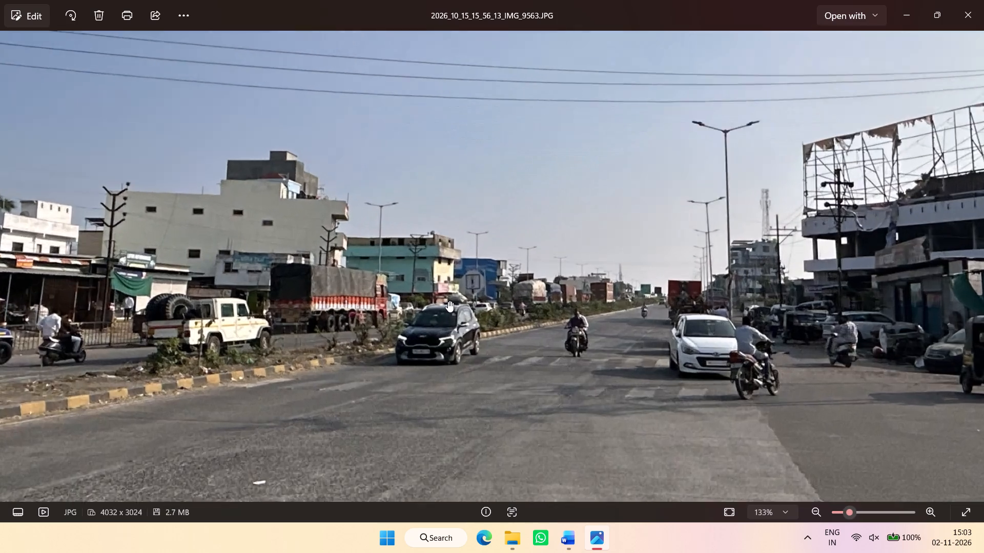
{"action": "scroll", "coordinate": [448, 301], "scroll_direction": "down", "scroll_amount": 18}
{"action": "left_click", "coordinate": [0, 312]}
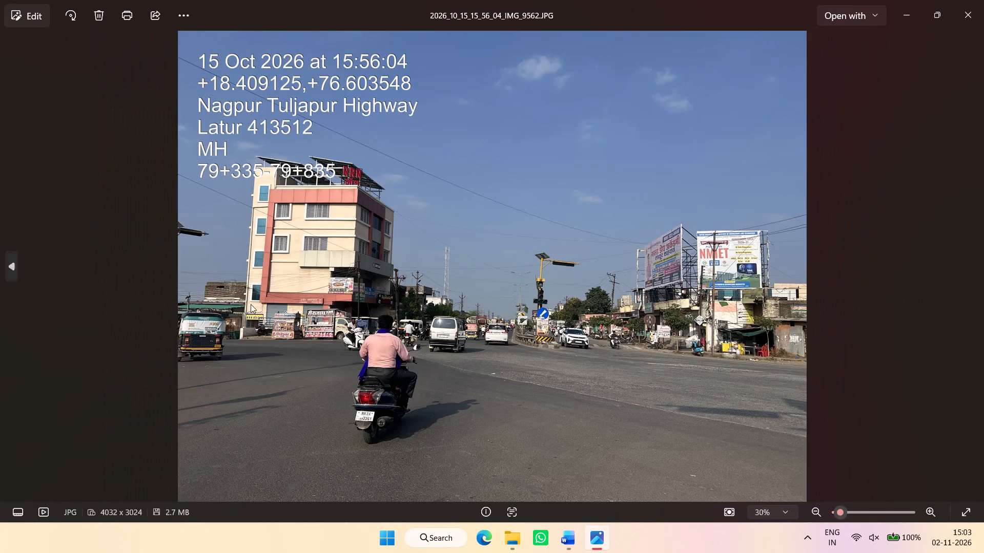
{"action": "scroll", "coordinate": [439, 295], "scroll_direction": "up", "scroll_amount": 9}
{"action": "scroll", "coordinate": [552, 335], "scroll_direction": "down", "scroll_amount": 9}
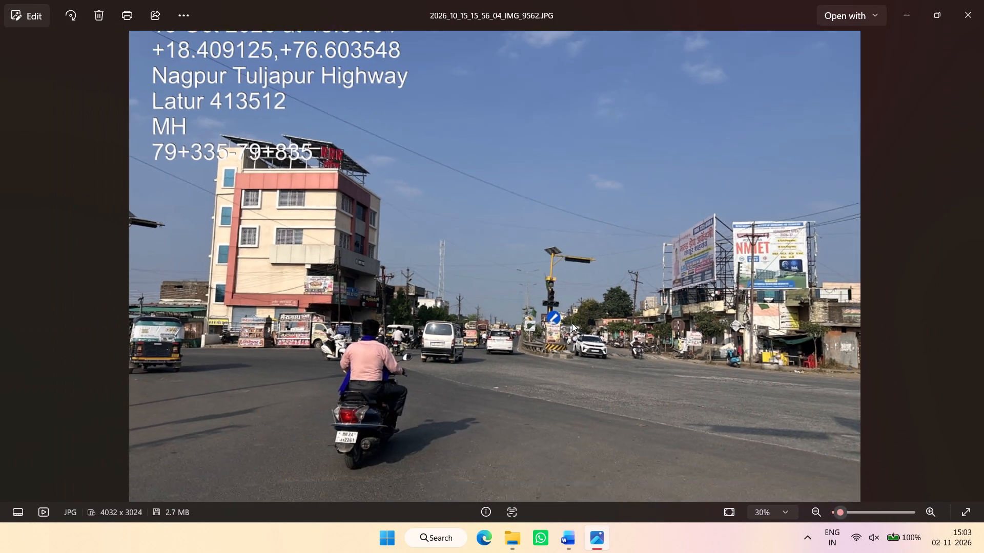
{"action": "left_click", "coordinate": [0, 314]}
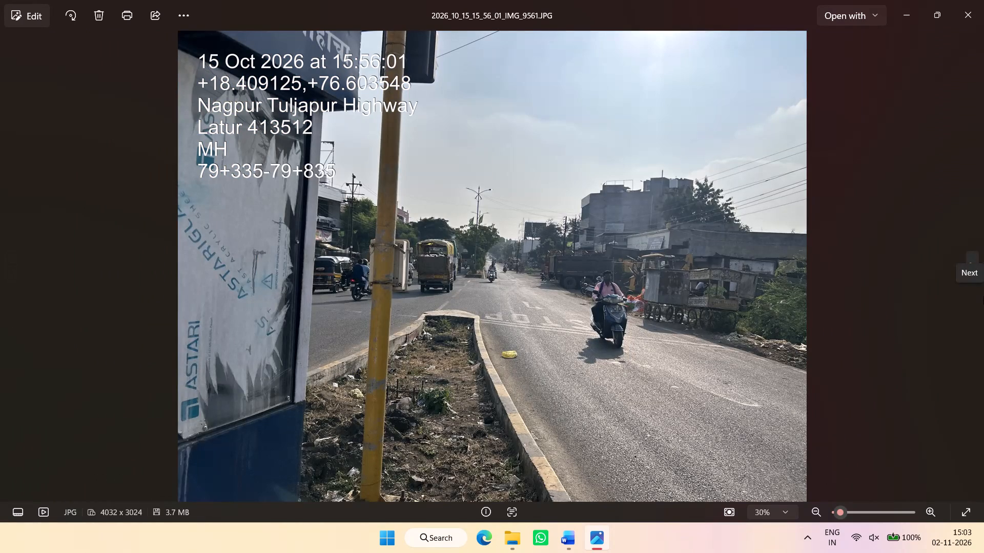
{"action": "double_click", "coordinate": [983, 296]}
Reread the 79+335-79+835 rows of the earlier Blackspot observations document, checking road studs, markings, bar markings and sign board observations against the photos.
{"action": "left_click", "coordinate": [568, 537]}
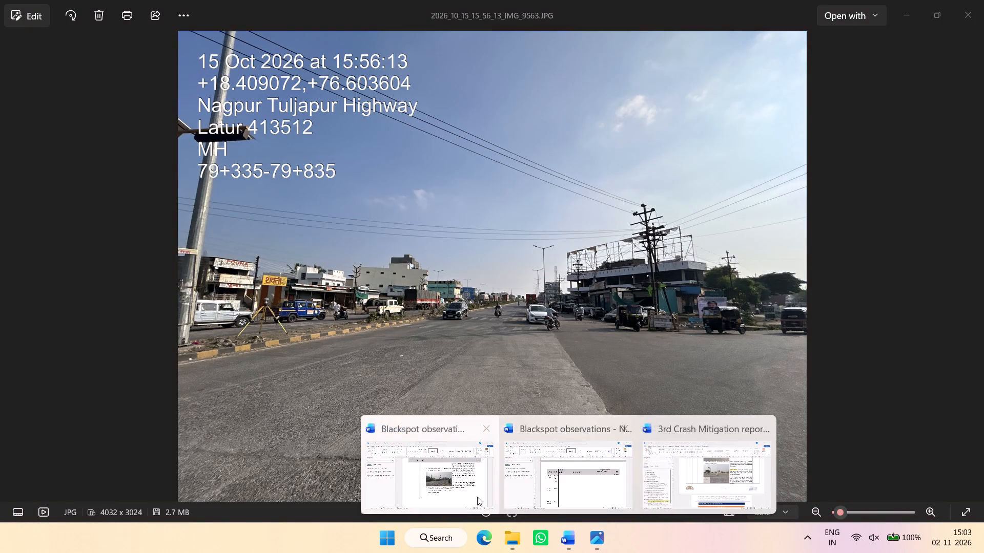
{"action": "left_click", "coordinate": [441, 482]}
{"action": "scroll", "coordinate": [585, 274], "scroll_direction": "up", "scroll_amount": 6}
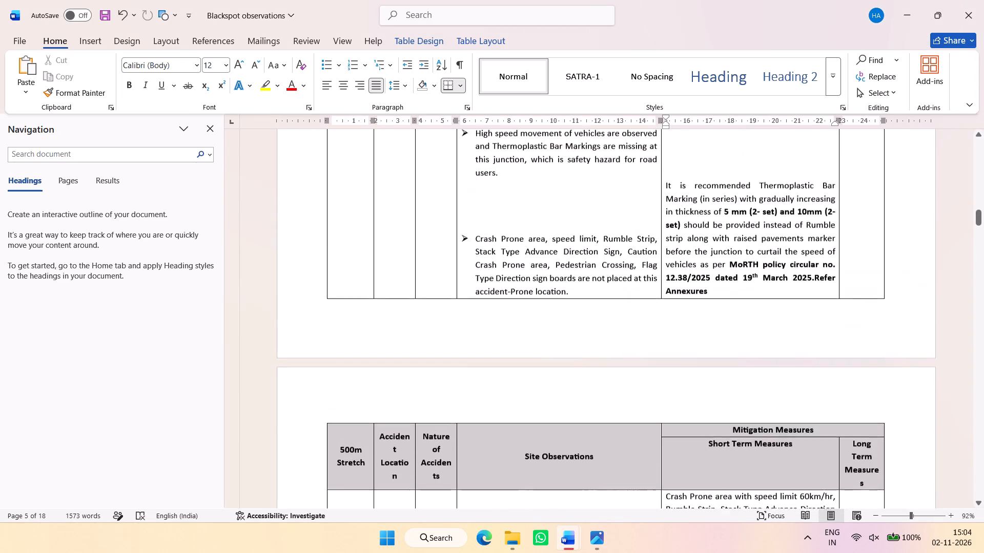
{"action": "scroll", "coordinate": [585, 274], "scroll_direction": "up", "scroll_amount": 1}
{"action": "left_click", "coordinate": [587, 270]}
{"action": "scroll", "coordinate": [590, 275], "scroll_direction": "up", "scroll_amount": 12}
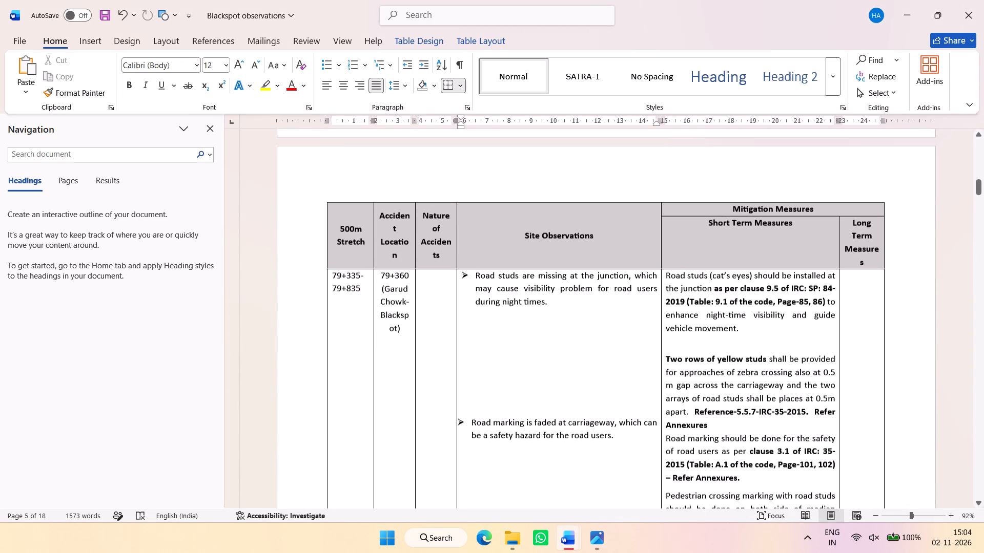
{"action": "scroll", "coordinate": [606, 440], "scroll_direction": "down", "scroll_amount": 20}
{"action": "scroll", "coordinate": [606, 440], "scroll_direction": "down", "scroll_amount": 16}
{"action": "scroll", "coordinate": [612, 299], "scroll_direction": "down", "scroll_amount": 3}
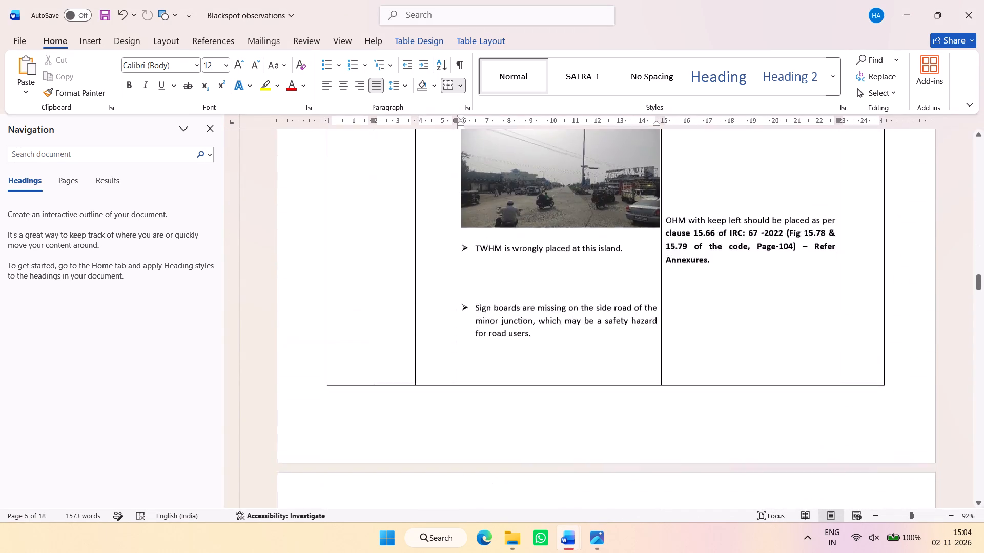
{"action": "scroll", "coordinate": [609, 299], "scroll_direction": "down", "scroll_amount": 15}
{"action": "scroll", "coordinate": [600, 301], "scroll_direction": "up", "scroll_amount": 2}
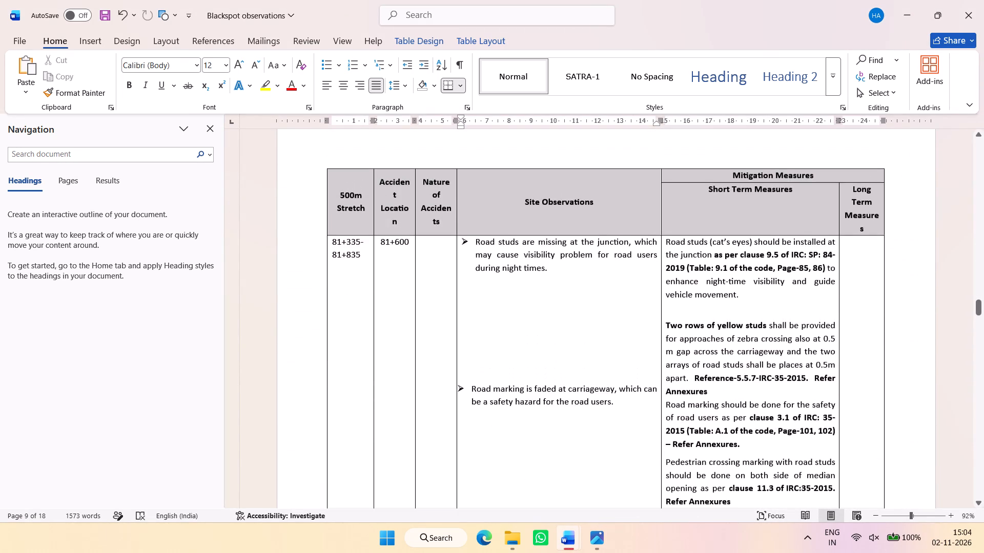
{"action": "scroll", "coordinate": [600, 301], "scroll_direction": "up", "scroll_amount": 20}
{"action": "scroll", "coordinate": [600, 301], "scroll_direction": "up", "scroll_amount": 20}
{"action": "scroll", "coordinate": [600, 301], "scroll_direction": "up", "scroll_amount": 20}
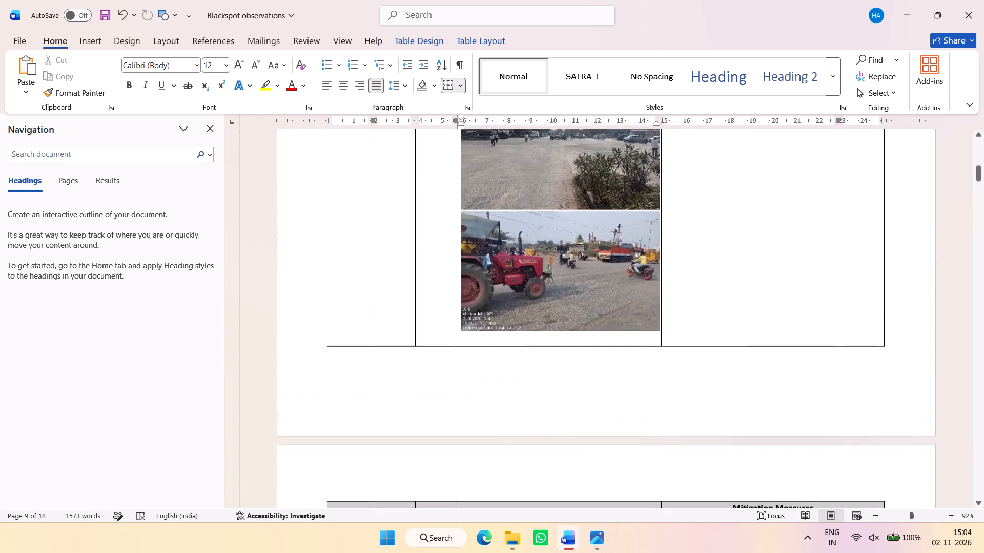
{"action": "scroll", "coordinate": [600, 301], "scroll_direction": "up", "scroll_amount": 6}
{"action": "scroll", "coordinate": [600, 301], "scroll_direction": "down", "scroll_amount": 15}
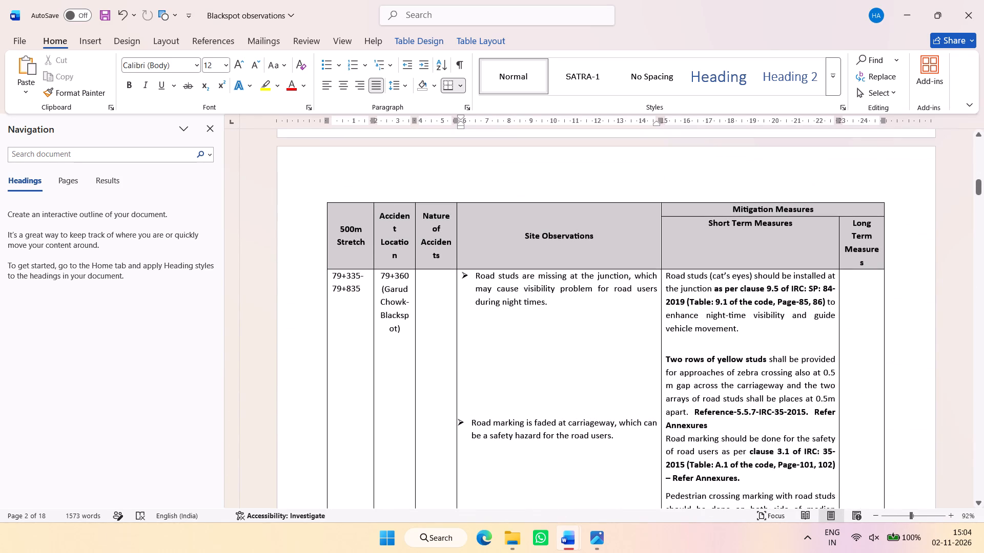
{"action": "scroll", "coordinate": [558, 284], "scroll_direction": "down", "scroll_amount": 11}
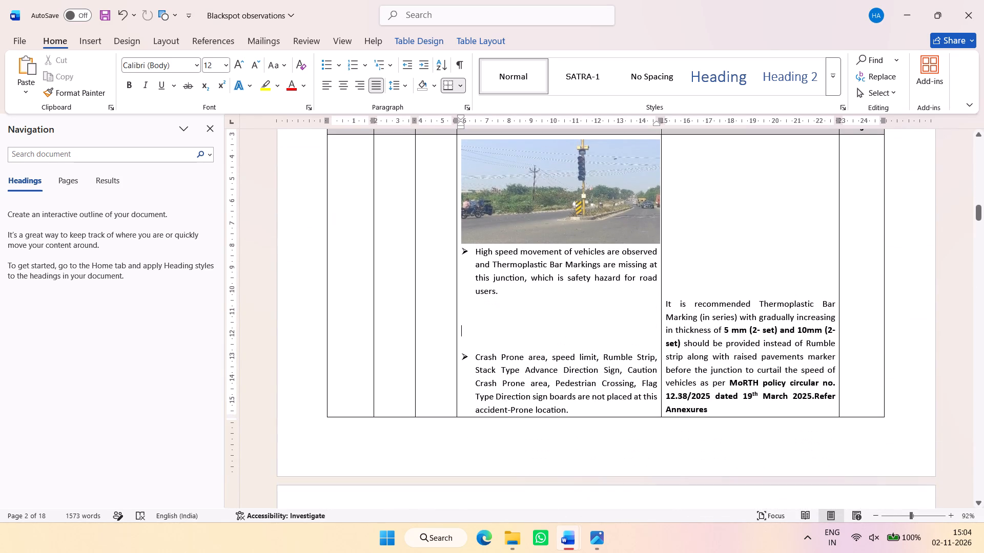
{"action": "scroll", "coordinate": [563, 279], "scroll_direction": "down", "scroll_amount": 7}
{"action": "scroll", "coordinate": [569, 262], "scroll_direction": "up", "scroll_amount": 9}
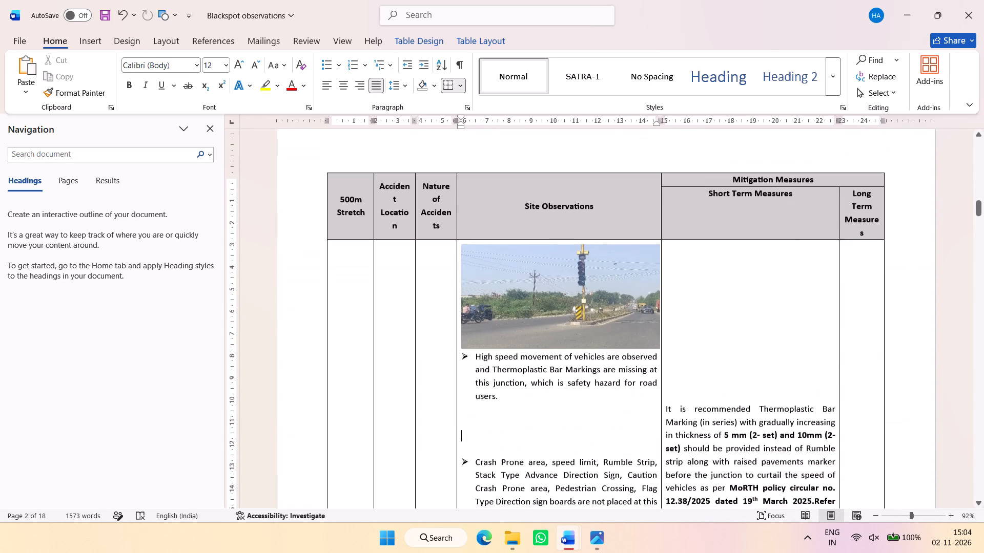
{"action": "scroll", "coordinate": [569, 262], "scroll_direction": "up", "scroll_amount": 7}
{"action": "scroll", "coordinate": [569, 262], "scroll_direction": "down", "scroll_amount": 6}
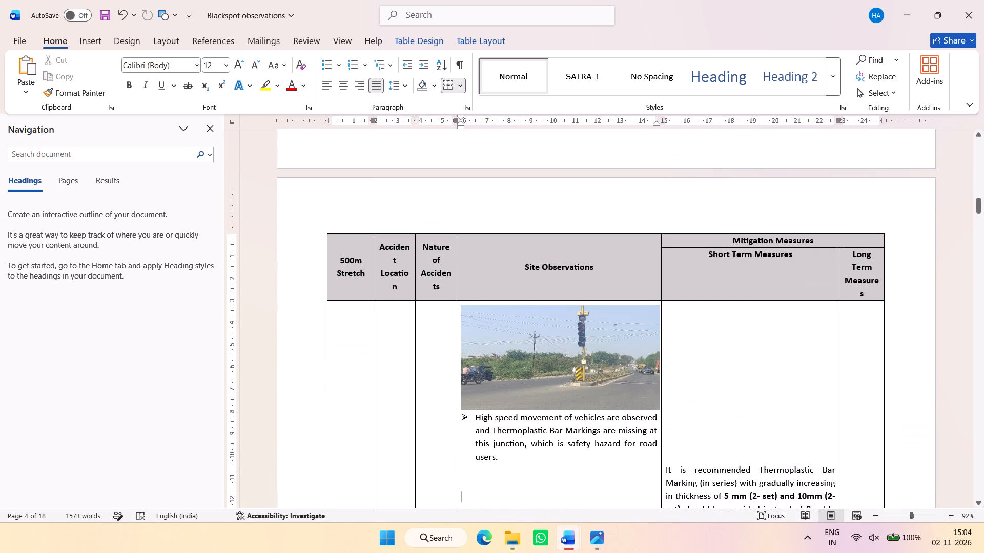
Compare site photos IMG_9563, IMG_9564 and IMG_9565 in close-up, checking the junction, signs and carriageway.
{"action": "key", "text": "alt+Tab"}
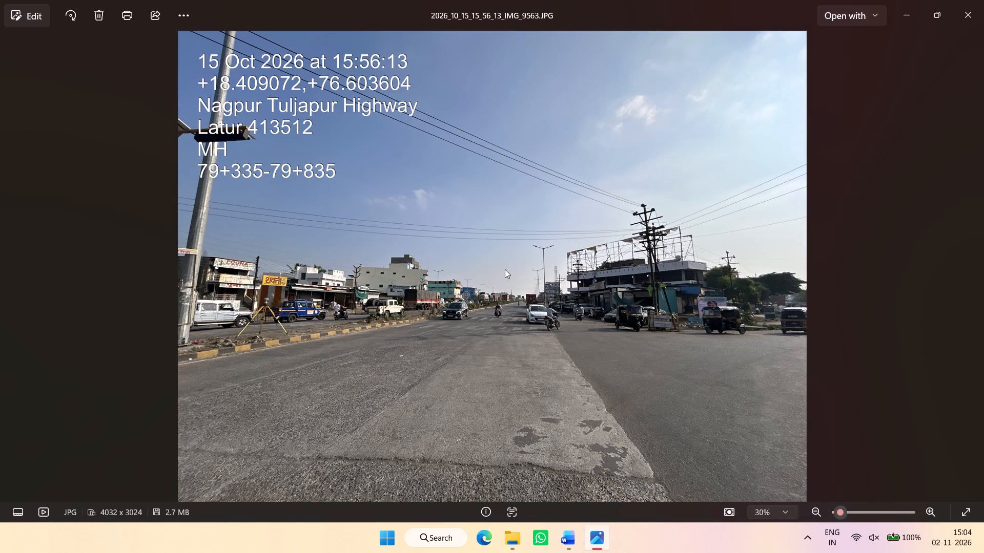
{"action": "scroll", "coordinate": [489, 309], "scroll_direction": "up", "scroll_amount": 14}
{"action": "scroll", "coordinate": [499, 294], "scroll_direction": "down", "scroll_amount": 20}
{"action": "left_click", "coordinate": [983, 284]}
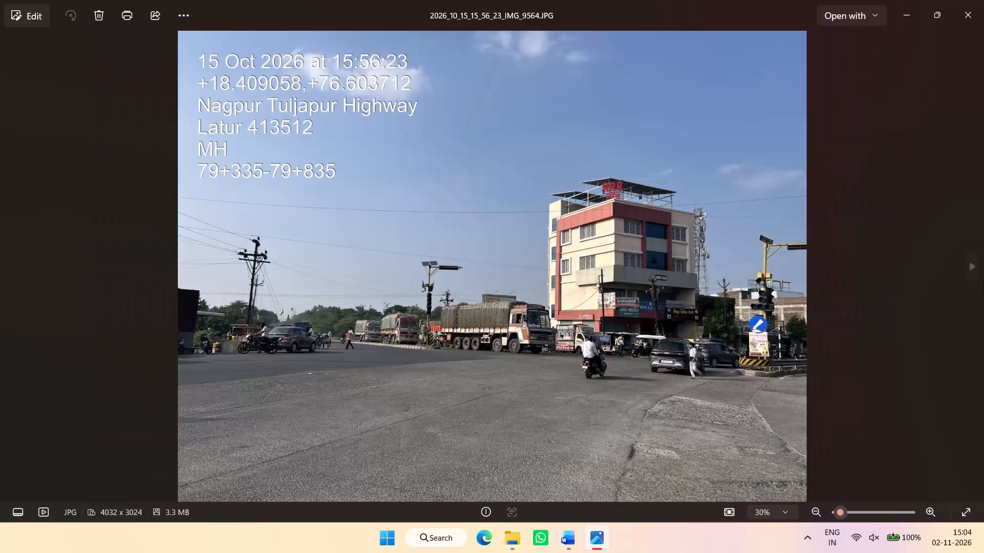
{"action": "left_click", "coordinate": [983, 282]}
{"action": "scroll", "coordinate": [623, 364], "scroll_direction": "up", "scroll_amount": 8}
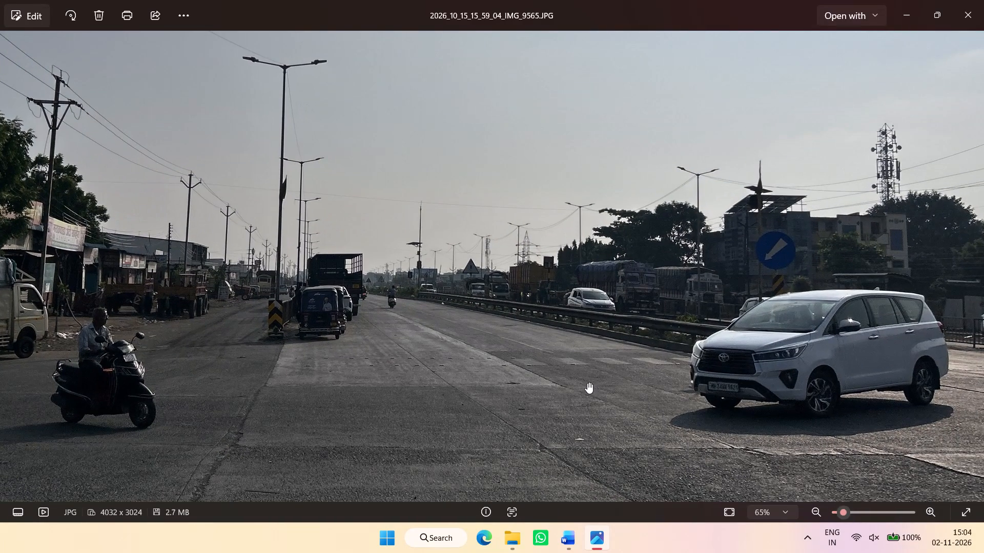
{"action": "scroll", "coordinate": [587, 382], "scroll_direction": "down", "scroll_amount": 10}
{"action": "left_click", "coordinate": [0, 314]}
{"action": "scroll", "coordinate": [589, 330], "scroll_direction": "up", "scroll_amount": 4}
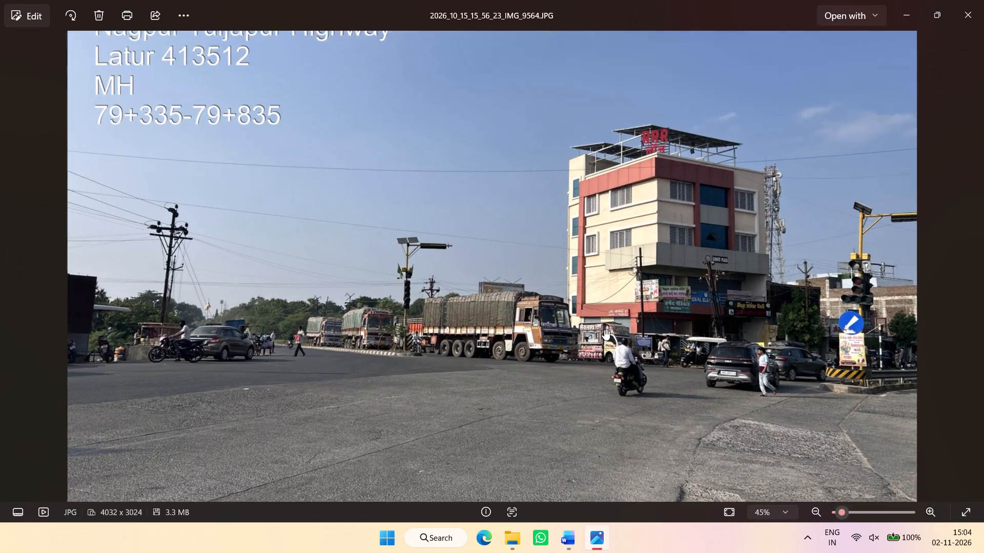
{"action": "scroll", "coordinate": [604, 329], "scroll_direction": "down", "scroll_amount": 9}
{"action": "left_click_drag", "start_coordinate": [0, 358], "coordinate": [0, 365]}
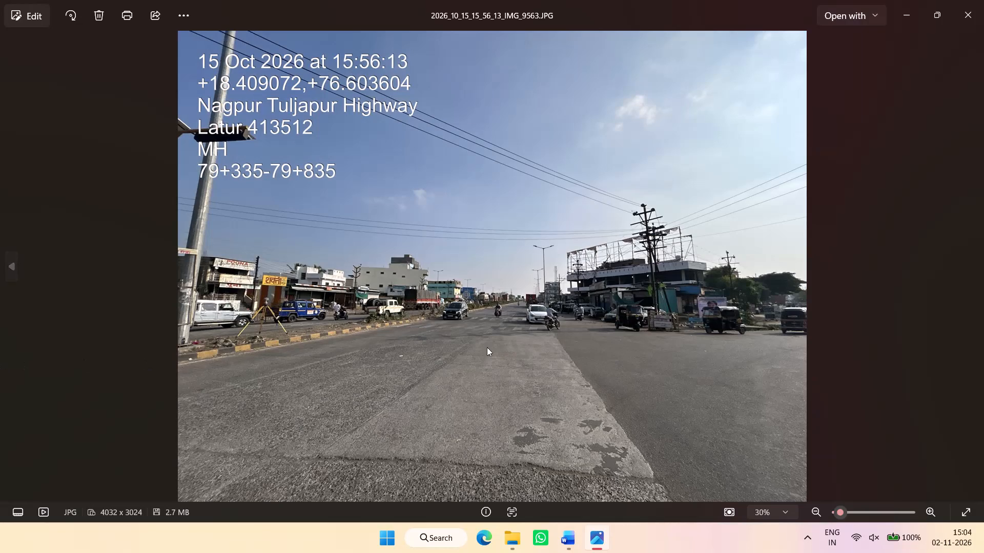
Browse the site photos from IMG_9563 to IMG_9567, checking which ones belong to stretch 79+335-79+835.
{"action": "left_click", "coordinate": [983, 318]}
{"action": "double_click", "coordinate": [983, 318]}
{"action": "left_click", "coordinate": [983, 318]}
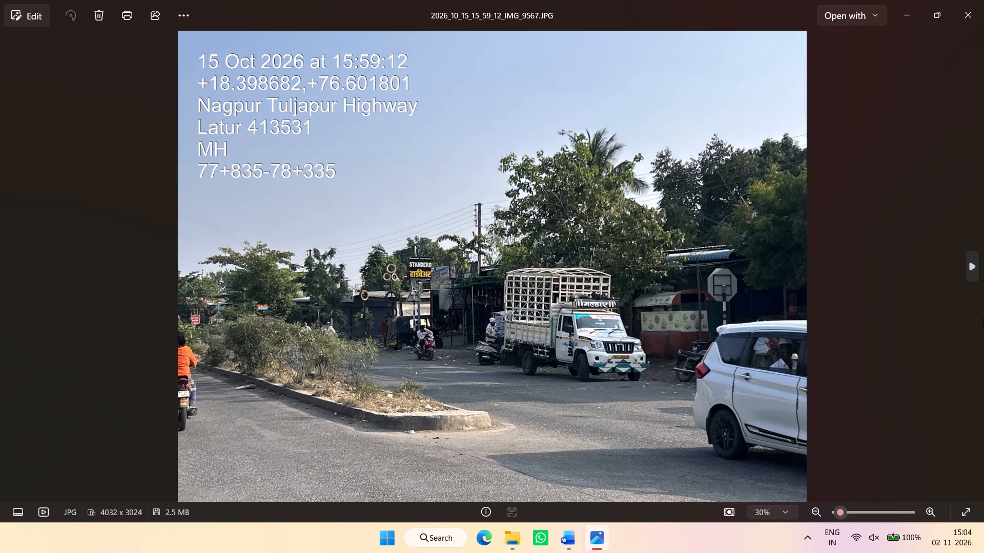
{"action": "triple_click", "coordinate": [0, 304]}
{"action": "left_click", "coordinate": [0, 304]}
{"action": "left_click", "coordinate": [983, 285]}
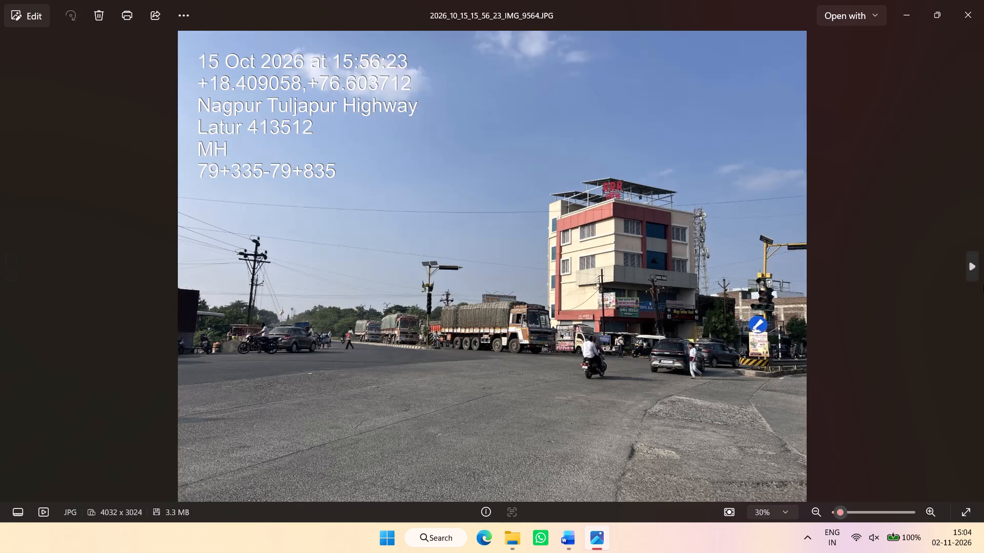
{"action": "left_click_drag", "start_coordinate": [983, 276], "coordinate": [978, 276]}
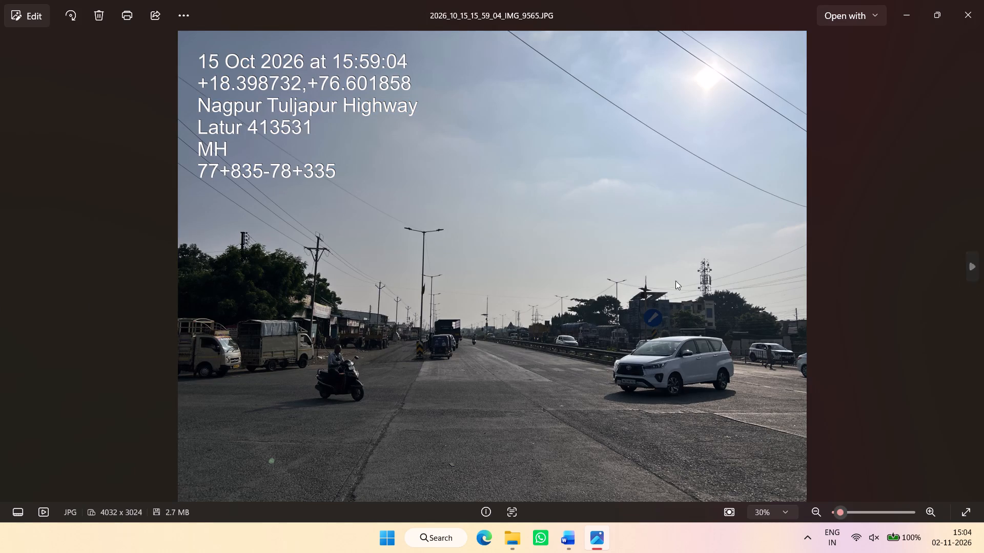
{"action": "left_click", "coordinate": [0, 323]}
{"action": "left_click", "coordinate": [0, 324]}
Examine the crossing and carriageway markings in photo IMG_9563 in close-up and copy the photo.
{"action": "scroll", "coordinate": [635, 328], "scroll_direction": "up", "scroll_amount": 7}
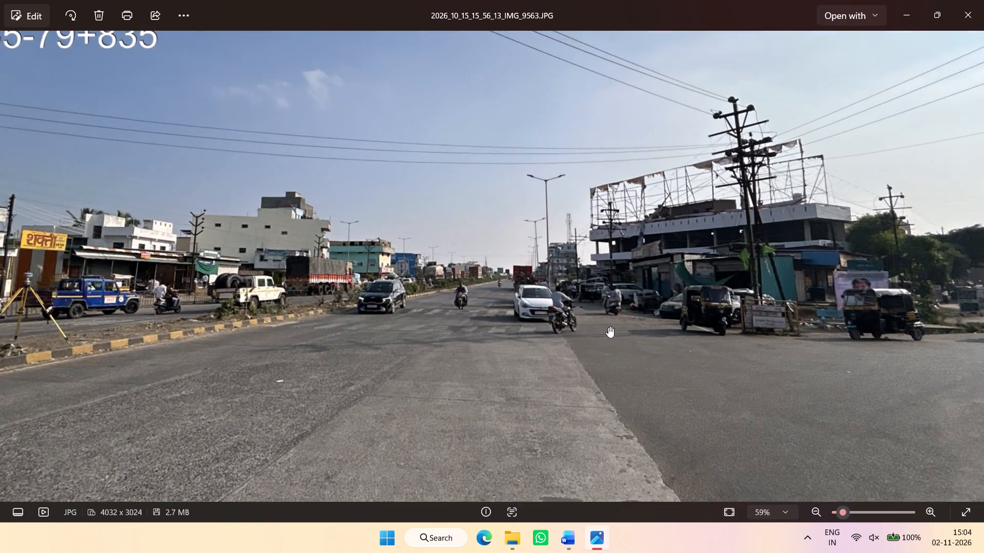
{"action": "scroll", "coordinate": [481, 289], "scroll_direction": "up", "scroll_amount": 8}
{"action": "scroll", "coordinate": [481, 289], "scroll_direction": "down", "scroll_amount": 10}
{"action": "scroll", "coordinate": [479, 287], "scroll_direction": "up", "scroll_amount": 1}
{"action": "scroll", "coordinate": [479, 287], "scroll_direction": "down", "scroll_amount": 8}
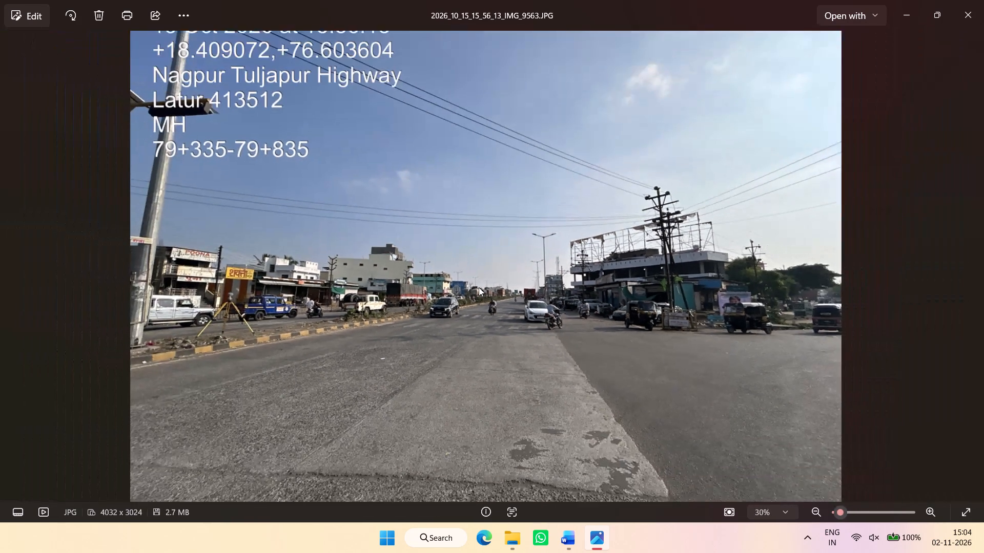
{"action": "key", "text": "ctrl+c"}
In Blackspot observations - New, select the "TBM is not effective" observation and its Thermoplastic Bar Marking measure in the 77+835-78+335 rows.
{"action": "left_click", "coordinate": [573, 538]}
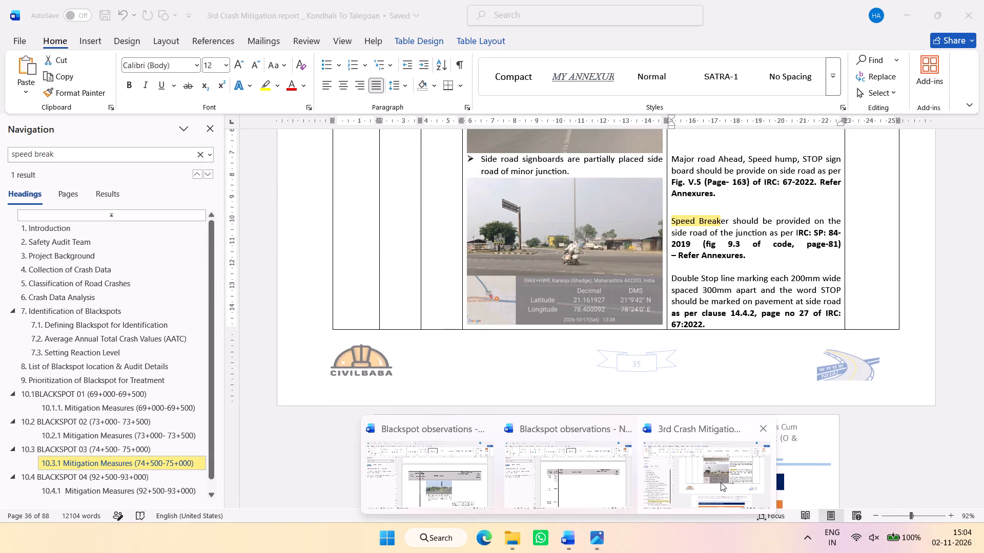
{"action": "left_click", "coordinate": [551, 469]}
{"action": "left_click", "coordinate": [565, 542]}
{"action": "left_click", "coordinate": [448, 485]}
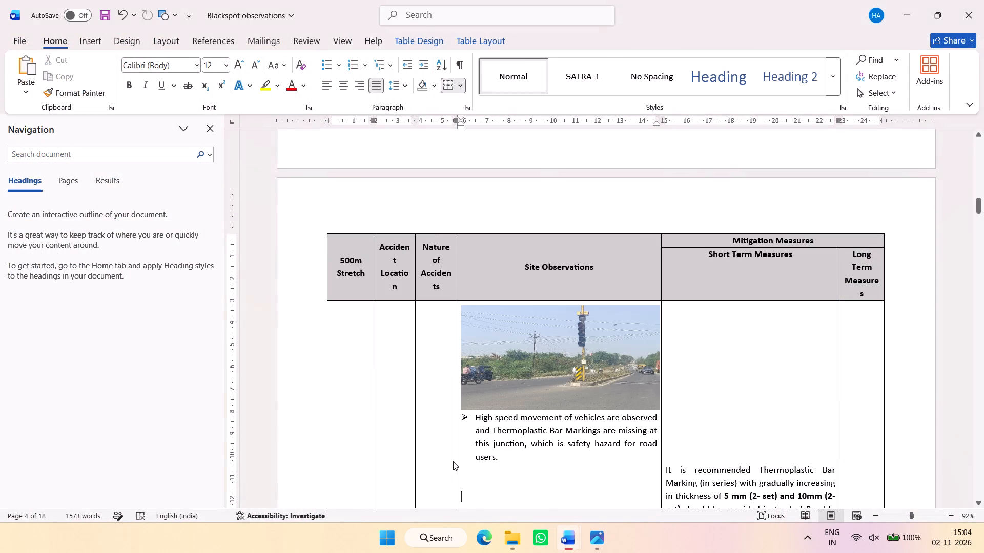
{"action": "left_click", "coordinate": [561, 536]}
{"action": "left_click", "coordinate": [561, 477]}
{"action": "scroll", "coordinate": [614, 349], "scroll_direction": "up", "scroll_amount": 7}
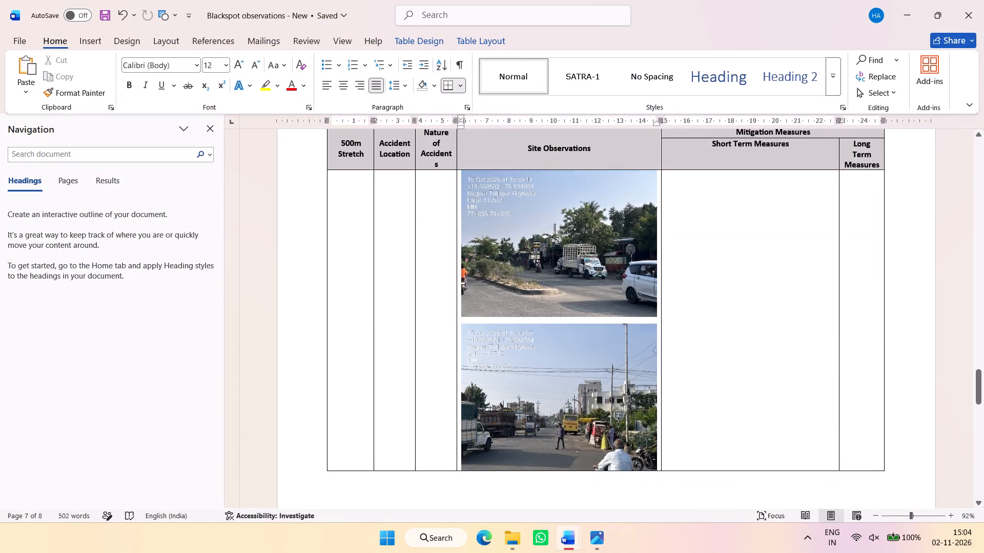
{"action": "scroll", "coordinate": [614, 349], "scroll_direction": "up", "scroll_amount": 15}
{"action": "scroll", "coordinate": [614, 349], "scroll_direction": "up", "scroll_amount": 17}
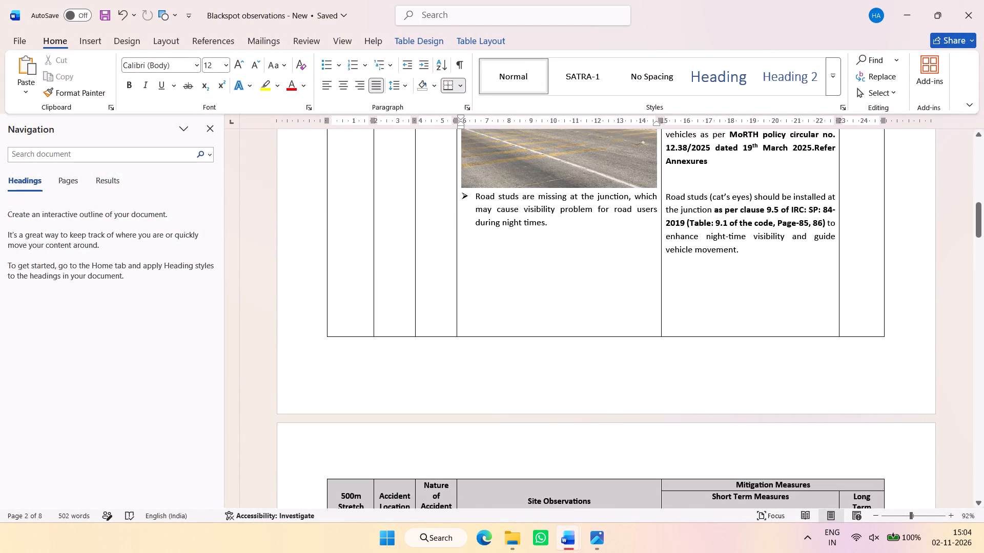
{"action": "scroll", "coordinate": [560, 304], "scroll_direction": "up", "scroll_amount": 8}
{"action": "scroll", "coordinate": [560, 304], "scroll_direction": "down", "scroll_amount": 3}
{"action": "left_click_drag", "start_coordinate": [620, 333], "coordinate": [489, 334]}
{"action": "left_click_drag", "start_coordinate": [717, 440], "coordinate": [669, 347], "text": "ctrl"}
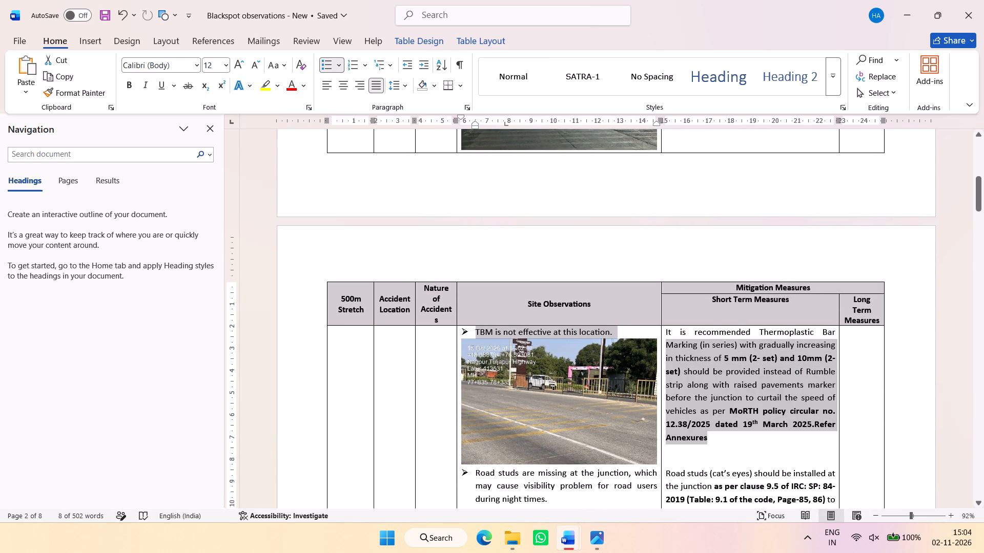
{"action": "left_click_drag", "start_coordinate": [669, 347], "coordinate": [666, 337], "text": "ctrl"}
Recheck the carriageway and pedestrian crossing markings in photo IMG_9563 against the selected observations.
{"action": "key", "text": "alt+Tab"}
{"action": "key", "text": "alt+Tab"}
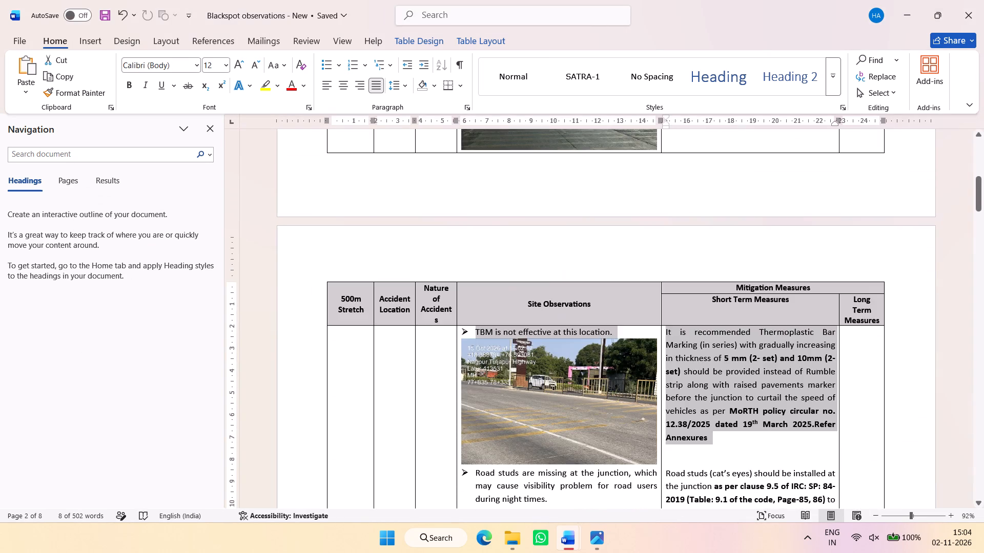
{"action": "key", "text": "alt+Tab"}
{"action": "key", "text": "alt+Tab"}
{"action": "scroll", "coordinate": [522, 326], "scroll_direction": "up", "scroll_amount": 6}
{"action": "scroll", "coordinate": [520, 325], "scroll_direction": "down", "scroll_amount": 6}
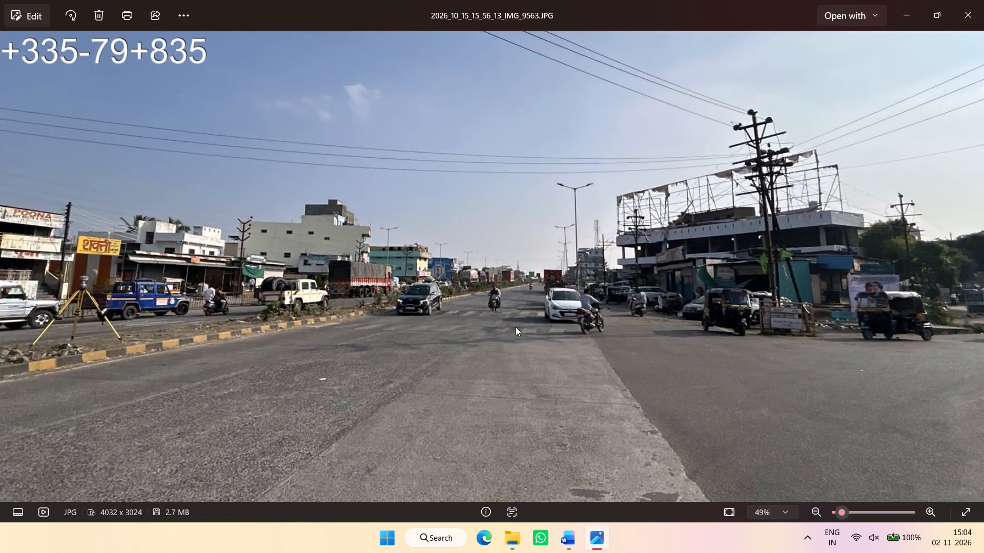
{"action": "scroll", "coordinate": [516, 327], "scroll_direction": "down", "scroll_amount": 4}
{"action": "key", "text": "alt+Tab"}
Add the faded road marking and pedestrian crossing observations with their measures, including the yellow studs, to the selection and copy everything.
{"action": "scroll", "coordinate": [634, 329], "scroll_direction": "down", "scroll_amount": 4}
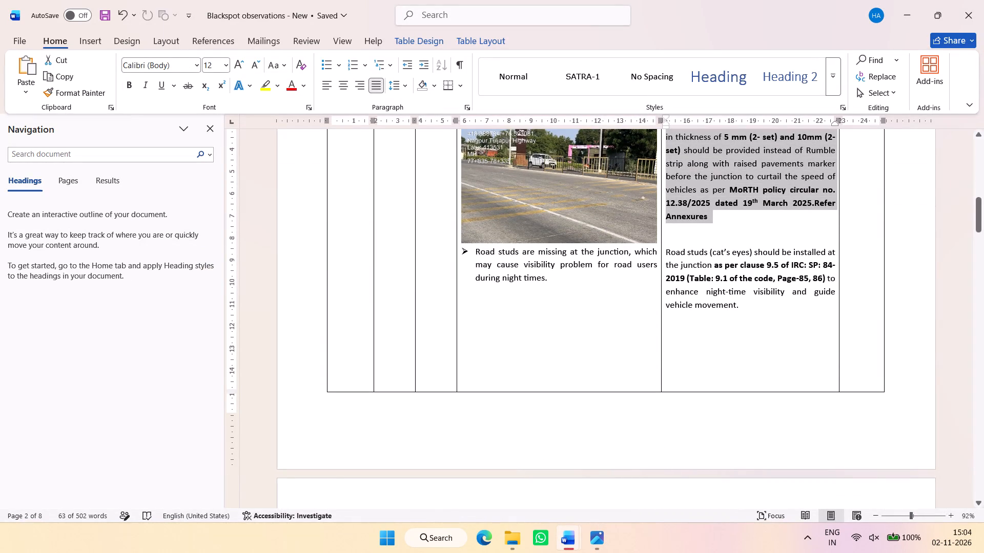
{"action": "scroll", "coordinate": [553, 287], "scroll_direction": "down", "scroll_amount": 8}
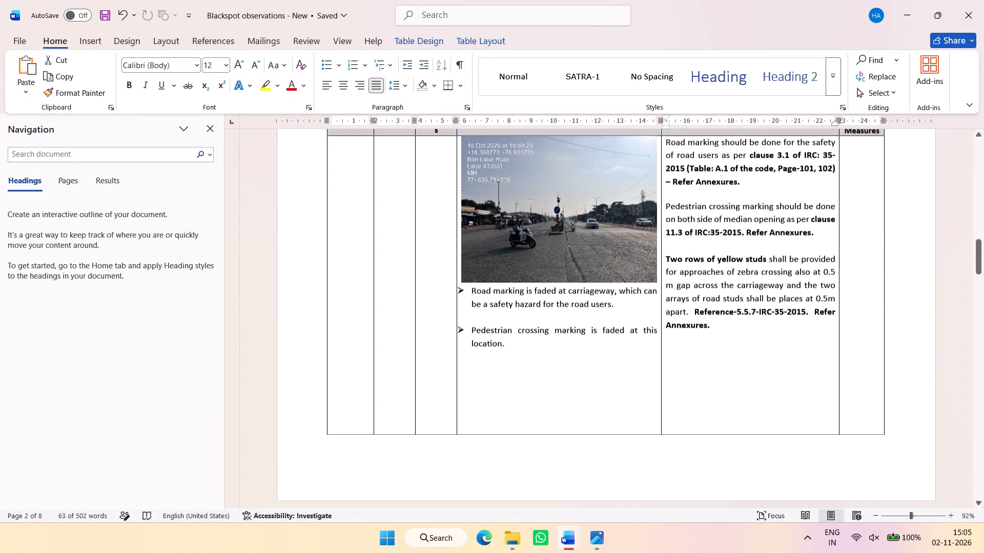
{"action": "left_click_drag", "start_coordinate": [525, 342], "coordinate": [476, 292], "text": "ctrl"}
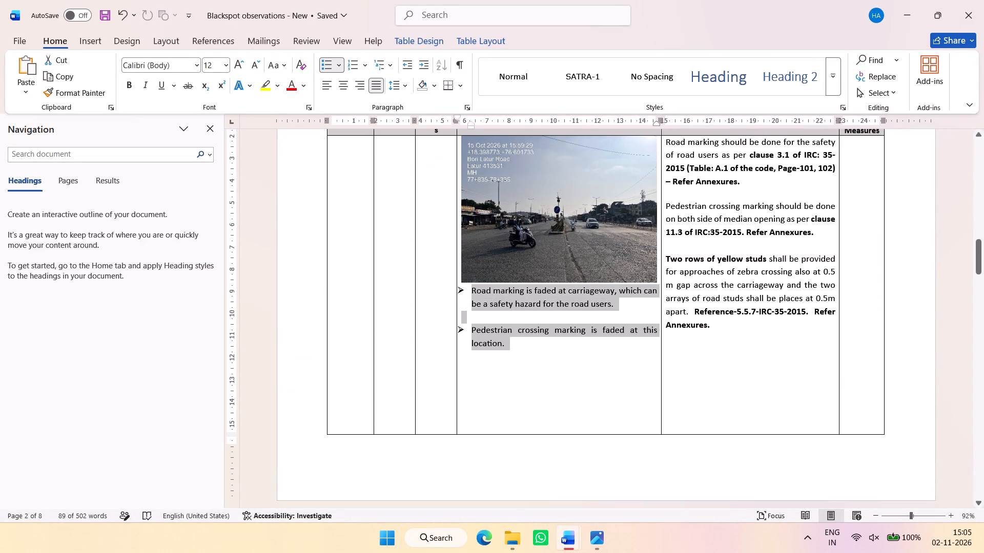
{"action": "left_click_drag", "start_coordinate": [720, 331], "coordinate": [667, 150], "text": "ctrl"}
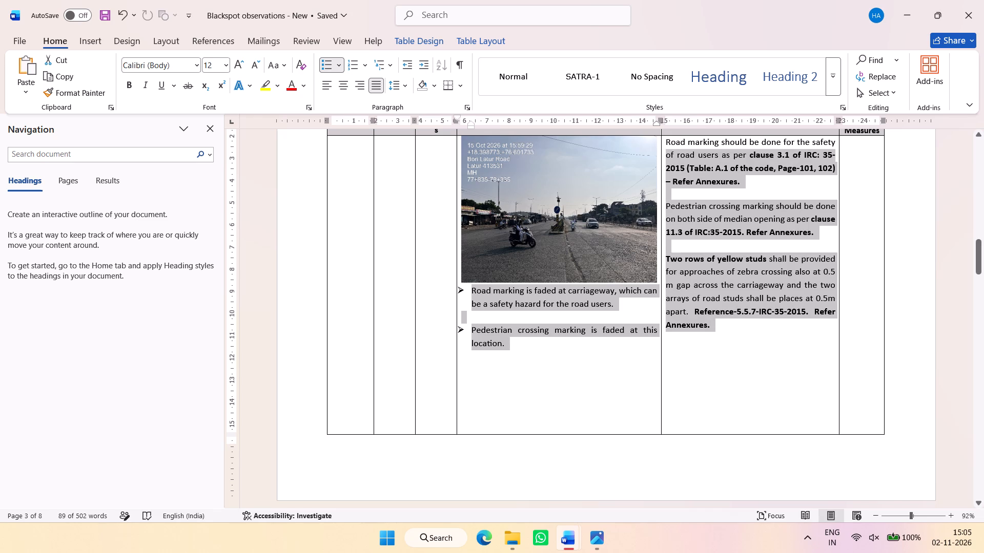
{"action": "left_click_drag", "start_coordinate": [667, 150], "coordinate": [667, 146], "text": "ctrl"}
{"action": "key", "text": "ctrl+c"}
Paste the copied observations and measures into the Short Term Measures cell of the 79+335-79+835 row.
{"action": "scroll", "coordinate": [643, 334], "scroll_direction": "down", "scroll_amount": 9}
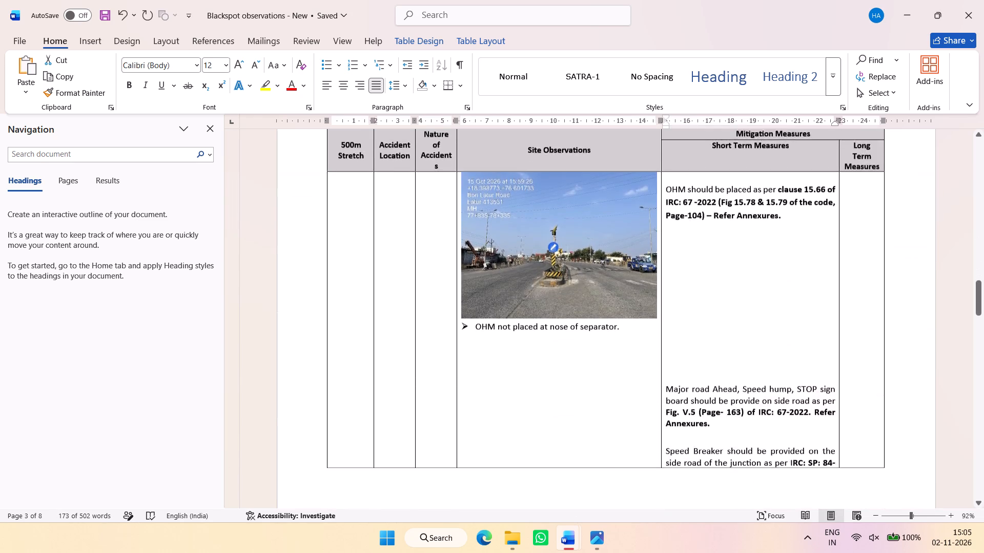
{"action": "scroll", "coordinate": [641, 338], "scroll_direction": "down", "scroll_amount": 8}
{"action": "scroll", "coordinate": [641, 338], "scroll_direction": "down", "scroll_amount": 19}
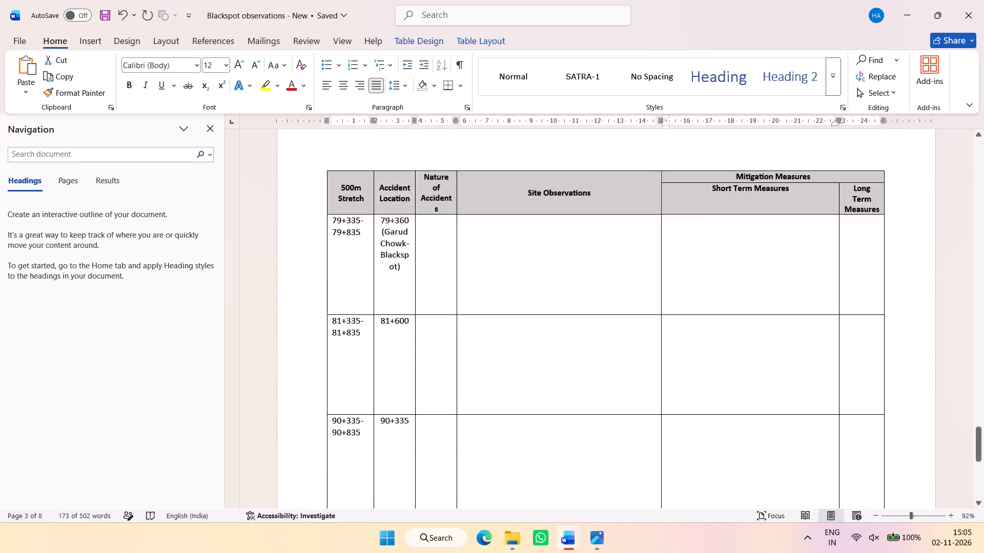
{"action": "scroll", "coordinate": [641, 338], "scroll_direction": "down", "scroll_amount": 2}
{"action": "scroll", "coordinate": [641, 338], "scroll_direction": "up", "scroll_amount": 7}
{"action": "left_click", "coordinate": [729, 360]}
{"action": "key", "text": "ctrl+v"}
Move the TBM, road marking and pedestrian crossing observations from the Short Term Measures cell to the row's Site Observations cell.
{"action": "scroll", "coordinate": [725, 371], "scroll_direction": "up", "scroll_amount": 7}
{"action": "left_click_drag", "start_coordinate": [727, 355], "coordinate": [694, 280]}
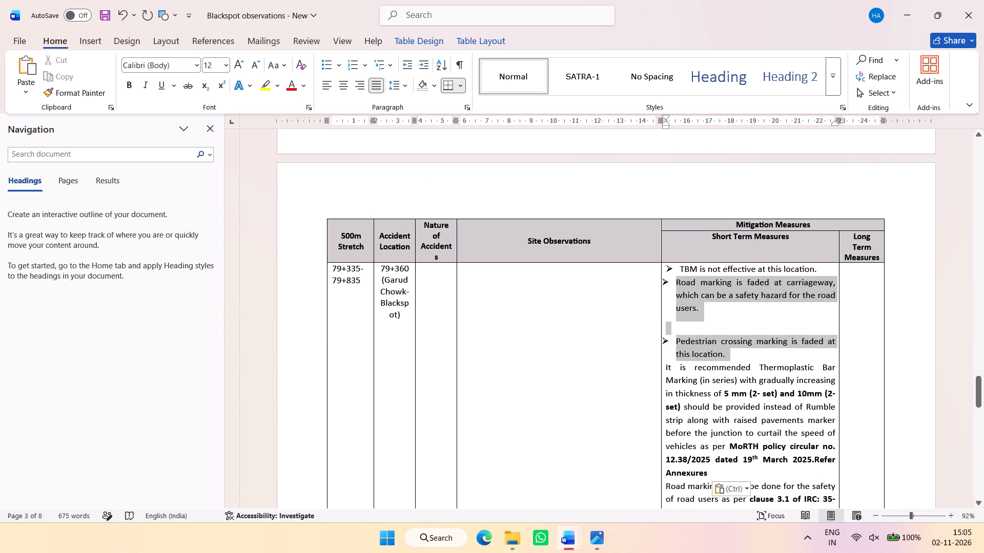
{"action": "left_click_drag", "start_coordinate": [694, 280], "coordinate": [684, 269]}
{"action": "key", "text": "ctrl+x"}
{"action": "left_click", "coordinate": [541, 288]}
{"action": "key", "text": "ctrl+v"}
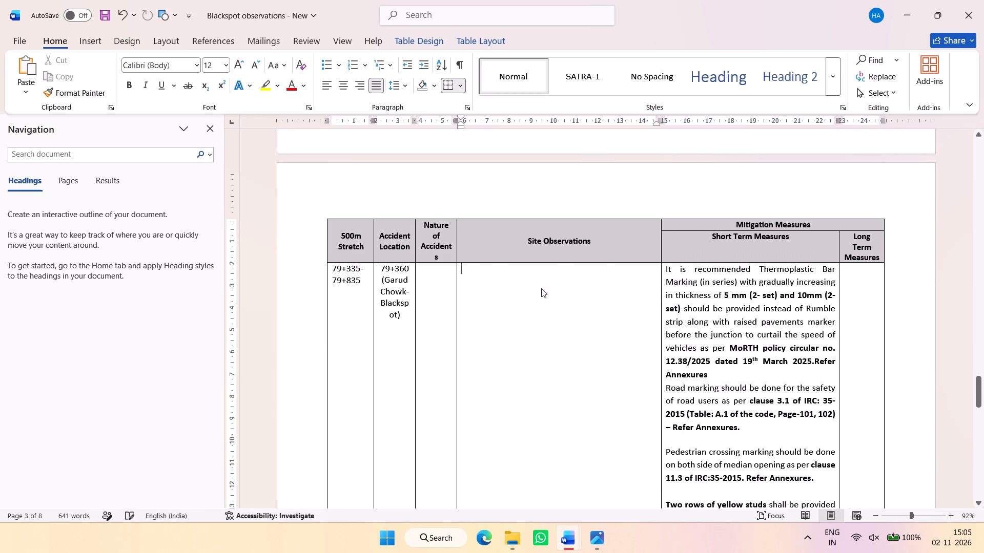
Match the TBM observation's bullet formatting to the road marking bullet using Format Painter.
{"action": "left_click", "coordinate": [457, 284]}
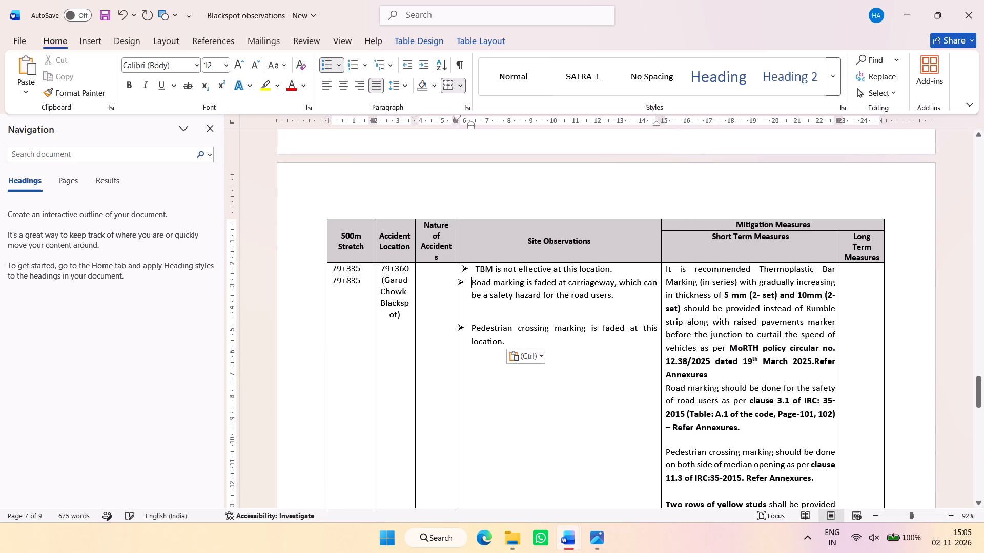
{"action": "left_click", "coordinate": [458, 283]}
{"action": "left_click", "coordinate": [86, 102]}
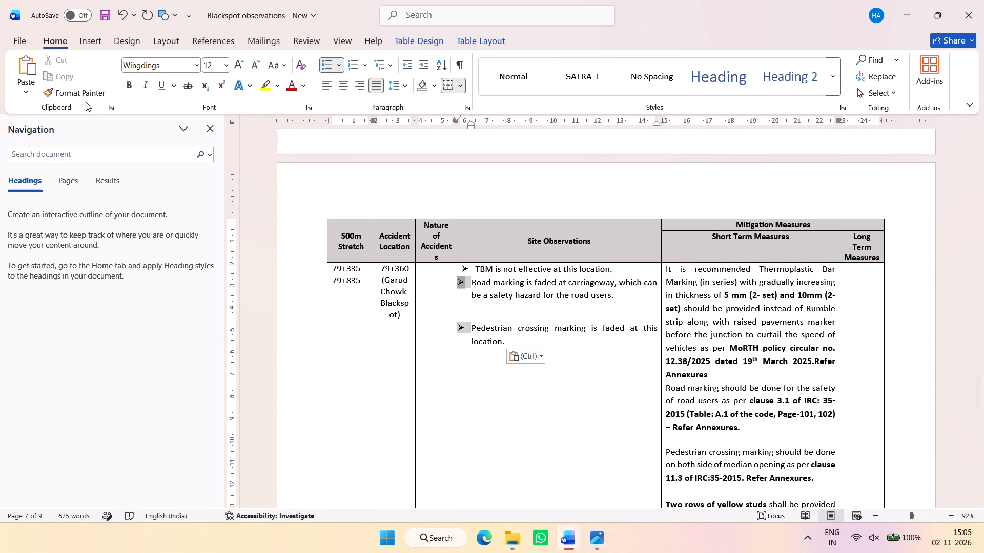
{"action": "left_click", "coordinate": [86, 94]}
{"action": "left_click", "coordinate": [484, 268]}
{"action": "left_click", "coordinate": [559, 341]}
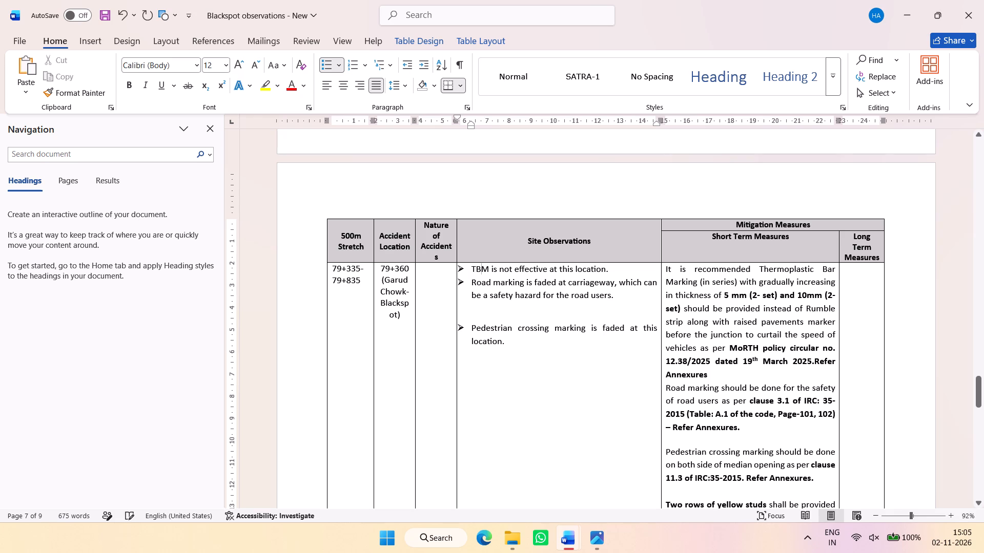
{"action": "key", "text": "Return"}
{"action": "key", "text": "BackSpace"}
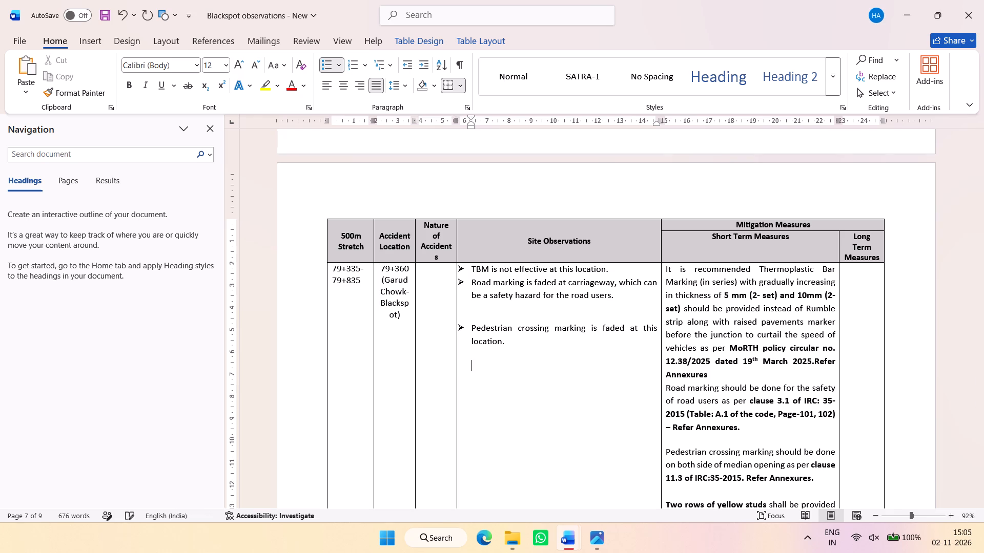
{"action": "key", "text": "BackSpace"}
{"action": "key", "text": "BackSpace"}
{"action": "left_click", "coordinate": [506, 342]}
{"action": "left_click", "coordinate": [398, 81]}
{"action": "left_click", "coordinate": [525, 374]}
Insert photo IMG_9563 below the pedestrian crossing observation in the 79+335-79+835 row.
{"action": "left_click", "coordinate": [510, 355]}
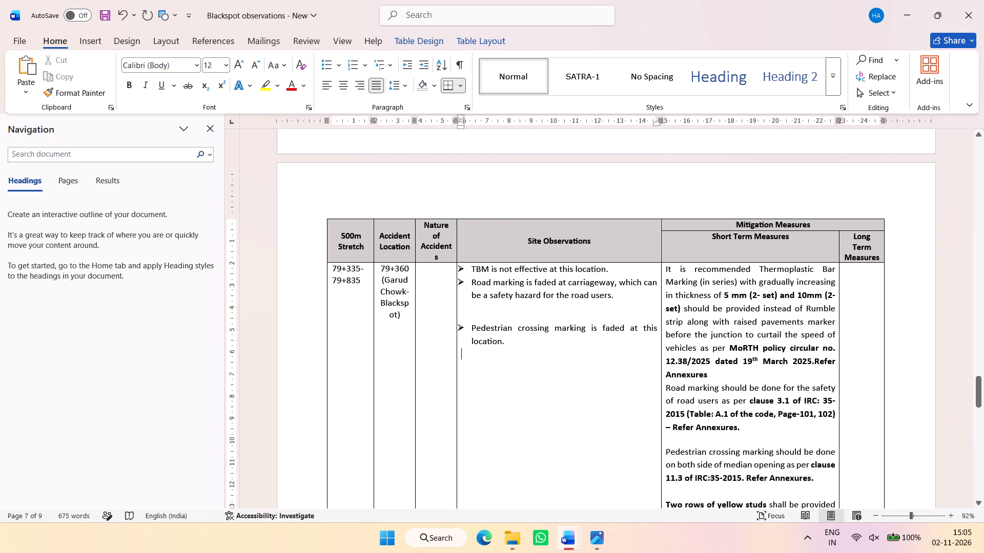
{"action": "key", "text": "alt+Tab"}
{"action": "key", "text": "ctrl+c"}
{"action": "key", "text": "alt+Tab"}
{"action": "key", "text": "ctrl+v"}
Insert nine blank lines between the TBM observation and the road marking observation.
{"action": "left_click", "coordinate": [626, 265]}
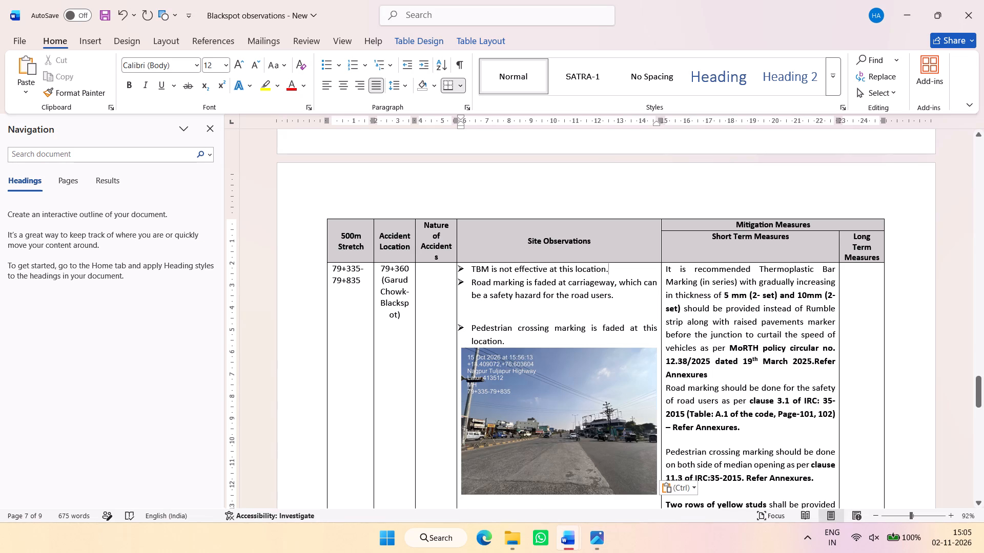
{"action": "key", "text": "Return"}
{"action": "key", "text": "Return"}
{"action": "key", "text": "Return"}
{"action": "key", "text": "Return"}
{"action": "key", "text": "Return"}
{"action": "key", "text": "Return"}
{"action": "key", "text": "Return"}
{"action": "key", "text": "Return"}
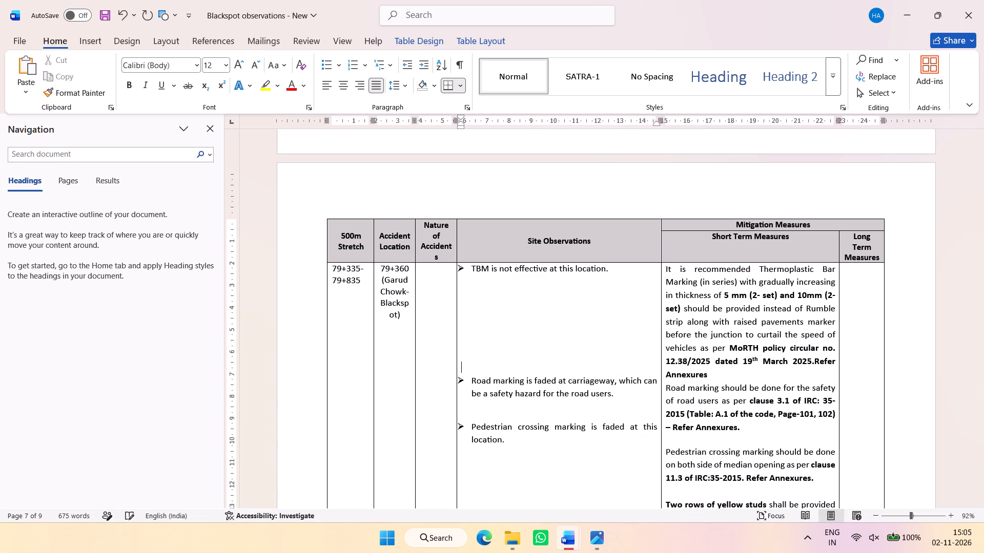
{"action": "key", "text": "Return"}
Remove the paragraph spacing after the TBM observation in the 79+335-79+835 row.
{"action": "left_click", "coordinate": [476, 270]}
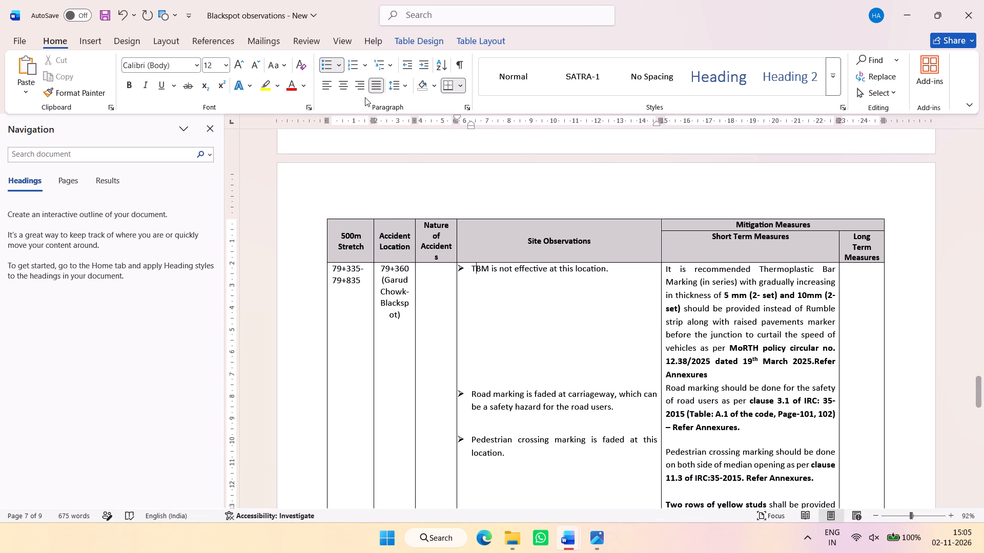
{"action": "left_click", "coordinate": [389, 86]}
{"action": "left_click", "coordinate": [426, 252]}
Add two blank lines between the road marking and pedestrian crossing observations, and remove the paragraph spacing after the road marking bullet.
{"action": "left_click", "coordinate": [602, 410]}
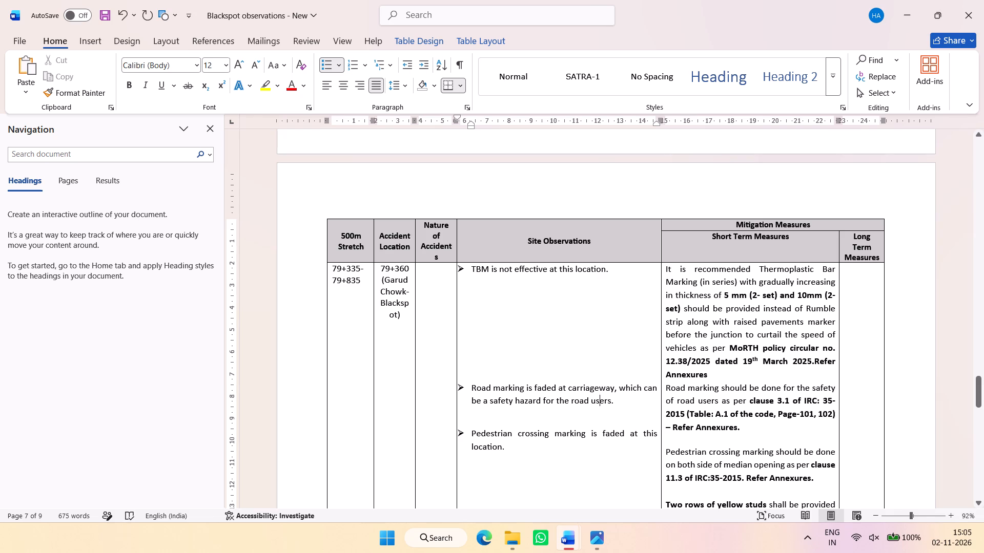
{"action": "key", "text": "Return"}
{"action": "key", "text": "ctrl+z"}
{"action": "left_click", "coordinate": [603, 405]}
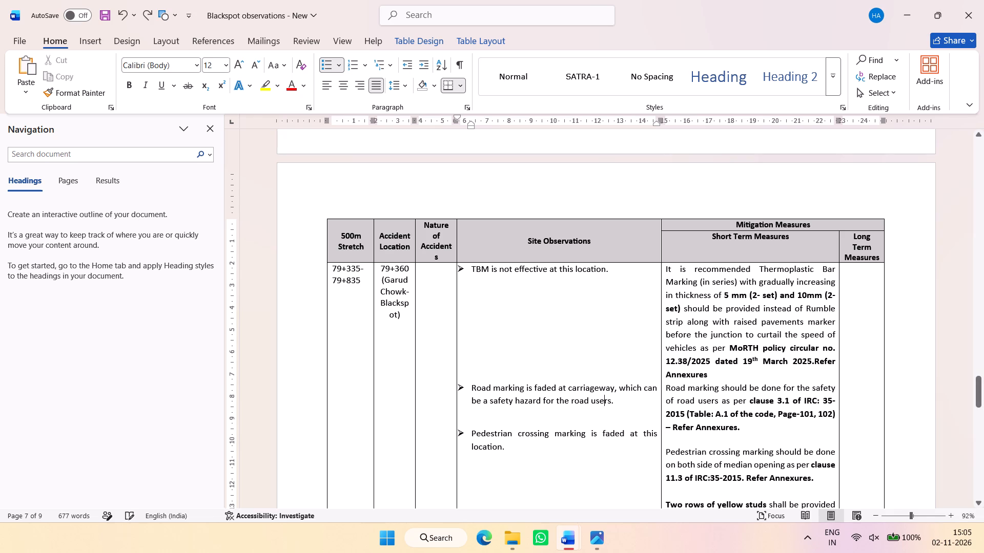
{"action": "left_click", "coordinate": [601, 418]}
{"action": "key", "text": "Return"}
{"action": "key", "text": "Return"}
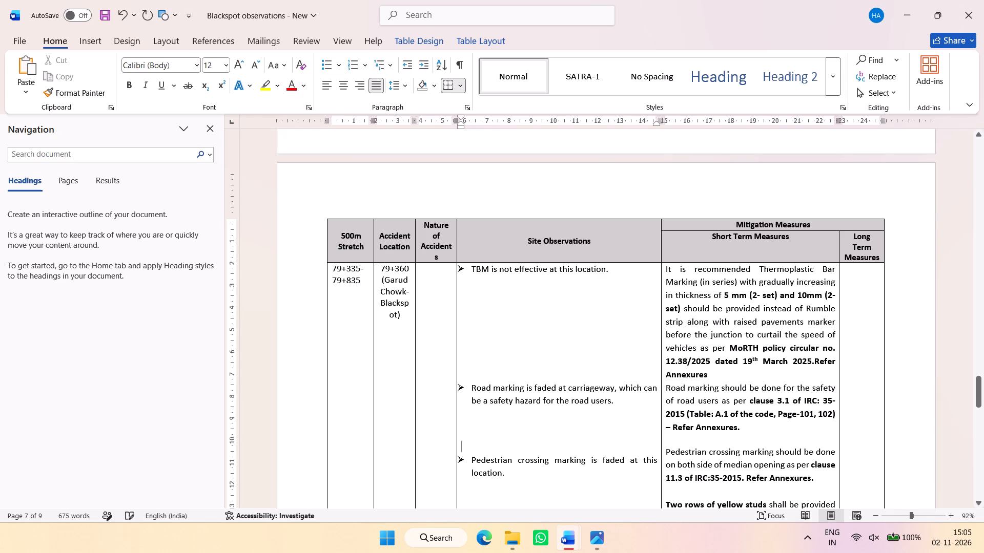
{"action": "left_click", "coordinate": [565, 409]}
{"action": "left_click", "coordinate": [388, 86]}
{"action": "left_click", "coordinate": [418, 243]}
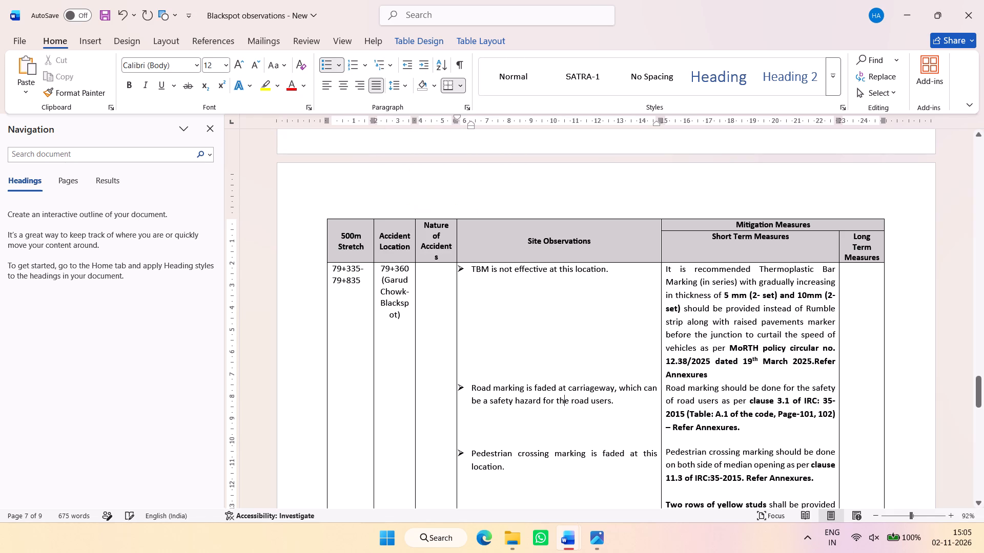
Find site photo IMG_9559 in Photos and insert it below the TBM observation, replacing the blank lines there.
{"action": "scroll", "coordinate": [641, 366], "scroll_direction": "down", "scroll_amount": 7}
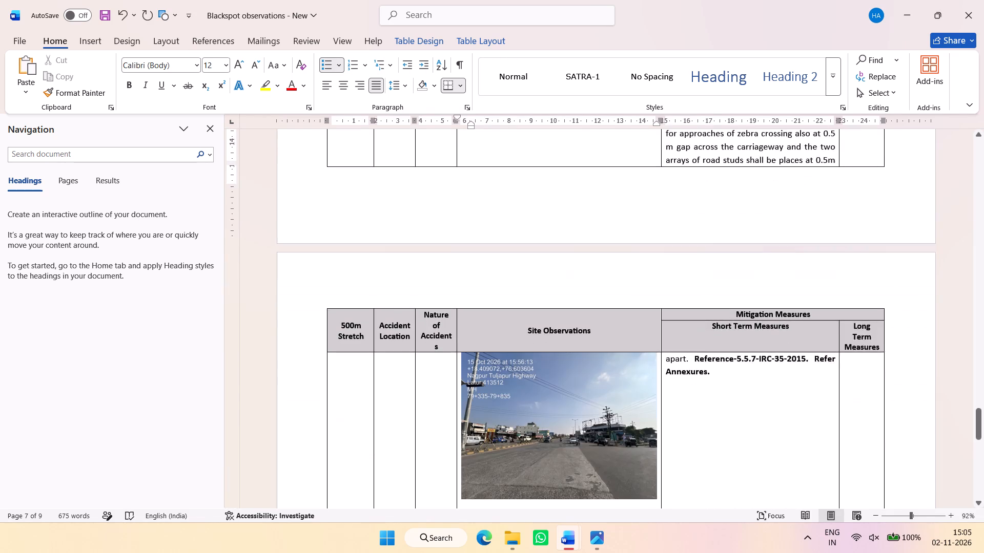
{"action": "scroll", "coordinate": [642, 382], "scroll_direction": "down", "scroll_amount": 1}
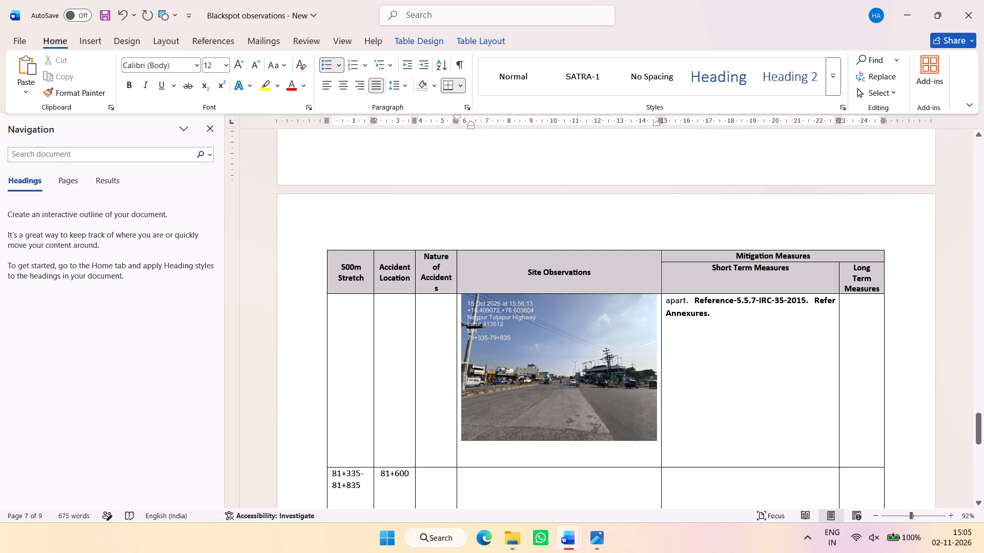
{"action": "key", "text": "alt+Tab"}
{"action": "left_click", "coordinate": [972, 314]}
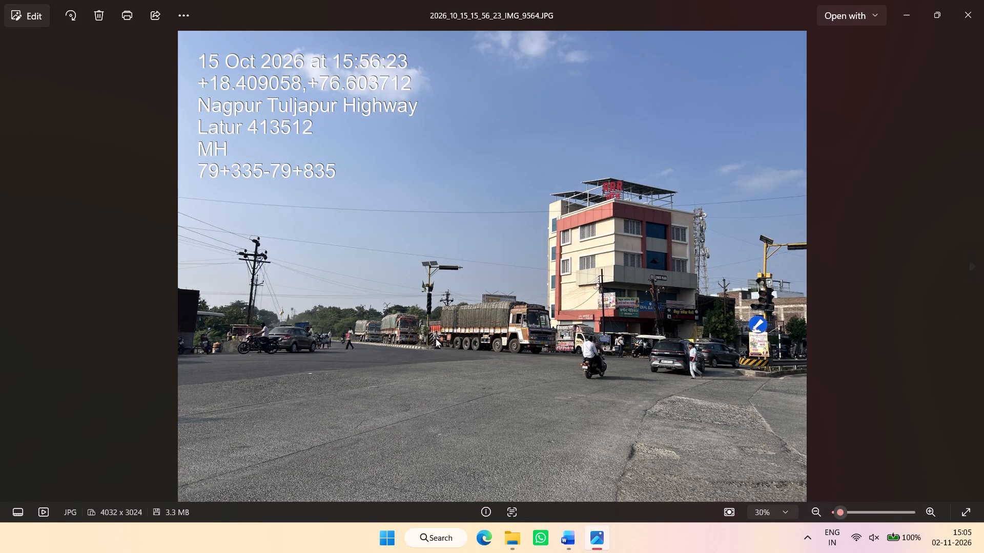
{"action": "left_click", "coordinate": [983, 321]}
{"action": "triple_click", "coordinate": [0, 294]}
{"action": "double_click", "coordinate": [0, 294]}
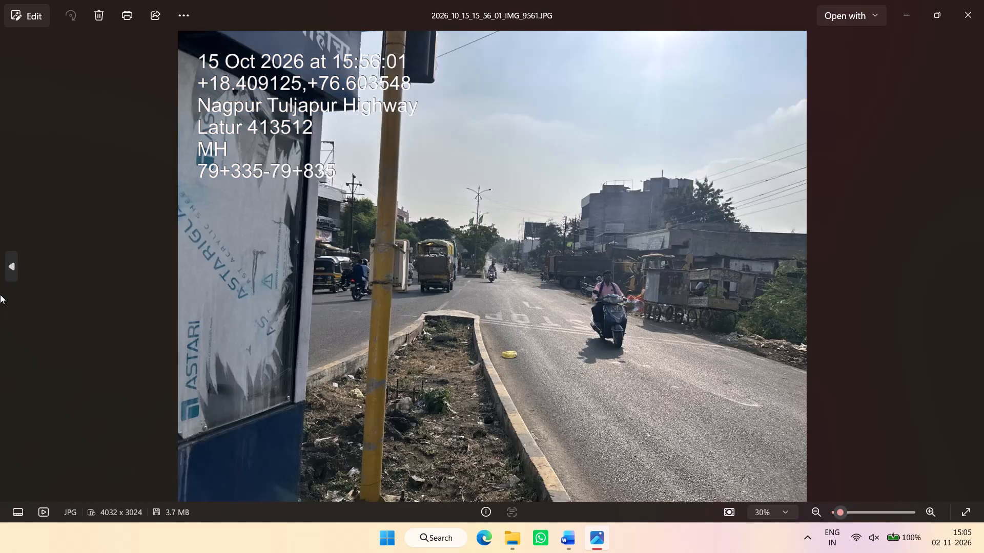
{"action": "left_click", "coordinate": [0, 294]}
{"action": "left_click", "coordinate": [0, 294]}
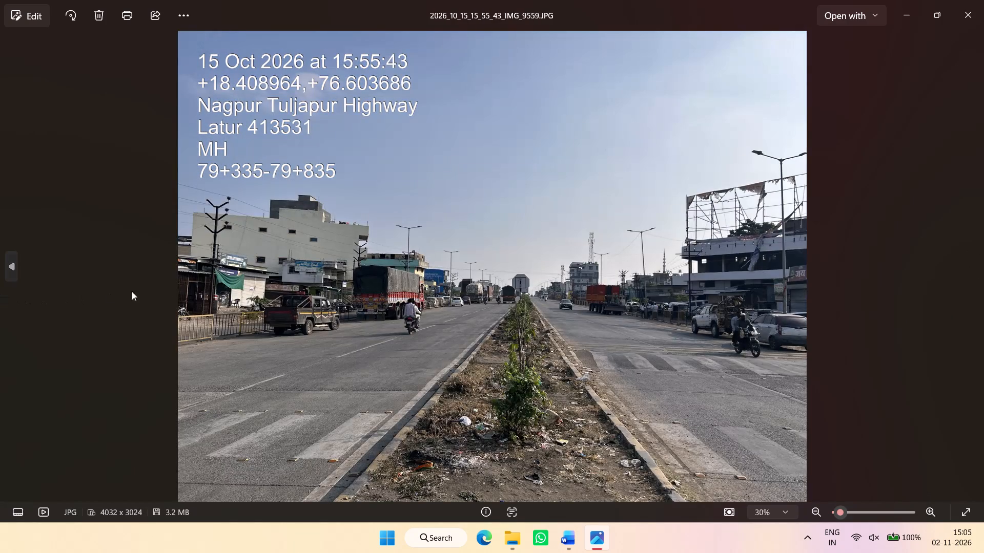
{"action": "scroll", "coordinate": [508, 348], "scroll_direction": "up", "scroll_amount": 6}
{"action": "scroll", "coordinate": [522, 339], "scroll_direction": "down", "scroll_amount": 9}
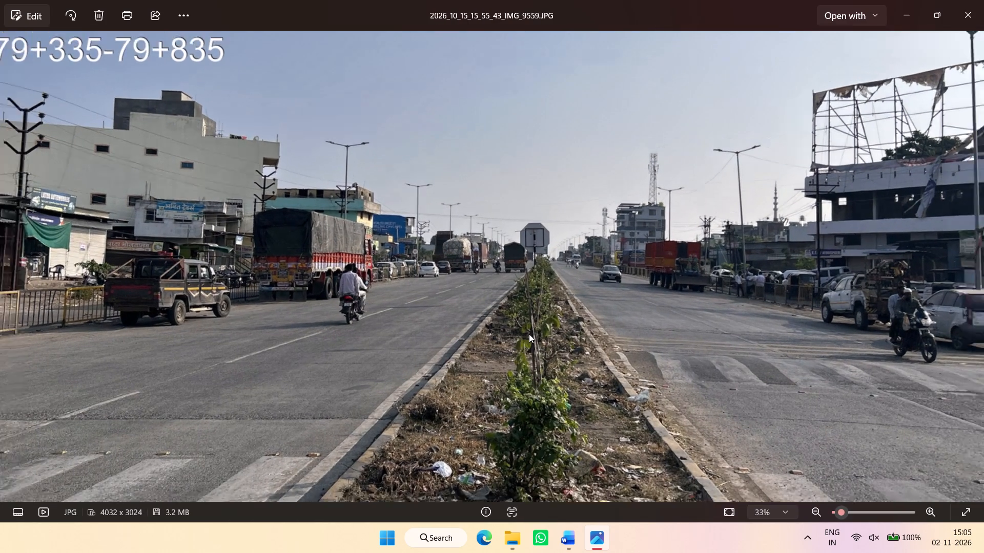
{"action": "key", "text": "ctrl+c"}
{"action": "key", "text": "alt+Tab"}
{"action": "scroll", "coordinate": [565, 313], "scroll_direction": "up", "scroll_amount": 4}
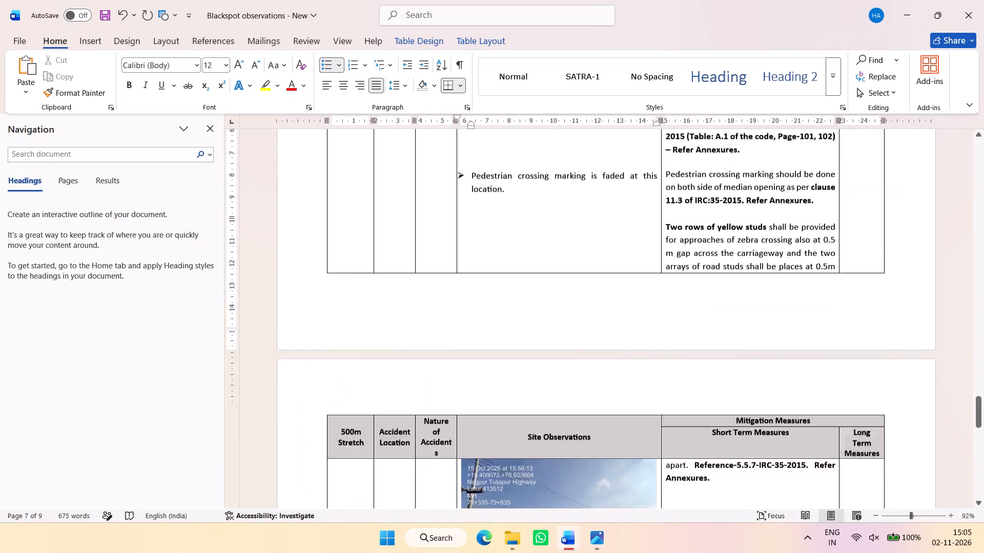
{"action": "scroll", "coordinate": [565, 313], "scroll_direction": "up", "scroll_amount": 3}
{"action": "left_click", "coordinate": [536, 250]}
{"action": "left_click", "coordinate": [521, 230]}
{"action": "left_click_drag", "start_coordinate": [516, 228], "coordinate": [515, 254]}
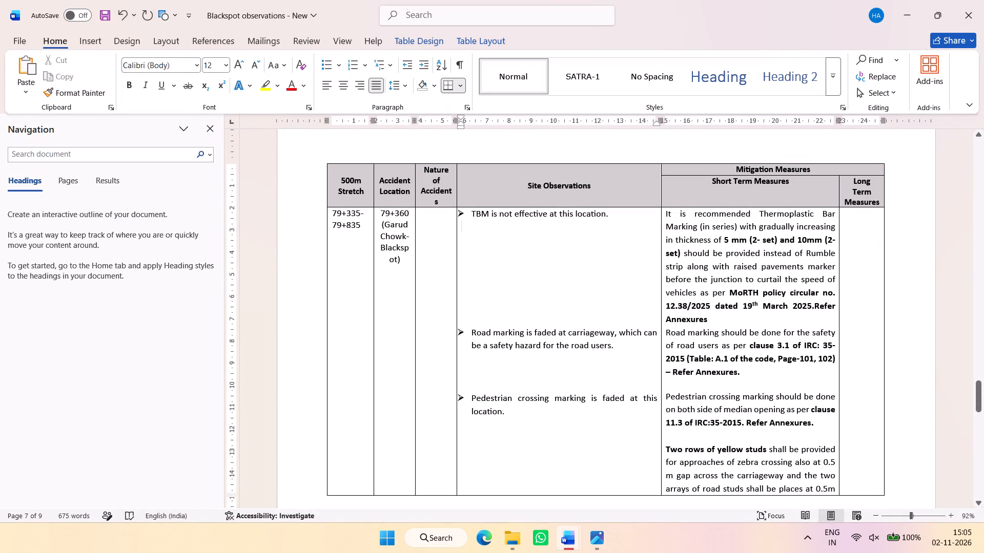
{"action": "left_click_drag", "start_coordinate": [515, 254], "coordinate": [511, 313]}
{"action": "key", "text": "ctrl+v"}
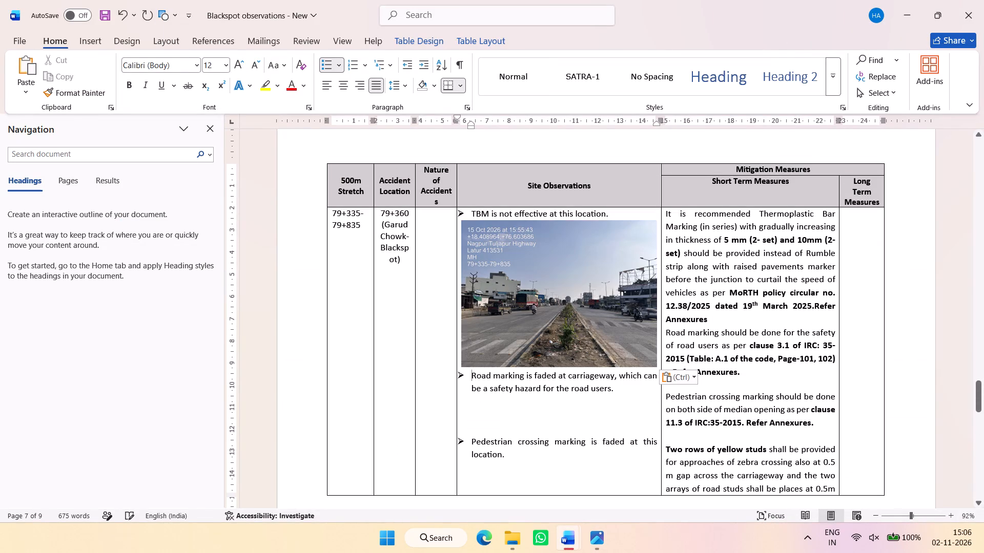
End the Thermoplastic Bar Marking measure with a period and add three blank lines before the road marking measure.
{"action": "left_click", "coordinate": [723, 326]}
{"action": "key", "text": "period"}
{"action": "key", "text": "Return"}
{"action": "key", "text": "Return"}
{"action": "key", "text": "Return"}
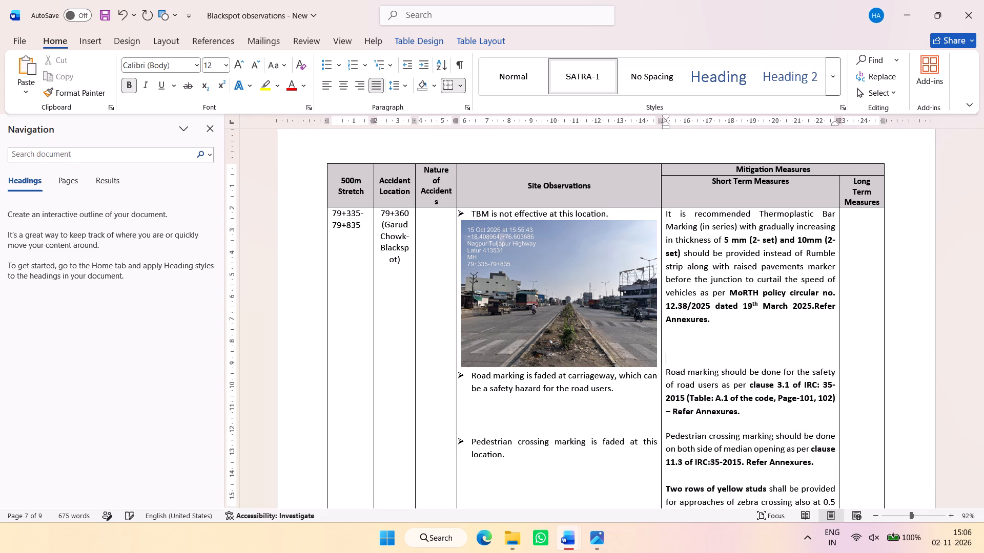
{"action": "key", "text": "Return"}
{"action": "key", "text": "BackSpace"}
Examine the site photos preceding IMG_9559 in Photos for one suited to the pedestrian crossing observation.
{"action": "scroll", "coordinate": [670, 289], "scroll_direction": "down", "scroll_amount": 10}
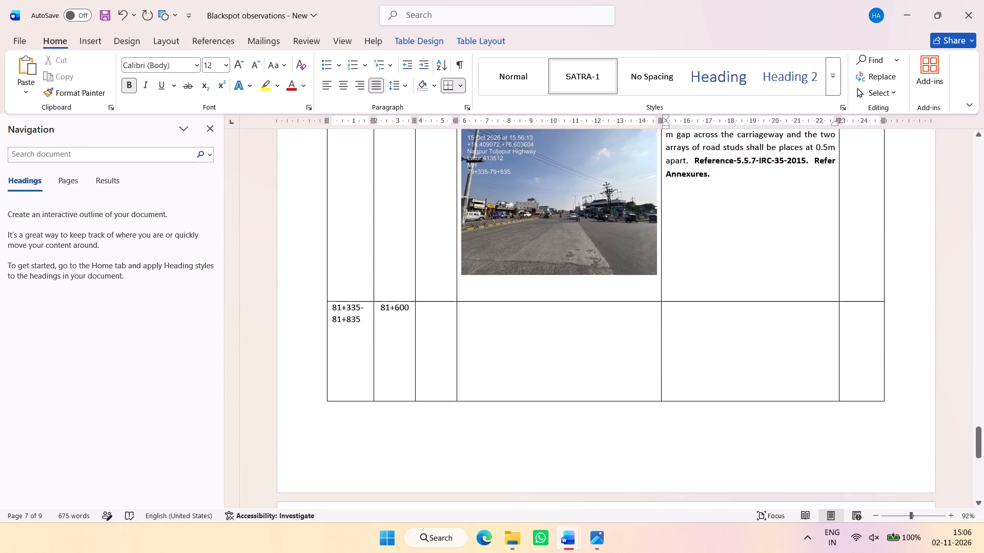
{"action": "scroll", "coordinate": [654, 303], "scroll_direction": "up", "scroll_amount": 9}
{"action": "scroll", "coordinate": [657, 298], "scroll_direction": "down", "scroll_amount": 5}
{"action": "key", "text": "alt+Tab"}
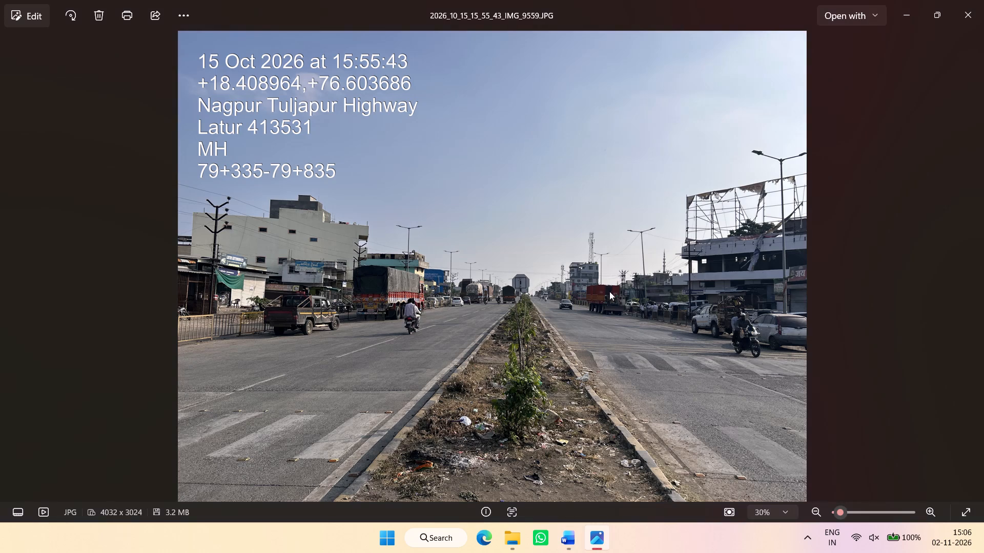
{"action": "scroll", "coordinate": [630, 299], "scroll_direction": "down", "scroll_amount": 8}
{"action": "scroll", "coordinate": [556, 306], "scroll_direction": "up", "scroll_amount": 7}
{"action": "scroll", "coordinate": [556, 306], "scroll_direction": "down", "scroll_amount": 10}
{"action": "left_click", "coordinate": [0, 244]}
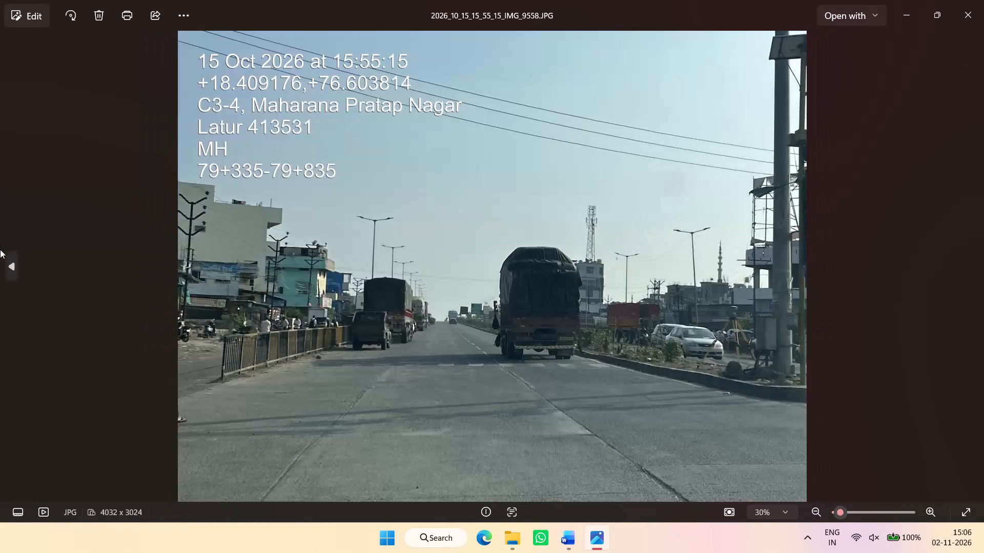
{"action": "scroll", "coordinate": [379, 316], "scroll_direction": "up", "scroll_amount": 3}
{"action": "scroll", "coordinate": [394, 317], "scroll_direction": "down", "scroll_amount": 8}
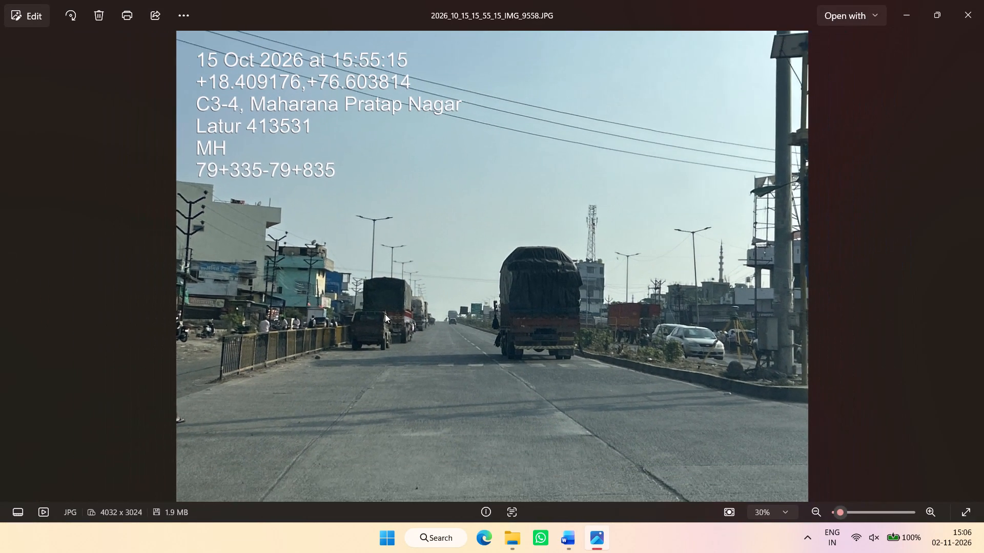
{"action": "left_click", "coordinate": [0, 313]}
{"action": "left_click", "coordinate": [0, 313]}
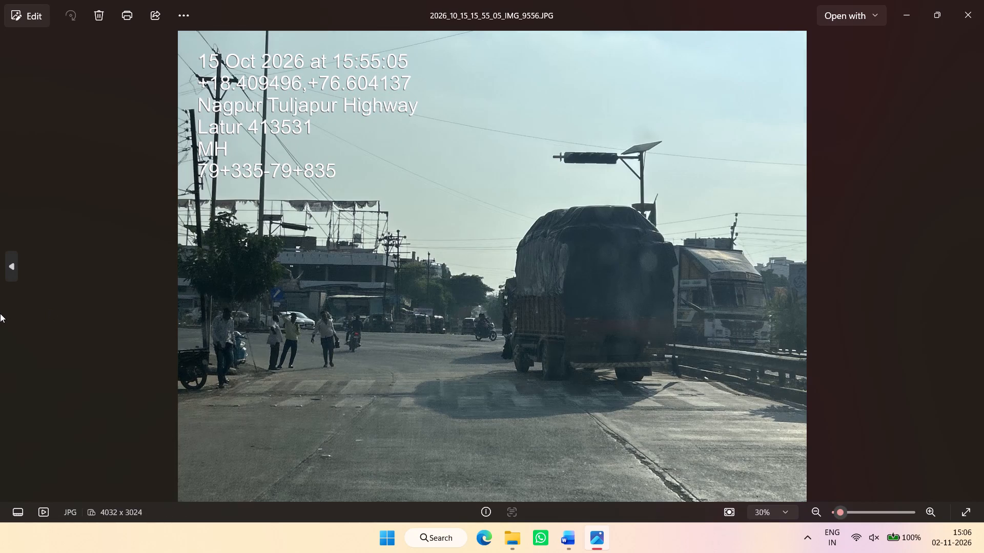
{"action": "scroll", "coordinate": [350, 342], "scroll_direction": "up", "scroll_amount": 5}
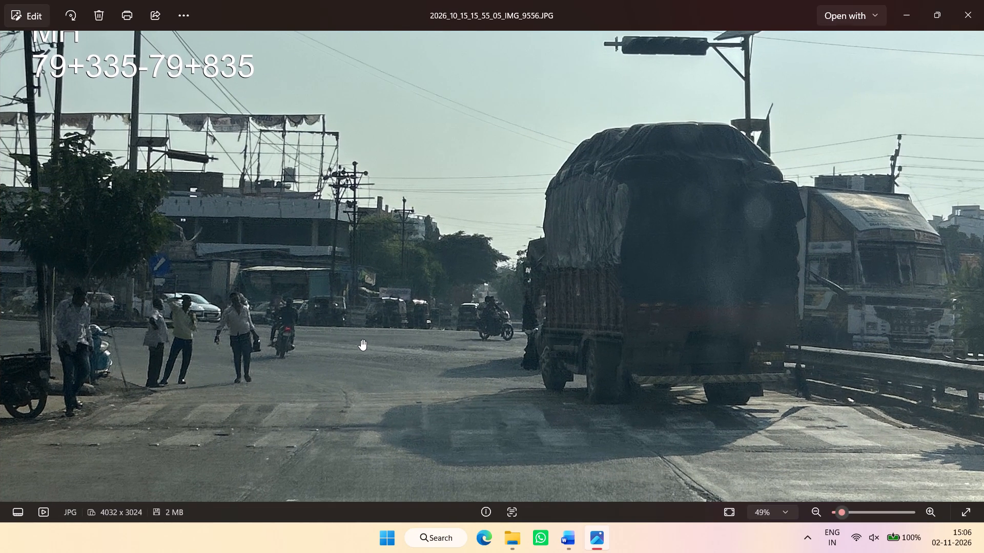
{"action": "scroll", "coordinate": [361, 339], "scroll_direction": "down", "scroll_amount": 5}
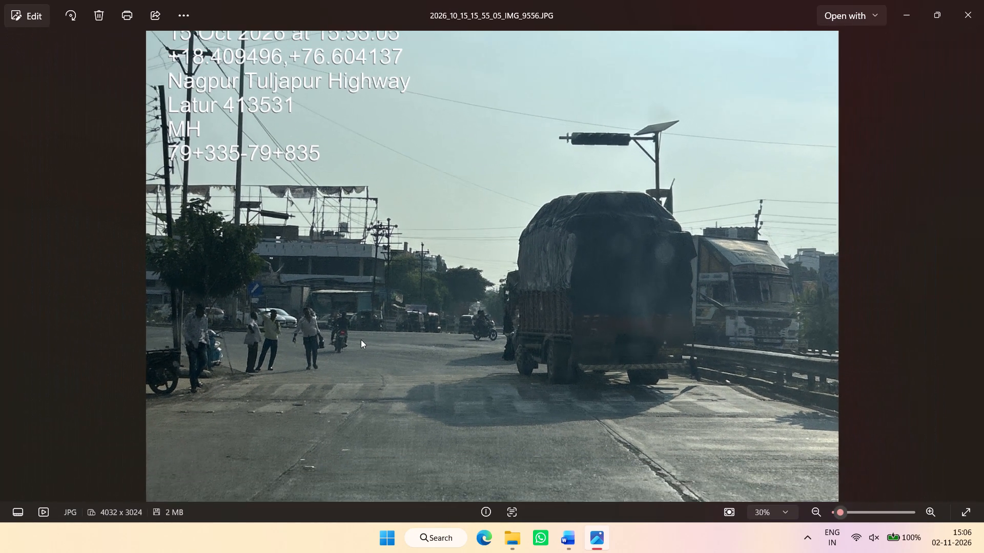
{"action": "scroll", "coordinate": [361, 339], "scroll_direction": "down", "scroll_amount": 2}
{"action": "left_click", "coordinate": [983, 305]}
{"action": "left_click", "coordinate": [983, 305]}
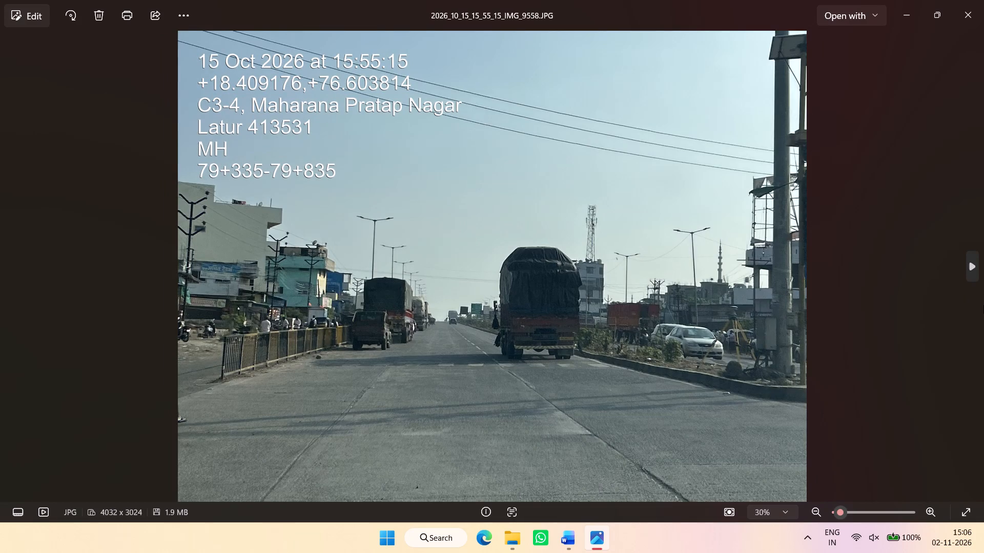
Copy photo IMG_9555 and insert it on its own unbulleted line below the pedestrian crossing observation.
{"action": "left_click_drag", "start_coordinate": [0, 273], "coordinate": [1, 268]}
{"action": "left_click", "coordinate": [1, 268]}
{"action": "left_click", "coordinate": [1, 268]}
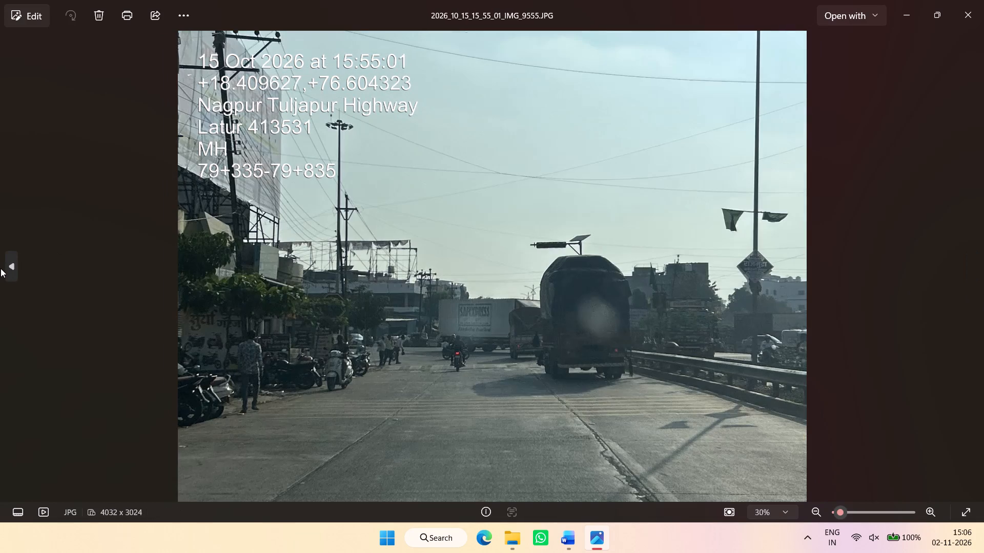
{"action": "scroll", "coordinate": [487, 335], "scroll_direction": "up", "scroll_amount": 3}
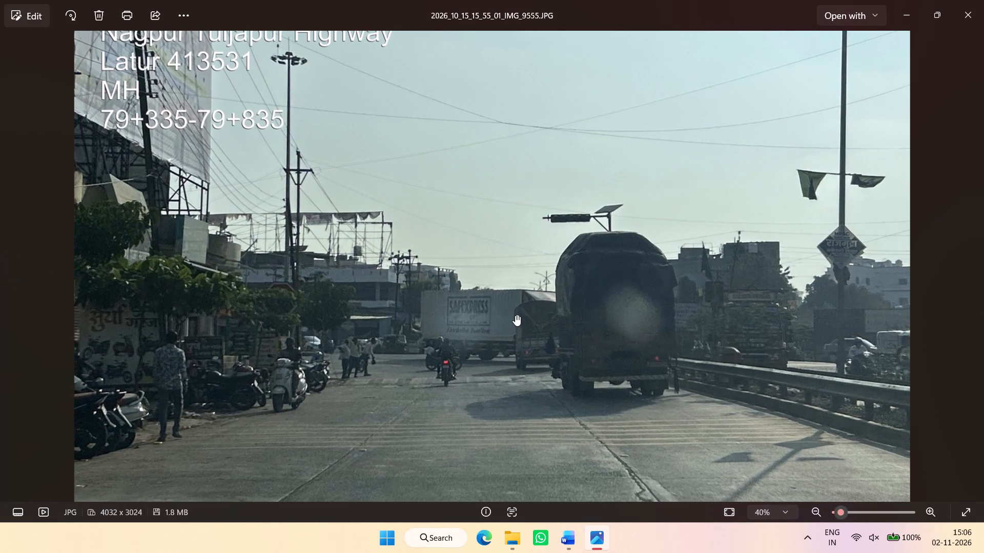
{"action": "scroll", "coordinate": [515, 317], "scroll_direction": "down", "scroll_amount": 4}
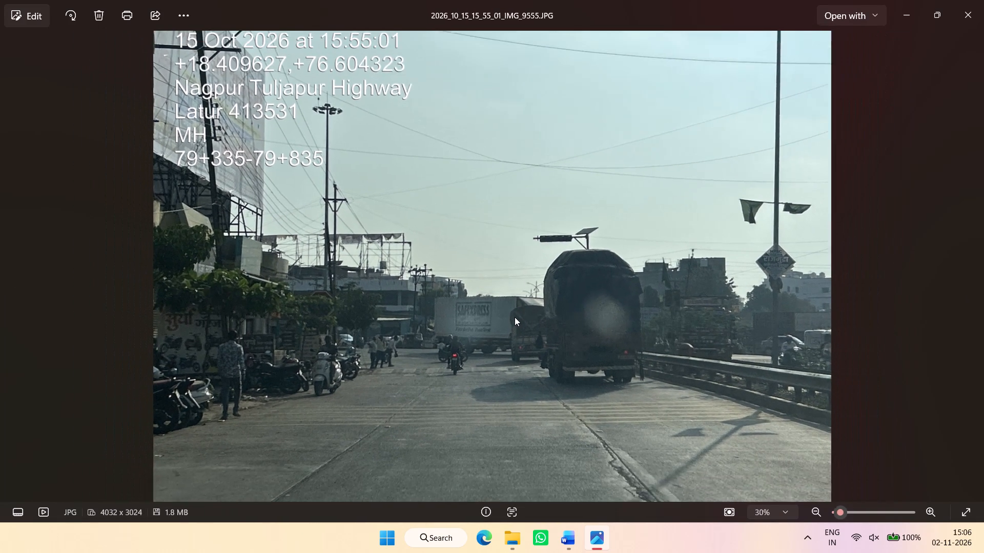
{"action": "scroll", "coordinate": [515, 317], "scroll_direction": "down", "scroll_amount": 4}
{"action": "key", "text": "ctrl+c"}
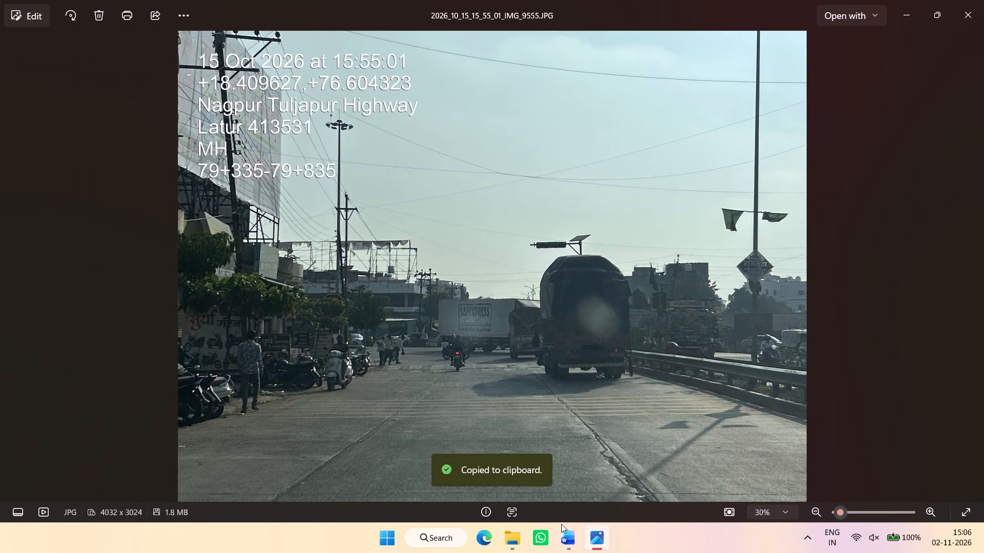
{"action": "left_click", "coordinate": [575, 470]}
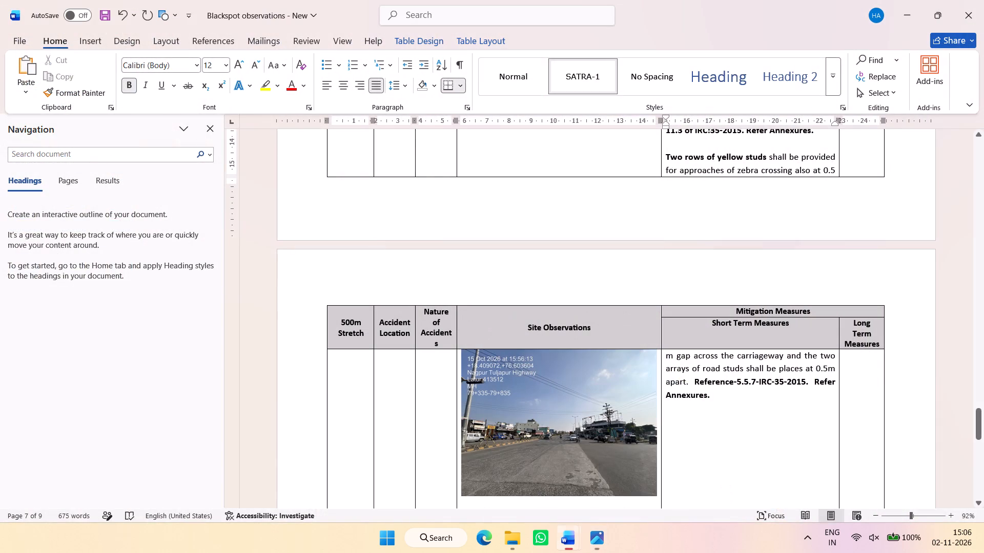
{"action": "left_click", "coordinate": [563, 403]}
{"action": "scroll", "coordinate": [577, 350], "scroll_direction": "down", "scroll_amount": 2}
{"action": "scroll", "coordinate": [574, 338], "scroll_direction": "up", "scroll_amount": 5}
{"action": "left_click", "coordinate": [553, 324]}
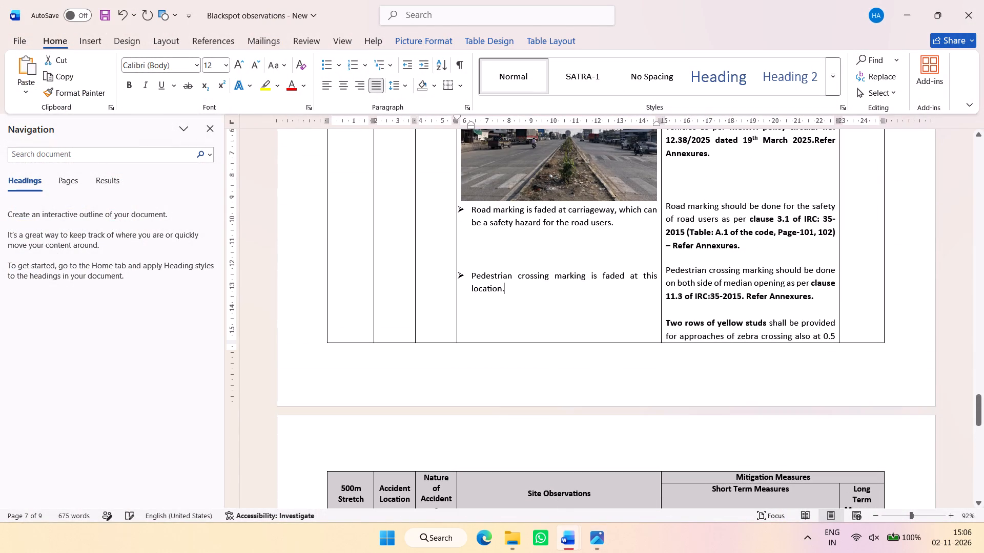
{"action": "left_click", "coordinate": [541, 310]}
{"action": "key", "text": "Return"}
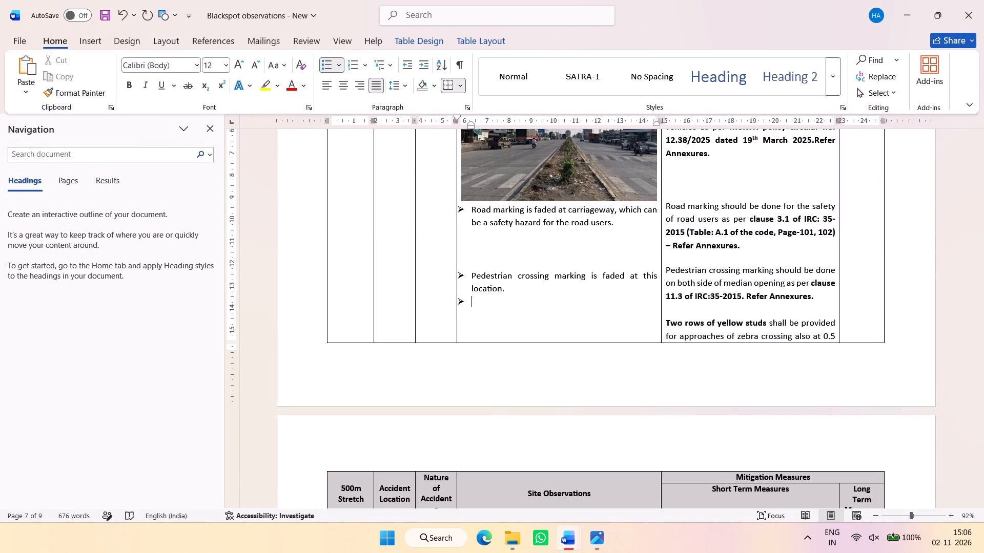
{"action": "key", "text": "Return"}
{"action": "key", "text": "ctrl+v"}
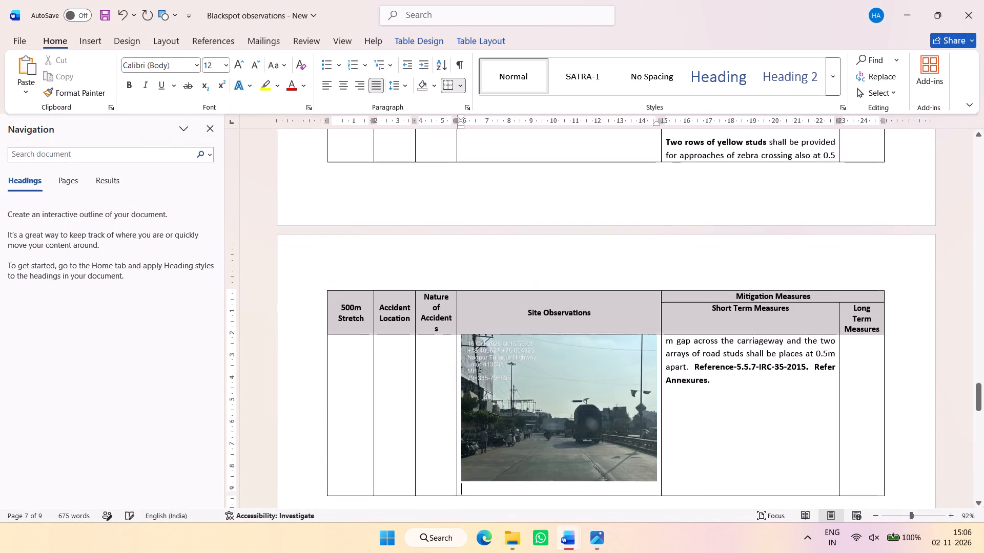
Review the 79+335-79+835 row's layout and the side-road entries in the preceding rows.
{"action": "scroll", "coordinate": [539, 315], "scroll_direction": "down", "scroll_amount": 7}
{"action": "scroll", "coordinate": [539, 326], "scroll_direction": "up", "scroll_amount": 16}
{"action": "scroll", "coordinate": [539, 326], "scroll_direction": "up", "scroll_amount": 16}
{"action": "scroll", "coordinate": [539, 326], "scroll_direction": "up", "scroll_amount": 8}
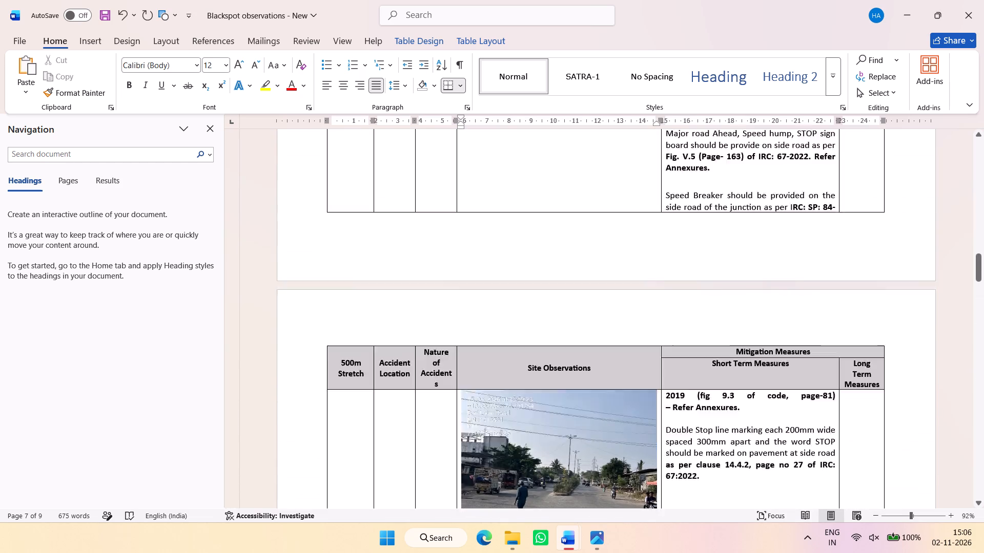
{"action": "scroll", "coordinate": [539, 326], "scroll_direction": "up", "scroll_amount": 6}
{"action": "scroll", "coordinate": [539, 326], "scroll_direction": "down", "scroll_amount": 20}
{"action": "scroll", "coordinate": [539, 326], "scroll_direction": "down", "scroll_amount": 20}
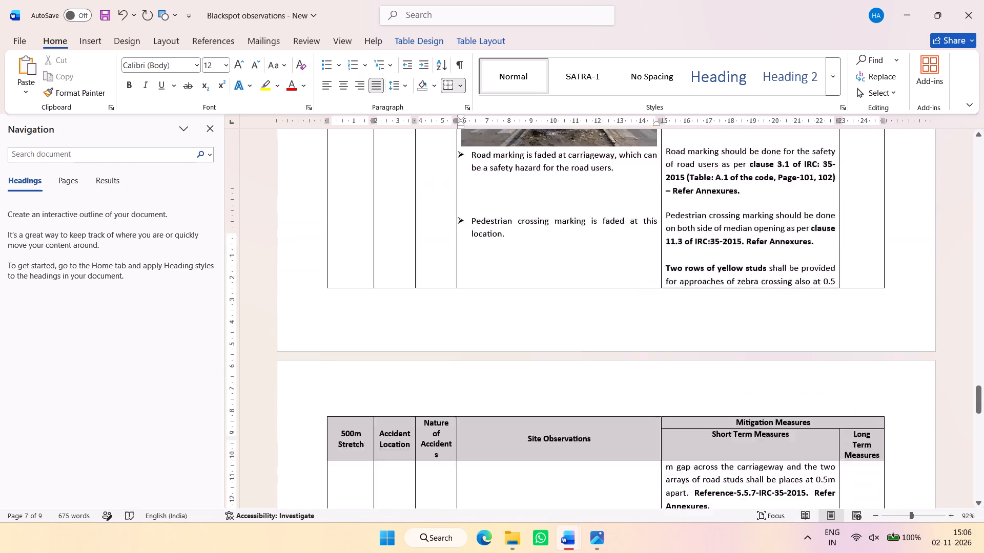
Copy the crash-prone-area and cross junction sign board observations from Blackspot observations and paste them below the last photo in the New table's 79+335-79+835 row.
{"action": "scroll", "coordinate": [536, 317], "scroll_direction": "down", "scroll_amount": 5}
{"action": "scroll", "coordinate": [536, 317], "scroll_direction": "up", "scroll_amount": 4}
{"action": "left_click", "coordinate": [564, 541]}
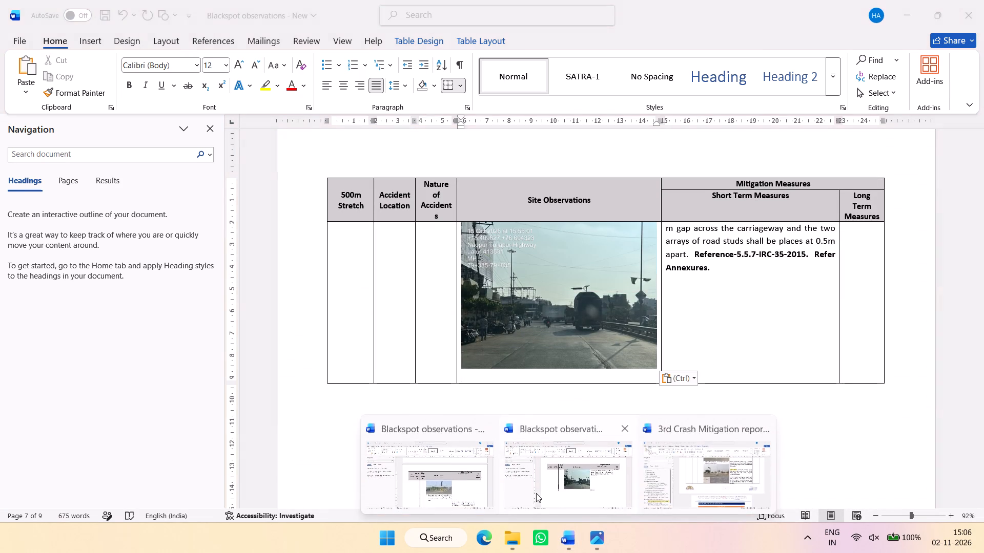
{"action": "left_click", "coordinate": [477, 485]}
{"action": "scroll", "coordinate": [553, 387], "scroll_direction": "down", "scroll_amount": 1}
{"action": "scroll", "coordinate": [553, 387], "scroll_direction": "up", "scroll_amount": 5}
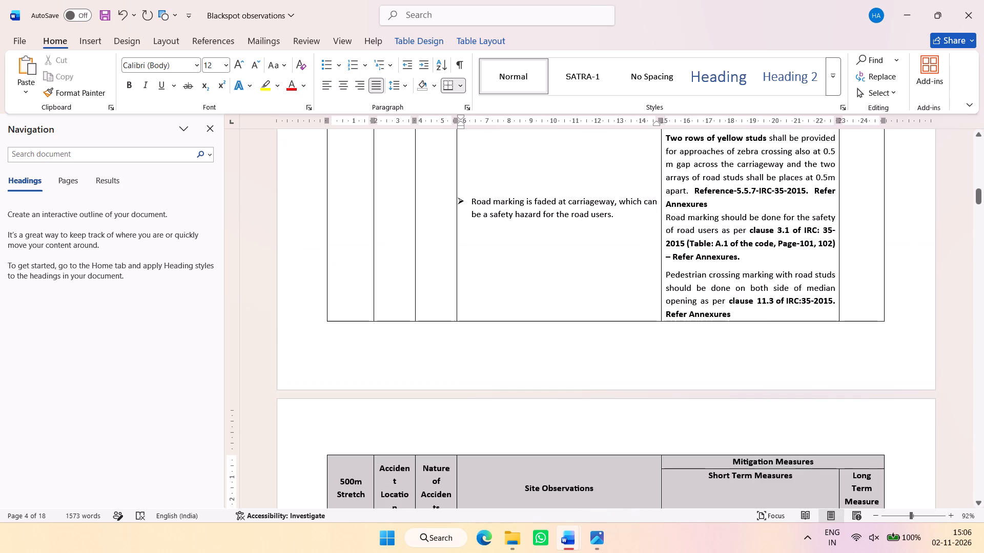
{"action": "scroll", "coordinate": [553, 387], "scroll_direction": "up", "scroll_amount": 3}
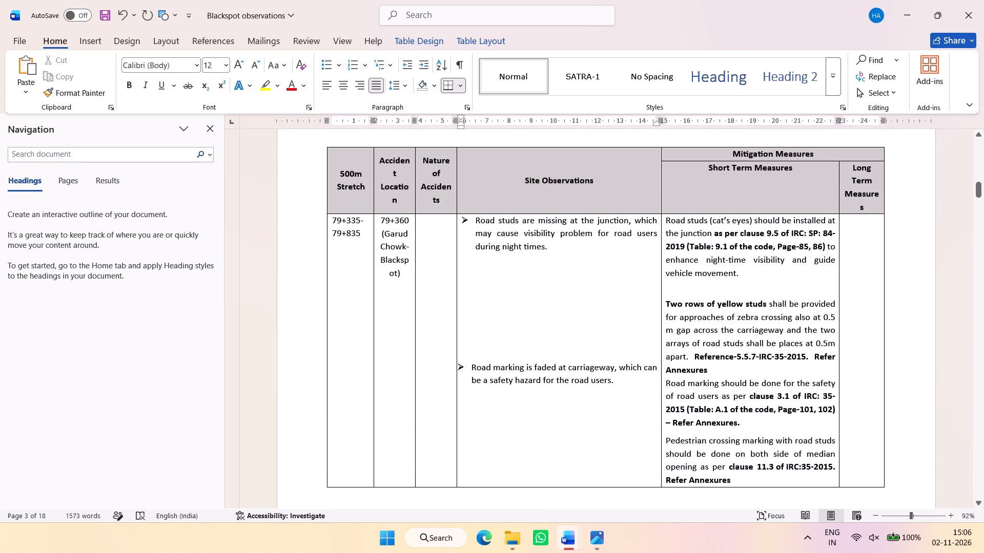
{"action": "scroll", "coordinate": [565, 267], "scroll_direction": "up", "scroll_amount": 11}
{"action": "scroll", "coordinate": [565, 267], "scroll_direction": "down", "scroll_amount": 12}
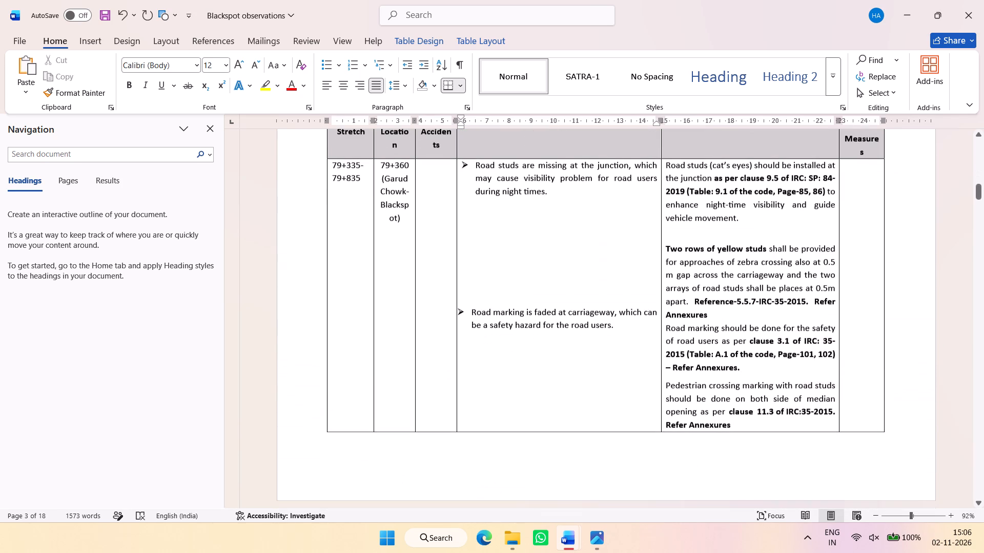
{"action": "scroll", "coordinate": [559, 212], "scroll_direction": "down", "scroll_amount": 15}
{"action": "scroll", "coordinate": [558, 291], "scroll_direction": "up", "scroll_amount": 3}
{"action": "left_click_drag", "start_coordinate": [573, 243], "coordinate": [482, 193]}
{"action": "scroll", "coordinate": [564, 252], "scroll_direction": "down", "scroll_amount": 3}
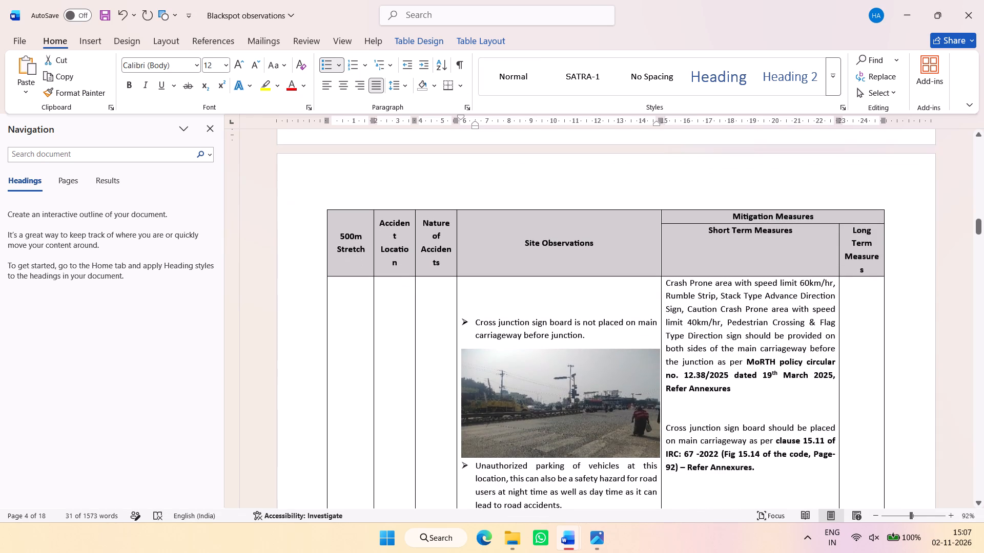
{"action": "left_click_drag", "start_coordinate": [591, 337], "coordinate": [486, 284], "text": "ctrl"}
{"action": "key", "text": "ctrl+c"}
{"action": "key", "text": "alt+Tab"}
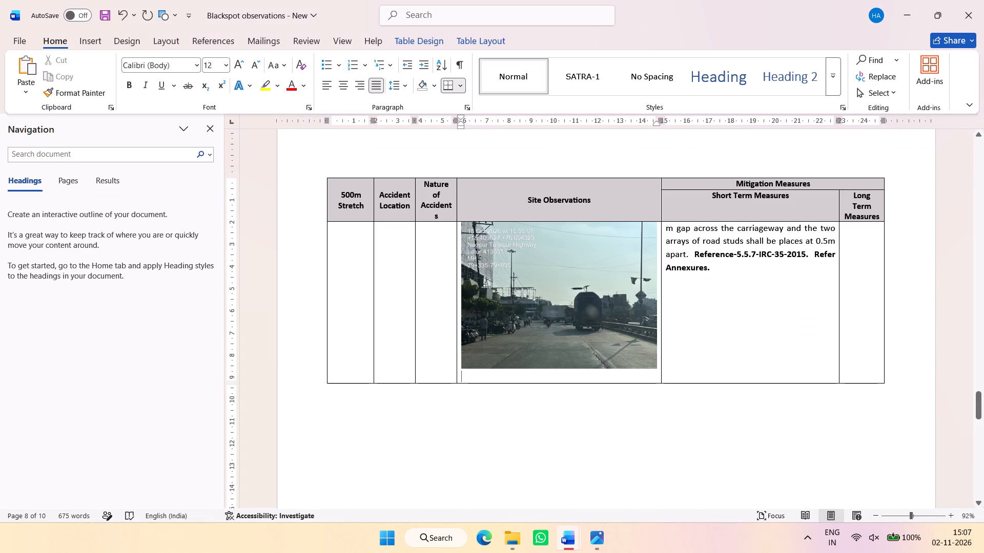
{"action": "key", "text": "ctrl+v"}
Copy the crash-prone-area signage and cross junction sign board measures from the 79+335-79+835 row of Blackspot observations.
{"action": "key", "text": "alt+Tab"}
{"action": "scroll", "coordinate": [716, 312], "scroll_direction": "up", "scroll_amount": 5}
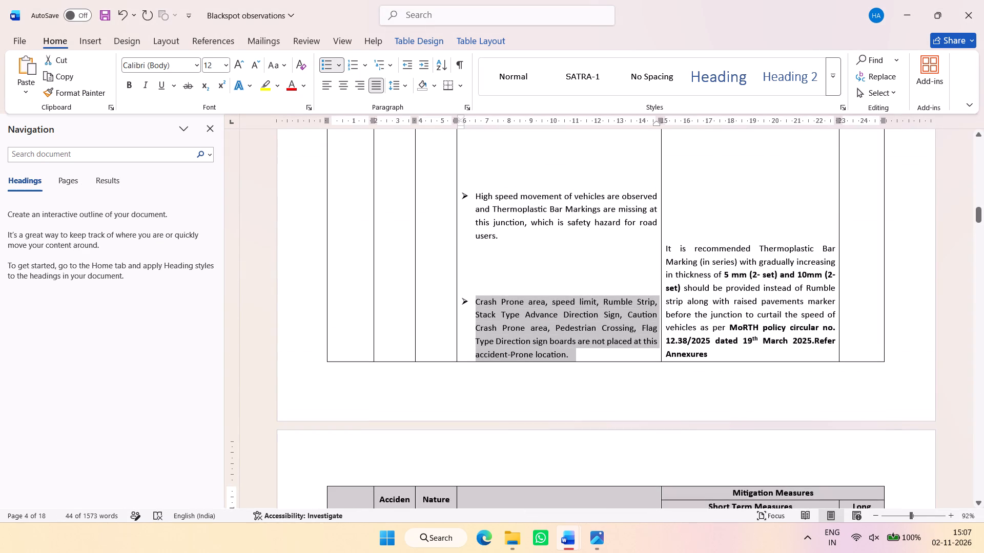
{"action": "left_click_drag", "start_coordinate": [666, 250], "coordinate": [719, 350]}
{"action": "scroll", "coordinate": [724, 332], "scroll_direction": "down", "scroll_amount": 6}
{"action": "left_click_drag", "start_coordinate": [742, 334], "coordinate": [661, 233], "text": "ctrl"}
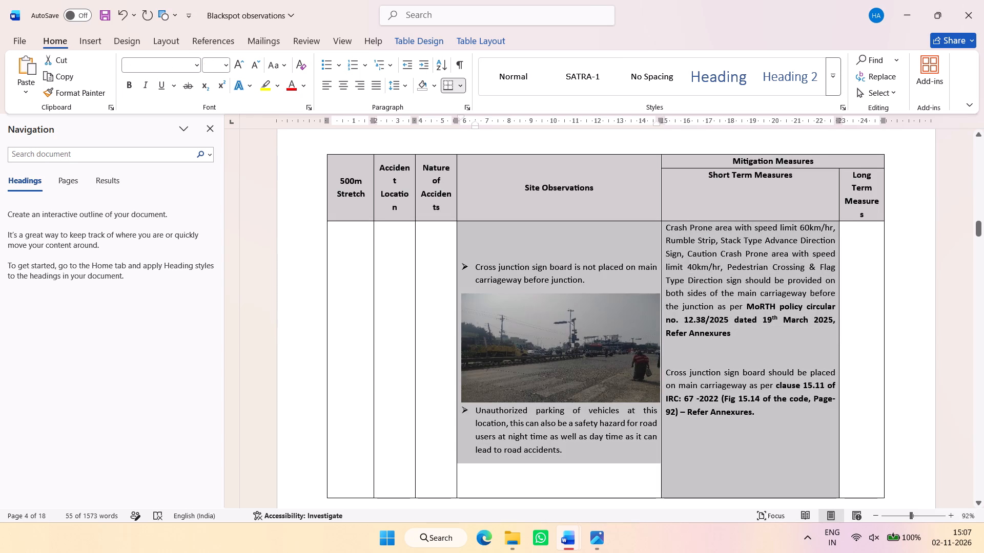
{"action": "left_click", "coordinate": [723, 312]}
{"action": "left_click_drag", "start_coordinate": [736, 327], "coordinate": [670, 230]}
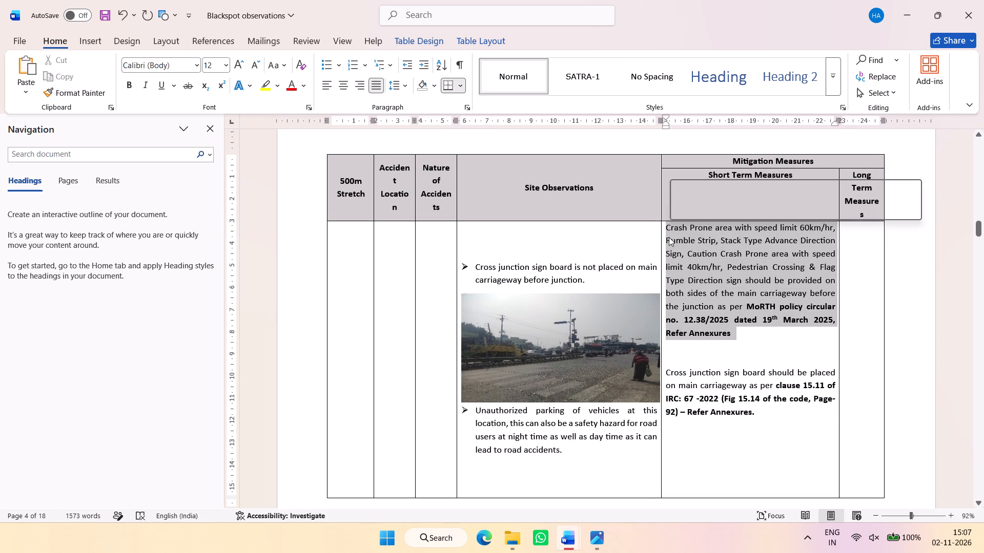
{"action": "left_click_drag", "start_coordinate": [768, 423], "coordinate": [672, 352], "text": "ctrl"}
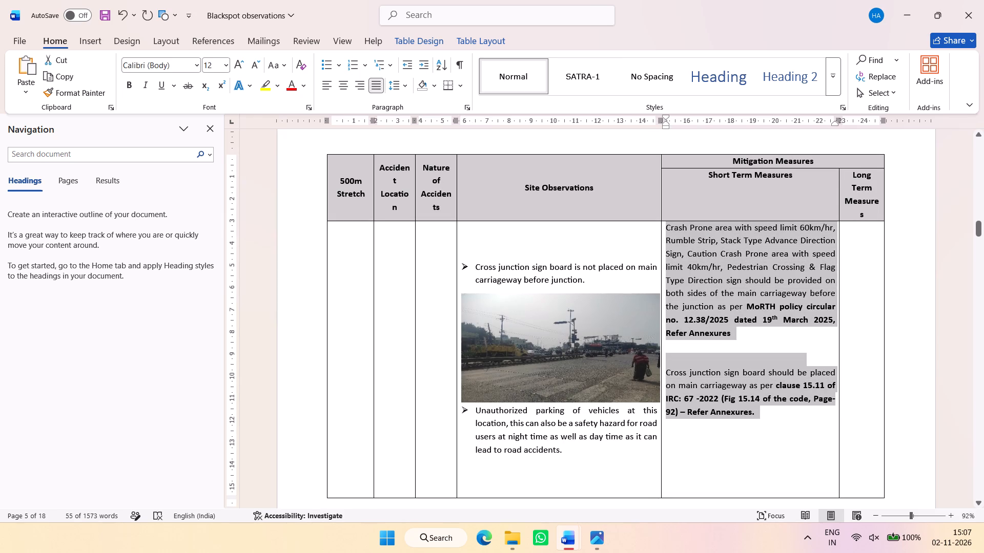
{"action": "left_click_drag", "start_coordinate": [672, 352], "coordinate": [672, 350], "text": "ctrl"}
{"action": "scroll", "coordinate": [731, 409], "scroll_direction": "up", "scroll_amount": 3}
{"action": "key", "text": "ctrl+c"}
{"action": "key", "text": "ctrl+c"}
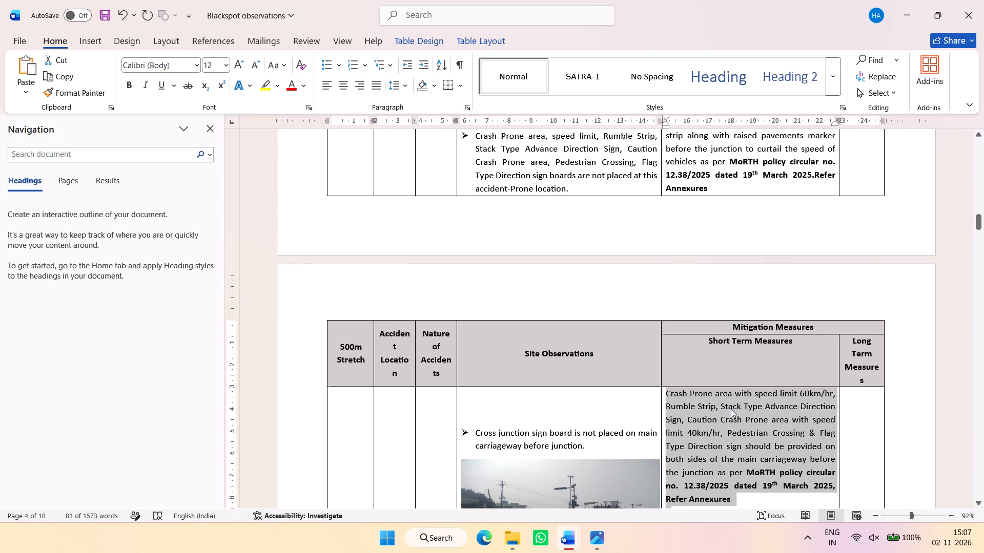
{"action": "scroll", "coordinate": [731, 409], "scroll_direction": "up", "scroll_amount": 1}
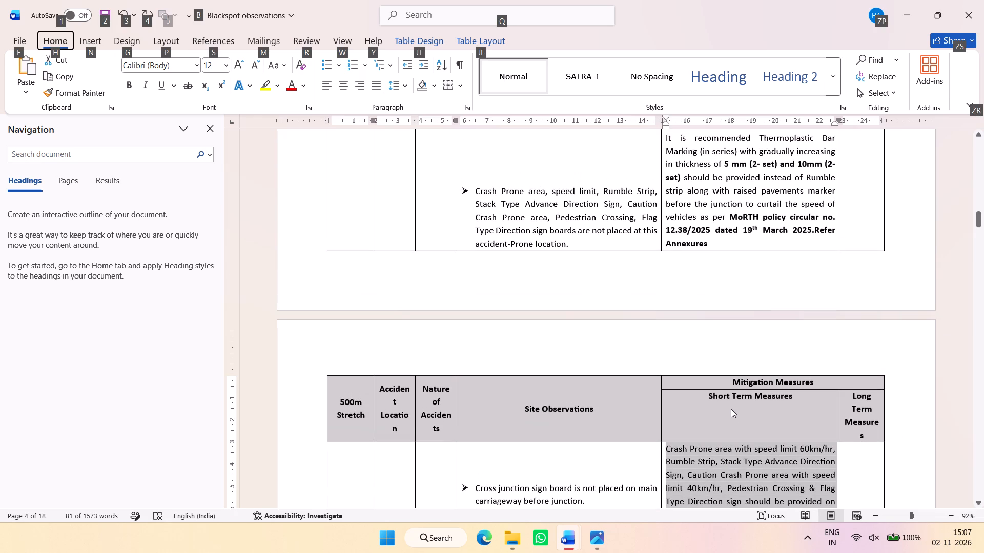
Add blank lines below the yellow studs measure in the New document and paste the copied signage measures level with their observations.
{"action": "key", "text": "alt+Tab"}
{"action": "left_click", "coordinate": [706, 315]}
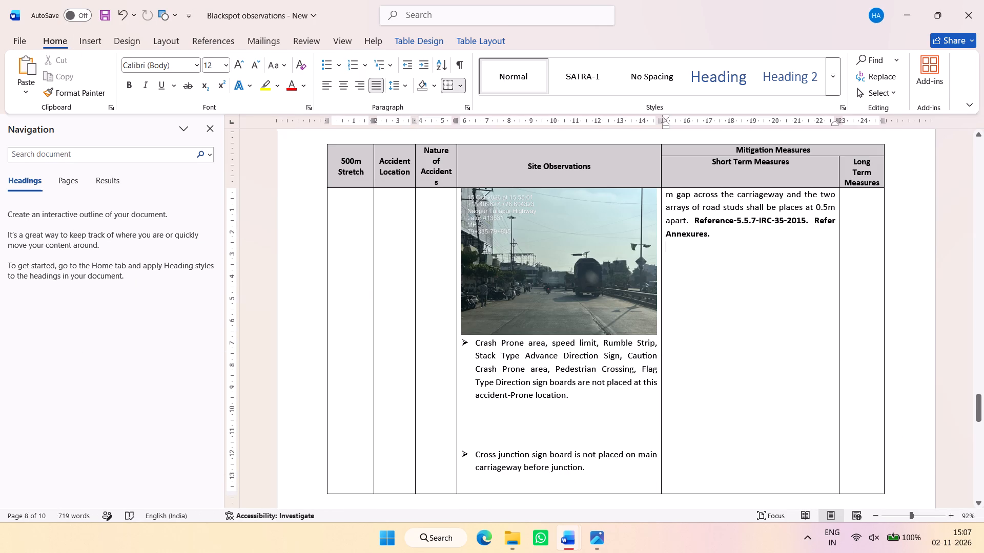
{"action": "key", "text": "Return"}
{"action": "key", "text": "Return"}
{"action": "key", "text": "Return"}
{"action": "key", "text": "Return"}
{"action": "key", "text": "Return"}
{"action": "key", "text": "Return"}
{"action": "key", "text": "Return"}
{"action": "key", "text": "Return"}
{"action": "key", "text": "ctrl+v"}
{"action": "scroll", "coordinate": [741, 298], "scroll_direction": "up", "scroll_amount": 2}
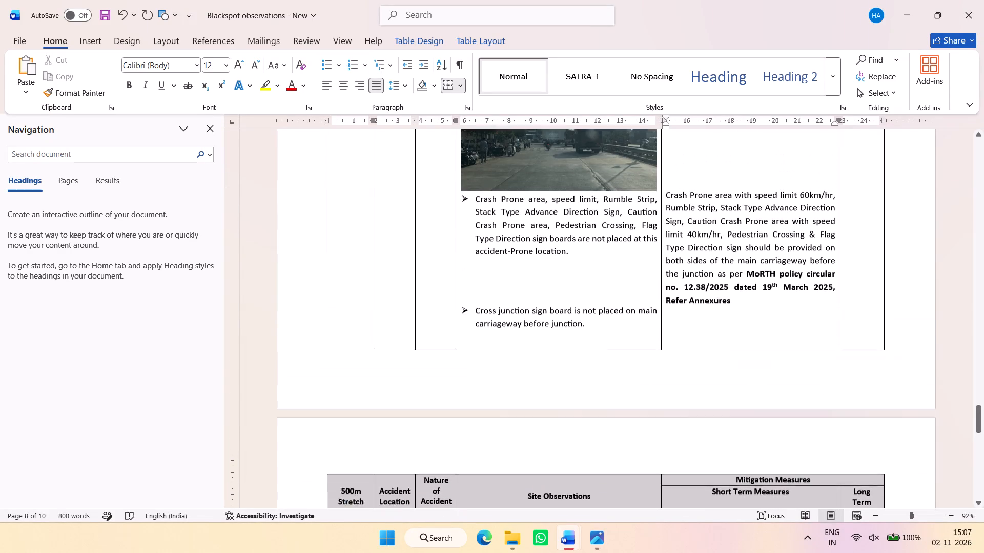
{"action": "scroll", "coordinate": [612, 323], "scroll_direction": "down", "scroll_amount": 6}
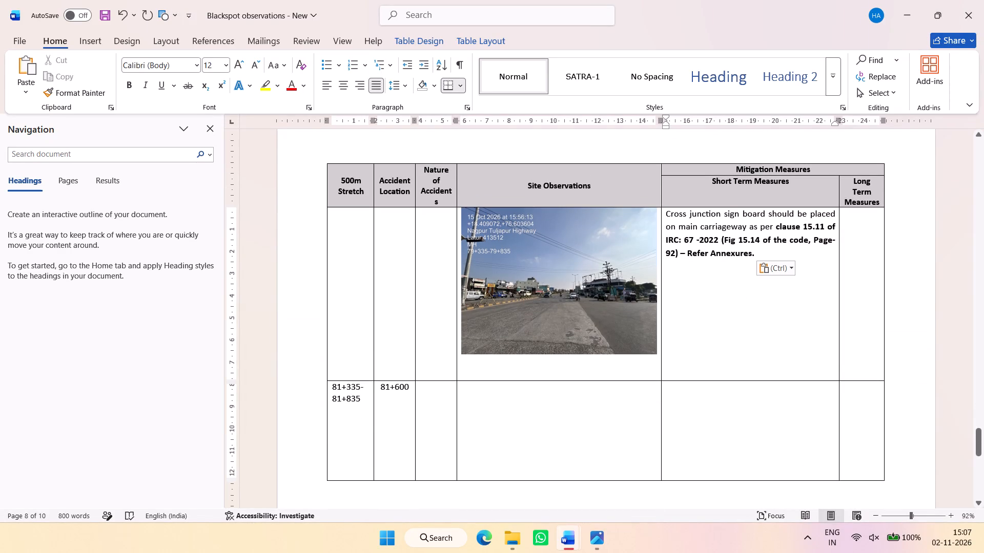
Copy the missing road studs observation from Blackspot observations and paste it below the cross junction photo in the New table.
{"action": "left_click", "coordinate": [562, 552]}
{"action": "left_click", "coordinate": [470, 484]}
{"action": "scroll", "coordinate": [648, 385], "scroll_direction": "up", "scroll_amount": 1}
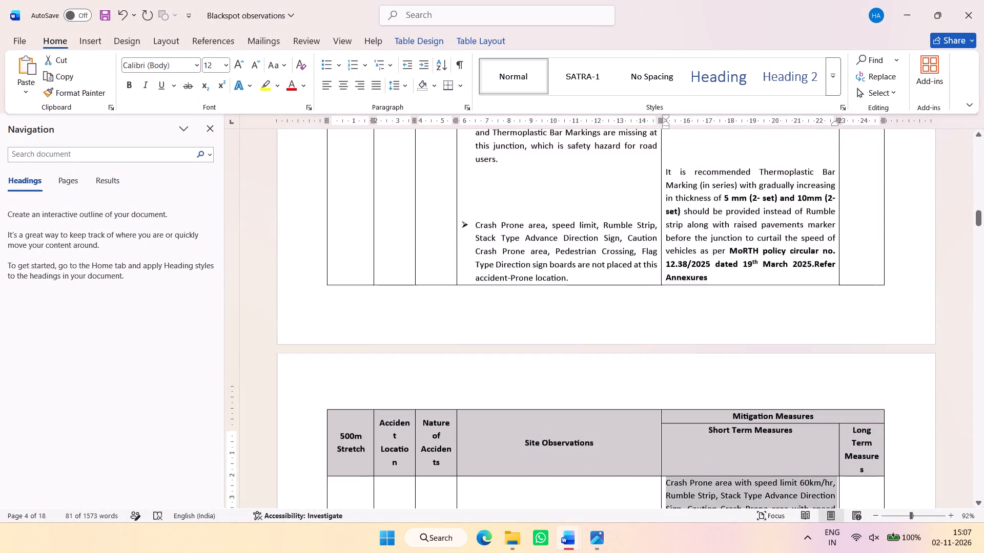
{"action": "scroll", "coordinate": [731, 364], "scroll_direction": "up", "scroll_amount": 9}
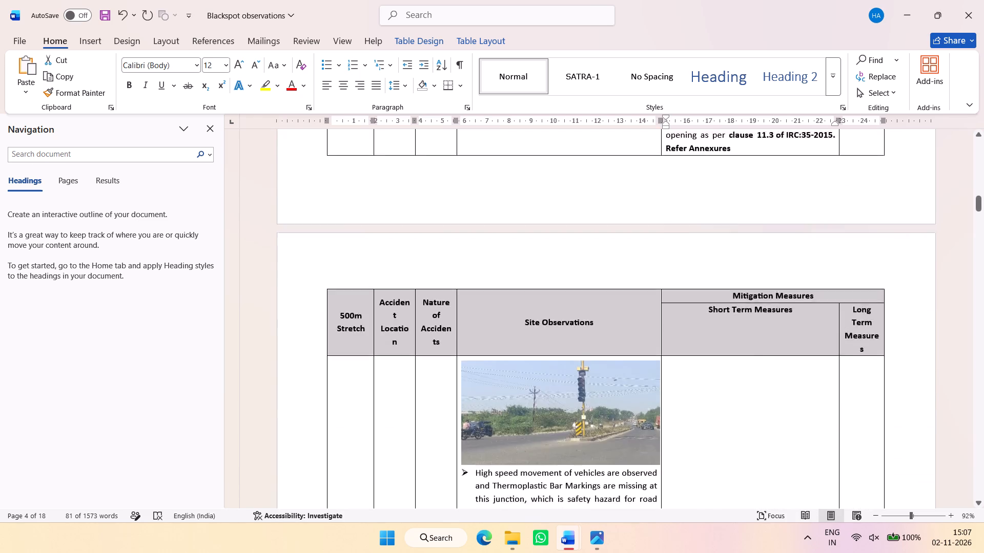
{"action": "scroll", "coordinate": [752, 356], "scroll_direction": "up", "scroll_amount": 2}
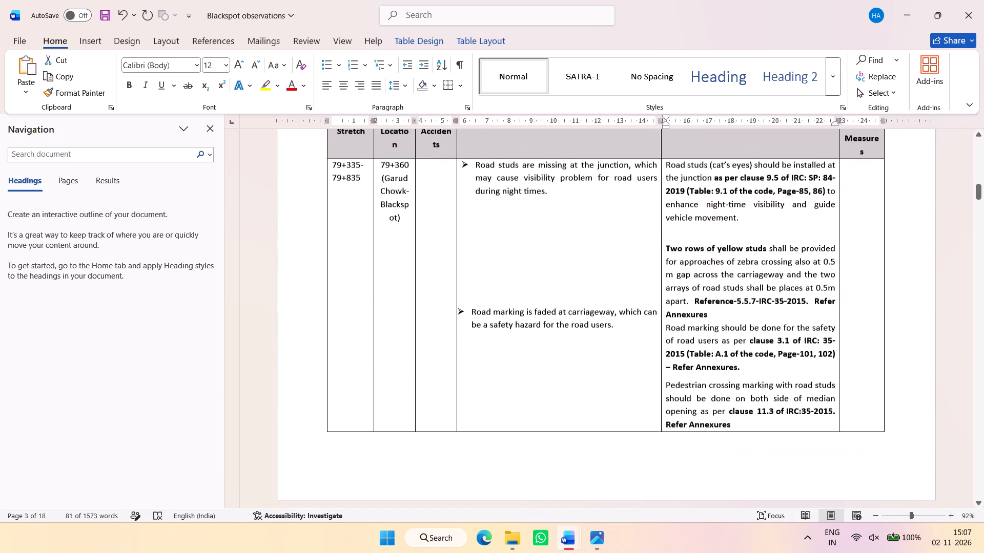
{"action": "left_click_drag", "start_coordinate": [566, 202], "coordinate": [479, 169]}
{"action": "key", "text": "ctrl+c"}
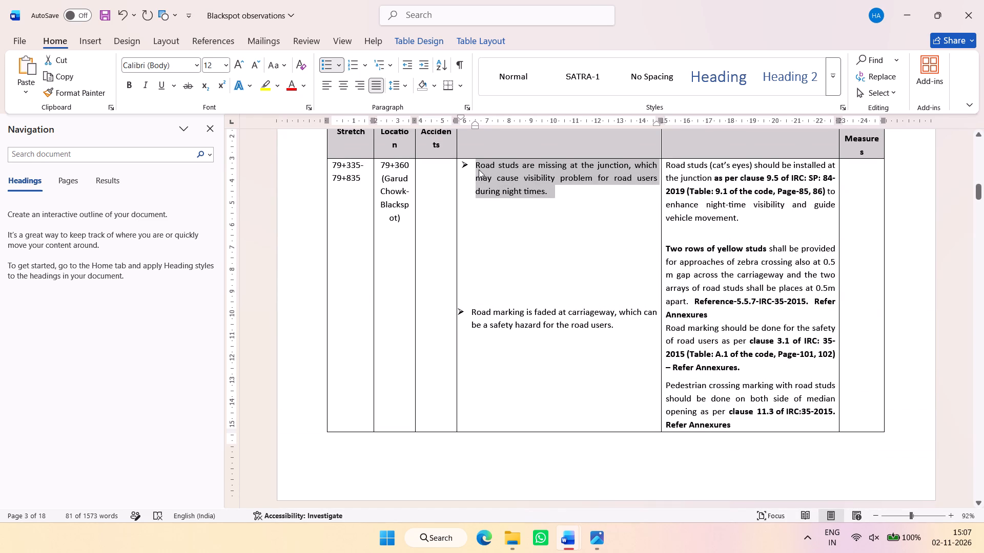
{"action": "key", "text": "ctrl+c"}
{"action": "key", "text": "ctrl+c"}
{"action": "key", "text": "ctrl+c"}
{"action": "key", "text": "alt+Tab"}
{"action": "scroll", "coordinate": [709, 265], "scroll_direction": "up", "scroll_amount": 5}
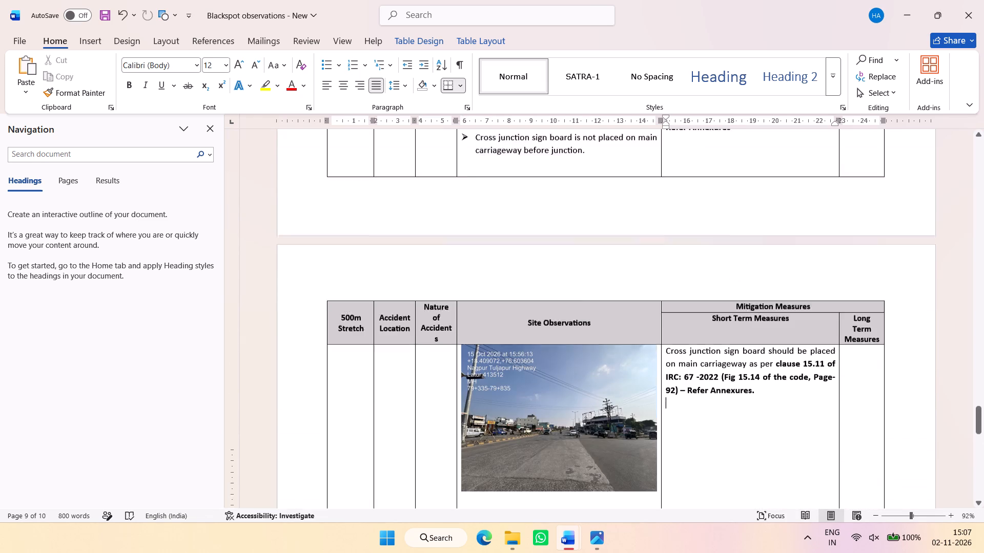
{"action": "scroll", "coordinate": [740, 315], "scroll_direction": "up", "scroll_amount": 9}
{"action": "scroll", "coordinate": [740, 315], "scroll_direction": "down", "scroll_amount": 9}
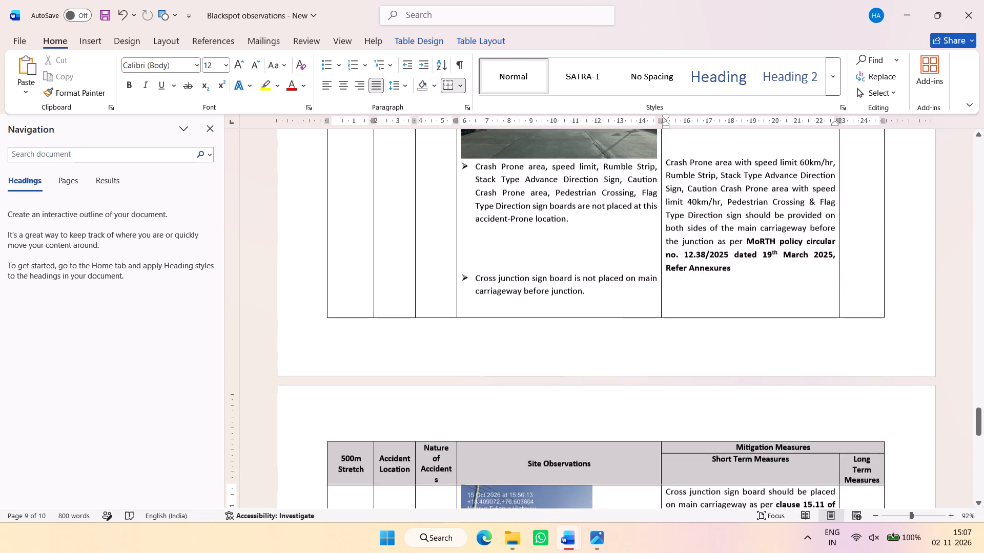
{"action": "scroll", "coordinate": [667, 315], "scroll_direction": "down", "scroll_amount": 6}
{"action": "left_click", "coordinate": [538, 310]}
{"action": "key", "text": "ctrl+c"}
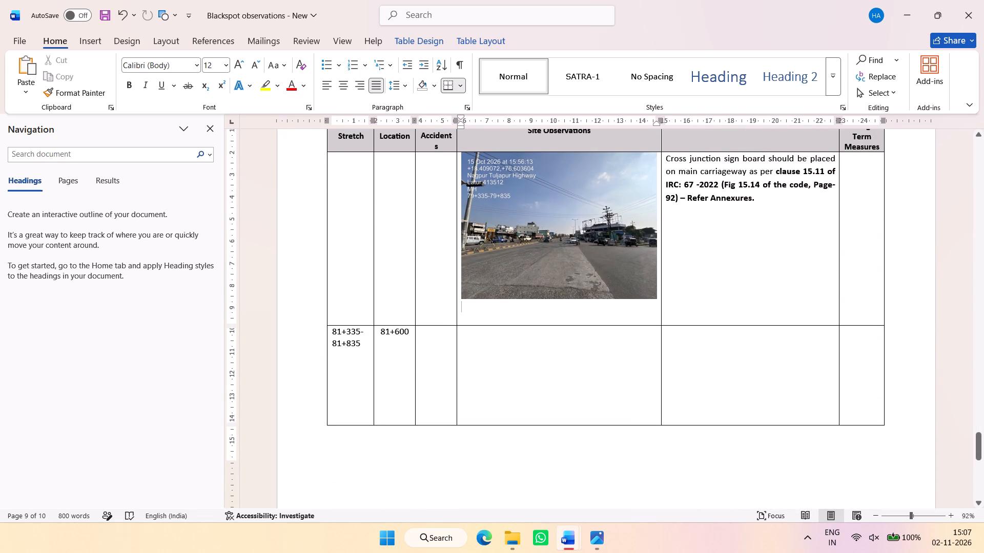
{"action": "key", "text": "ctrl+v"}
Copy the road studs (cat's eyes) measure and paste it after blank lines below the cross junction measure, level with the road studs observation.
{"action": "key", "text": "alt+Tab"}
{"action": "left_click_drag", "start_coordinate": [745, 220], "coordinate": [725, 202]}
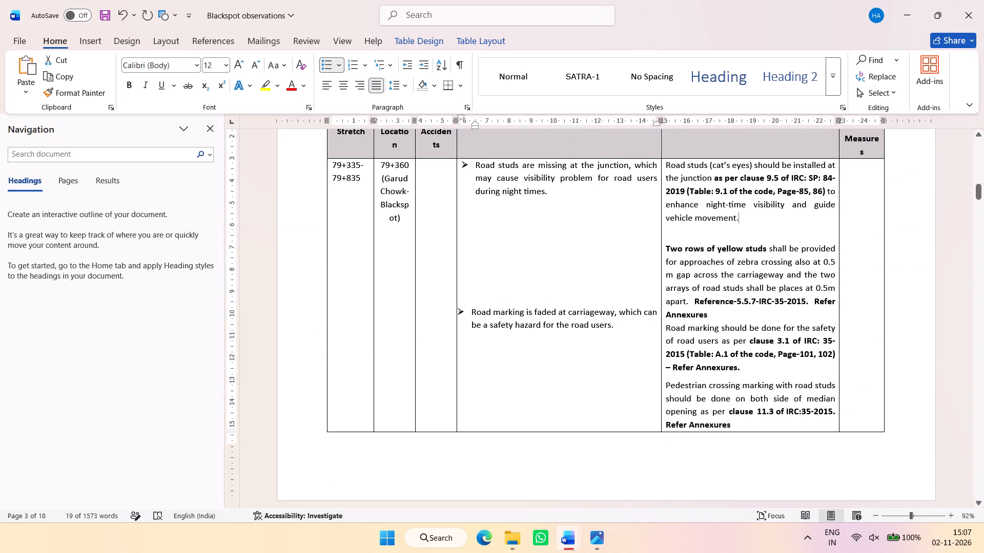
{"action": "left_click_drag", "start_coordinate": [725, 202], "coordinate": [679, 171]}
{"action": "key", "text": "ctrl+c"}
{"action": "key", "text": "ctrl+c"}
{"action": "left_click", "coordinate": [679, 171], "text": "alt"}
{"action": "key", "text": "alt+Tab"}
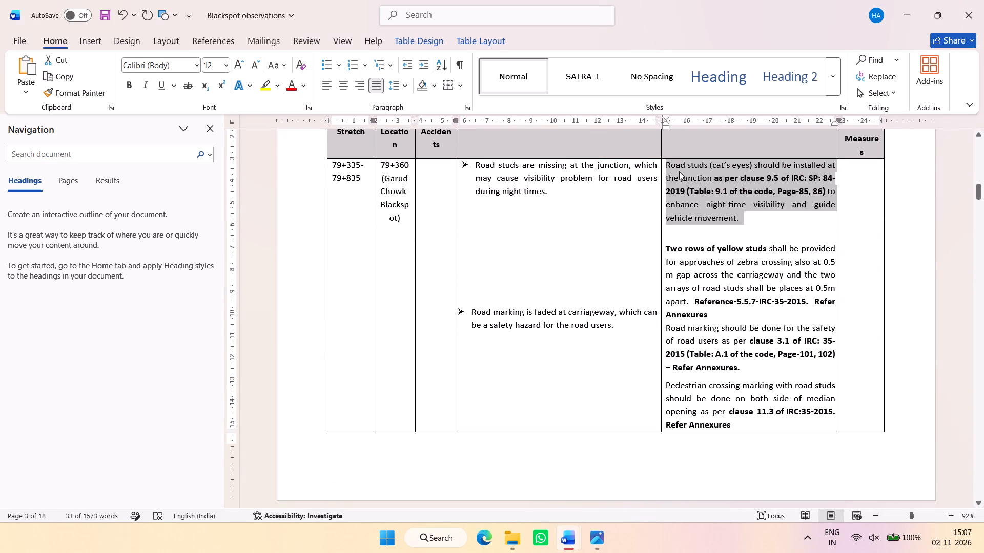
{"action": "left_click", "coordinate": [696, 285]}
{"action": "key", "text": "Return"}
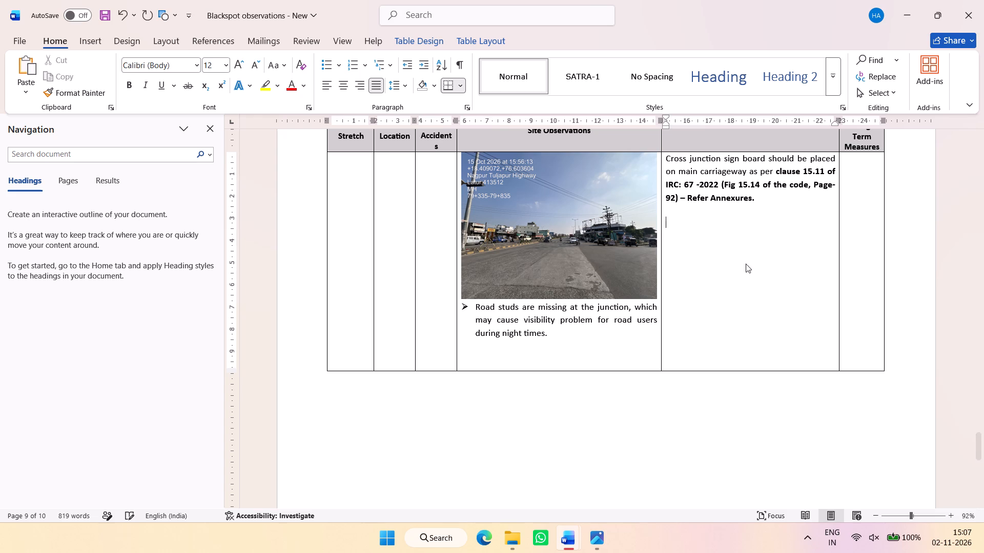
{"action": "key", "text": "Return"}
{"action": "key", "text": "Return"}
{"action": "key", "text": "Return"}
{"action": "key", "text": "Return"}
{"action": "key", "text": "Return"}
{"action": "key", "text": "Return"}
{"action": "key", "text": "Return"}
{"action": "key", "text": "Return"}
{"action": "key", "text": "ctrl+v"}
Look back through the 79+335-79+835 site photos for one that suits the missing road studs observation.
{"action": "key", "text": "alt+Tab"}
{"action": "key", "text": "alt+Tab"}
{"action": "scroll", "coordinate": [723, 283], "scroll_direction": "down", "scroll_amount": 6}
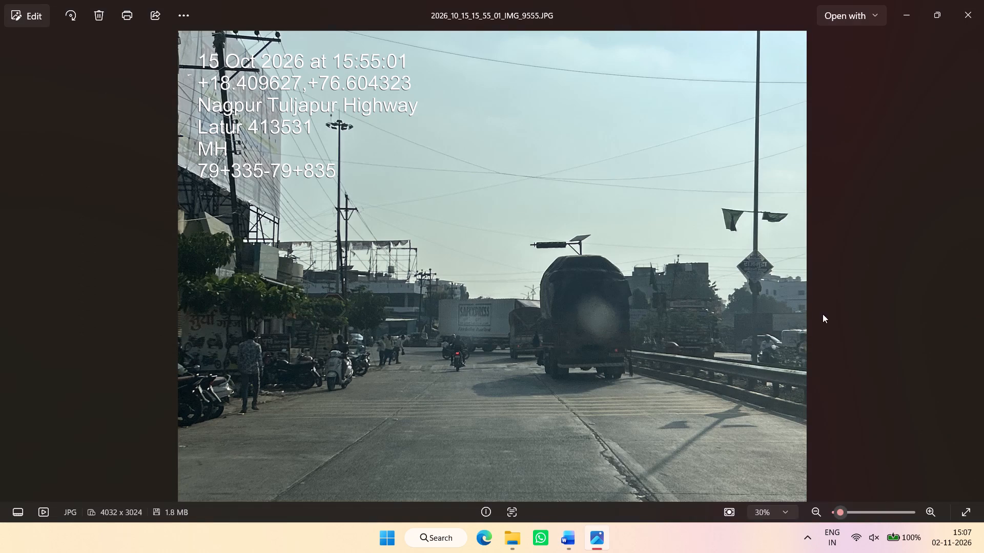
{"action": "left_click", "coordinate": [983, 303]}
{"action": "double_click", "coordinate": [0, 292]}
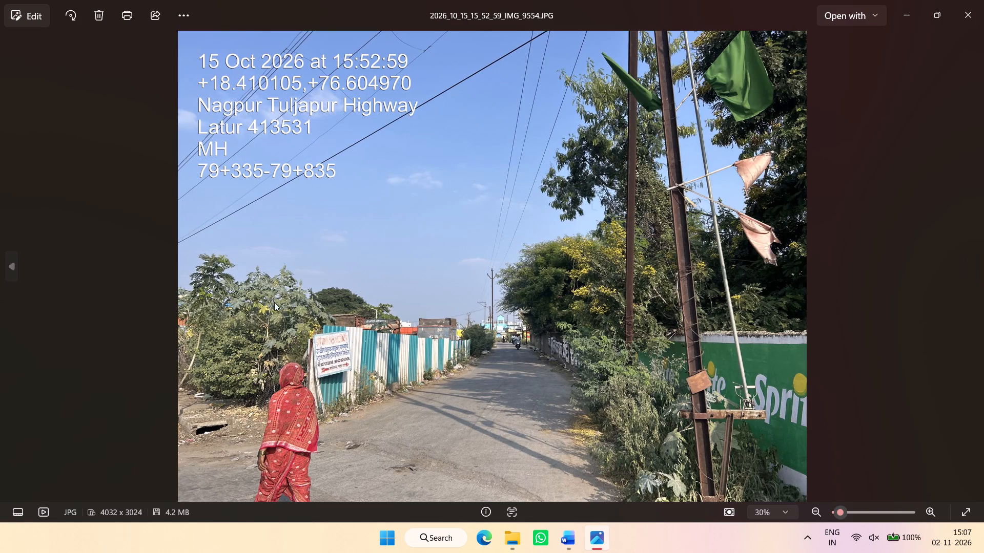
{"action": "left_click", "coordinate": [0, 290]}
{"action": "left_click", "coordinate": [2, 288]}
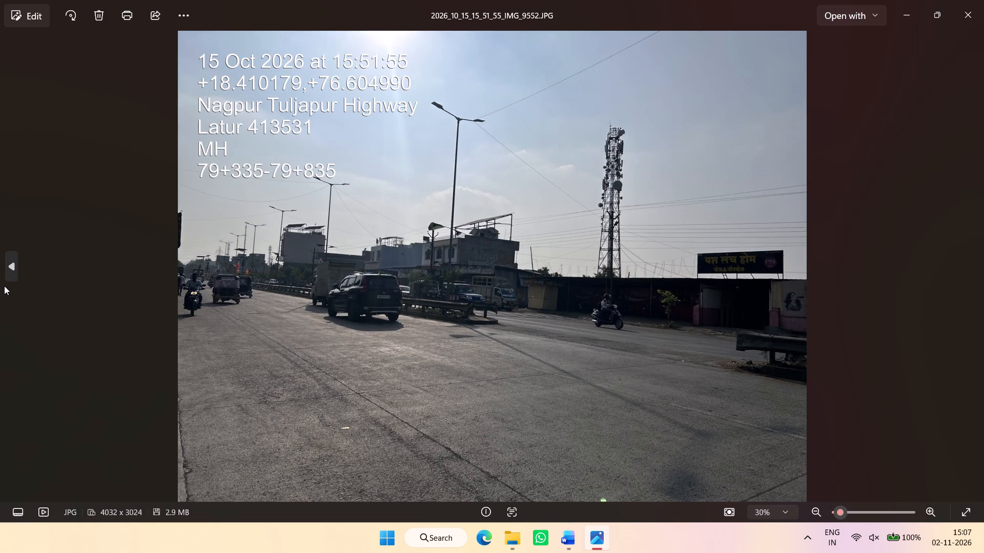
{"action": "scroll", "coordinate": [557, 347], "scroll_direction": "up", "scroll_amount": 1}
{"action": "scroll", "coordinate": [548, 341], "scroll_direction": "down", "scroll_amount": 5}
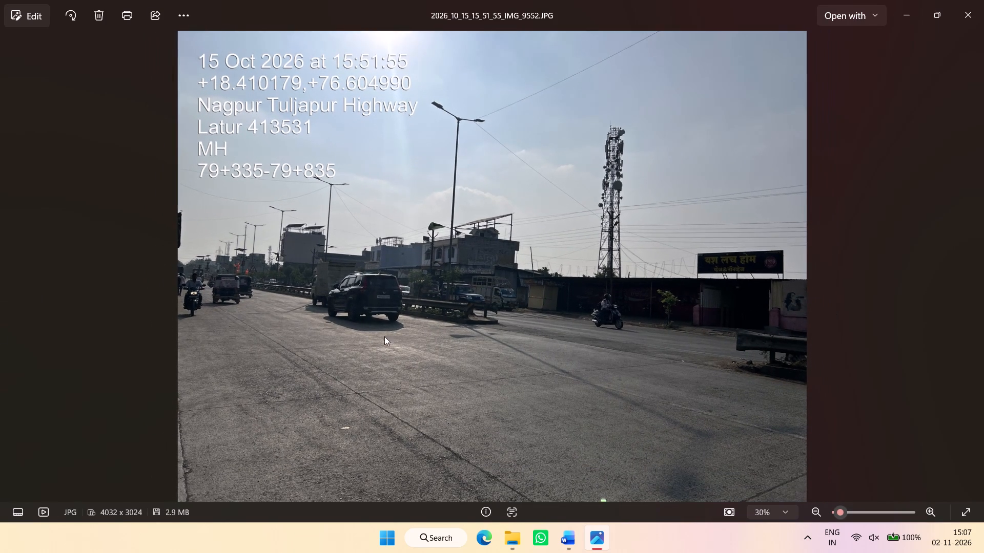
{"action": "left_click_drag", "start_coordinate": [0, 348], "coordinate": [0, 354]}
{"action": "left_click", "coordinate": [0, 354]}
{"action": "left_click", "coordinate": [0, 354]}
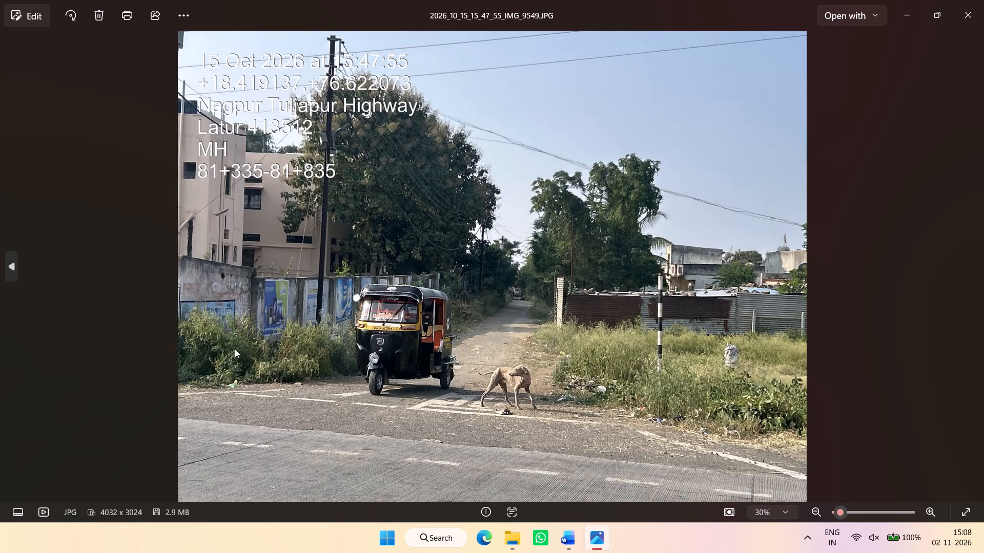
Examine the 79+335-79+835 photos from IMG_9550 to IMG_9554 up close, checking the junction's road surface for missing studs.
{"action": "left_click", "coordinate": [983, 326]}
{"action": "scroll", "coordinate": [650, 299], "scroll_direction": "up", "scroll_amount": 5}
{"action": "scroll", "coordinate": [646, 299], "scroll_direction": "down", "scroll_amount": 7}
{"action": "scroll", "coordinate": [387, 271], "scroll_direction": "up", "scroll_amount": 5}
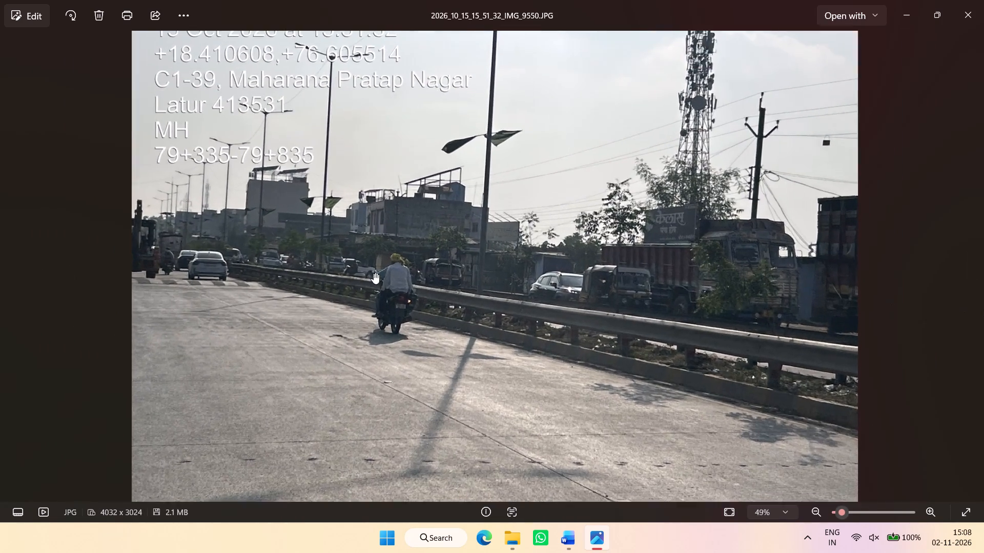
{"action": "scroll", "coordinate": [374, 273], "scroll_direction": "up", "scroll_amount": 2}
{"action": "scroll", "coordinate": [374, 273], "scroll_direction": "down", "scroll_amount": 9}
{"action": "left_click", "coordinate": [983, 325]}
{"action": "scroll", "coordinate": [354, 344], "scroll_direction": "up", "scroll_amount": 1}
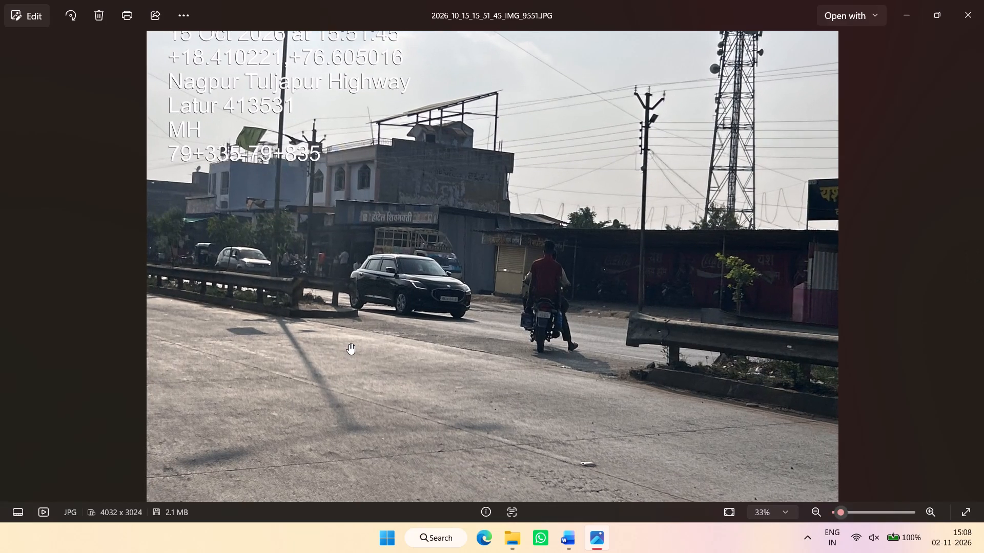
{"action": "scroll", "coordinate": [349, 344], "scroll_direction": "down", "scroll_amount": 7}
{"action": "left_click", "coordinate": [983, 328]}
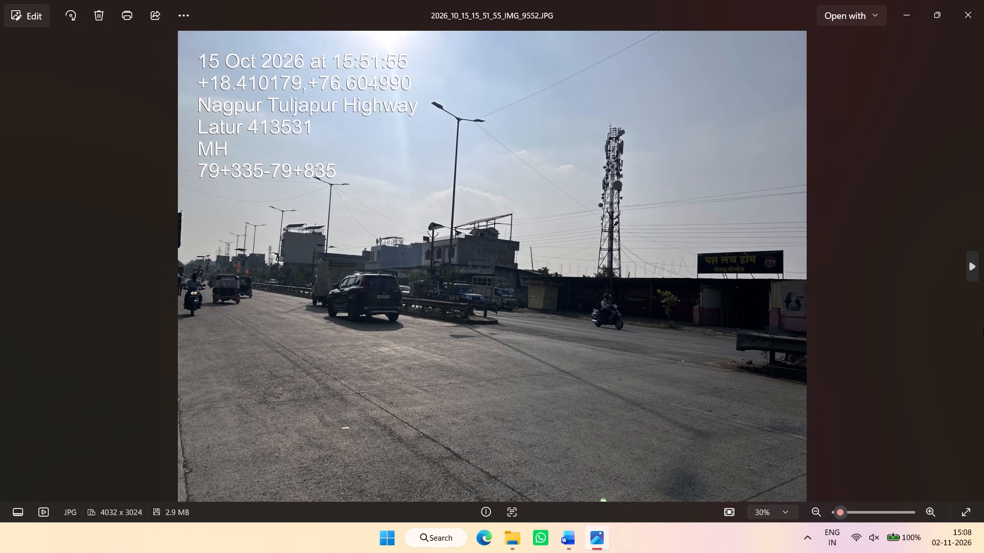
{"action": "left_click", "coordinate": [983, 328]}
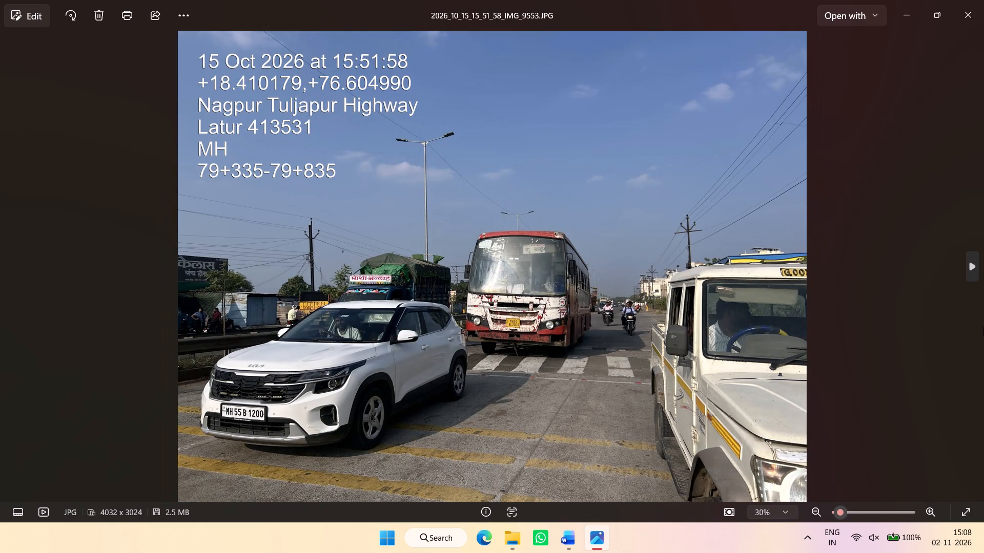
{"action": "scroll", "coordinate": [726, 359], "scroll_direction": "up", "scroll_amount": 5}
{"action": "scroll", "coordinate": [721, 358], "scroll_direction": "down", "scroll_amount": 6}
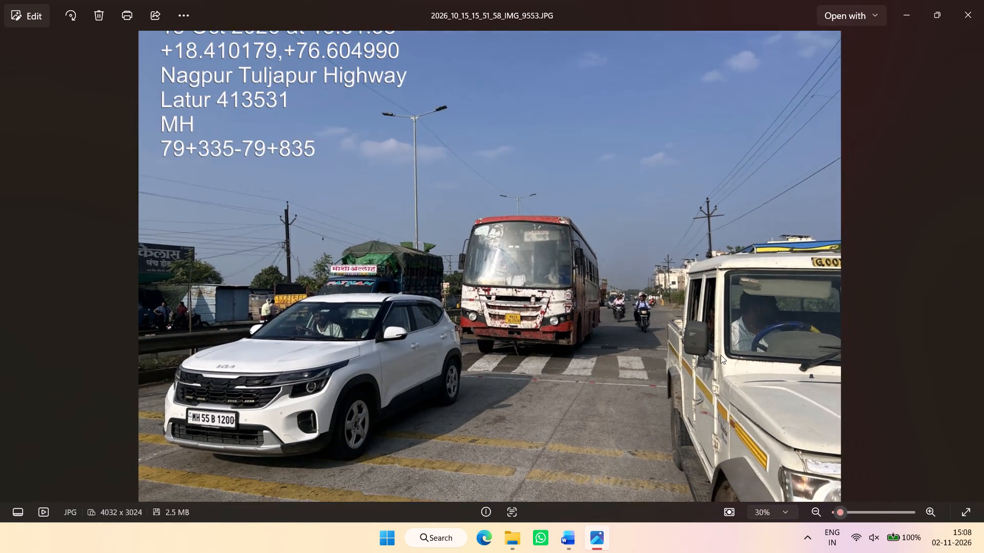
{"action": "scroll", "coordinate": [602, 365], "scroll_direction": "up", "scroll_amount": 6}
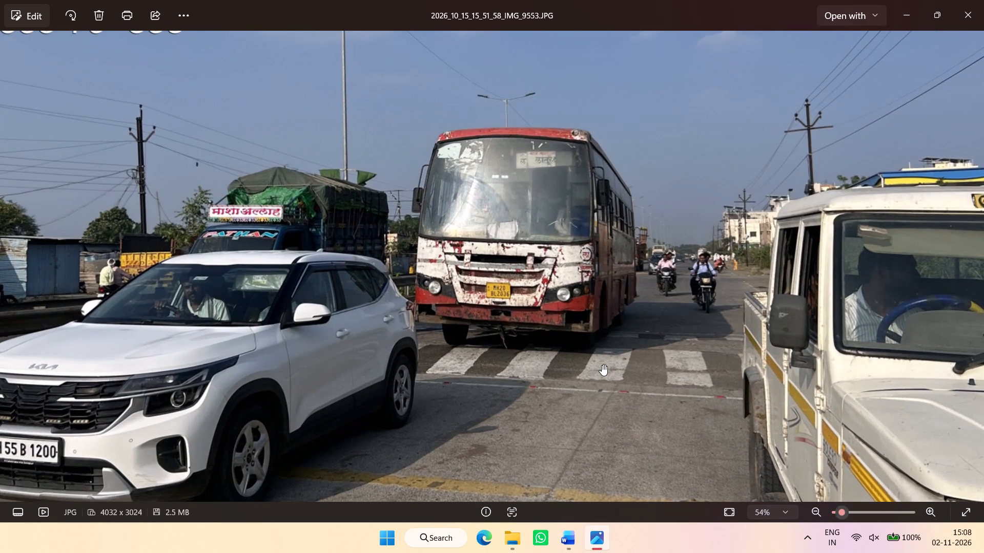
{"action": "scroll", "coordinate": [602, 365], "scroll_direction": "down", "scroll_amount": 7}
{"action": "left_click", "coordinate": [983, 373]}
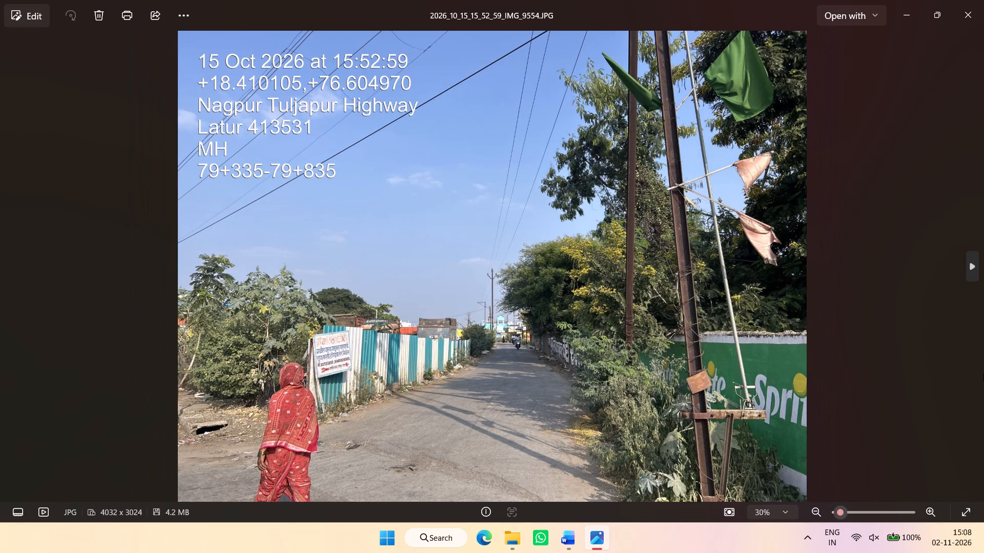
{"action": "scroll", "coordinate": [577, 386], "scroll_direction": "up", "scroll_amount": 5}
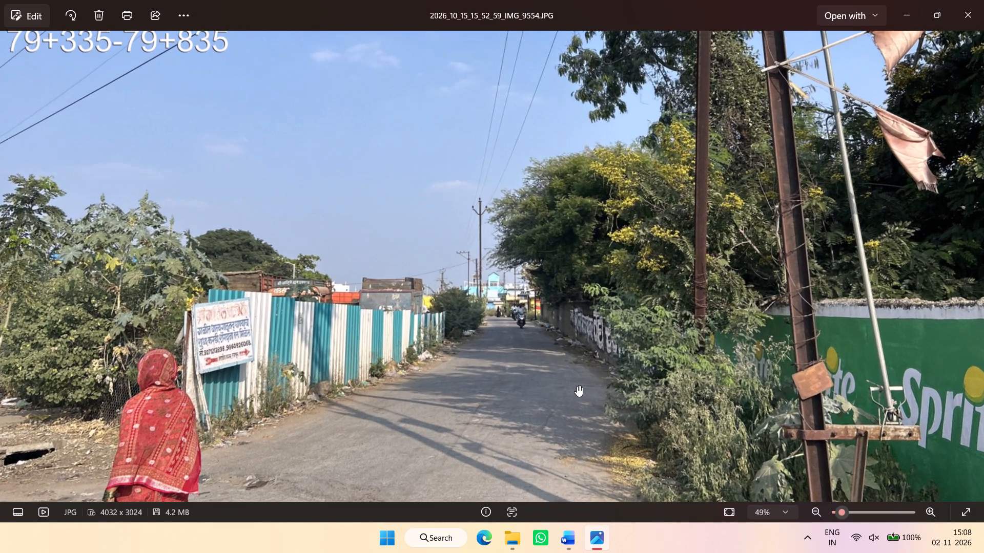
{"action": "scroll", "coordinate": [577, 386], "scroll_direction": "down", "scroll_amount": 7}
Copy junction photo IMG_9557, taken at 15:55:11, and paste it below the missing road studs observation in the New table.
{"action": "left_click", "coordinate": [983, 369]}
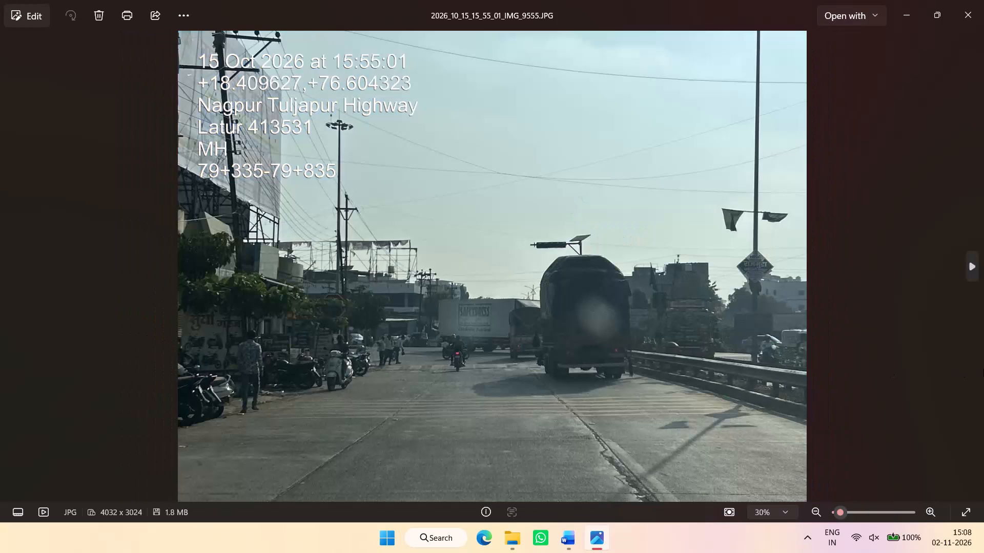
{"action": "left_click", "coordinate": [983, 345]}
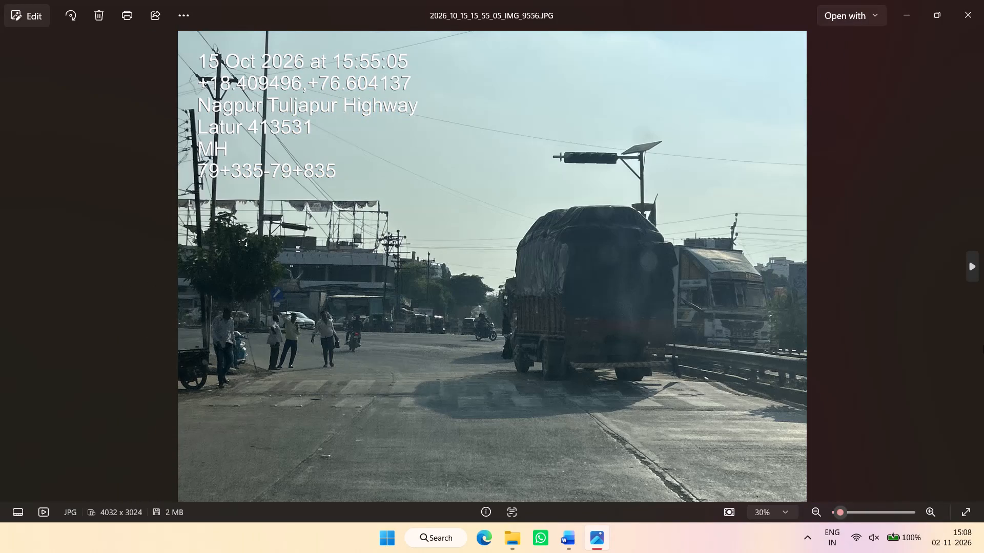
{"action": "scroll", "coordinate": [983, 345], "scroll_direction": "down", "scroll_amount": 2}
{"action": "left_click", "coordinate": [983, 342]}
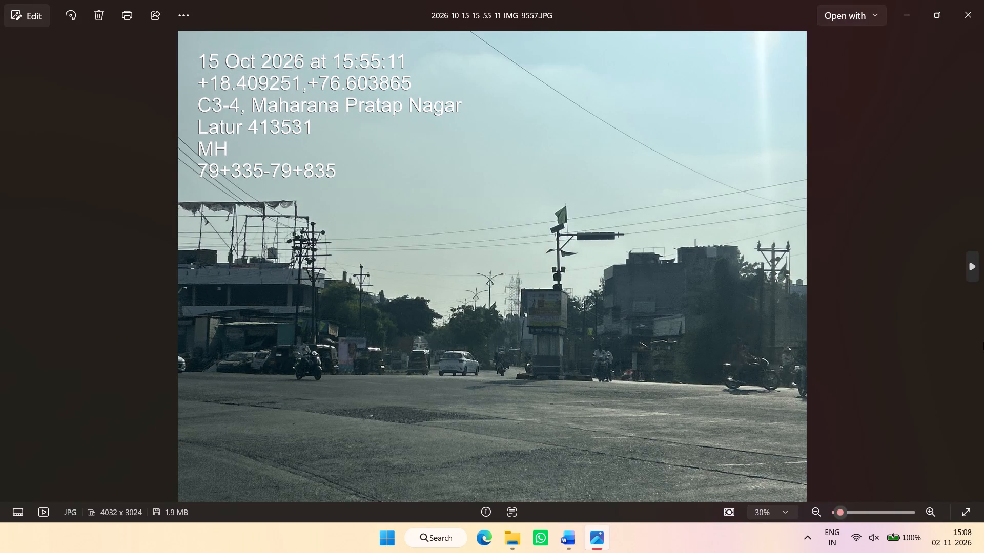
{"action": "key", "text": "ctrl+c"}
{"action": "key", "text": "alt+Tab"}
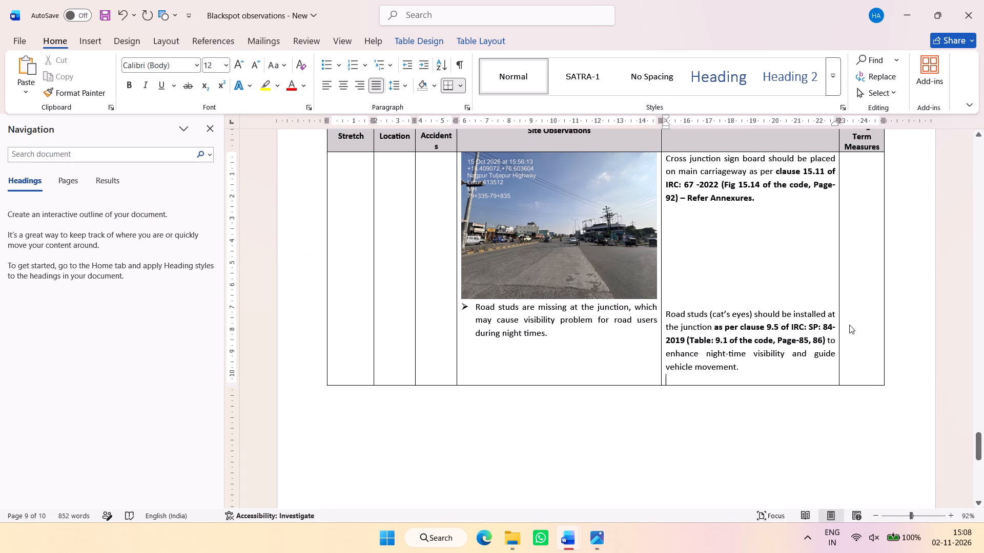
{"action": "left_click", "coordinate": [541, 347]}
{"action": "key", "text": "ctrl+v"}
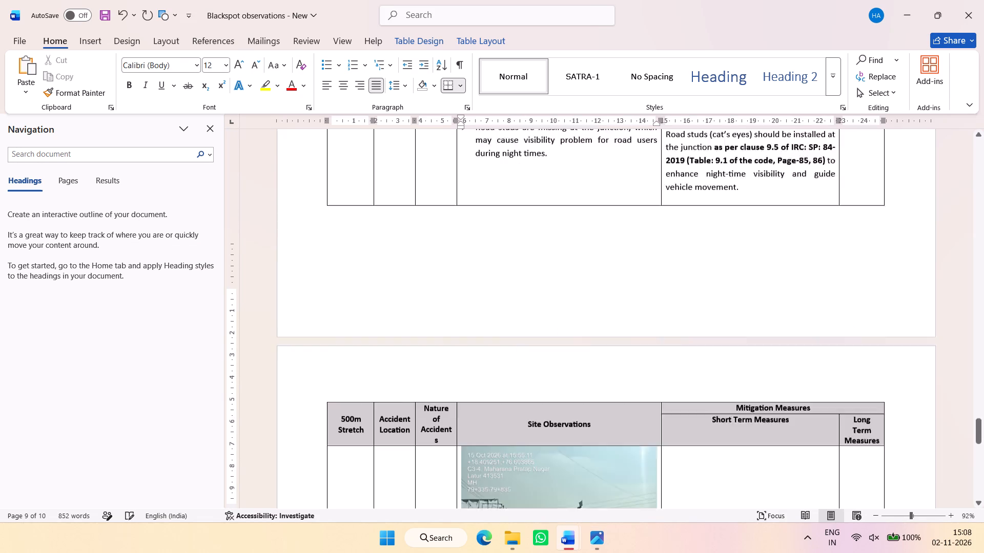
Review the remaining observations and measures of the 79+335-79+835 row in the original Blackspot observations document.
{"action": "left_click", "coordinate": [569, 540]}
{"action": "left_click", "coordinate": [390, 463]}
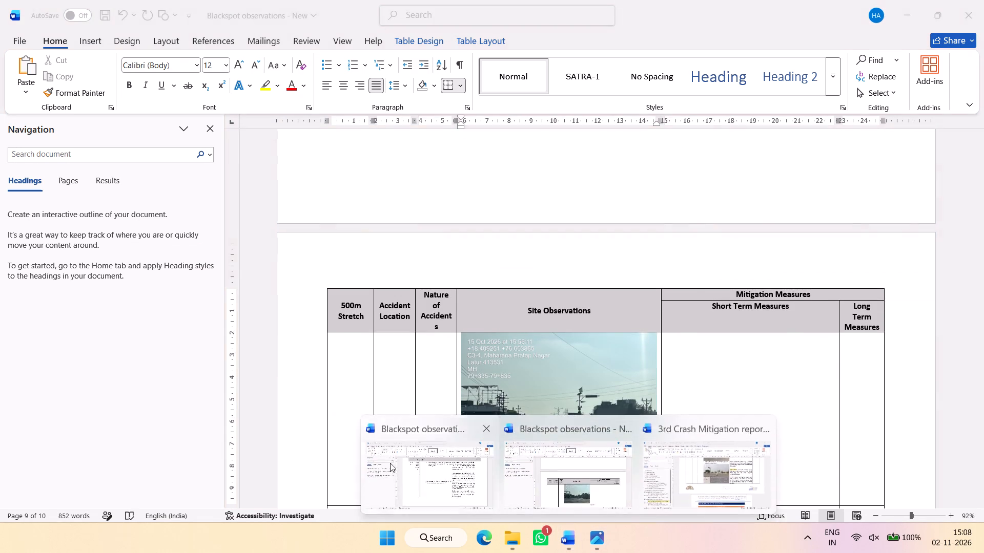
{"action": "scroll", "coordinate": [543, 341], "scroll_direction": "down", "scroll_amount": 5}
{"action": "scroll", "coordinate": [545, 338], "scroll_direction": "up", "scroll_amount": 3}
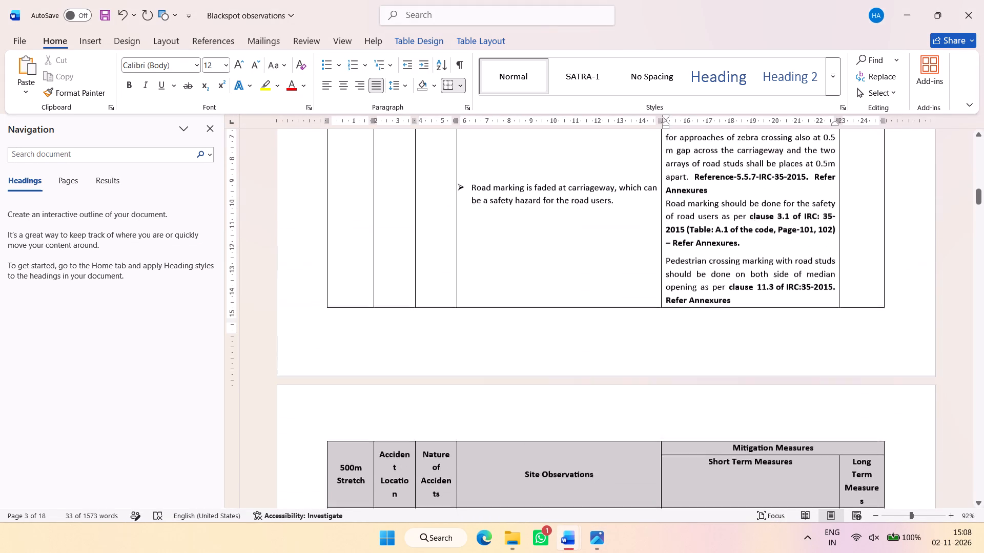
{"action": "key", "text": "alt+Tab"}
{"action": "scroll", "coordinate": [616, 322], "scroll_direction": "up", "scroll_amount": 5}
{"action": "key", "text": "alt+Tab"}
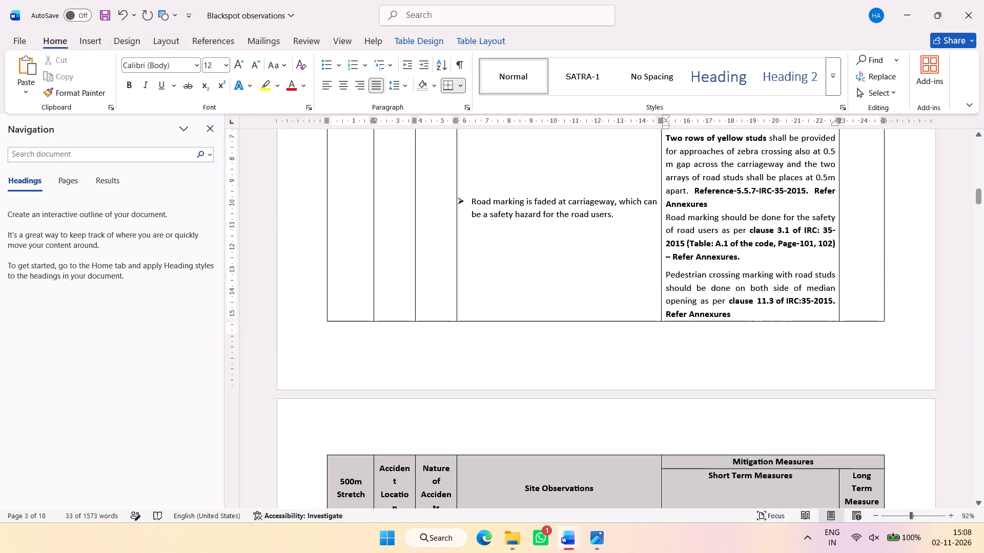
{"action": "scroll", "coordinate": [633, 312], "scroll_direction": "down", "scroll_amount": 15}
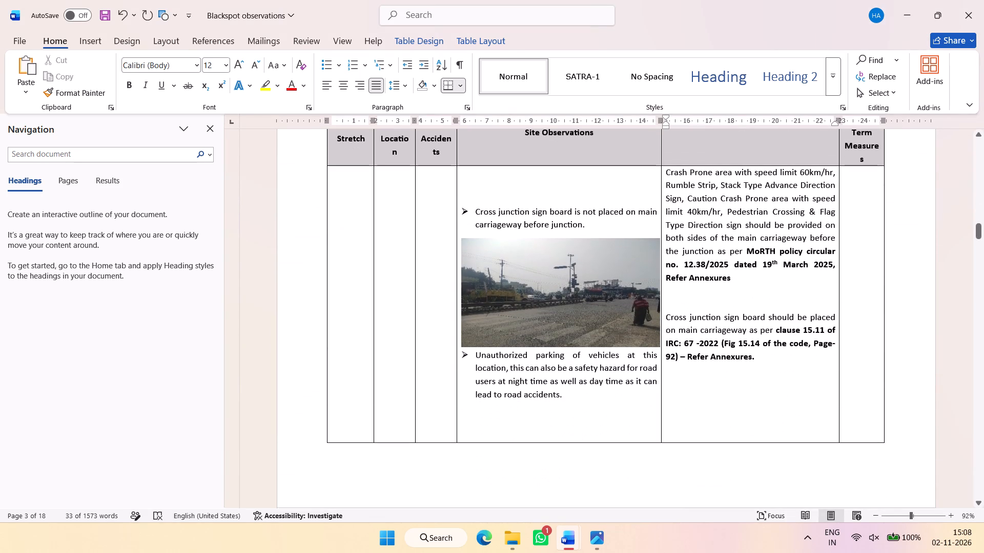
{"action": "scroll", "coordinate": [603, 261], "scroll_direction": "down", "scroll_amount": 10}
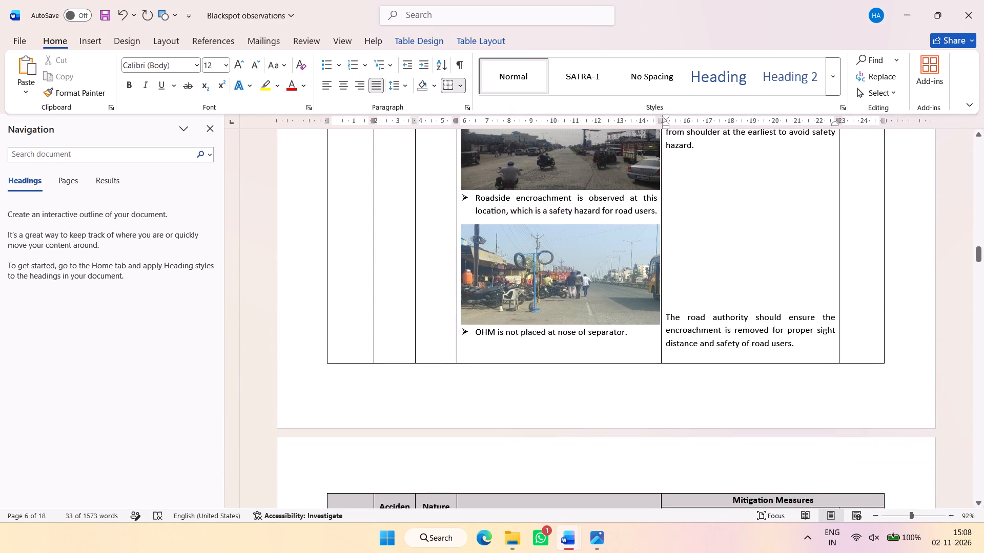
{"action": "scroll", "coordinate": [623, 258], "scroll_direction": "down", "scroll_amount": 7}
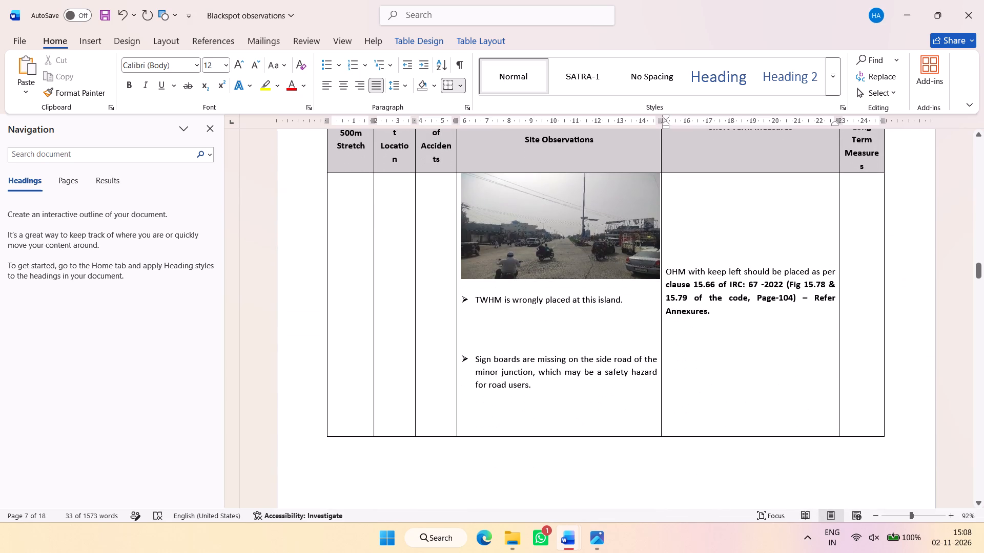
{"action": "scroll", "coordinate": [627, 334], "scroll_direction": "up", "scroll_amount": 8}
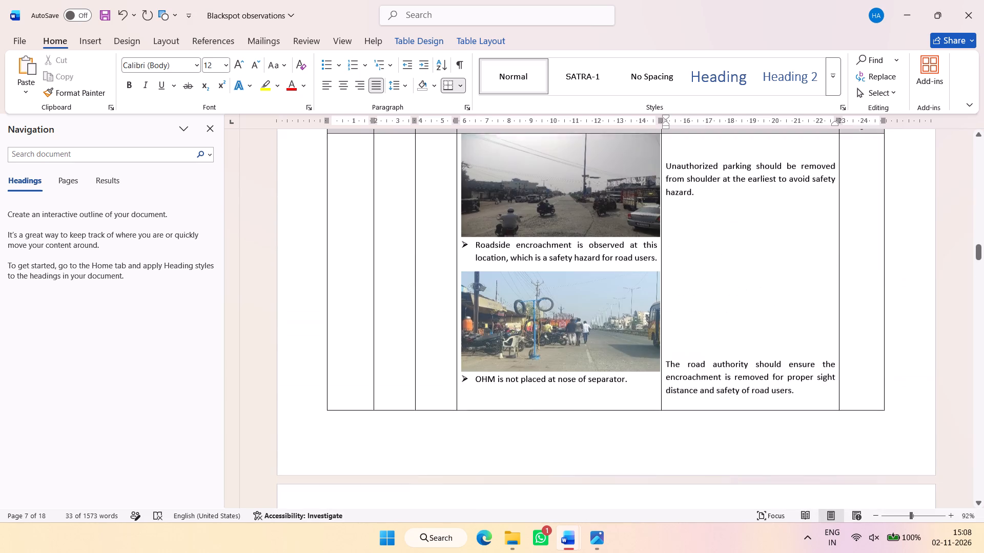
Check the end of the 79+335-79+835 row in the New document, then return to the original Blackspot observations.
{"action": "left_click", "coordinate": [566, 541]}
{"action": "left_click", "coordinate": [557, 473]}
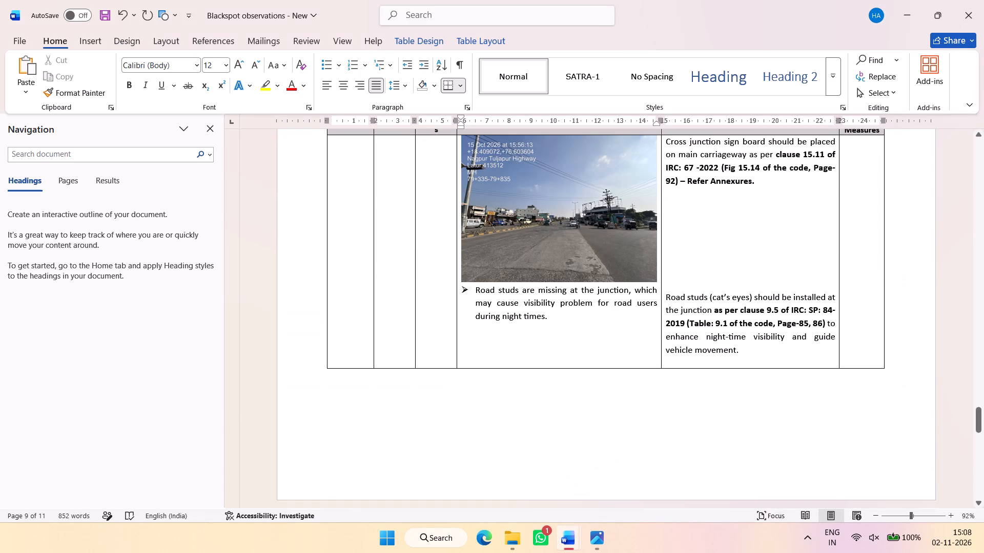
{"action": "scroll", "coordinate": [567, 420], "scroll_direction": "down", "scroll_amount": 8}
{"action": "left_click", "coordinate": [563, 525]}
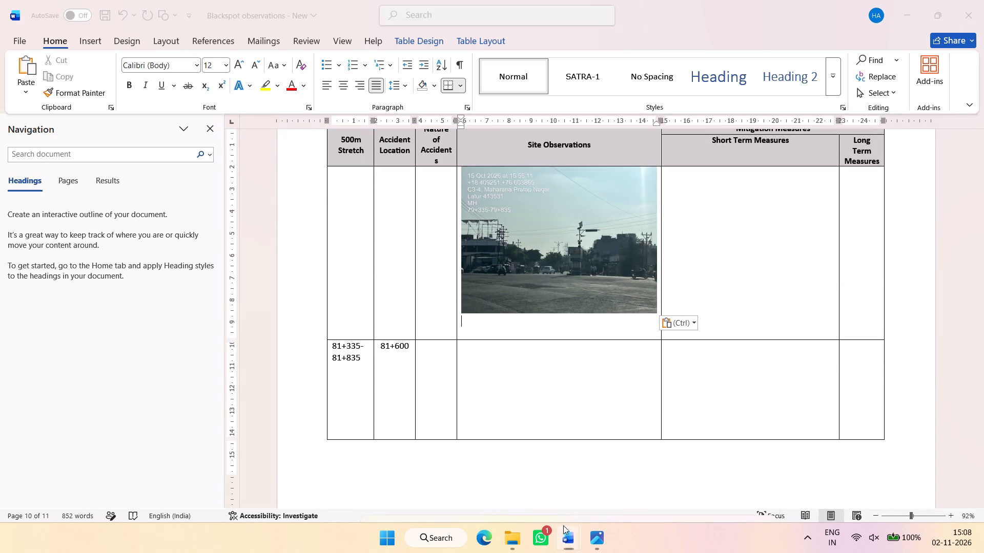
{"action": "left_click", "coordinate": [534, 509]}
{"action": "left_click", "coordinate": [567, 534]}
{"action": "left_click", "coordinate": [421, 464]}
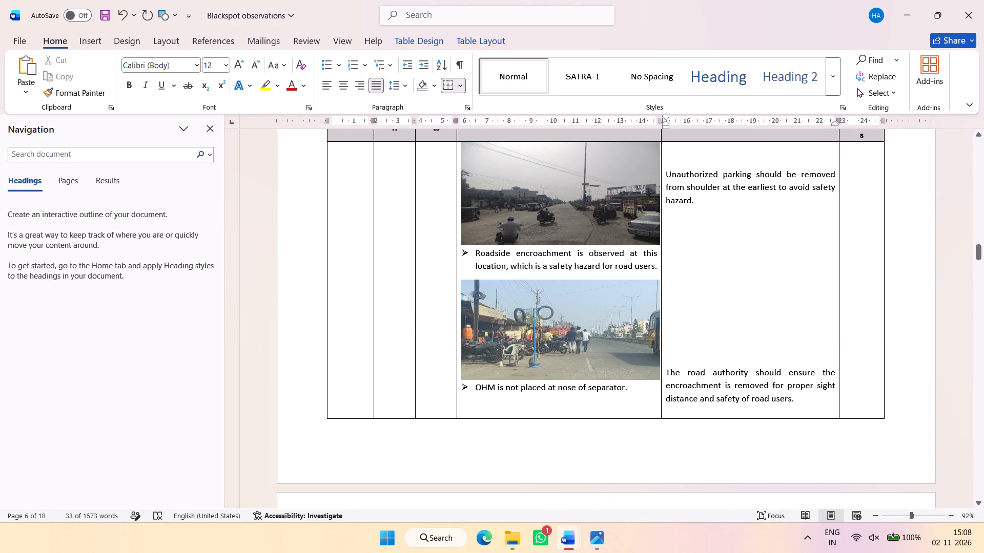
Review the remaining observations and short-term measures of the 79+335-79+835 row in the original document, up to the start of 81+335-81+835.
{"action": "scroll", "coordinate": [516, 441], "scroll_direction": "down", "scroll_amount": 6}
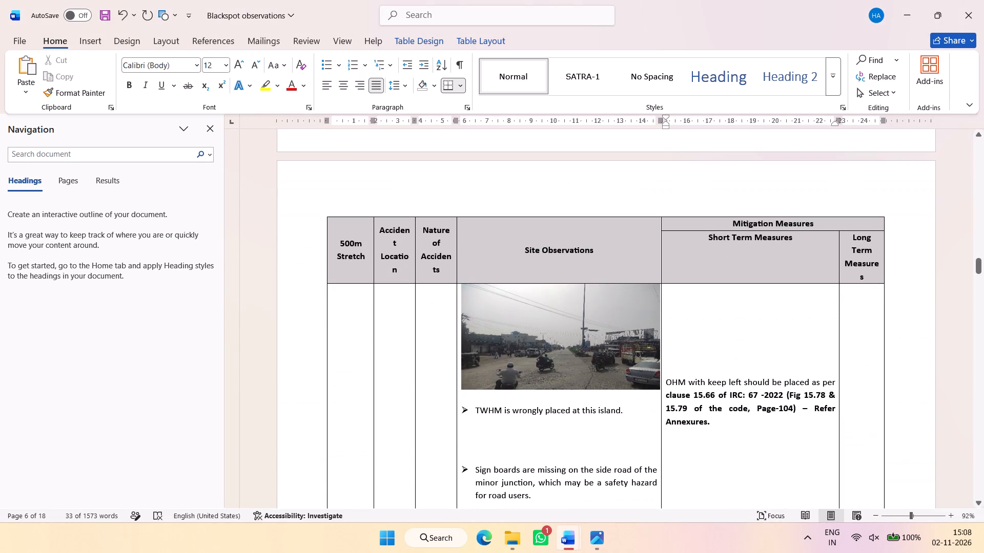
{"action": "scroll", "coordinate": [594, 465], "scroll_direction": "down", "scroll_amount": 7}
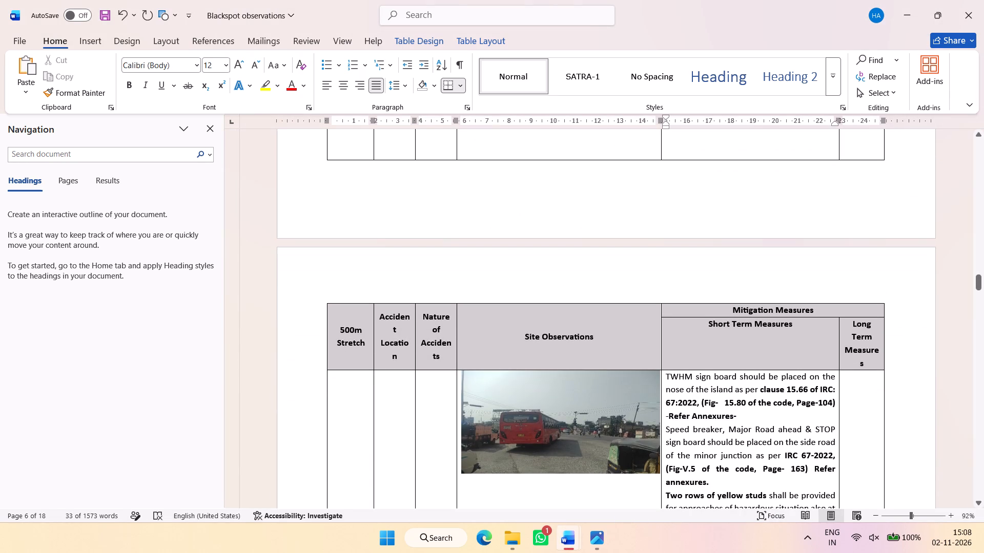
{"action": "scroll", "coordinate": [592, 454], "scroll_direction": "down", "scroll_amount": 11}
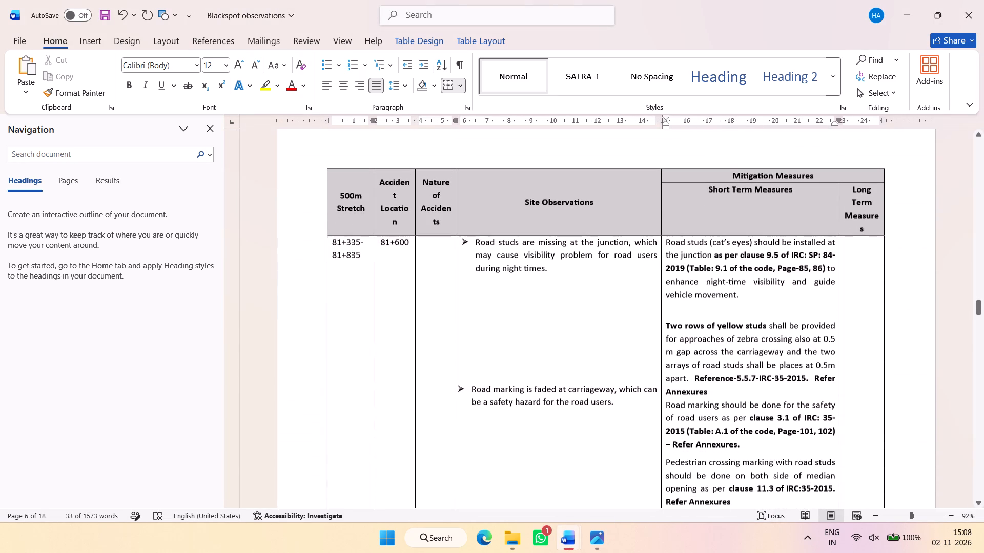
{"action": "scroll", "coordinate": [592, 454], "scroll_direction": "up", "scroll_amount": 18}
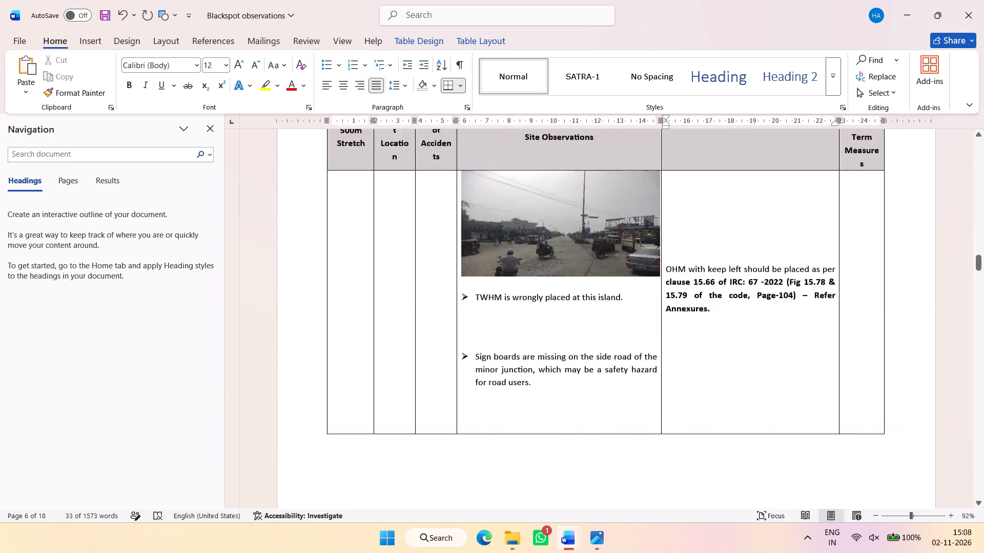
{"action": "scroll", "coordinate": [592, 453], "scroll_direction": "up", "scroll_amount": 18}
{"action": "scroll", "coordinate": [592, 453], "scroll_direction": "up", "scroll_amount": 13}
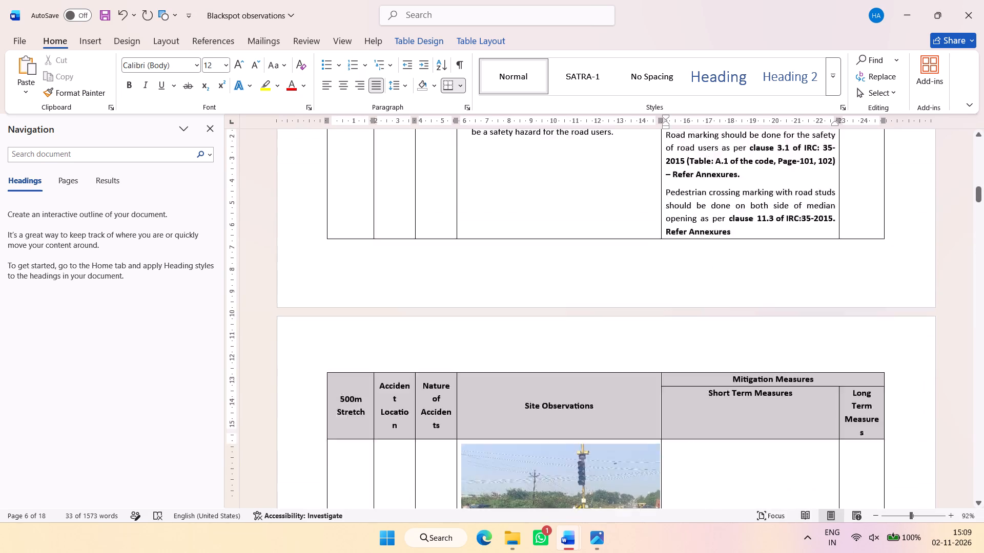
{"action": "scroll", "coordinate": [592, 453], "scroll_direction": "up", "scroll_amount": 4}
{"action": "scroll", "coordinate": [593, 437], "scroll_direction": "down", "scroll_amount": 9}
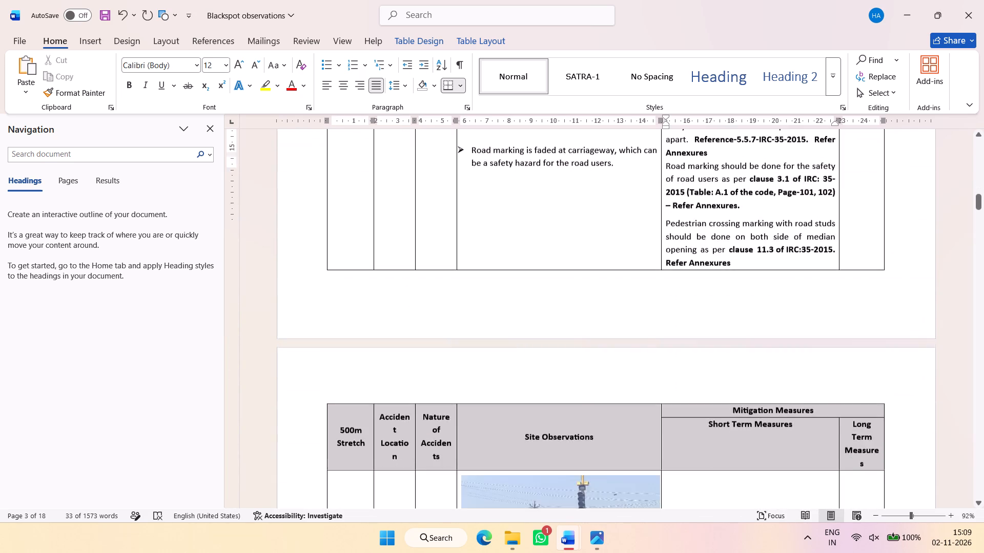
{"action": "scroll", "coordinate": [583, 433], "scroll_direction": "down", "scroll_amount": 7}
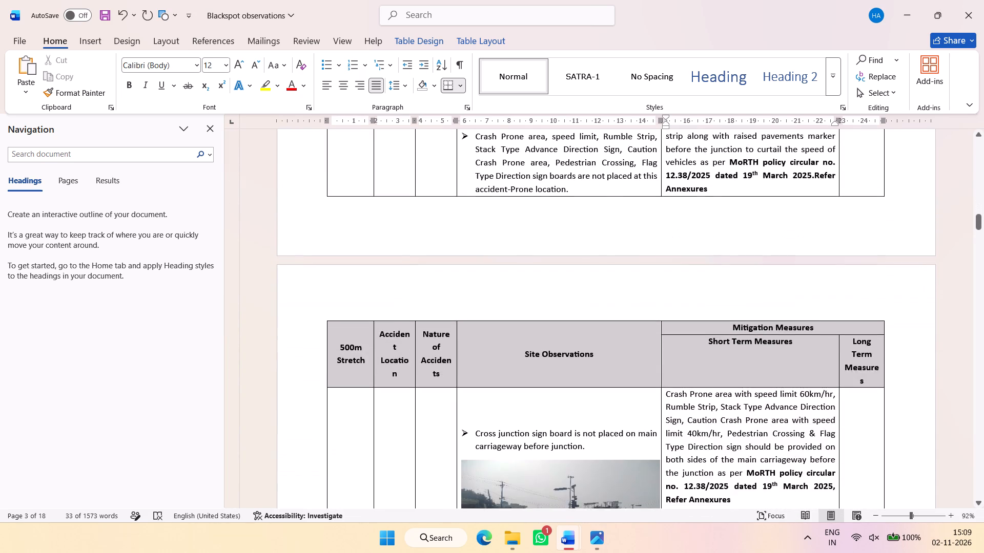
{"action": "scroll", "coordinate": [583, 433], "scroll_direction": "down", "scroll_amount": 6}
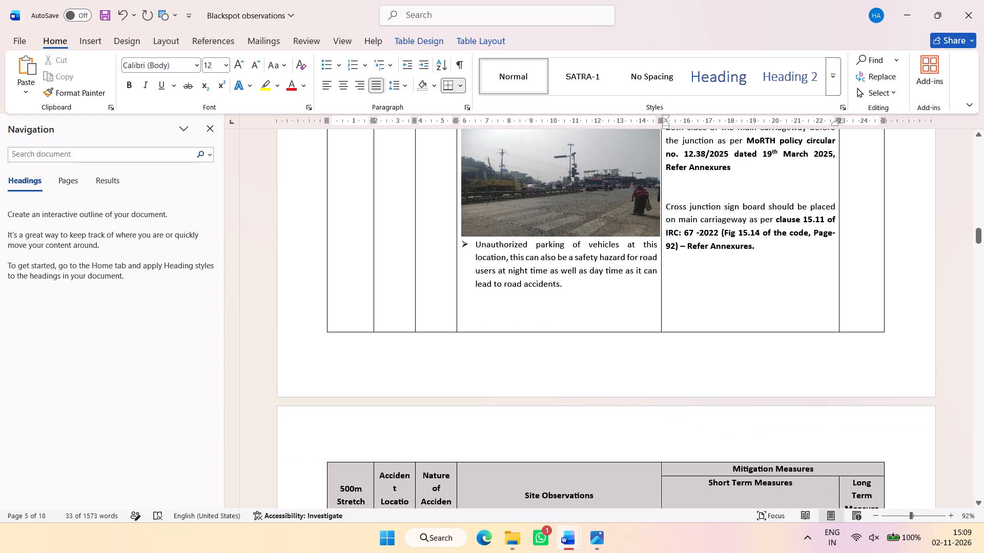
{"action": "scroll", "coordinate": [586, 415], "scroll_direction": "down", "scroll_amount": 4}
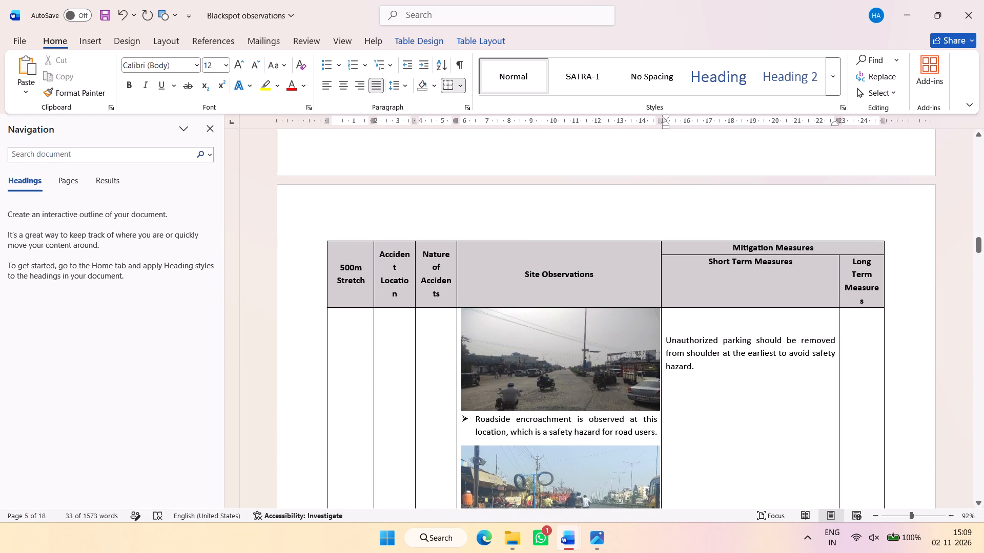
Copy the observation about unauthorized parking of vehicles from the original Blackspot observations table.
{"action": "scroll", "coordinate": [535, 382], "scroll_direction": "up", "scroll_amount": 4}
{"action": "left_click_drag", "start_coordinate": [570, 285], "coordinate": [490, 242]}
{"action": "key", "text": "ctrl+c"}
{"action": "key", "text": "ctrl+c"}
Browse the 79+335-79+835 site photos for roadside parking and copy photo IMG_9559, taken at 15:55:43.
{"action": "left_click", "coordinate": [596, 543]}
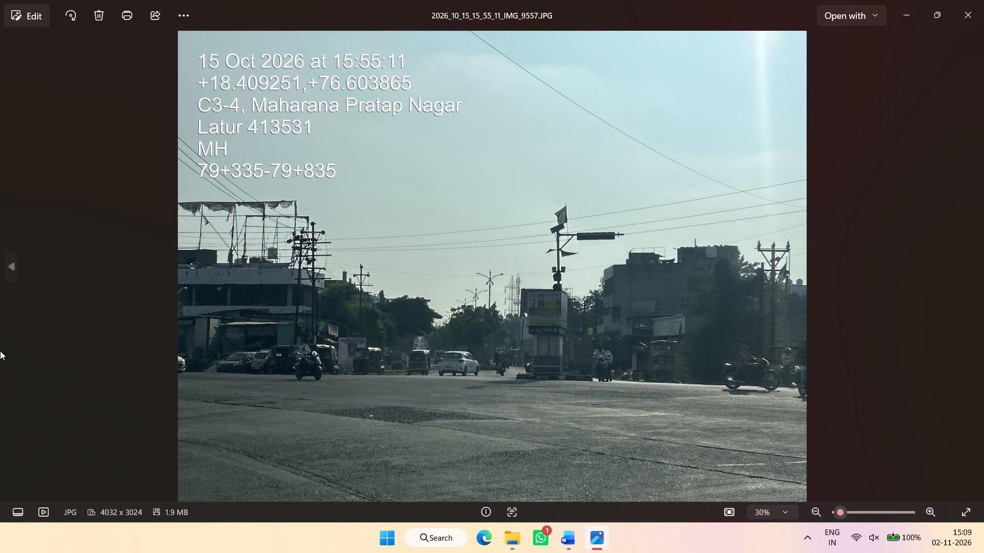
{"action": "left_click", "coordinate": [0, 361]}
{"action": "double_click", "coordinate": [0, 362]}
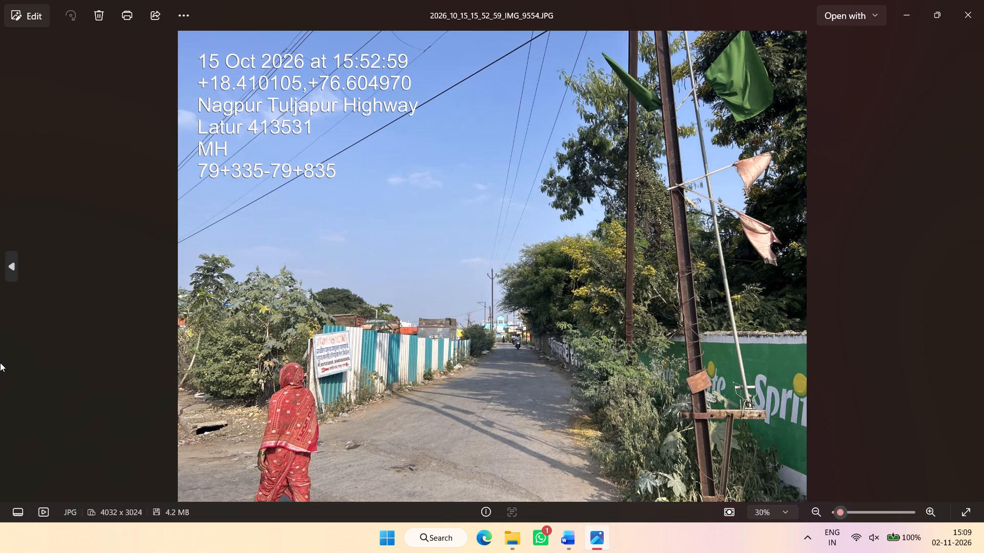
{"action": "left_click", "coordinate": [1, 363]}
{"action": "triple_click", "coordinate": [983, 380]}
{"action": "triple_click", "coordinate": [983, 380]}
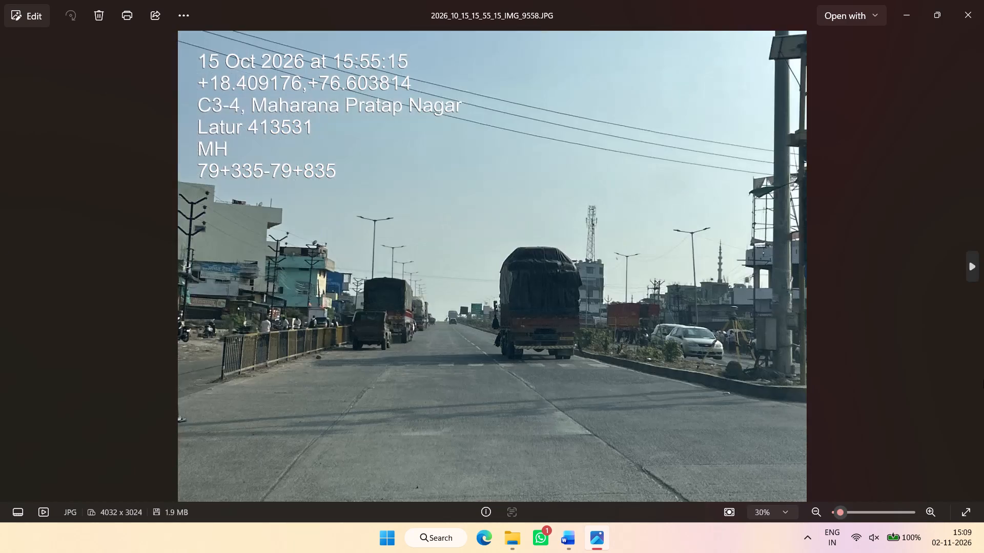
{"action": "scroll", "coordinate": [571, 351], "scroll_direction": "up", "scroll_amount": 5}
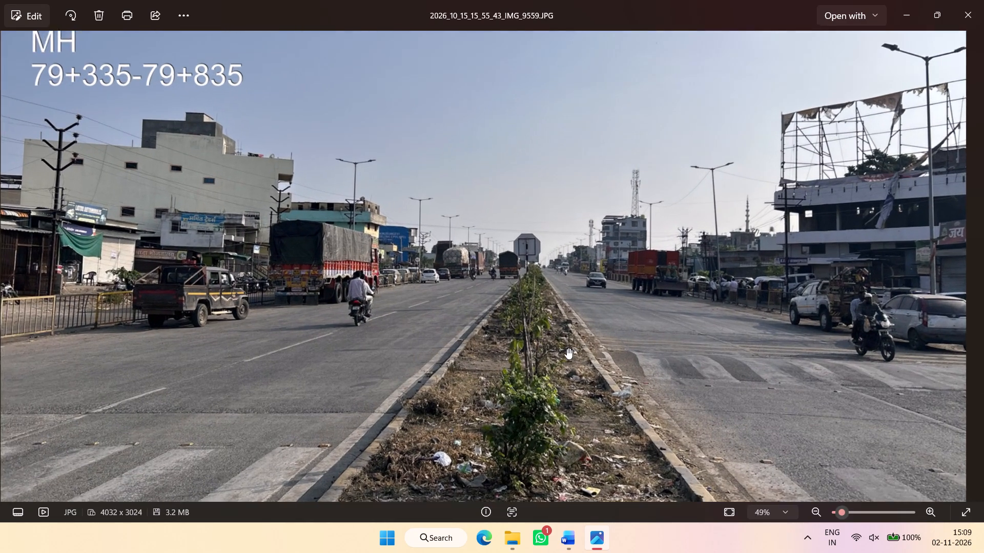
{"action": "scroll", "coordinate": [567, 348], "scroll_direction": "down", "scroll_amount": 7}
{"action": "key", "text": "ctrl+c"}
{"action": "key", "text": "ctrl+c"}
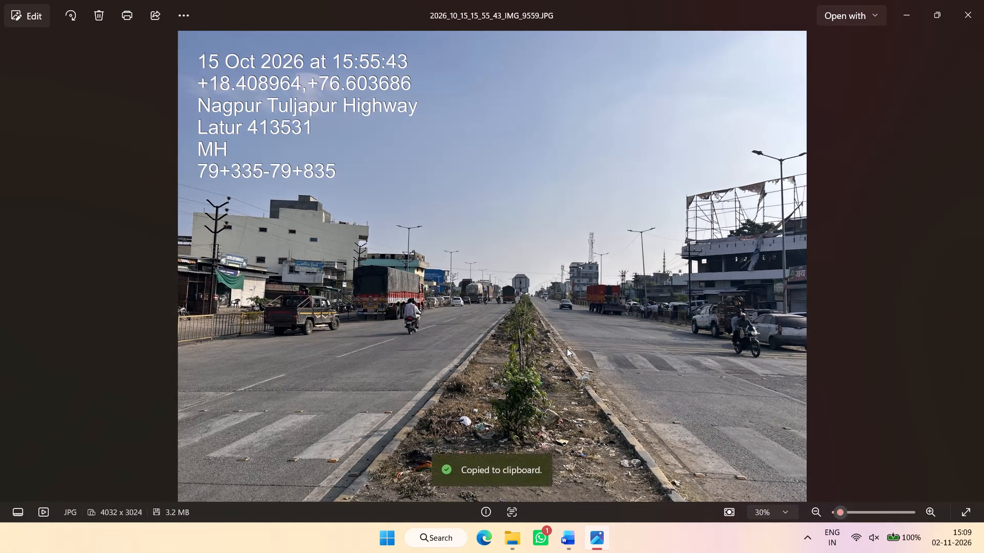
{"action": "left_click", "coordinate": [983, 253]}
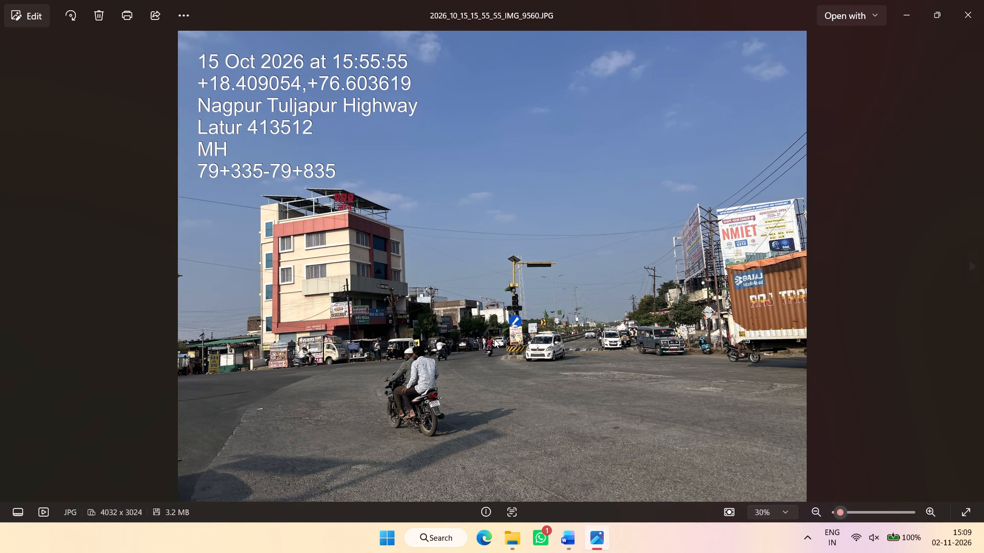
{"action": "left_click", "coordinate": [0, 286]}
Copy the unauthorized parking observation again and paste it below junction photo IMG_9557 in the New table.
{"action": "key", "text": "alt+Tab"}
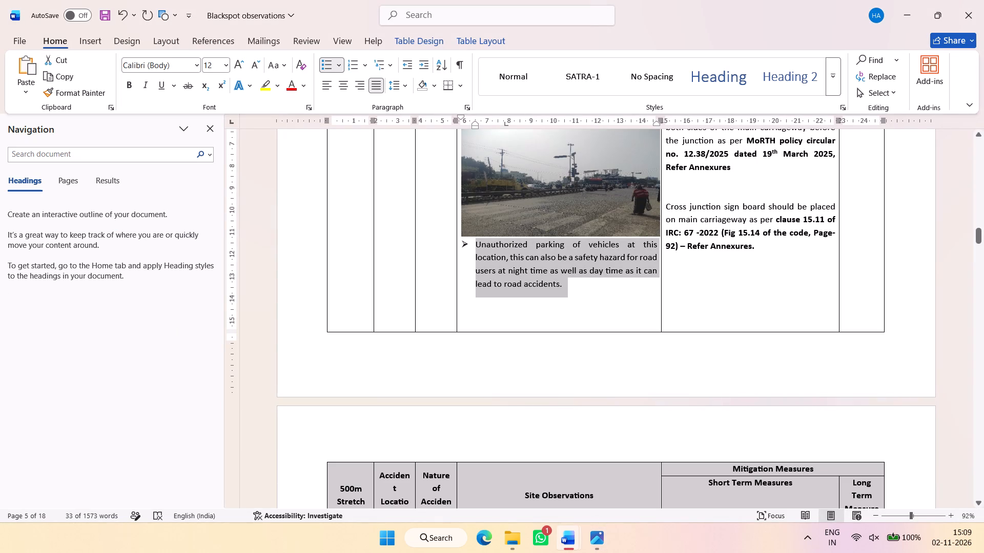
{"action": "key", "text": "ctrl+c"}
{"action": "left_click", "coordinate": [559, 538]}
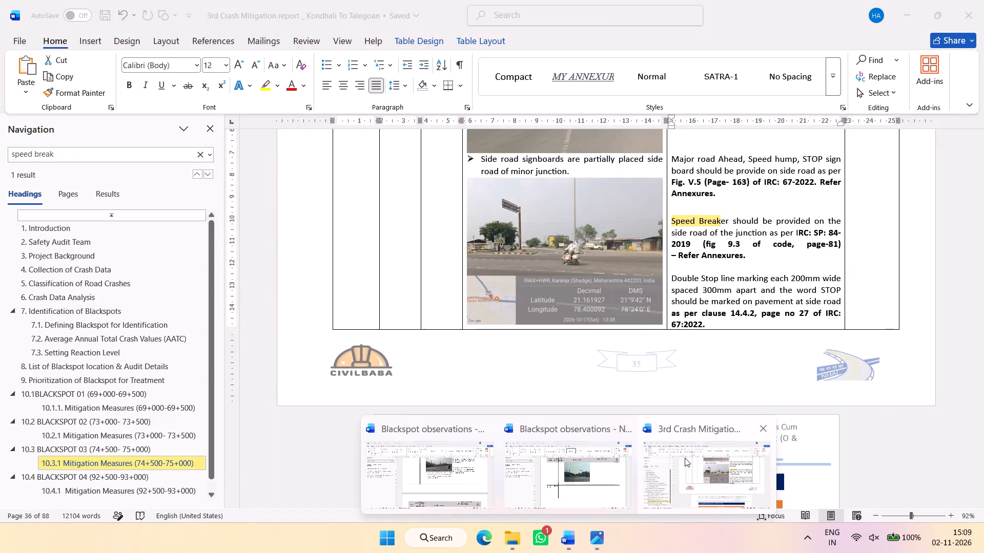
{"action": "left_click", "coordinate": [591, 458]}
{"action": "key", "text": "ctrl+v"}
Copy the original's measure on removing unauthorized parking and paste it under the road studs measure in the New table, with blank lines between.
{"action": "key", "text": "alt+Tab"}
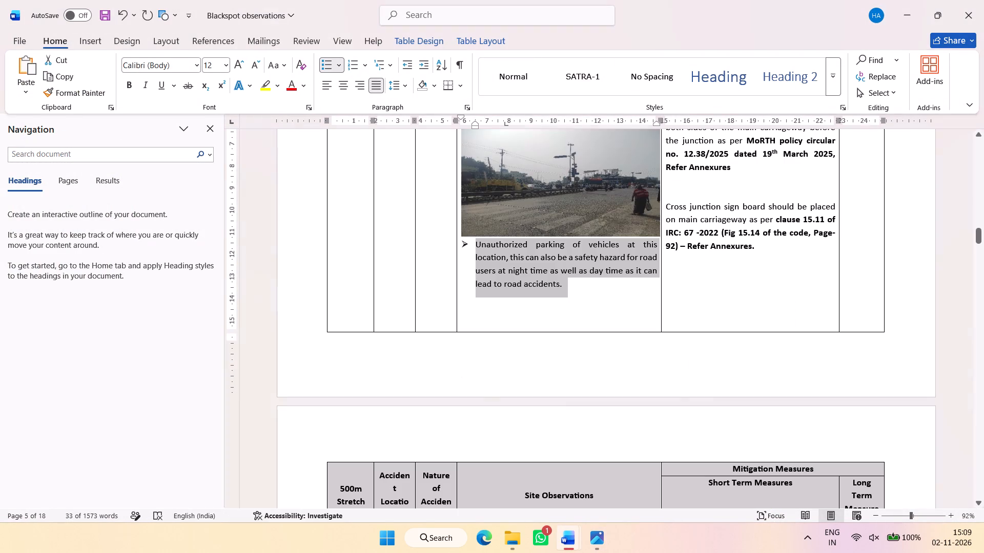
{"action": "scroll", "coordinate": [760, 295], "scroll_direction": "down", "scroll_amount": 3}
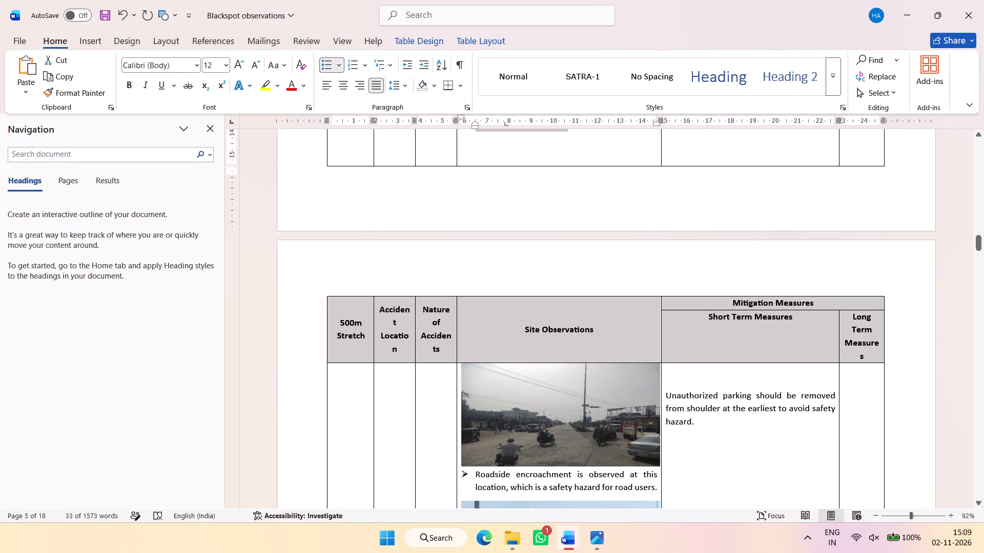
{"action": "left_click_drag", "start_coordinate": [717, 423], "coordinate": [661, 391]}
{"action": "left_click", "coordinate": [727, 429]}
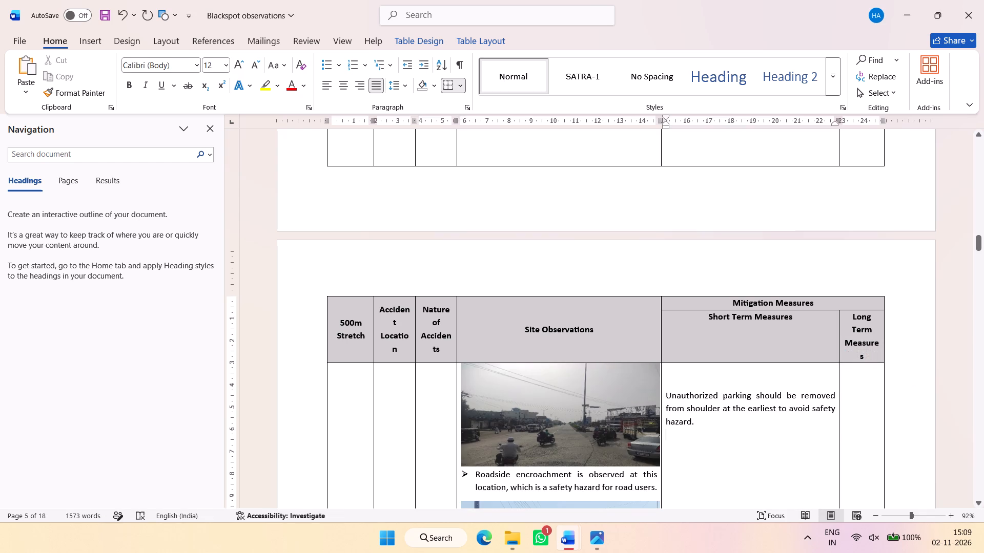
{"action": "left_click_drag", "start_coordinate": [727, 416], "coordinate": [705, 409]}
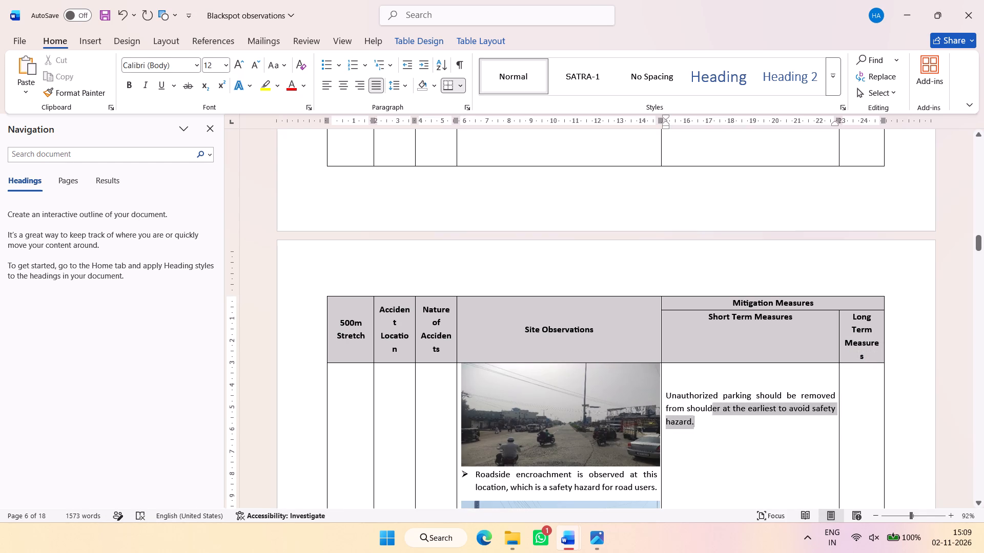
{"action": "left_click_drag", "start_coordinate": [705, 409], "coordinate": [687, 398]}
{"action": "key", "text": "ctrl+c"}
{"action": "key", "text": "ctrl+c"}
{"action": "key", "text": "alt+Tab"}
{"action": "left_click", "coordinate": [705, 322]}
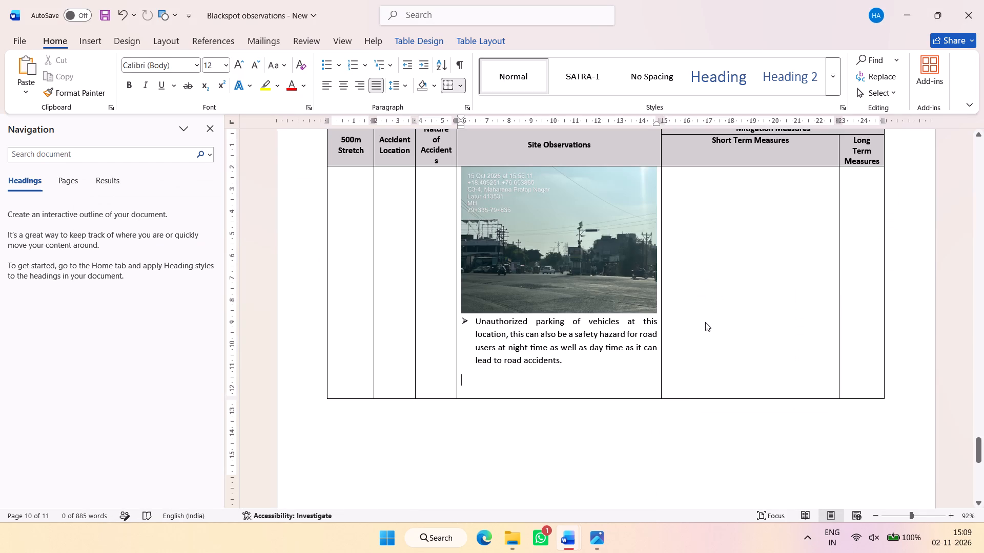
{"action": "scroll", "coordinate": [714, 361], "scroll_direction": "up", "scroll_amount": 5}
{"action": "left_click", "coordinate": [727, 203]}
{"action": "key", "text": "Return"}
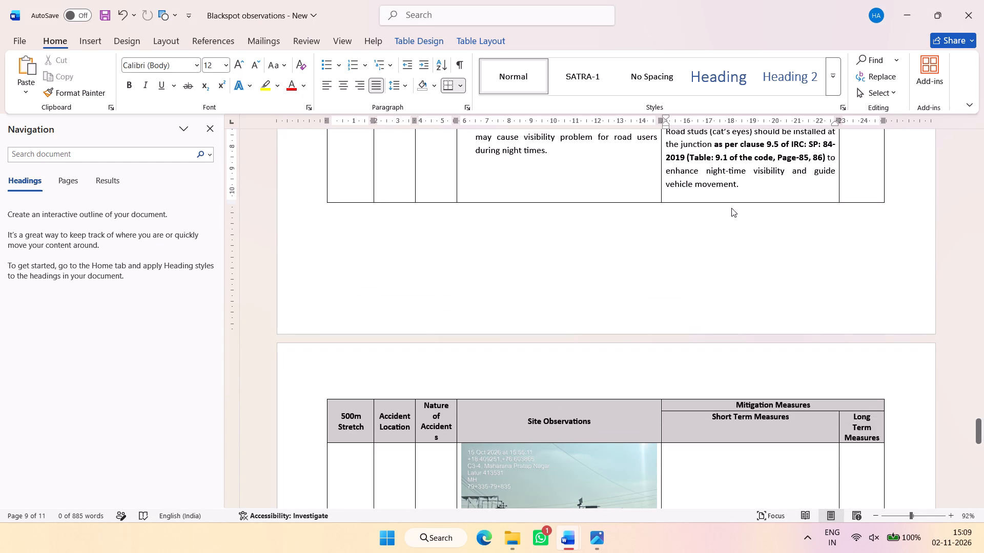
{"action": "key", "text": "Return"}
{"action": "key", "text": "Return"}
{"action": "key", "text": "Return"}
{"action": "key", "text": "Return"}
{"action": "key", "text": "Return"}
{"action": "key", "text": "Return"}
{"action": "key", "text": "Return"}
{"action": "key", "text": "Return"}
{"action": "key", "text": "ctrl+v"}
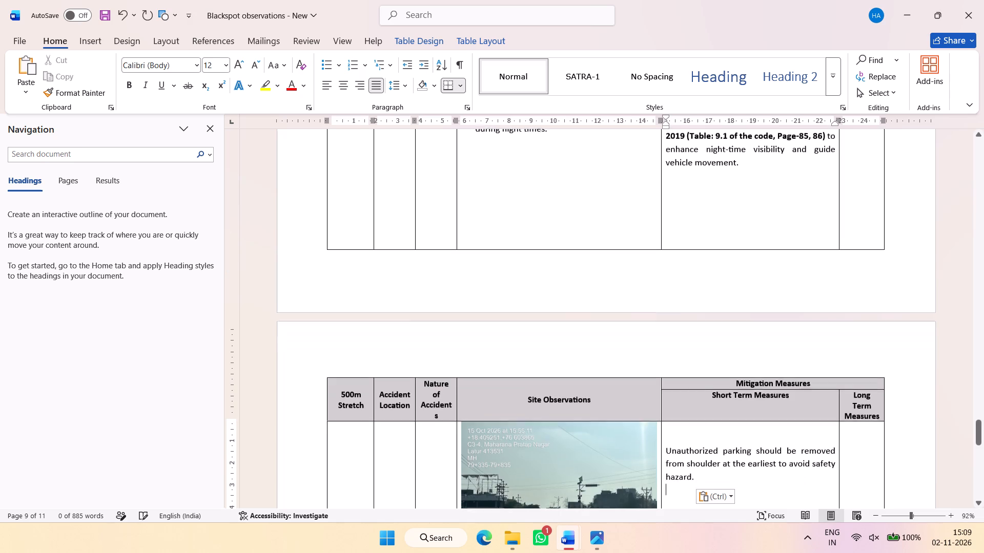
Add ten blank lines below the unauthorized parking measure in the New table's Short Term Measures column.
{"action": "scroll", "coordinate": [729, 216], "scroll_direction": "down", "scroll_amount": 4}
{"action": "key", "text": "Return"}
{"action": "key", "text": "Return"}
{"action": "key", "text": "Return"}
{"action": "key", "text": "Return"}
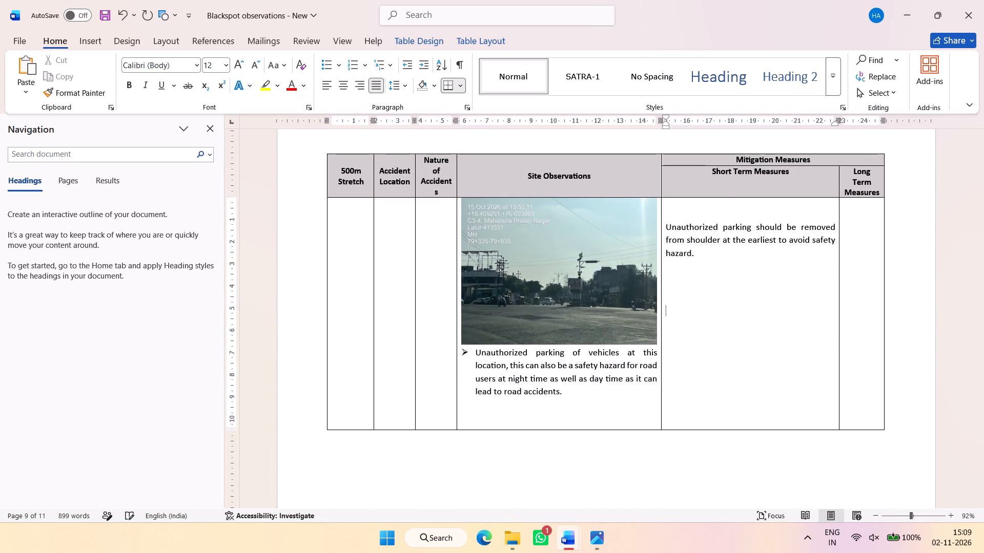
{"action": "key", "text": "Return"}
{"action": "key", "text": "Return"}
{"action": "key", "text": "Return"}
{"action": "key", "text": "Return"}
{"action": "key", "text": "Return"}
{"action": "key", "text": "Return"}
Remove the space after the unauthorized parking observation paragraph in the Site Observations column.
{"action": "scroll", "coordinate": [692, 238], "scroll_direction": "down", "scroll_amount": 2}
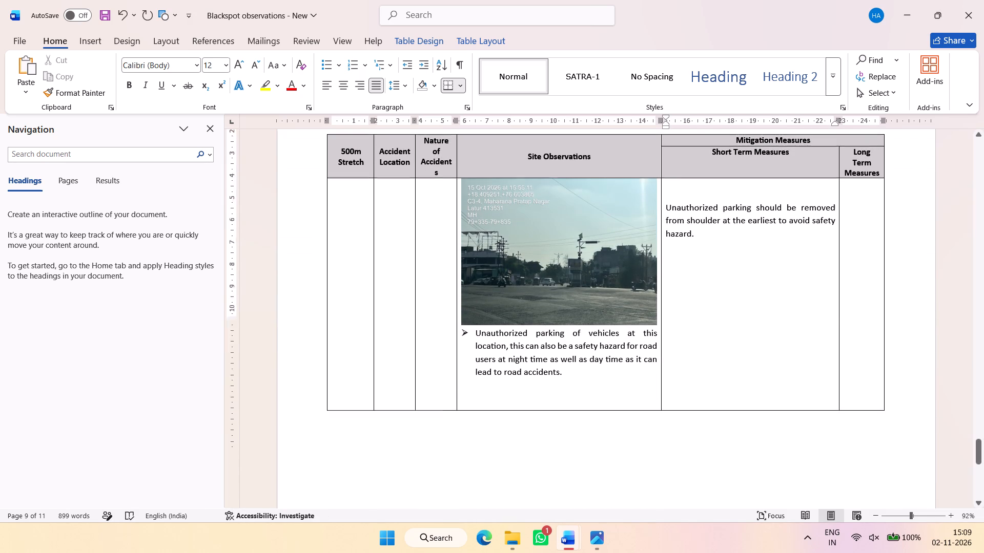
{"action": "scroll", "coordinate": [680, 246], "scroll_direction": "down", "scroll_amount": 2}
{"action": "scroll", "coordinate": [564, 271], "scroll_direction": "down", "scroll_amount": 5}
{"action": "scroll", "coordinate": [552, 268], "scroll_direction": "up", "scroll_amount": 5}
{"action": "left_click", "coordinate": [566, 193]}
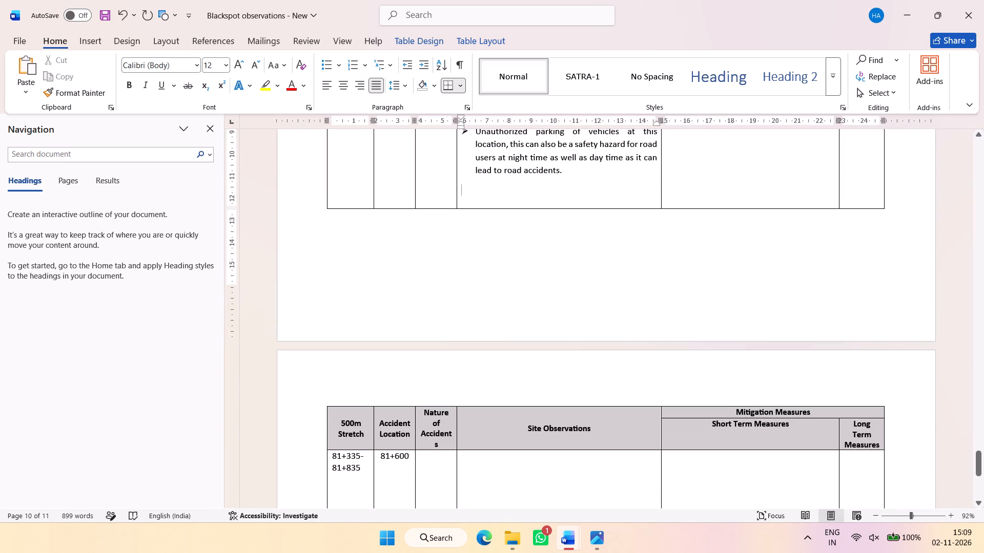
{"action": "left_click", "coordinate": [566, 178]}
{"action": "left_click", "coordinate": [396, 83]}
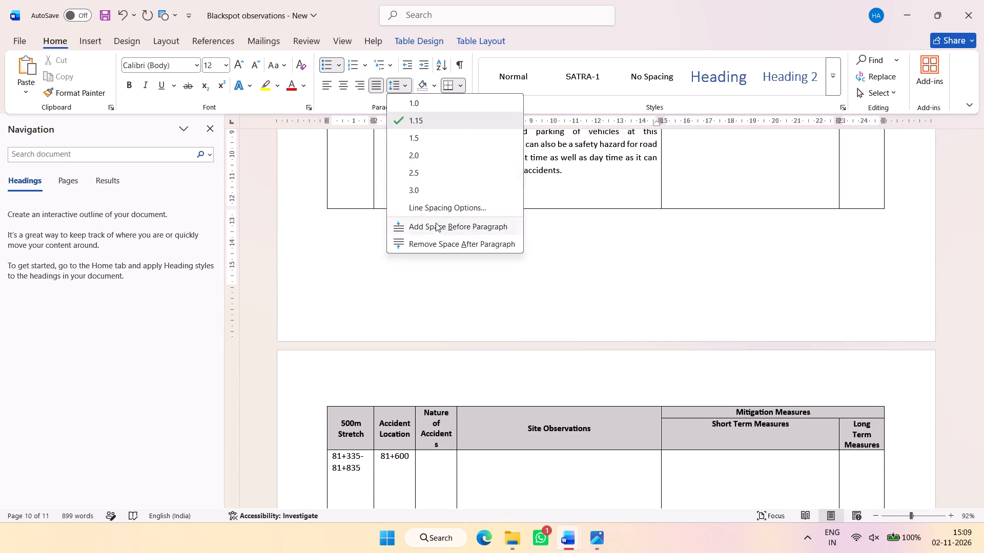
{"action": "left_click", "coordinate": [434, 241]}
Paste photo IMG_9559 from the clipboard history below the unauthorized parking observation.
{"action": "left_click", "coordinate": [531, 187]}
{"action": "key", "text": "super+v"}
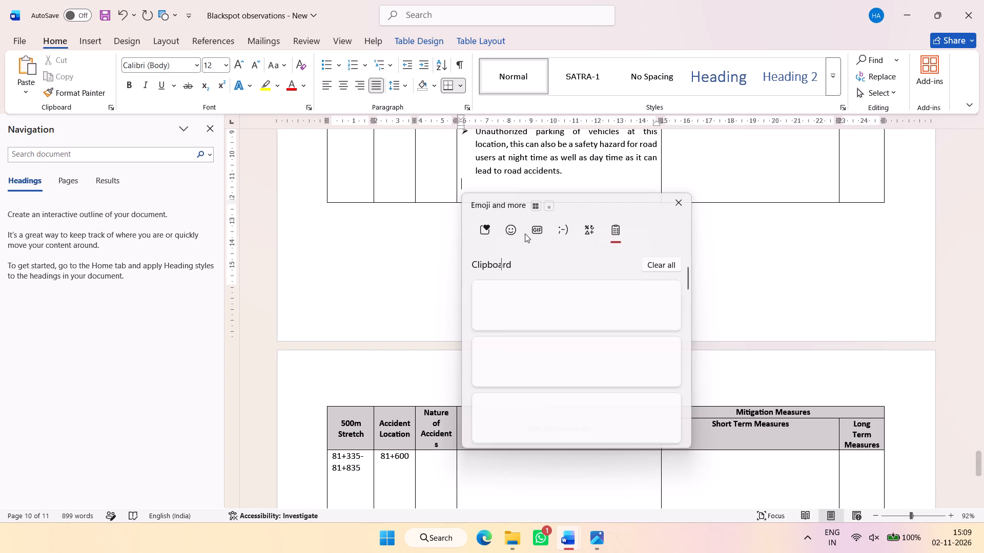
{"action": "left_click", "coordinate": [524, 411]}
{"action": "key", "text": "ctrl+v"}
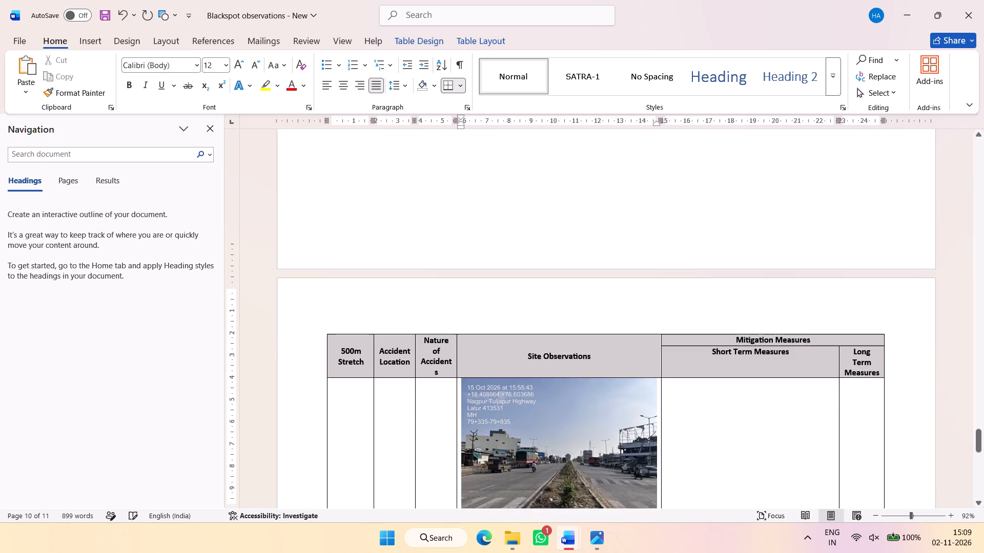
Browse the 79+335-79+835 site photos in Photos, copy junction photo IMG_9560, and return to the New document.
{"action": "left_click", "coordinate": [573, 545]}
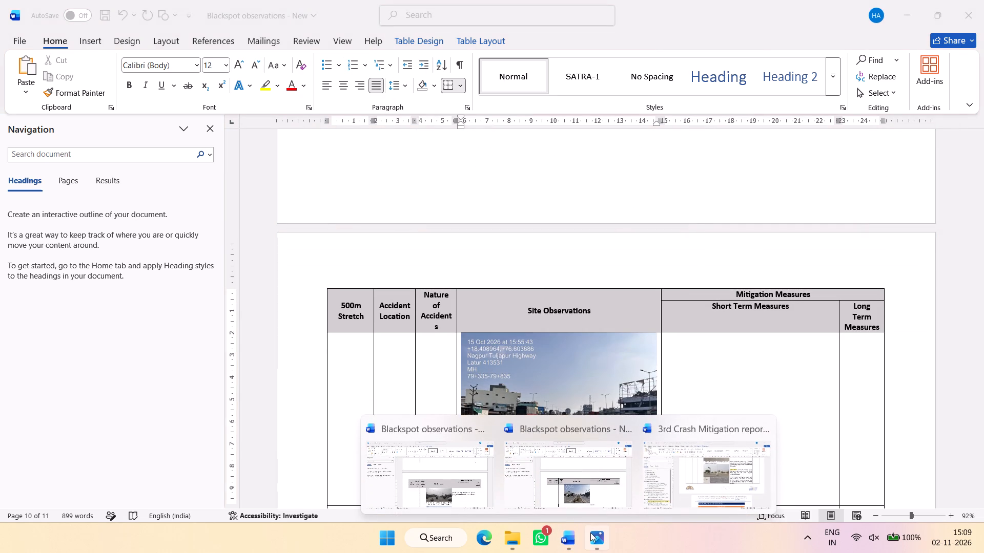
{"action": "left_click", "coordinate": [588, 531]}
{"action": "left_click", "coordinate": [0, 184]}
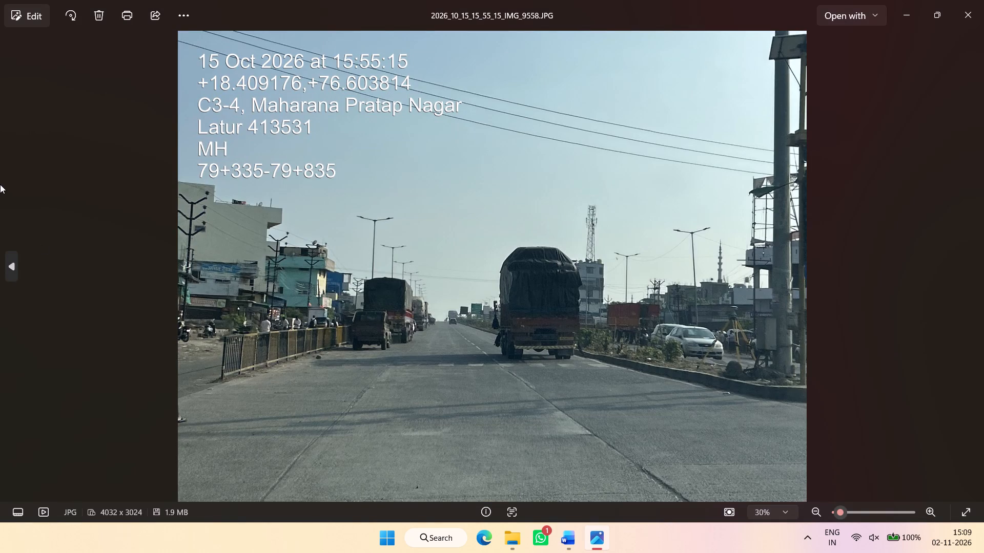
{"action": "left_click", "coordinate": [0, 184]}
{"action": "double_click", "coordinate": [983, 308]}
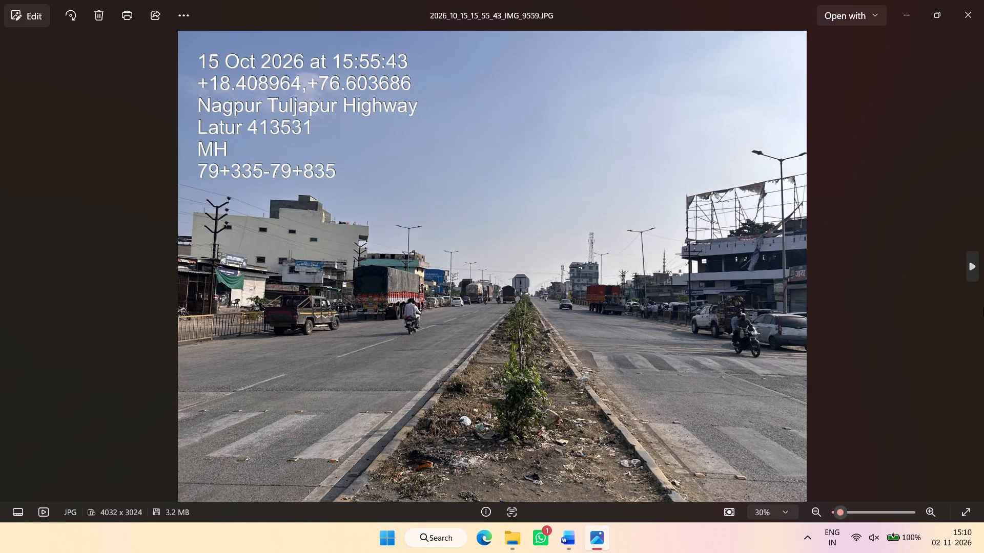
{"action": "left_click", "coordinate": [983, 308]}
{"action": "key", "text": "ctrl+c"}
{"action": "scroll", "coordinate": [416, 367], "scroll_direction": "up", "scroll_amount": 9}
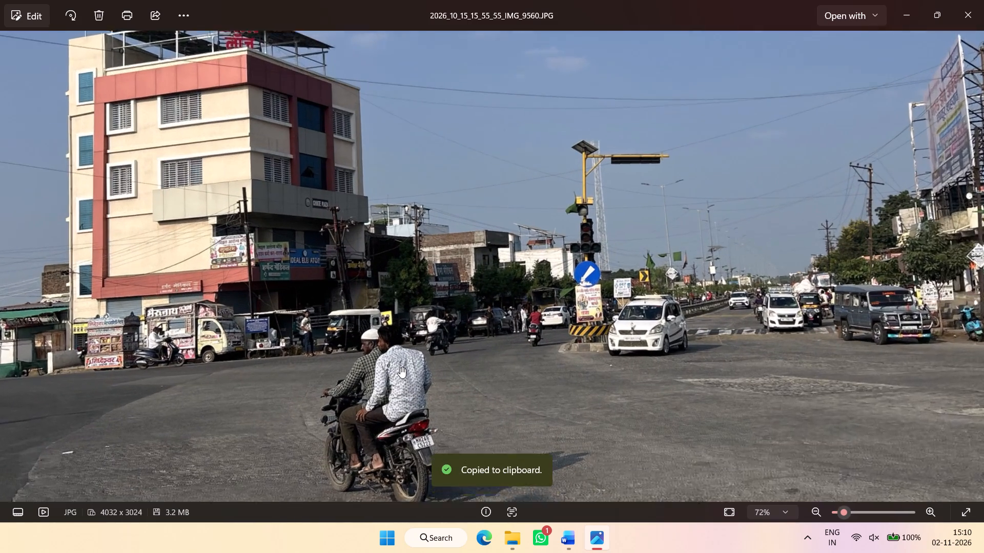
{"action": "left_click_drag", "start_coordinate": [863, 343], "coordinate": [404, 297]}
{"action": "scroll", "coordinate": [430, 318], "scroll_direction": "down", "scroll_amount": 15}
{"action": "left_click", "coordinate": [983, 376]}
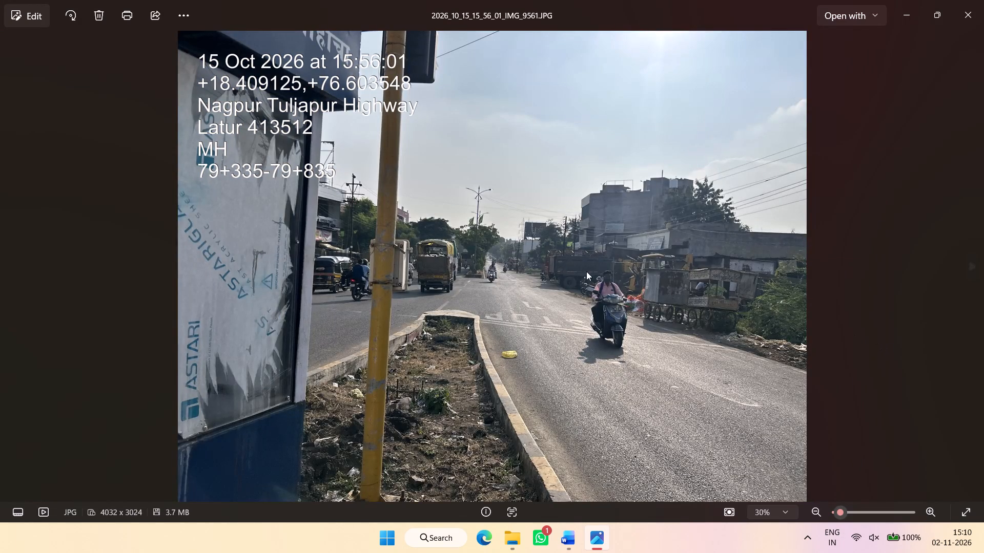
{"action": "left_click", "coordinate": [0, 308]}
{"action": "key", "text": "alt+Tab"}
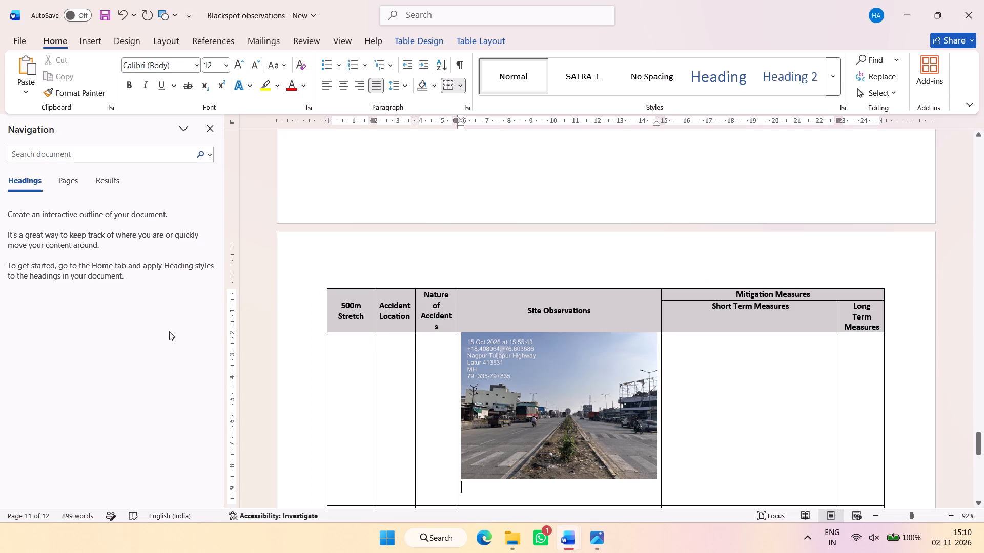
Copy the original's observation on sign boards missing on the minor junction's side road and paste it below photo IMG_9559 in the New table.
{"action": "left_click", "coordinate": [570, 544]}
{"action": "left_click", "coordinate": [453, 460]}
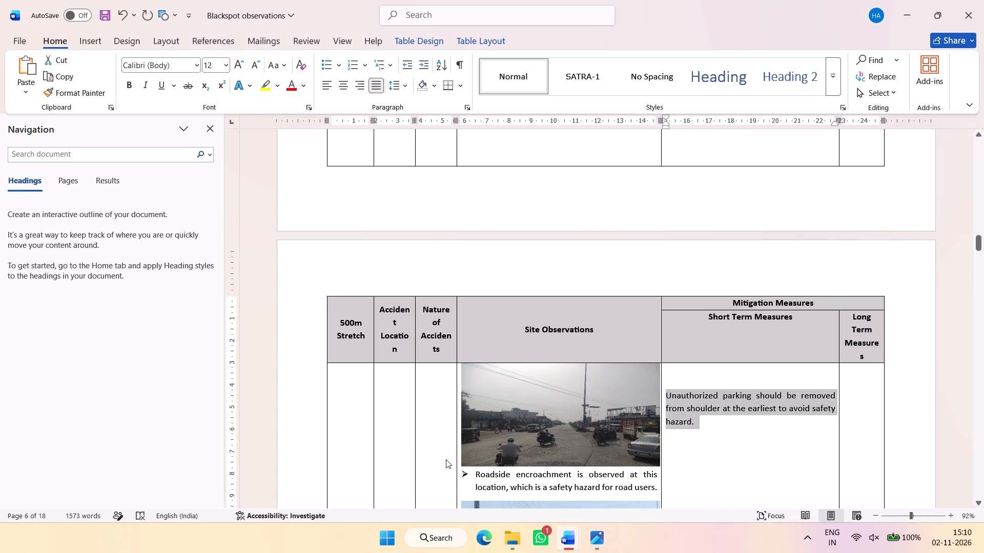
{"action": "scroll", "coordinate": [521, 399], "scroll_direction": "down", "scroll_amount": 3}
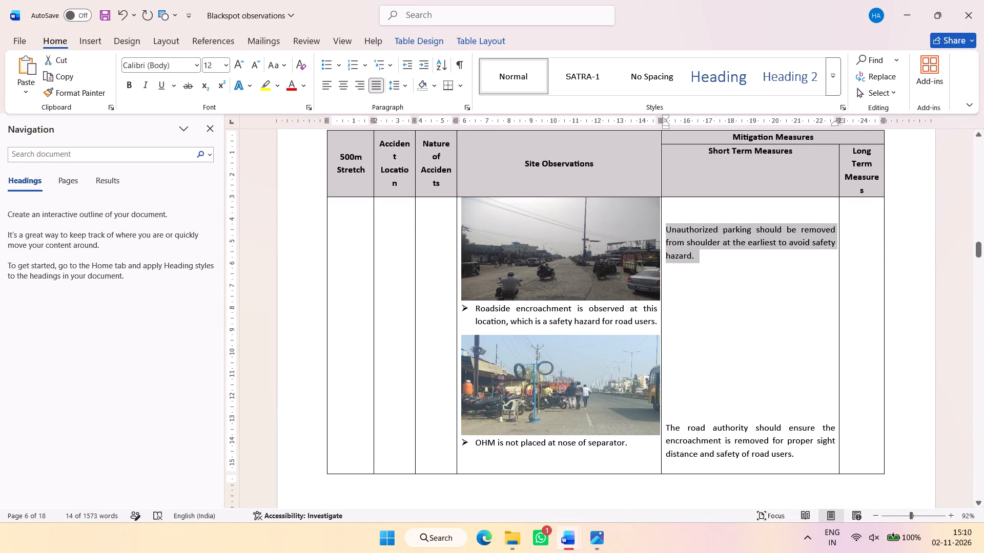
{"action": "left_click_drag", "start_coordinate": [659, 321], "coordinate": [517, 301]}
{"action": "left_click", "coordinate": [486, 307]}
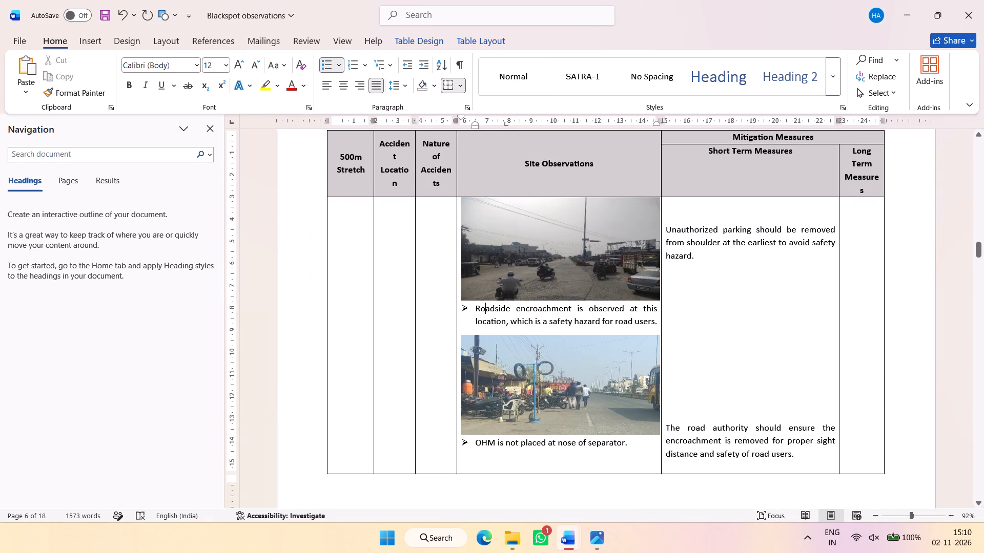
{"action": "scroll", "coordinate": [568, 341], "scroll_direction": "down", "scroll_amount": 5}
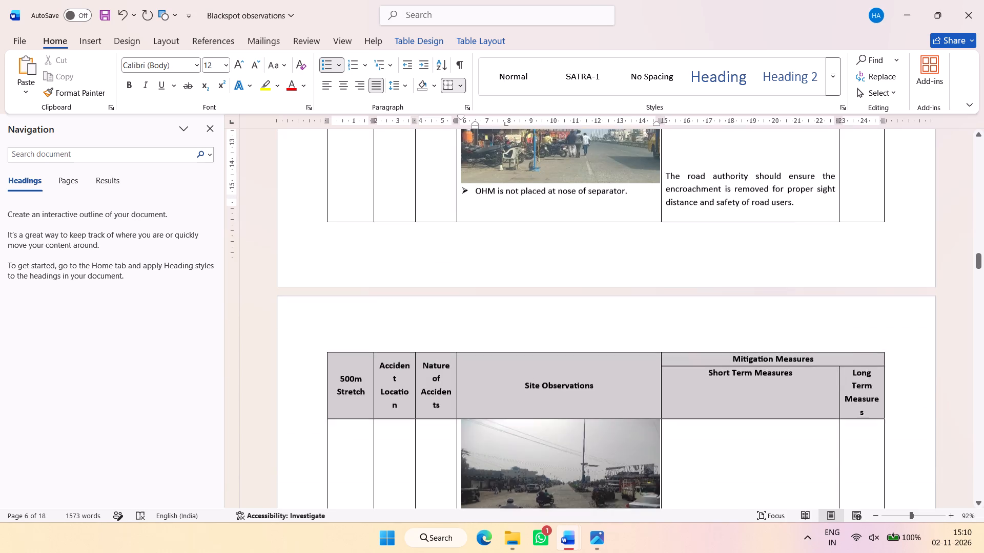
{"action": "scroll", "coordinate": [572, 337], "scroll_direction": "down", "scroll_amount": 2}
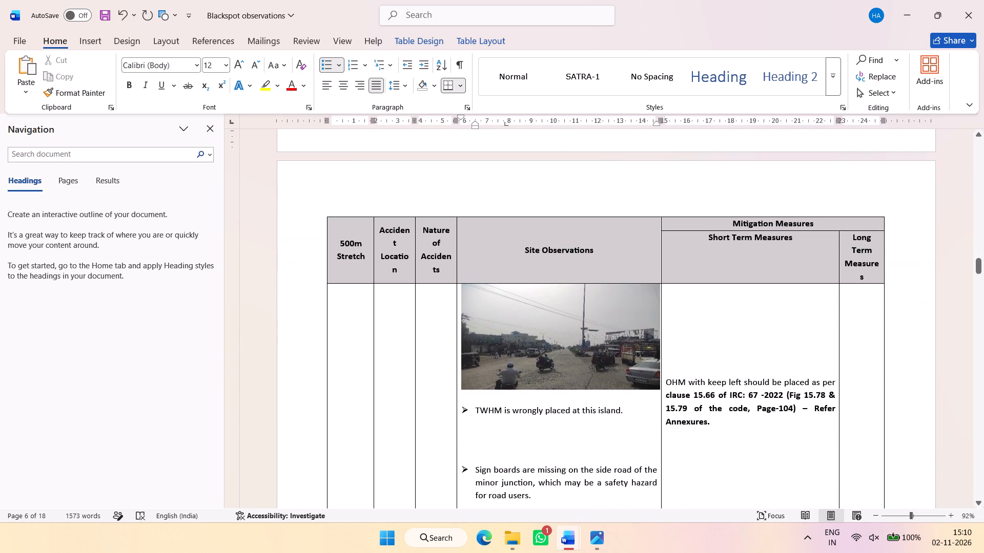
{"action": "scroll", "coordinate": [613, 376], "scroll_direction": "down", "scroll_amount": 8}
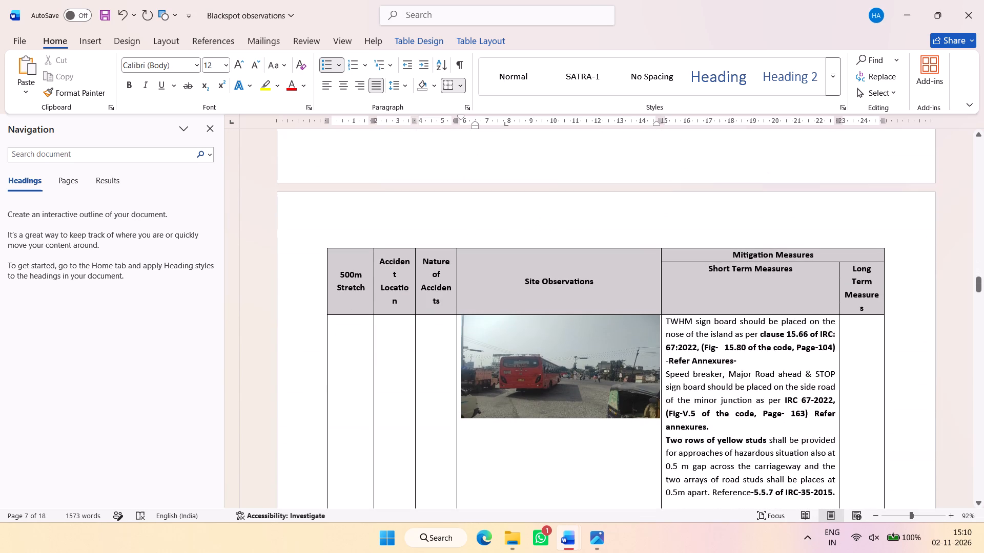
{"action": "scroll", "coordinate": [609, 364], "scroll_direction": "up", "scroll_amount": 4}
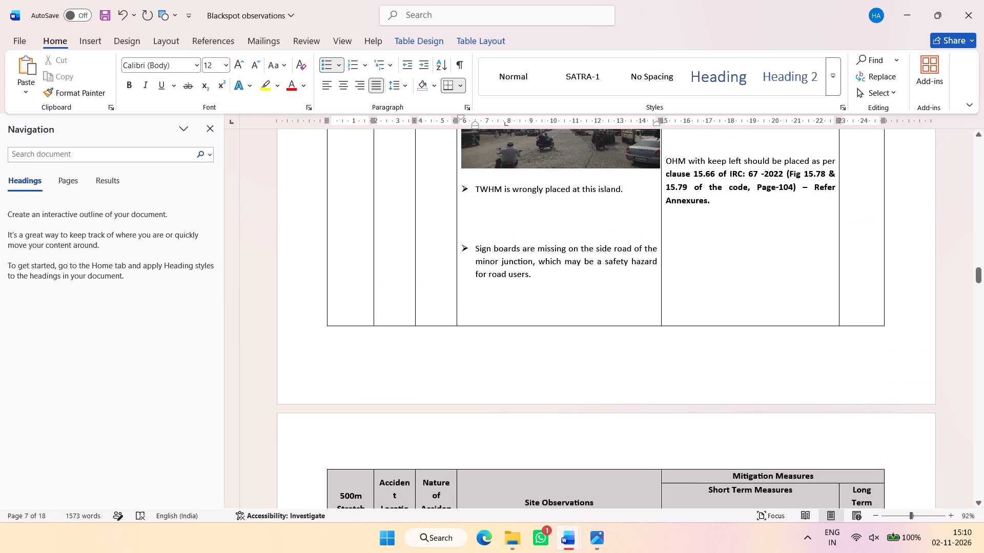
{"action": "left_click_drag", "start_coordinate": [547, 280], "coordinate": [483, 249]}
{"action": "key", "text": "ctrl+c"}
{"action": "key", "text": "ctrl+c"}
{"action": "key", "text": "alt+Tab"}
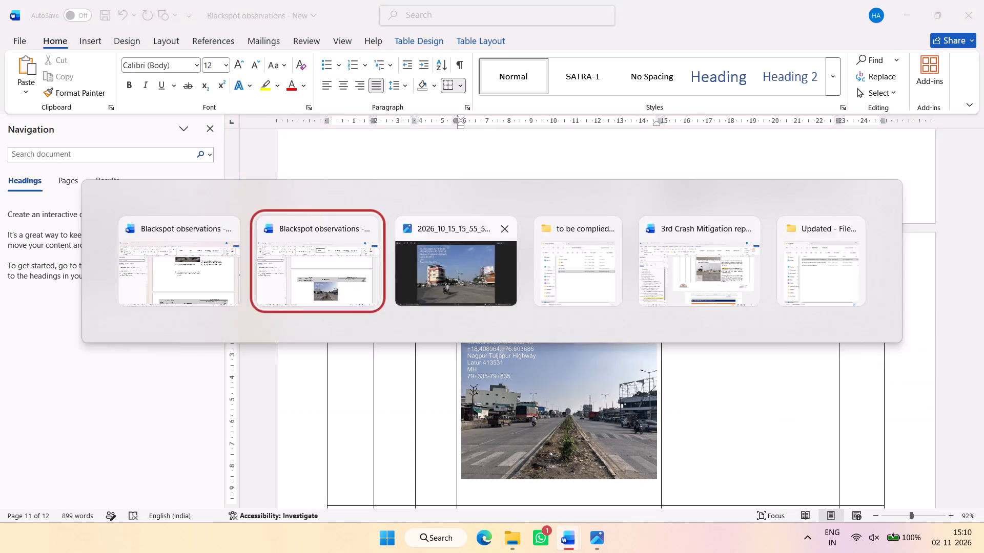
{"action": "key", "text": "ctrl+v"}
Copy the Speed breaker, Major Road ahead & STOP sign board measure from the original's Short Term Measures column.
{"action": "key", "text": "alt+Tab"}
{"action": "scroll", "coordinate": [746, 340], "scroll_direction": "down", "scroll_amount": 2}
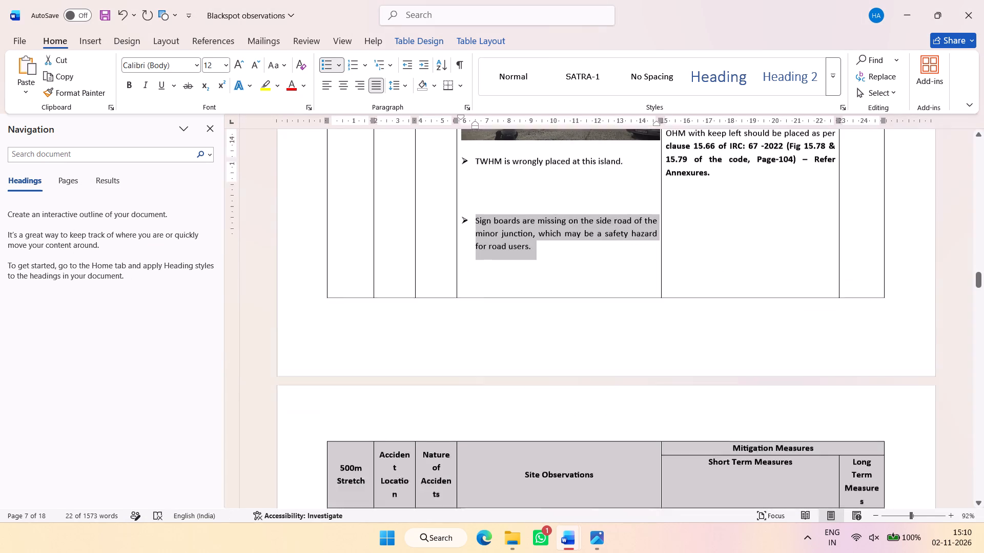
{"action": "scroll", "coordinate": [748, 334], "scroll_direction": "down", "scroll_amount": 2}
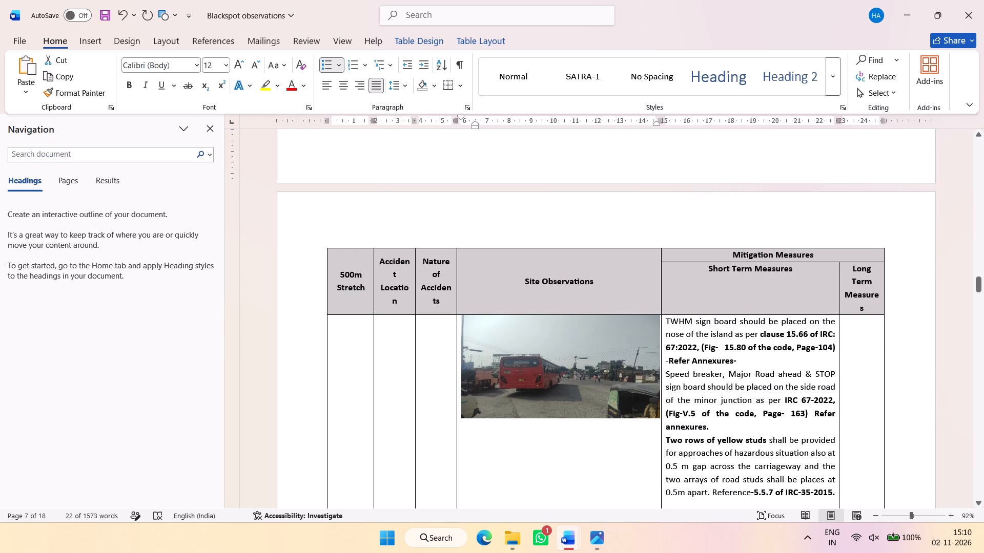
{"action": "left_click_drag", "start_coordinate": [666, 373], "coordinate": [707, 421]}
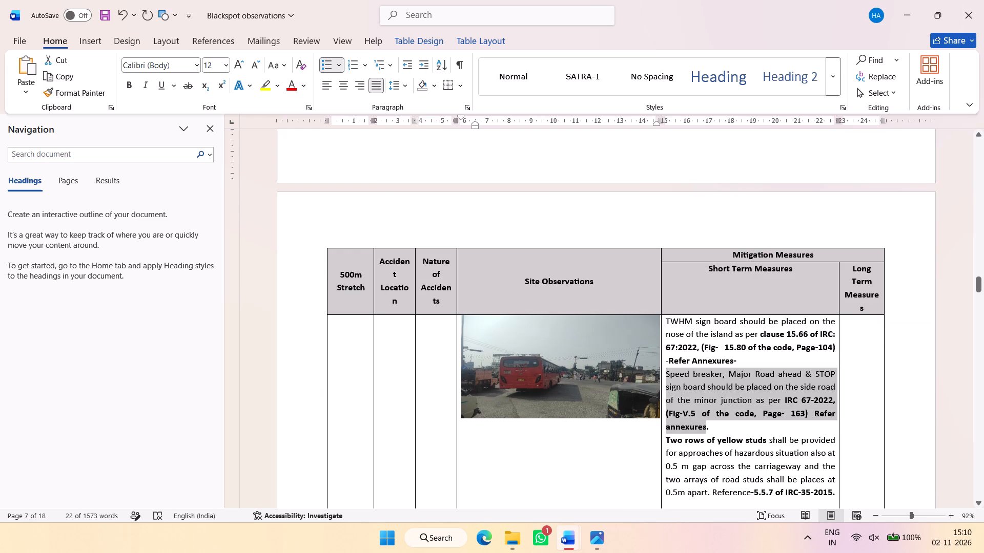
{"action": "left_click_drag", "start_coordinate": [707, 421], "coordinate": [711, 421]}
{"action": "key", "text": "ctrl+c"}
{"action": "key", "text": "ctrl+c"}
{"action": "scroll", "coordinate": [714, 342], "scroll_direction": "down", "scroll_amount": 8}
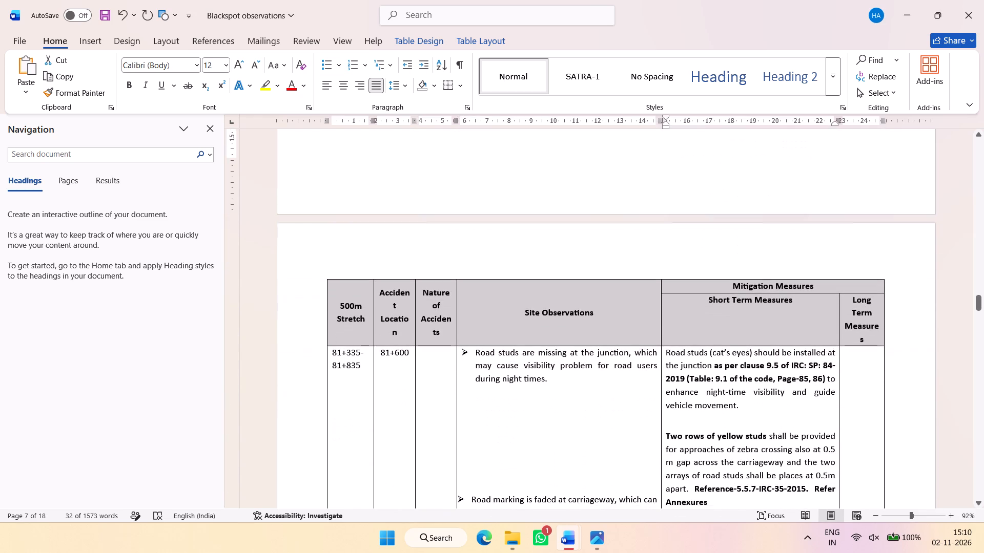
{"action": "scroll", "coordinate": [714, 341], "scroll_direction": "down", "scroll_amount": 2}
{"action": "scroll", "coordinate": [714, 341], "scroll_direction": "up", "scroll_amount": 12}
Add nine blank lines below the unauthorized parking measure in the New table and paste the copied sign board measure there.
{"action": "key", "text": "alt+Tab"}
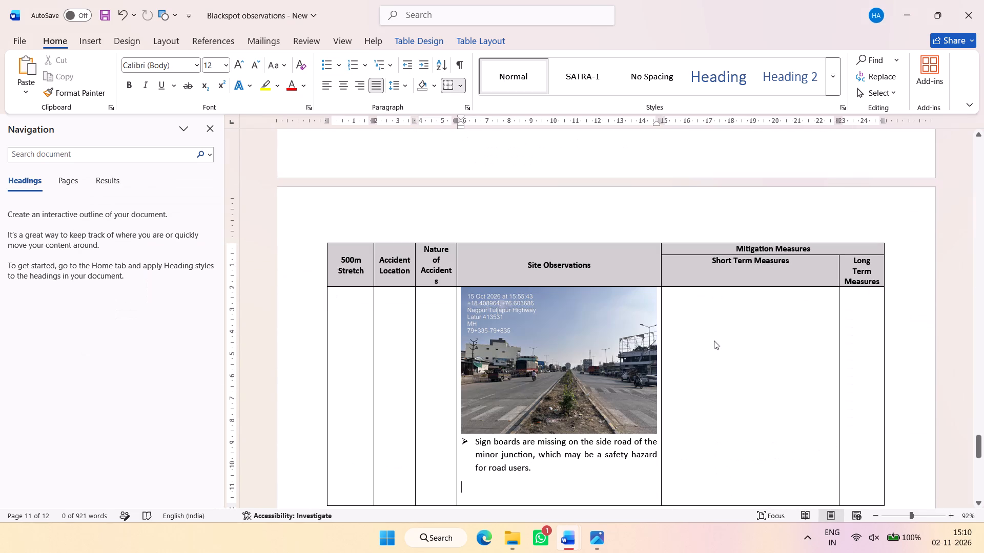
{"action": "left_click", "coordinate": [710, 341]}
{"action": "scroll", "coordinate": [708, 339], "scroll_direction": "up", "scroll_amount": 6}
{"action": "left_click", "coordinate": [722, 315]}
{"action": "key", "text": "Return"}
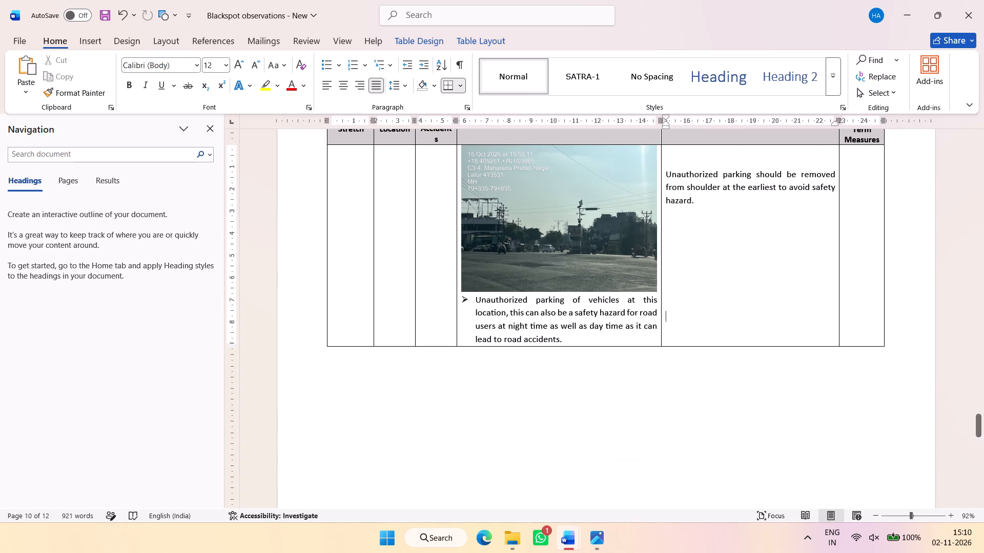
{"action": "key", "text": "Return"}
{"action": "key", "text": "Return"}
{"action": "key", "text": "Return"}
{"action": "key", "text": "Return"}
{"action": "key", "text": "Return"}
{"action": "key", "text": "Return"}
{"action": "key", "text": "Return"}
{"action": "key", "text": "Return"}
{"action": "key", "text": "ctrl+v"}
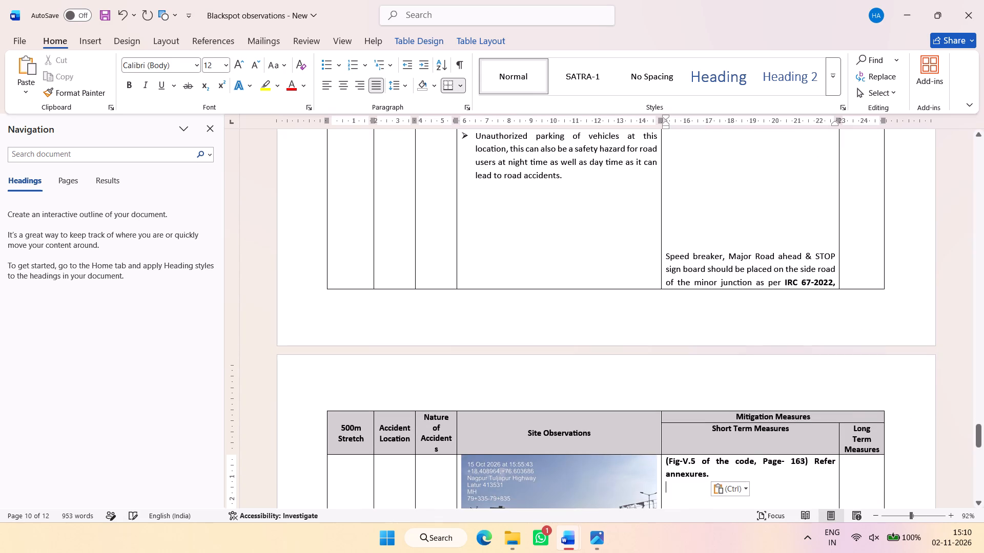
Add seventeen blank lines below the sign board measure in the New table's Short Term Measures column.
{"action": "scroll", "coordinate": [731, 313], "scroll_direction": "down", "scroll_amount": 6}
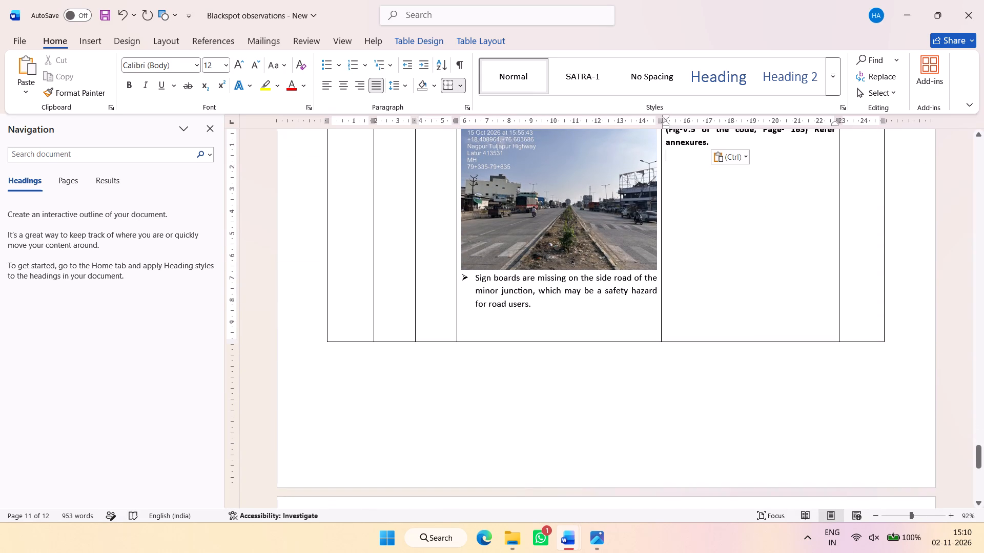
{"action": "key", "text": "Return"}
{"action": "key", "text": "Return"}
{"action": "key", "text": "Return"}
{"action": "key", "text": "Return"}
{"action": "key", "text": "Return"}
{"action": "key", "text": "Return"}
{"action": "key", "text": "Return"}
{"action": "key", "text": "Return"}
{"action": "key", "text": "Return"}
{"action": "key", "text": "Return"}
{"action": "key", "text": "Return"}
{"action": "key", "text": "Return"}
{"action": "key", "text": "Return"}
{"action": "key", "text": "Return"}
{"action": "key", "text": "Return"}
{"action": "key", "text": "Return"}
{"action": "key", "text": "Return"}
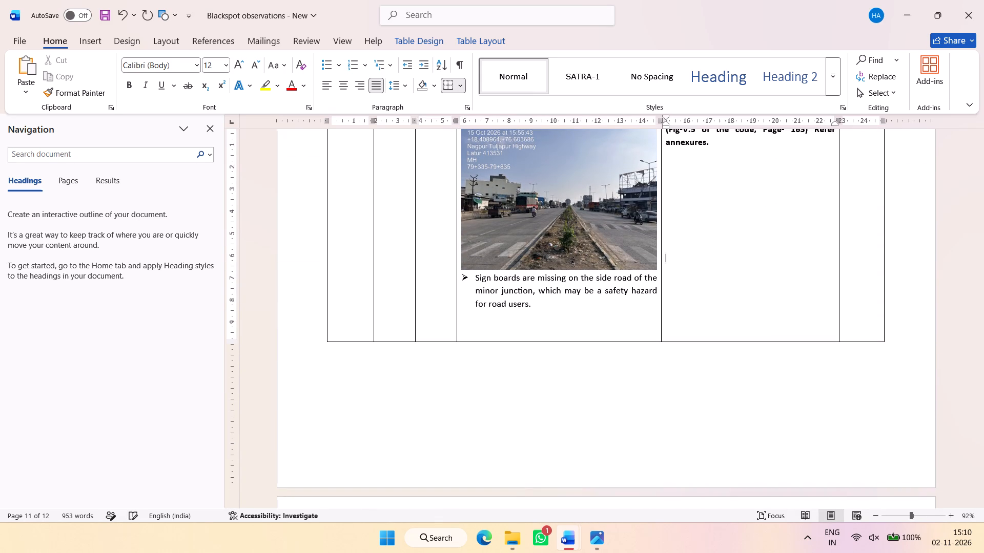
Review the original document's remaining observations and measures around the encroachment, OHM, TWHM and missing sign board entries.
{"action": "key", "text": "alt+Tab"}
{"action": "scroll", "coordinate": [748, 297], "scroll_direction": "down", "scroll_amount": 4}
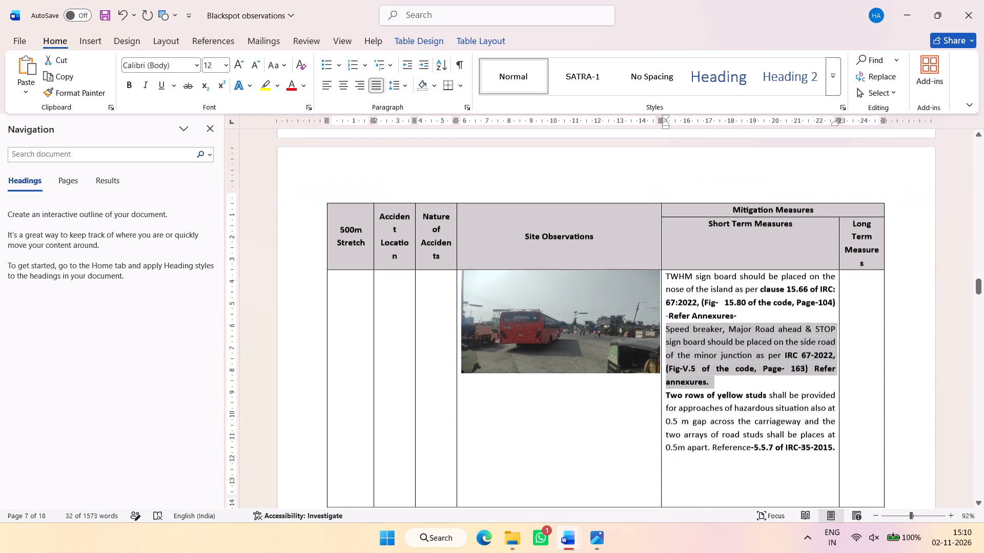
{"action": "scroll", "coordinate": [748, 297], "scroll_direction": "down", "scroll_amount": 6}
{"action": "scroll", "coordinate": [724, 294], "scroll_direction": "up", "scroll_amount": 13}
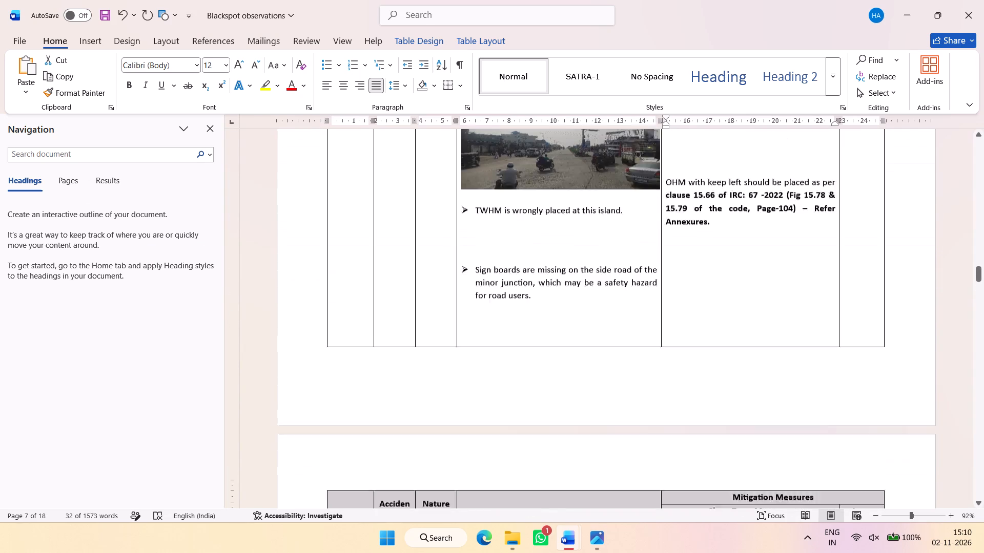
{"action": "scroll", "coordinate": [724, 294], "scroll_direction": "down", "scroll_amount": 5}
{"action": "scroll", "coordinate": [724, 292], "scroll_direction": "up", "scroll_amount": 6}
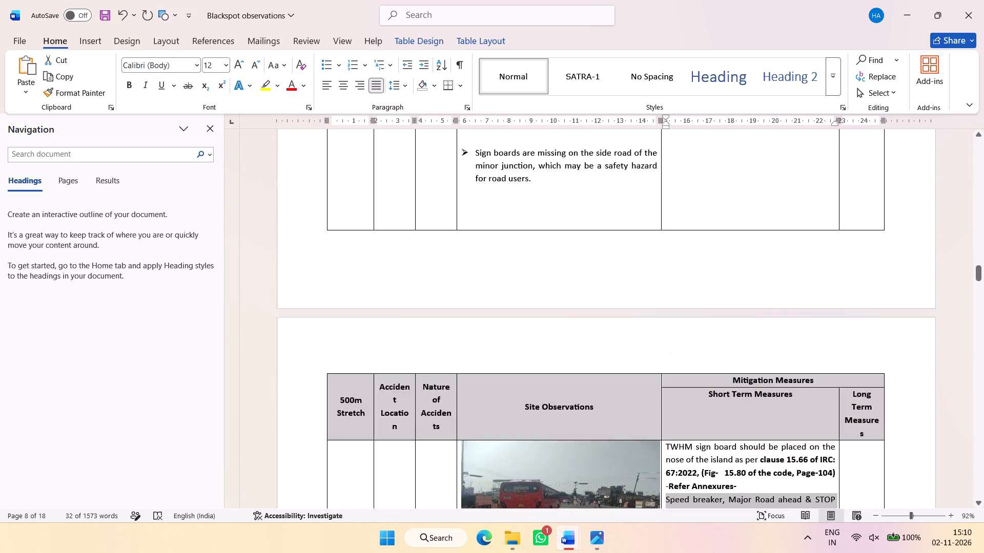
{"action": "scroll", "coordinate": [723, 293], "scroll_direction": "up", "scroll_amount": 3}
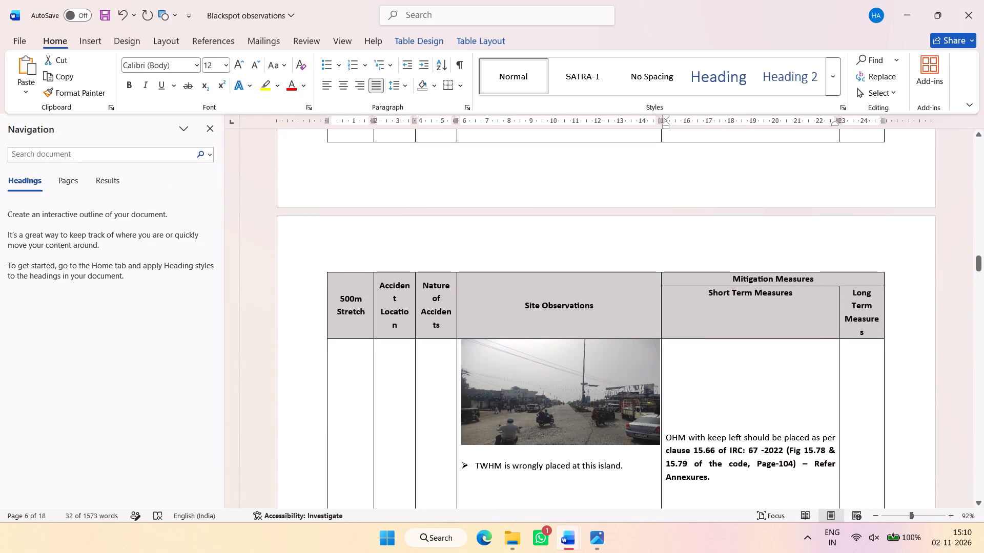
{"action": "scroll", "coordinate": [714, 304], "scroll_direction": "up", "scroll_amount": 3}
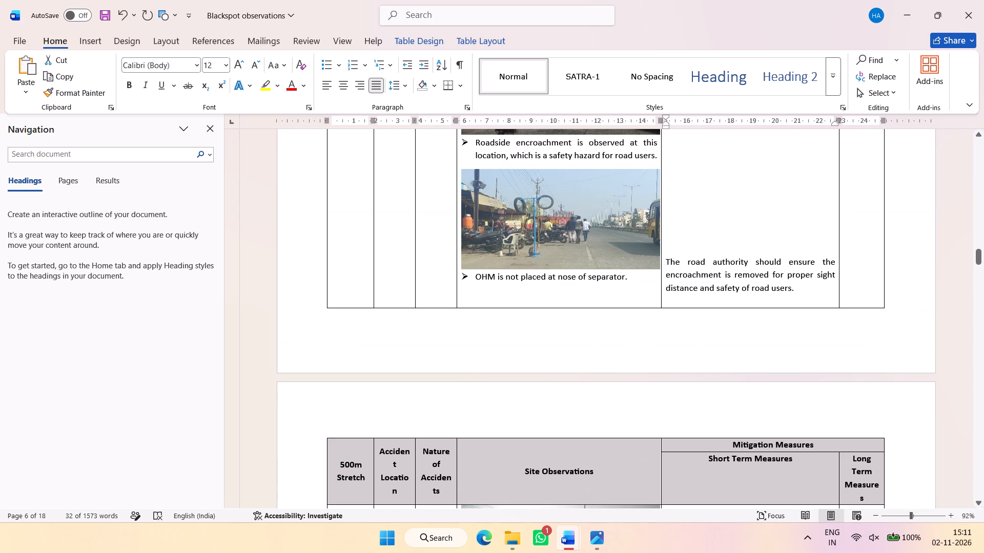
Look back through the site photos around the 79+335-79+835 stretch for a view of the minor junction's side road.
{"action": "left_click", "coordinate": [613, 546]}
{"action": "left_click", "coordinate": [599, 545]}
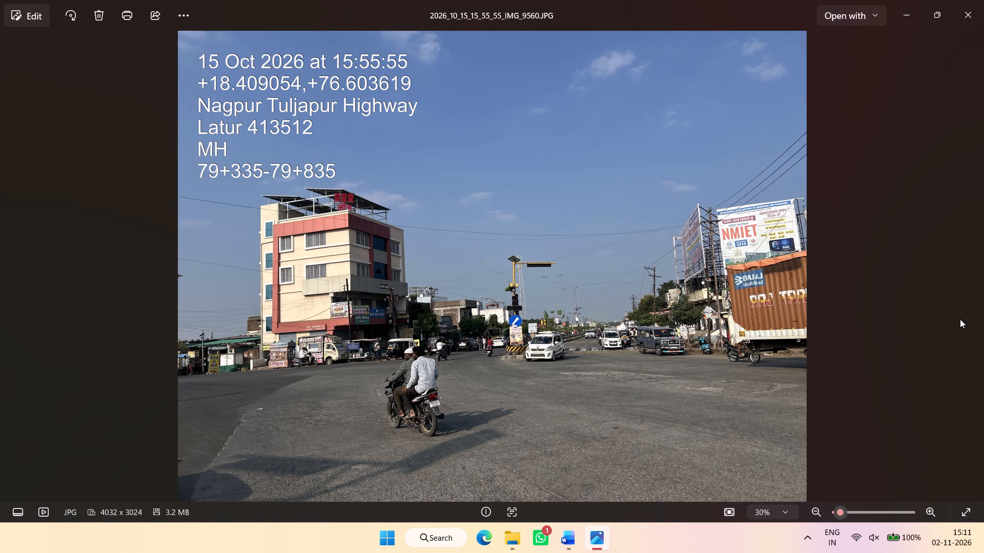
{"action": "left_click", "coordinate": [983, 304]}
{"action": "scroll", "coordinate": [419, 309], "scroll_direction": "up", "scroll_amount": 8}
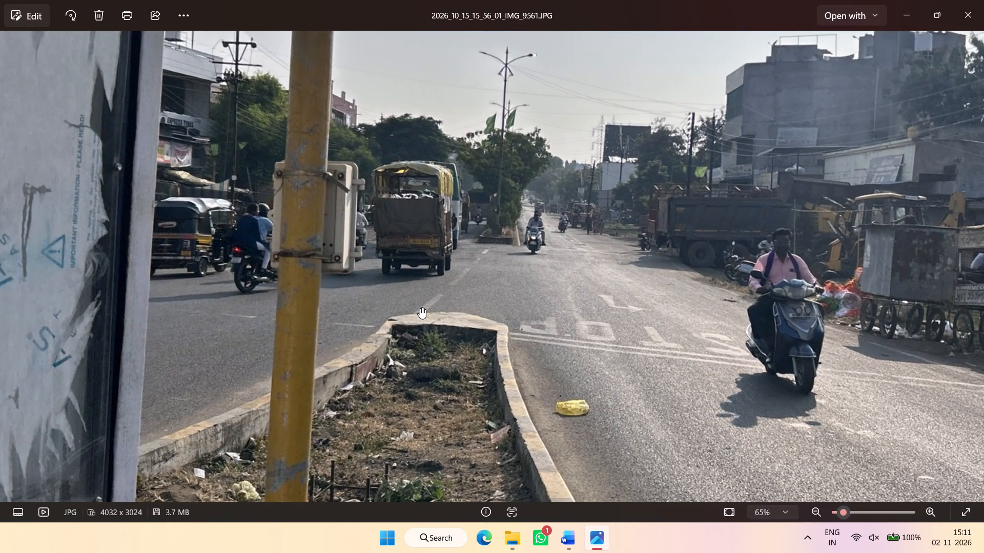
{"action": "scroll", "coordinate": [418, 308], "scroll_direction": "down", "scroll_amount": 14}
{"action": "left_click", "coordinate": [0, 279]}
{"action": "left_click", "coordinate": [0, 281]}
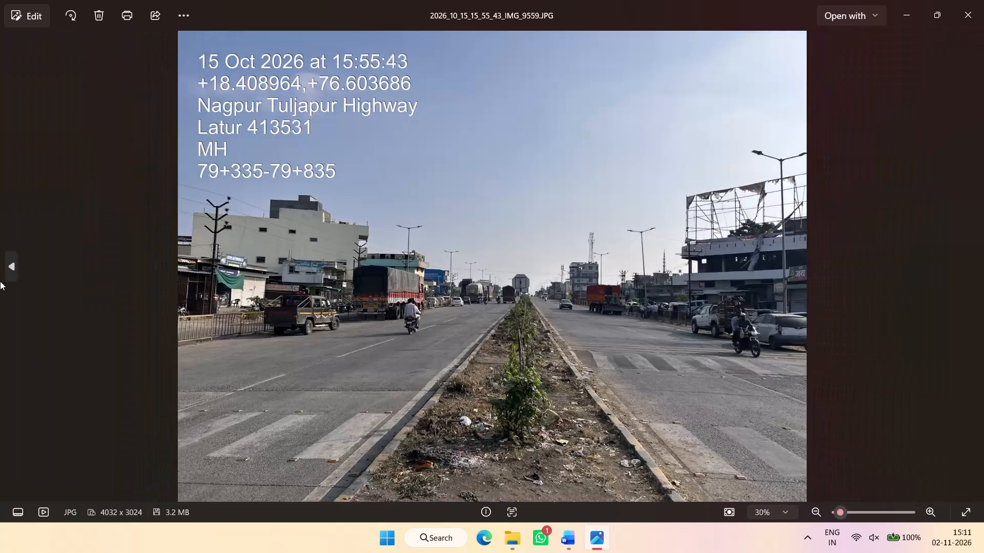
{"action": "left_click", "coordinate": [0, 281]}
{"action": "left_click", "coordinate": [0, 281]}
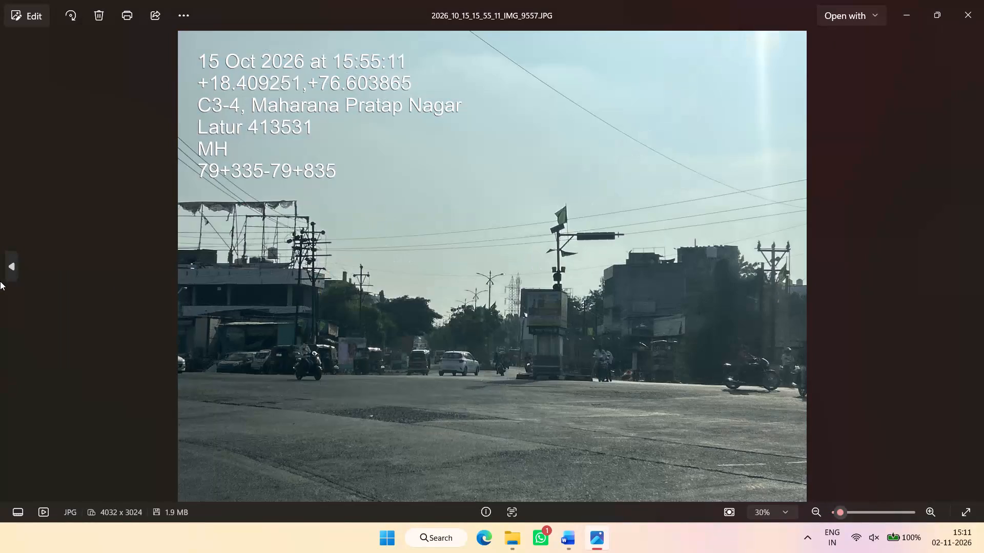
{"action": "left_click", "coordinate": [0, 281]}
{"action": "left_click", "coordinate": [983, 323]}
{"action": "scroll", "coordinate": [399, 330], "scroll_direction": "up", "scroll_amount": 5}
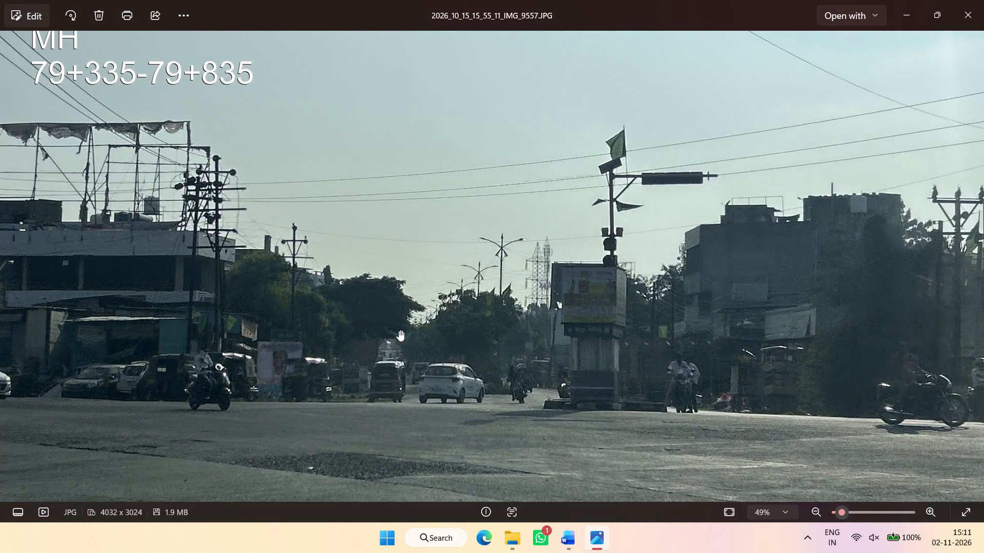
{"action": "scroll", "coordinate": [399, 330], "scroll_direction": "down", "scroll_amount": 9}
{"action": "left_click", "coordinate": [35, 352]}
{"action": "left_click", "coordinate": [42, 348]}
{"action": "left_click", "coordinate": [42, 348]}
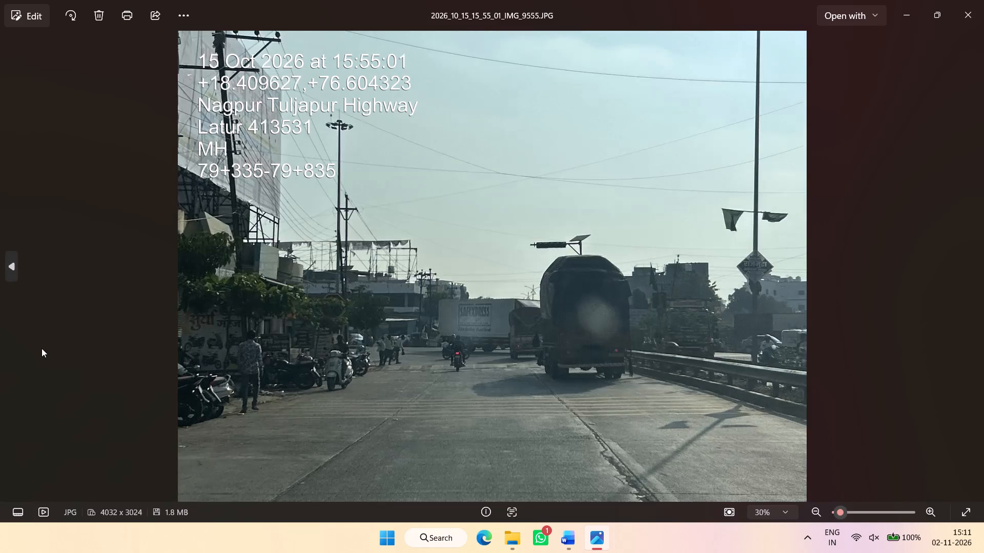
{"action": "left_click", "coordinate": [0, 372]}
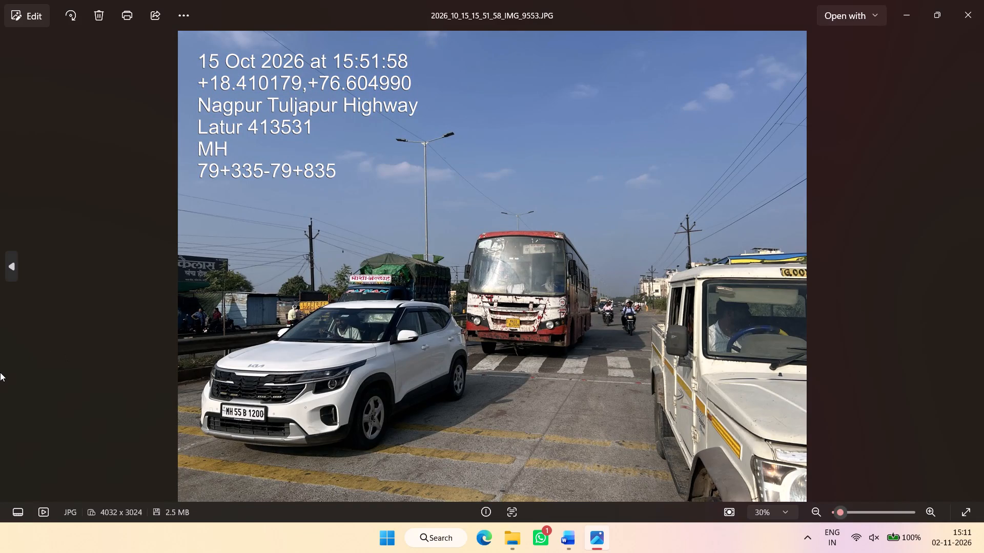
{"action": "left_click", "coordinate": [0, 372]}
{"action": "left_click", "coordinate": [0, 372]}
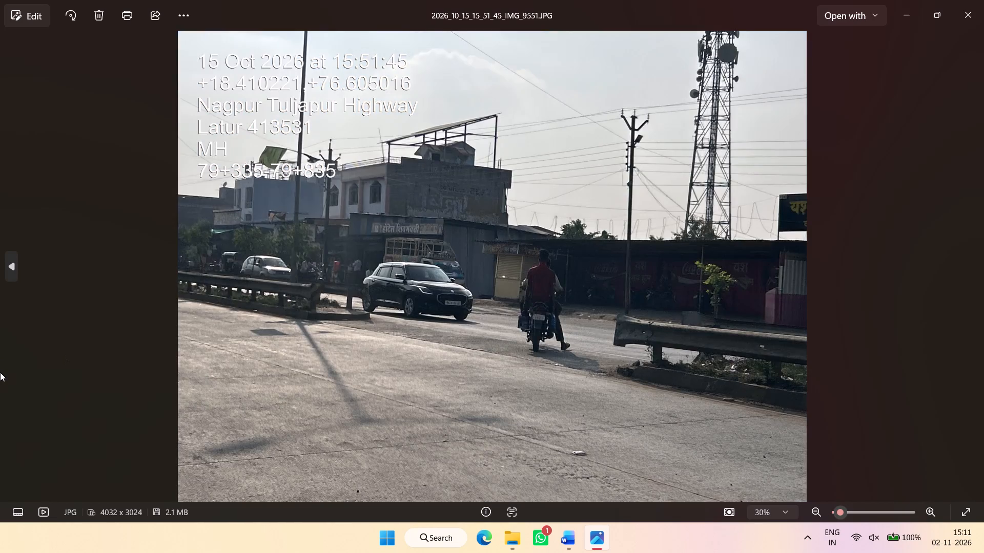
{"action": "double_click", "coordinate": [0, 372]}
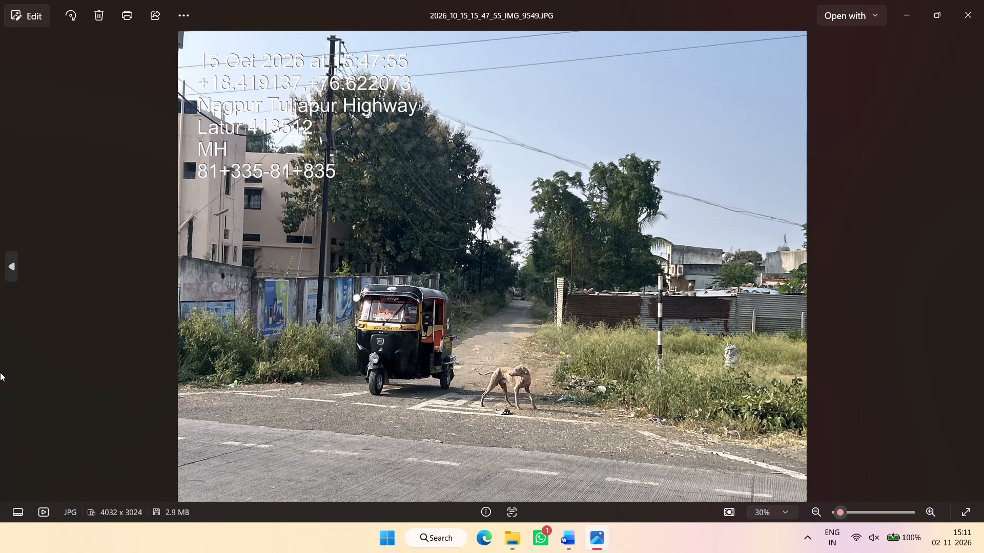
{"action": "left_click", "coordinate": [0, 372]}
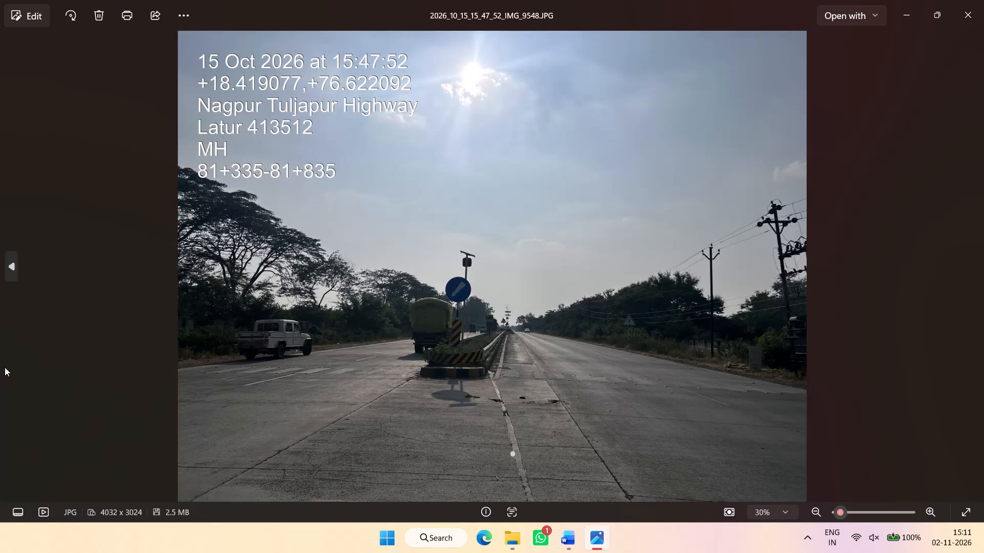
{"action": "left_click", "coordinate": [0, 310]}
Compare the 79+335-79+835 photos IMG_9550 to IMG_9554 to choose one showing the side road without sign boards.
{"action": "triple_click", "coordinate": [983, 245]}
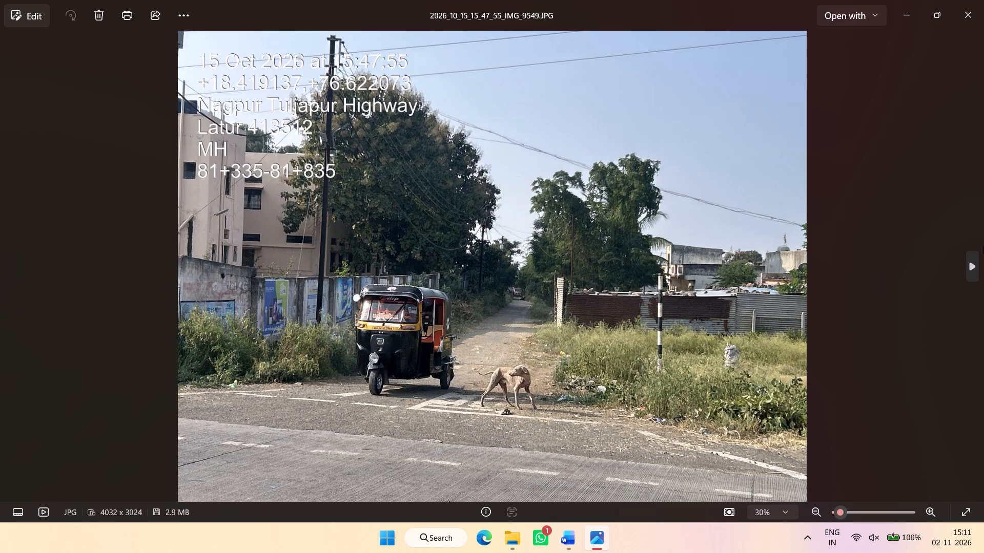
{"action": "double_click", "coordinate": [983, 245]}
{"action": "left_click", "coordinate": [983, 274]}
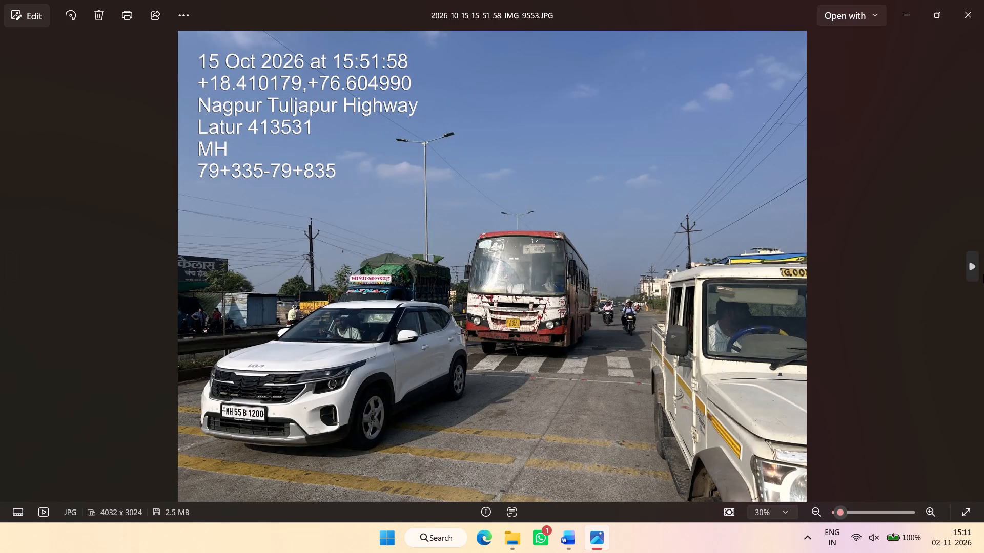
{"action": "left_click", "coordinate": [983, 274]}
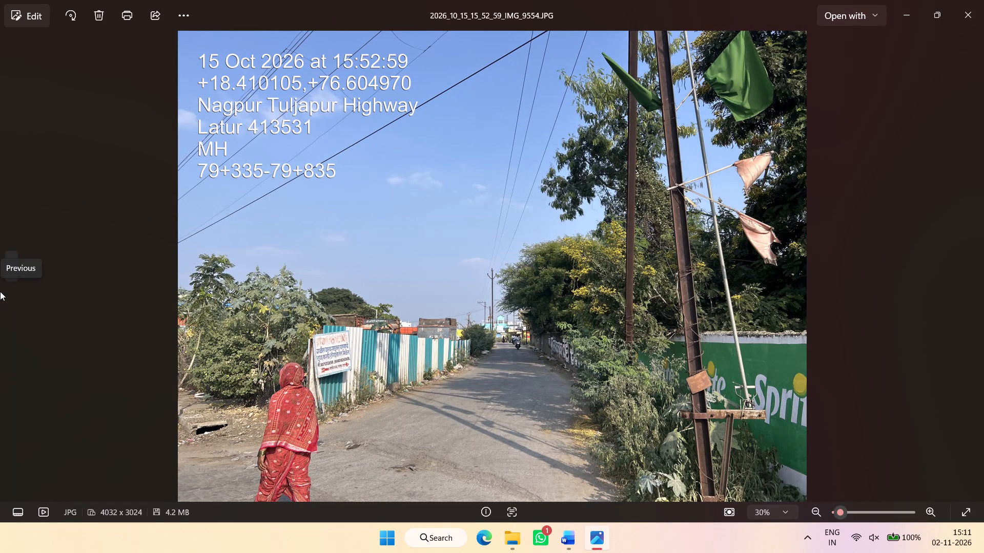
{"action": "left_click", "coordinate": [0, 291]}
{"action": "triple_click", "coordinate": [0, 291]}
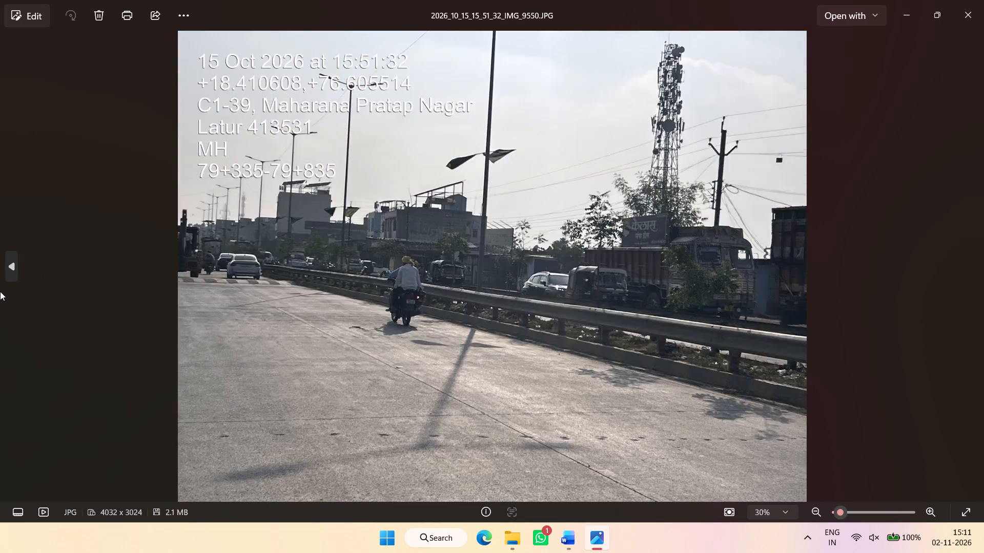
{"action": "left_click", "coordinate": [0, 291]}
{"action": "left_click", "coordinate": [983, 259]}
{"action": "left_click", "coordinate": [983, 259]}
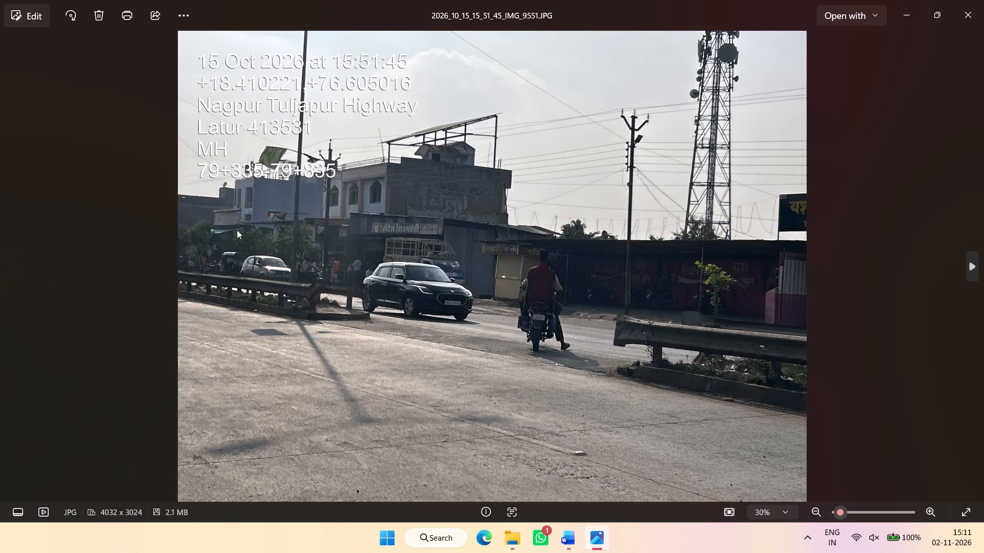
{"action": "triple_click", "coordinate": [983, 374]}
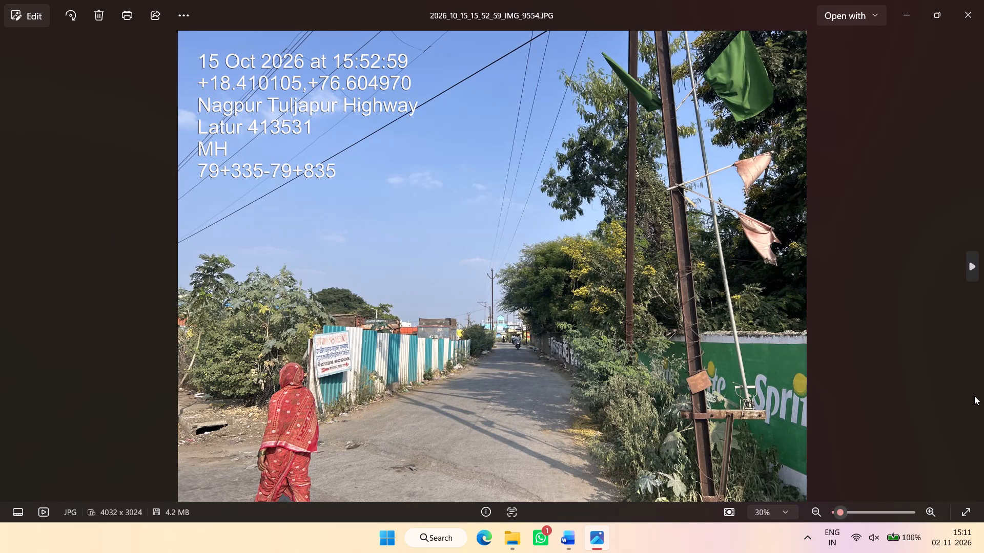
Check the end of the New table's Site Observations and copy the side-road photo IMG_9554 for its missing sign boards entry.
{"action": "left_click", "coordinate": [569, 538]}
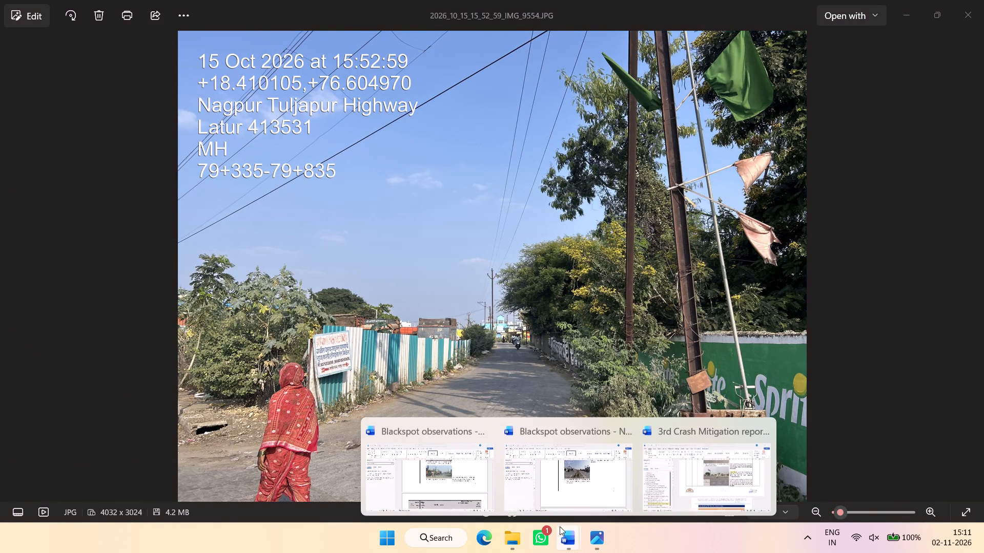
{"action": "left_click", "coordinate": [470, 494]}
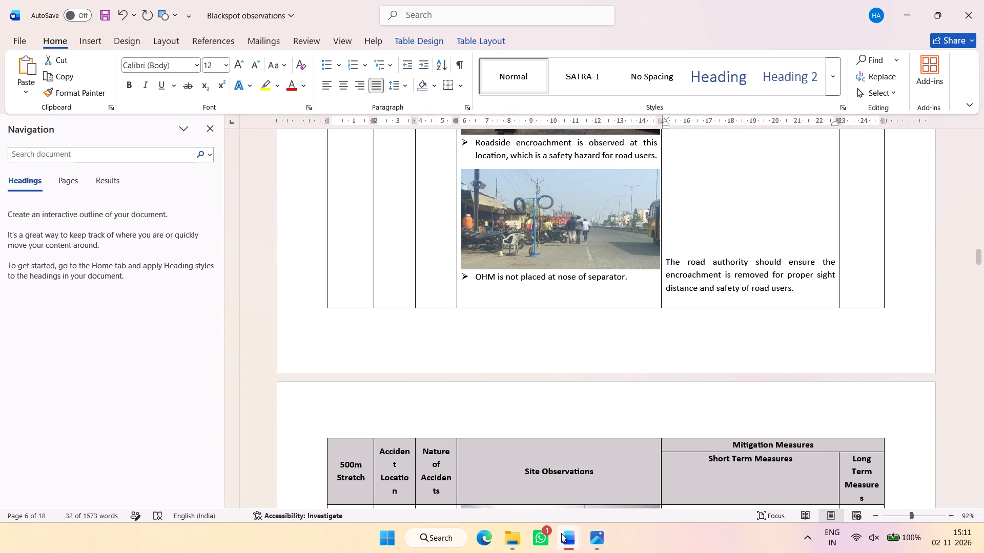
{"action": "left_click", "coordinate": [561, 533]}
{"action": "left_click", "coordinate": [563, 470]}
{"action": "scroll", "coordinate": [625, 363], "scroll_direction": "down", "scroll_amount": 6}
{"action": "scroll", "coordinate": [625, 359], "scroll_direction": "up", "scroll_amount": 4}
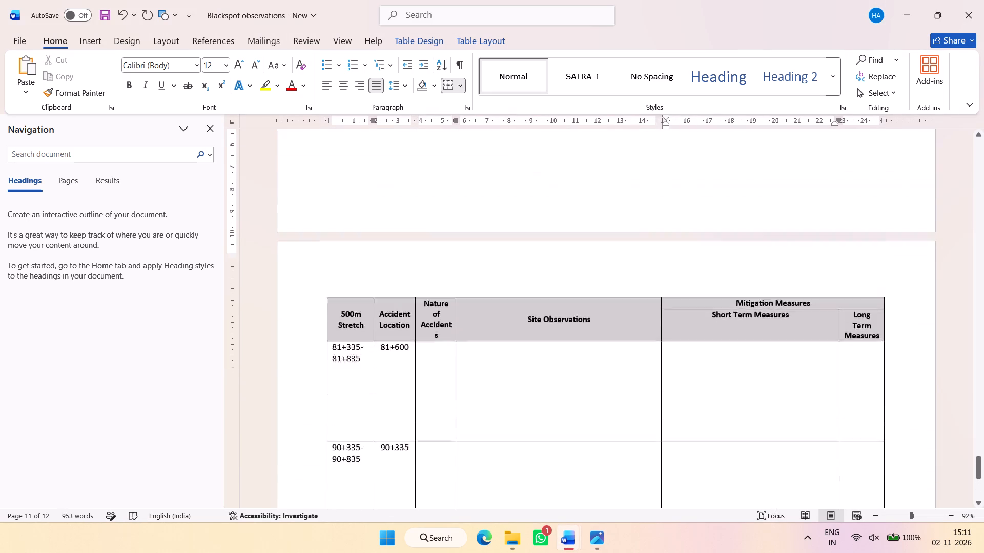
{"action": "left_click", "coordinate": [592, 534]}
{"action": "right_click", "coordinate": [615, 335]}
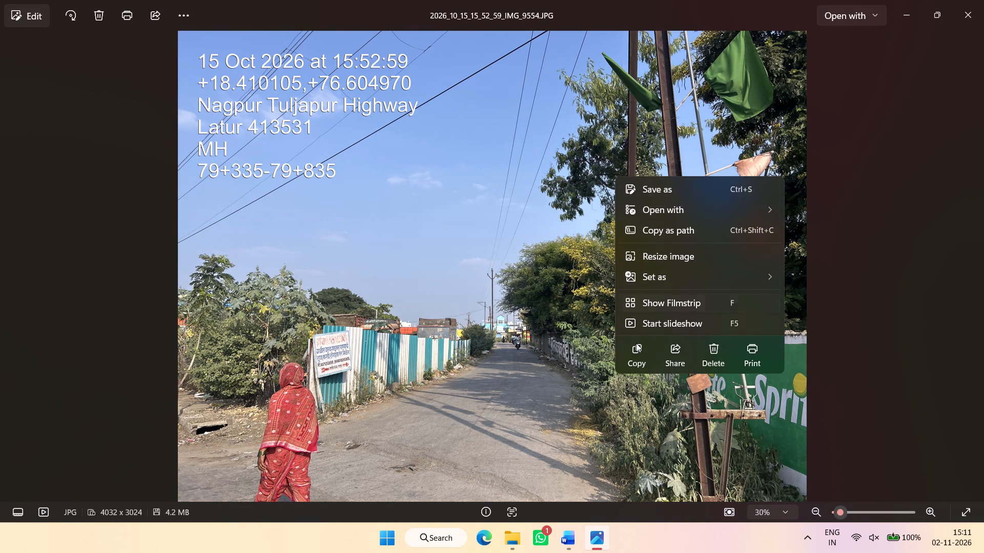
{"action": "left_click", "coordinate": [653, 353]}
Paste the copied side-road photo below the side-road sign boards observation in the New table and save the document.
{"action": "key", "text": "alt+Tab"}
{"action": "left_click", "coordinate": [546, 242]}
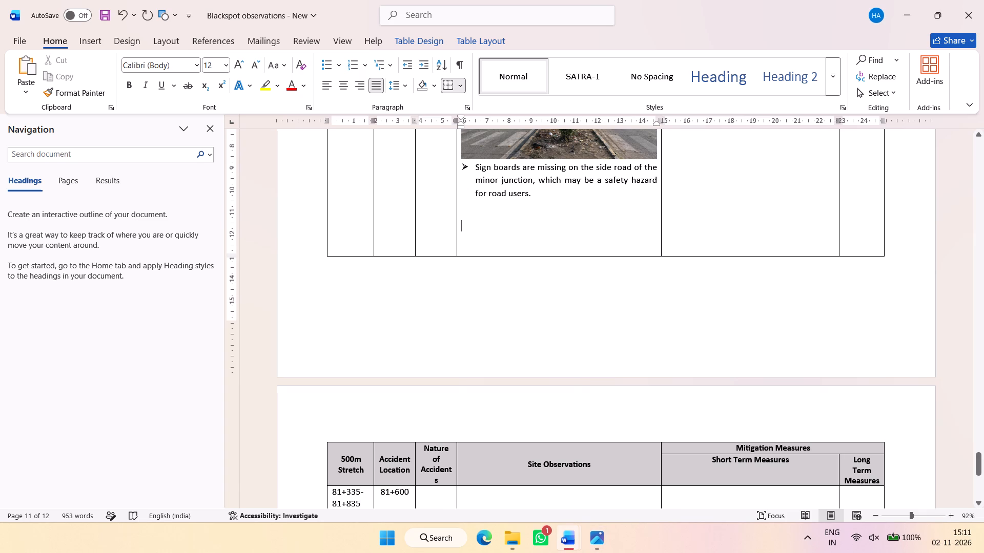
{"action": "left_click", "coordinate": [539, 211]}
{"action": "left_click", "coordinate": [533, 203]}
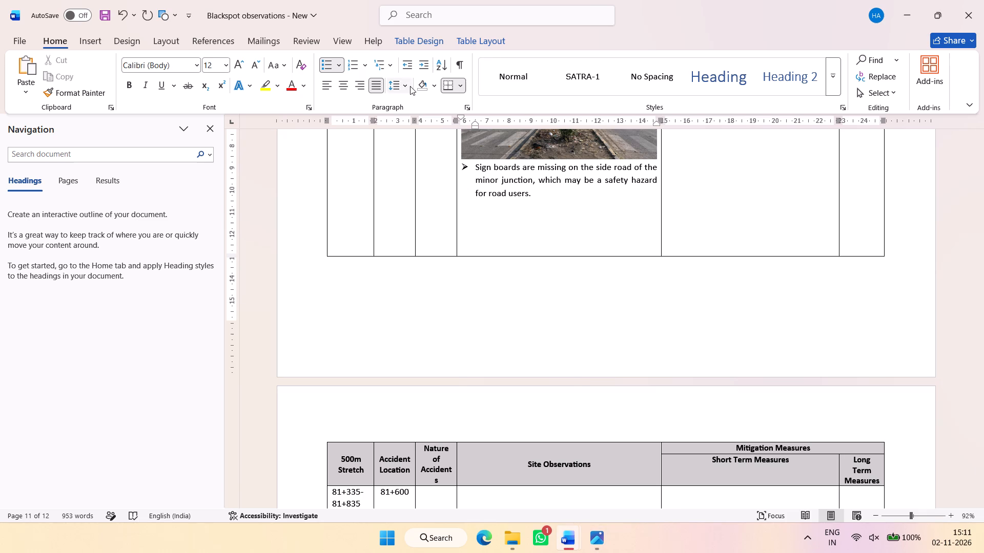
{"action": "left_click", "coordinate": [410, 86]}
{"action": "left_click", "coordinate": [441, 241]}
{"action": "left_click", "coordinate": [512, 217]}
{"action": "left_click", "coordinate": [508, 208]}
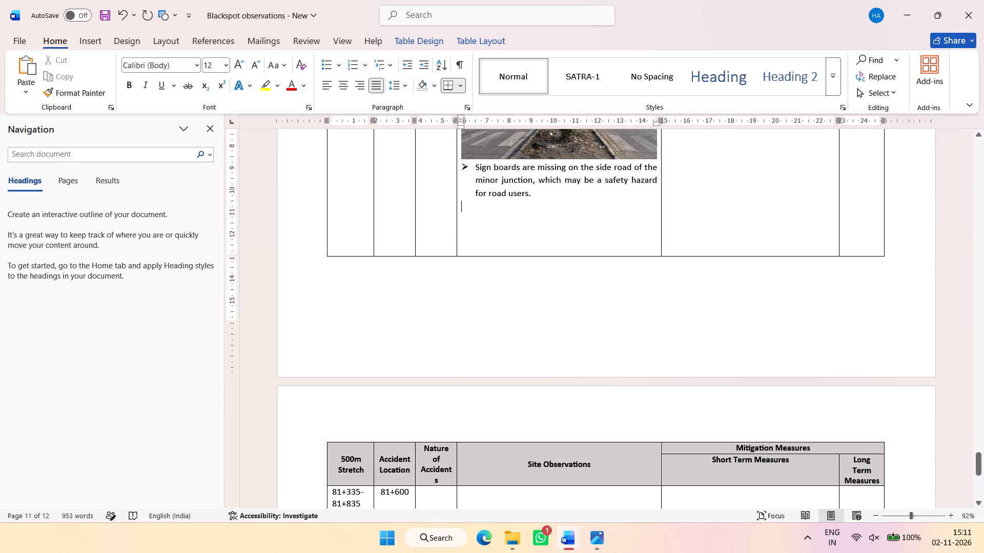
{"action": "key", "text": "ctrl+v"}
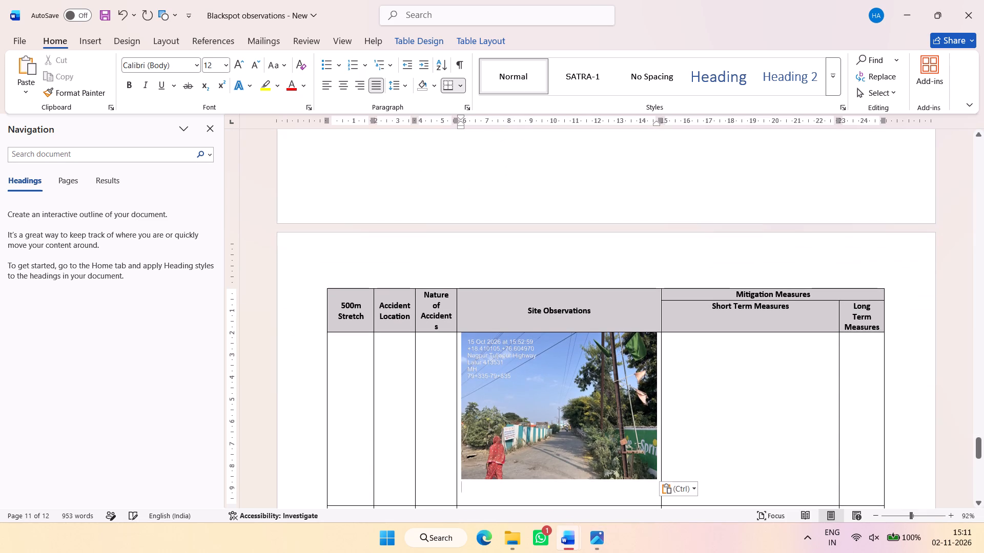
{"action": "left_click", "coordinate": [96, 13]}
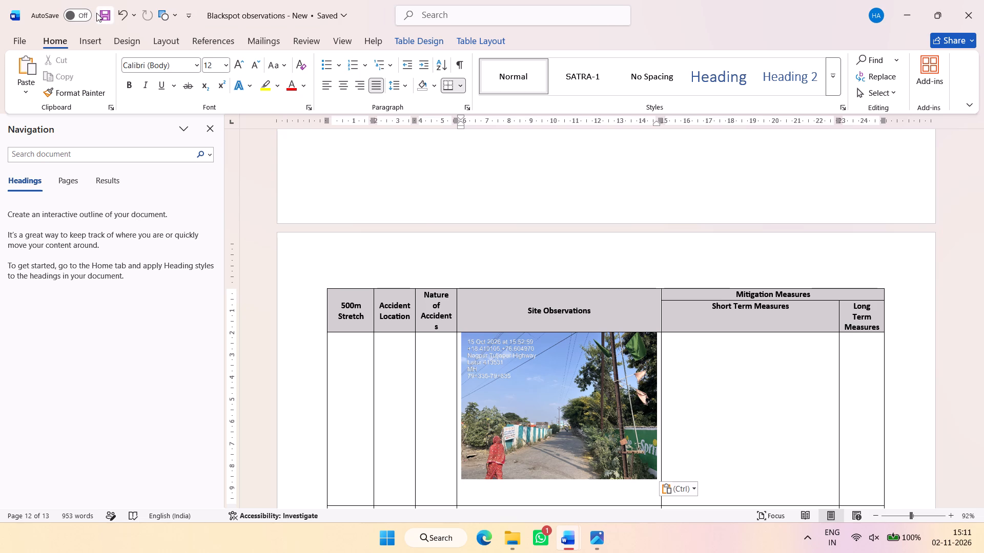
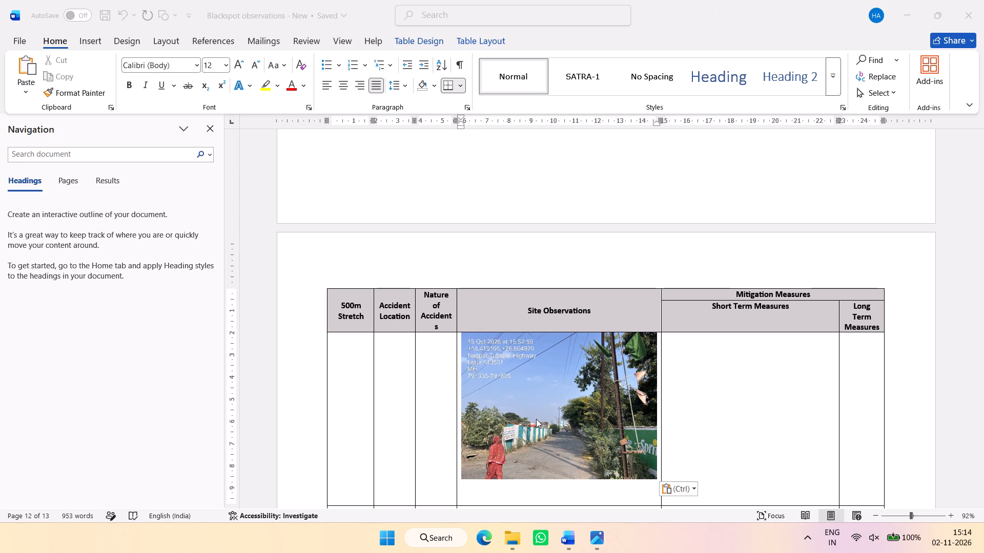
Review the 79+335-79+835 row's observations upward from the side-road photo for entries still lacking a site photo.
{"action": "double_click", "coordinate": [529, 495]}
{"action": "left_click", "coordinate": [533, 494]}
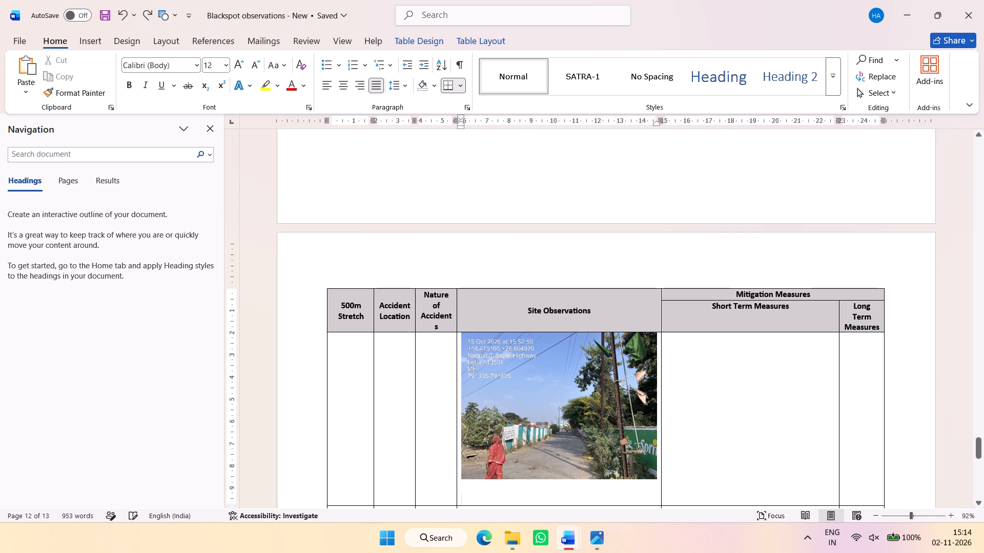
{"action": "scroll", "coordinate": [552, 333], "scroll_direction": "up", "scroll_amount": 15}
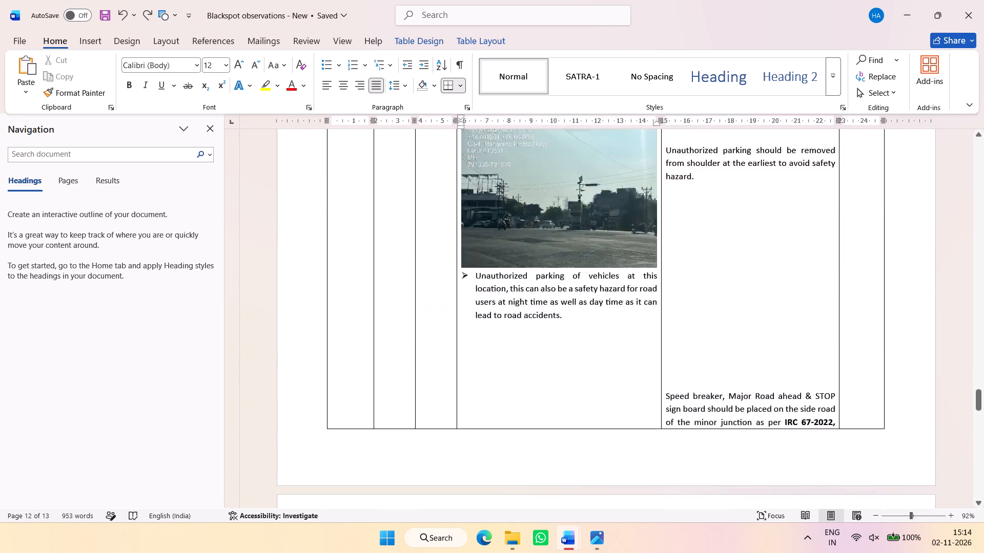
{"action": "scroll", "coordinate": [556, 330], "scroll_direction": "up", "scroll_amount": 17}
{"action": "scroll", "coordinate": [557, 329], "scroll_direction": "up", "scroll_amount": 7}
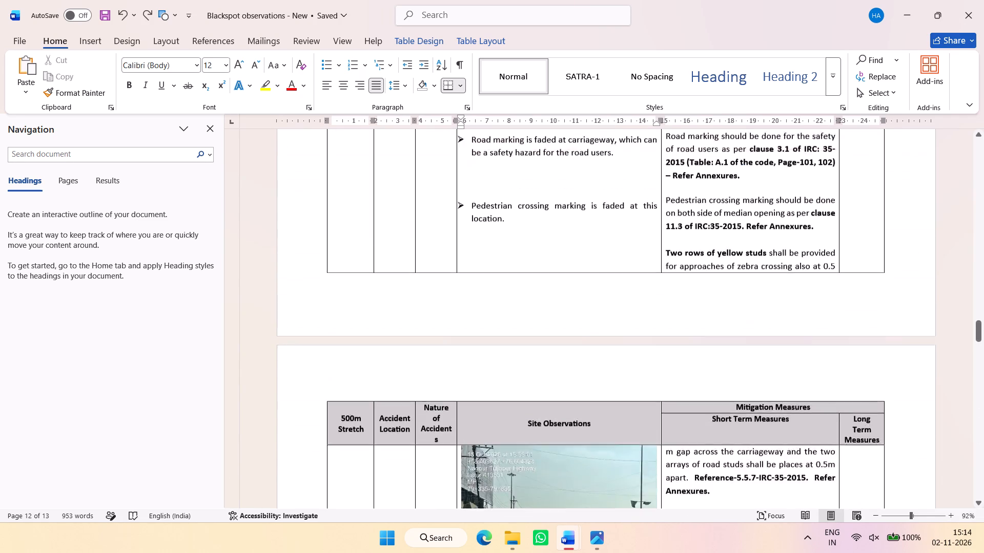
{"action": "scroll", "coordinate": [557, 329], "scroll_direction": "up", "scroll_amount": 5}
{"action": "scroll", "coordinate": [558, 329], "scroll_direction": "down", "scroll_amount": 20}
{"action": "scroll", "coordinate": [558, 329], "scroll_direction": "down", "scroll_amount": 16}
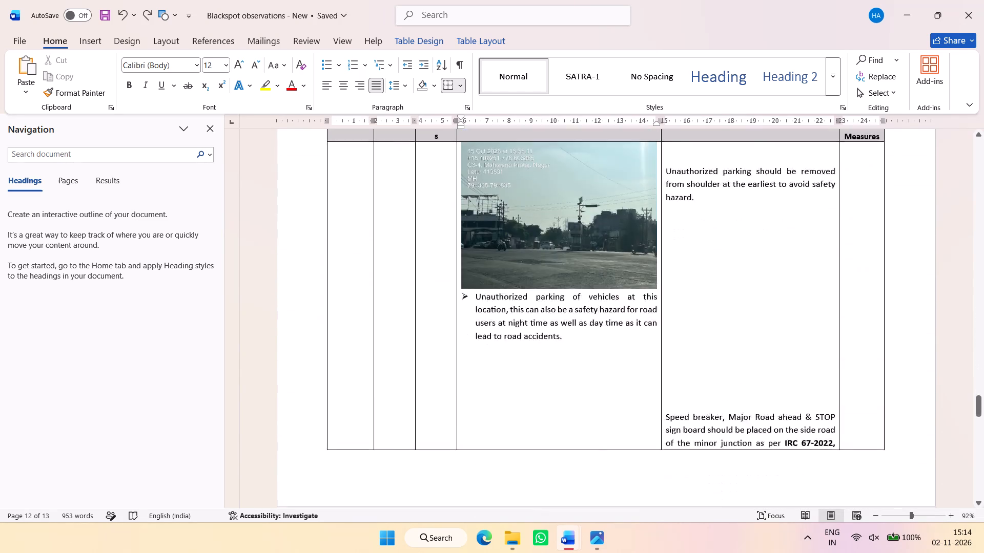
{"action": "scroll", "coordinate": [552, 313], "scroll_direction": "down", "scroll_amount": 2}
Switch to Photos and examine the 79+335-79+835 photos IMG_9550, IMG_9551 and IMG_9553 as candidates for the unauthorized parking observation.
{"action": "left_click", "coordinate": [602, 542]}
{"action": "left_click", "coordinate": [3, 271]}
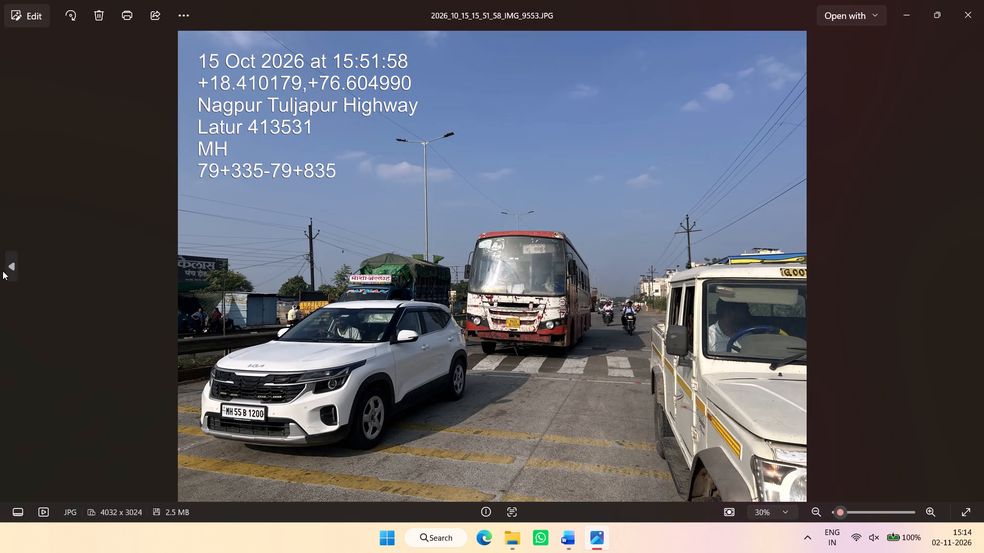
{"action": "double_click", "coordinate": [0, 212]}
{"action": "left_click", "coordinate": [0, 219]}
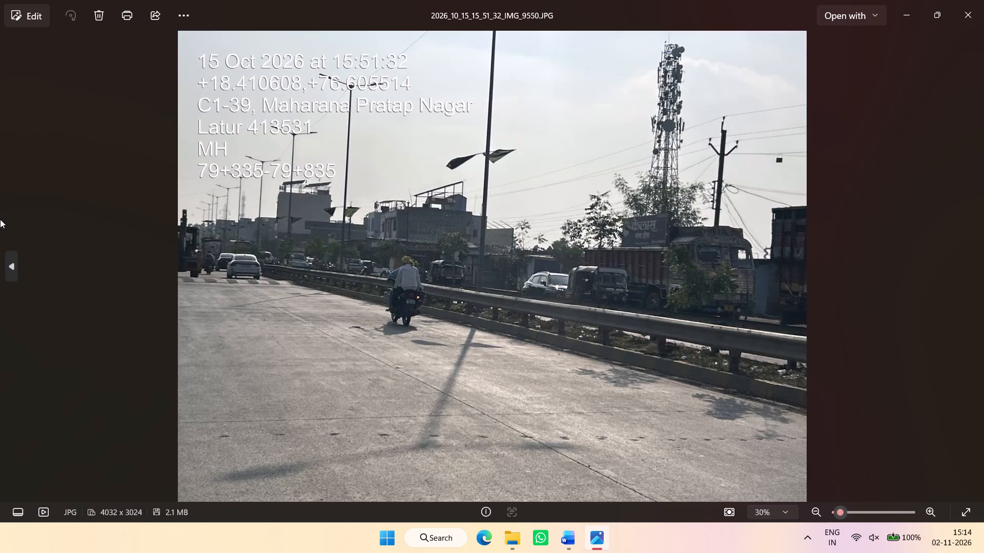
{"action": "left_click", "coordinate": [0, 225]}
{"action": "left_click", "coordinate": [983, 320]}
{"action": "scroll", "coordinate": [446, 247], "scroll_direction": "up", "scroll_amount": 7}
{"action": "scroll", "coordinate": [390, 261], "scroll_direction": "down", "scroll_amount": 9}
{"action": "scroll", "coordinate": [513, 324], "scroll_direction": "up", "scroll_amount": 6}
{"action": "scroll", "coordinate": [466, 339], "scroll_direction": "down", "scroll_amount": 8}
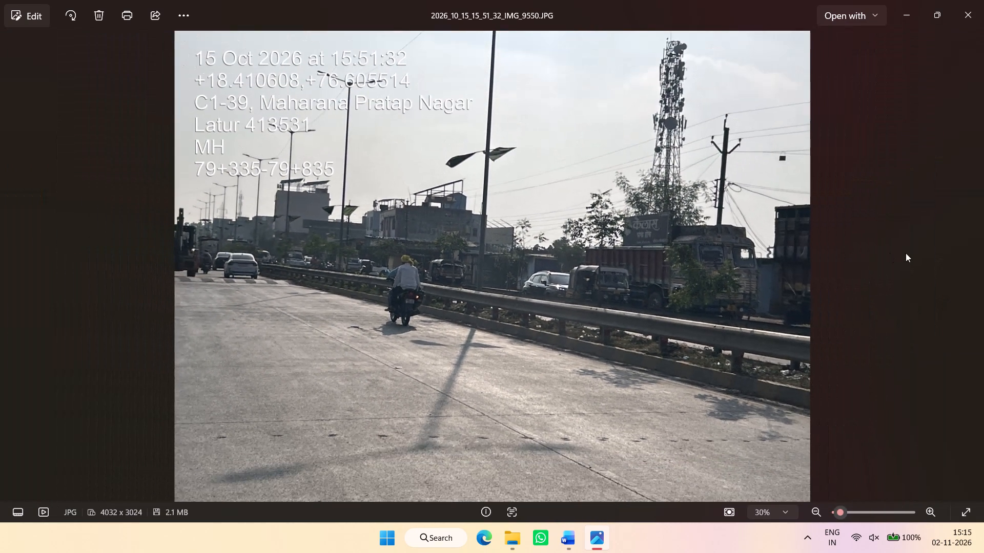
{"action": "scroll", "coordinate": [580, 382], "scroll_direction": "up", "scroll_amount": 7}
{"action": "left_click_drag", "start_coordinate": [541, 383], "coordinate": [546, 288]}
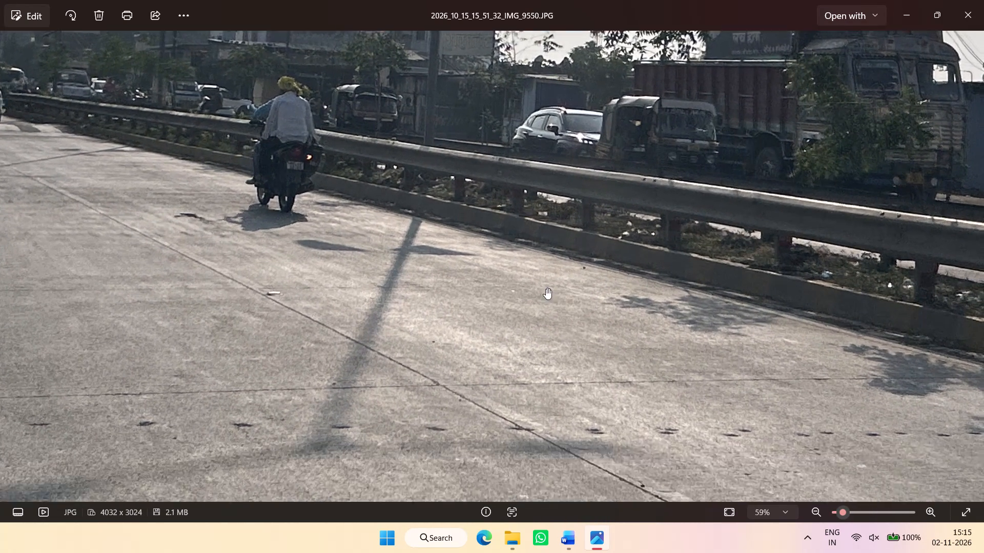
{"action": "left_click_drag", "start_coordinate": [546, 288], "coordinate": [539, 296]}
{"action": "left_click", "coordinate": [983, 333]}
{"action": "scroll", "coordinate": [414, 309], "scroll_direction": "up", "scroll_amount": 5}
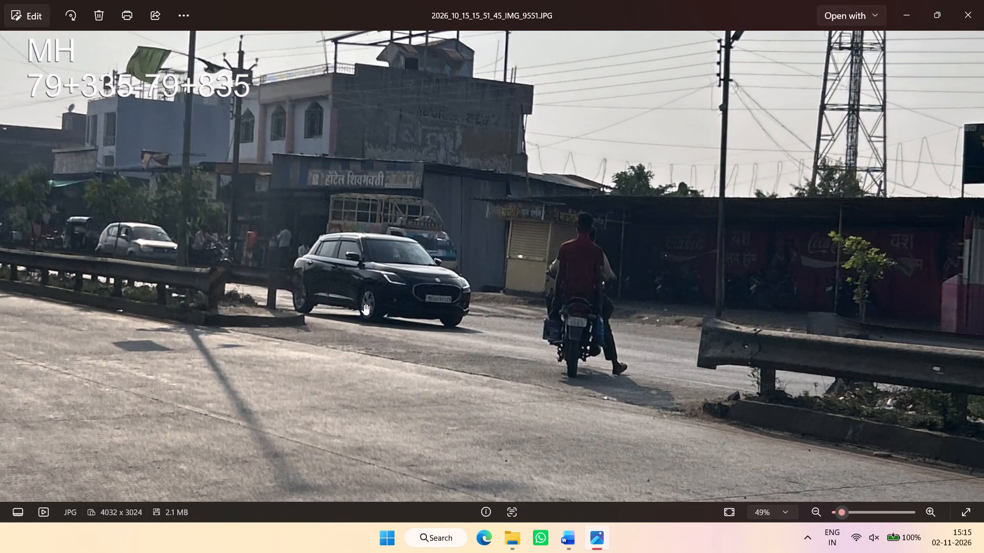
{"action": "right_click", "coordinate": [364, 304]}
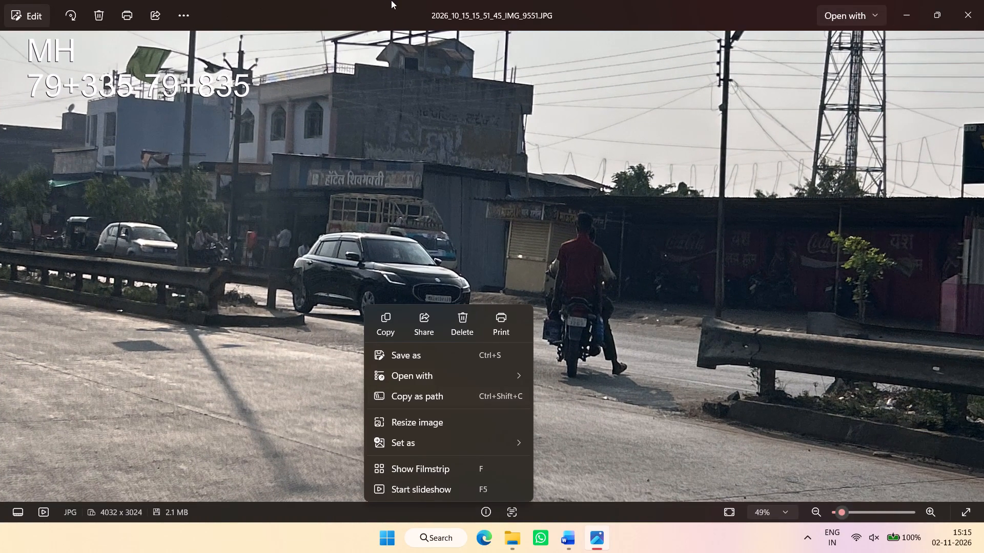
{"action": "left_click", "coordinate": [391, 0]}
{"action": "left_click", "coordinate": [396, 71]}
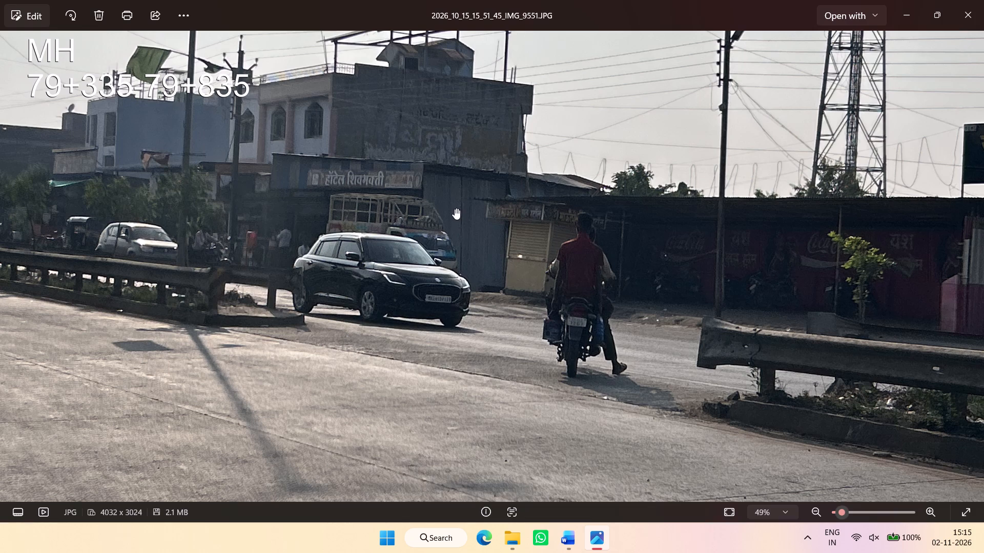
{"action": "scroll", "coordinate": [456, 216], "scroll_direction": "down", "scroll_amount": 4}
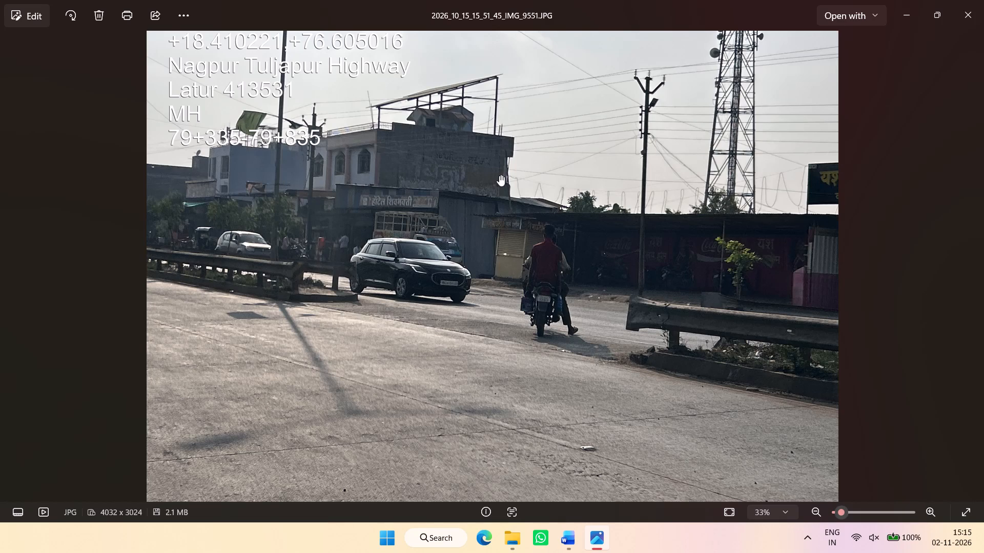
Switch to Edge, go to the Reddit home feed and skim through the r/southdelhi "Clean Road. 10 Seconds Later: This." video.
{"action": "left_click", "coordinate": [476, 550]}
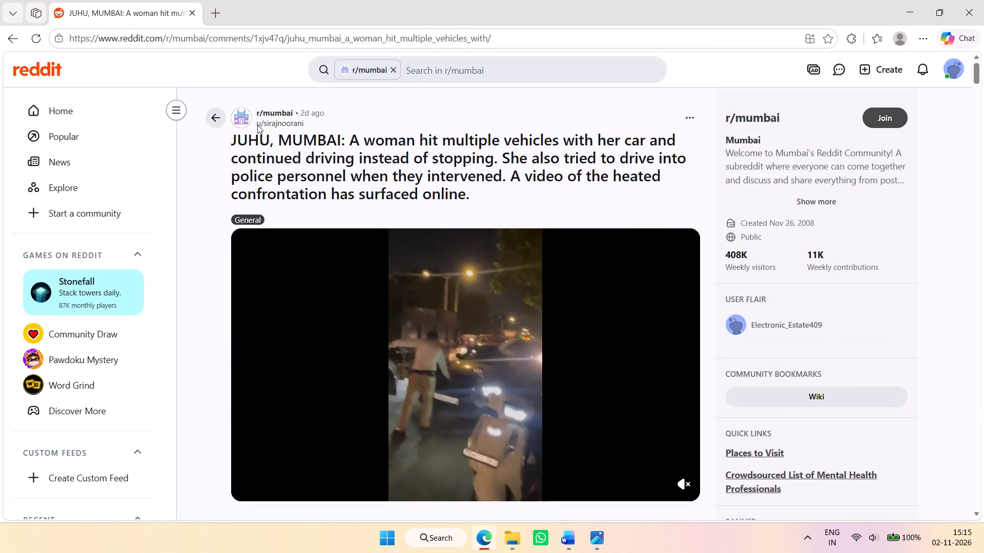
{"action": "left_click", "coordinate": [39, 71]}
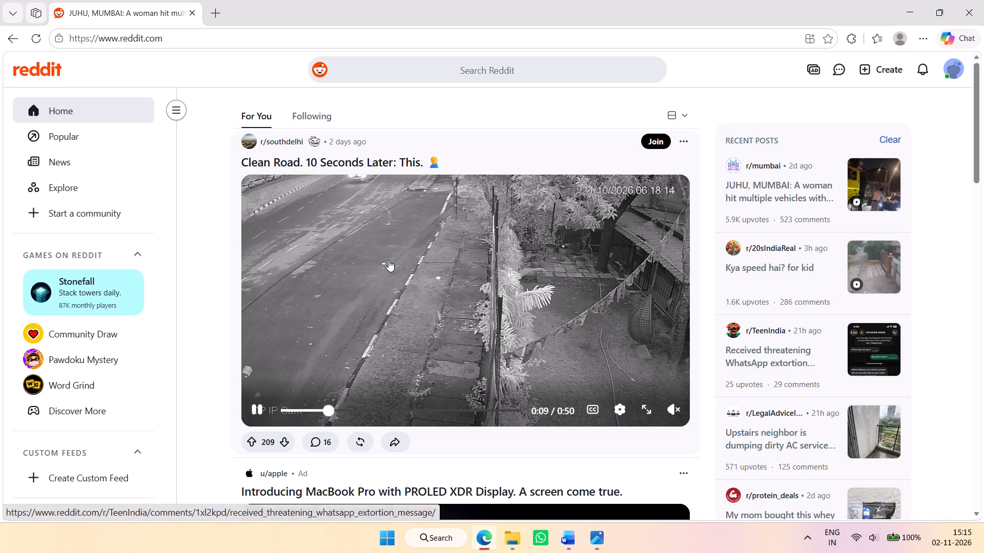
{"action": "left_click", "coordinate": [373, 409]}
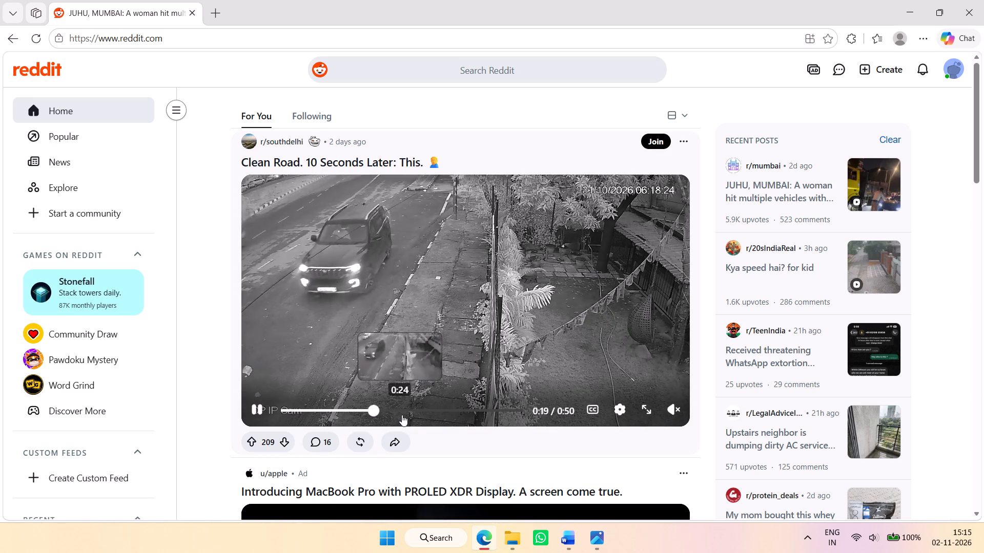
{"action": "left_click", "coordinate": [404, 415]}
{"action": "left_click", "coordinate": [454, 418]}
{"action": "left_click", "coordinate": [495, 422]}
{"action": "left_click", "coordinate": [514, 424]}
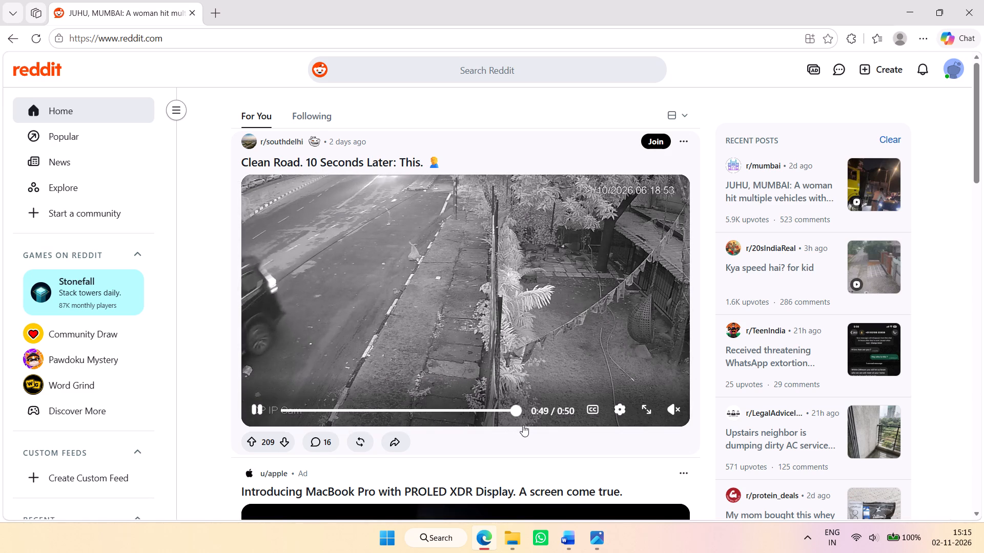
{"action": "left_click", "coordinate": [481, 416]}
{"action": "left_click", "coordinate": [457, 414]}
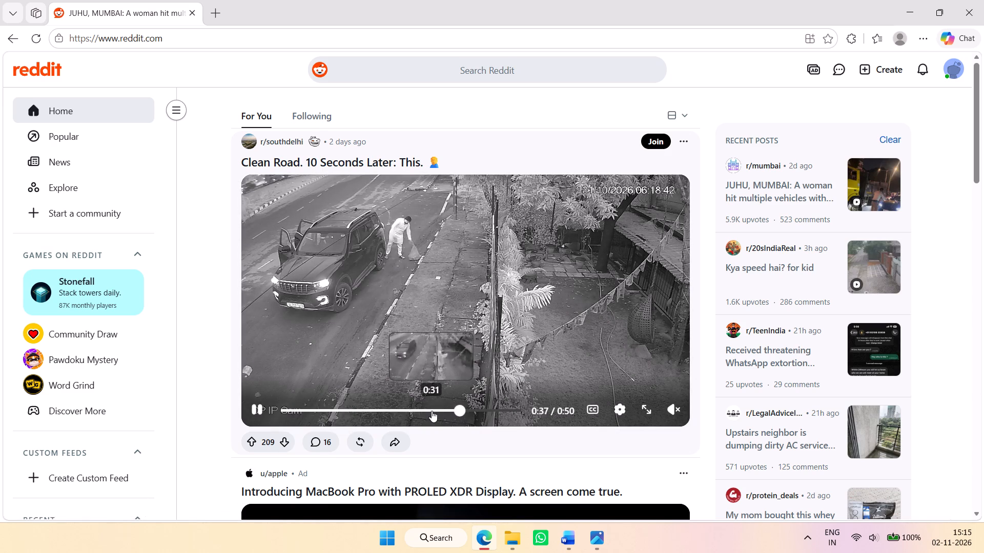
{"action": "left_click", "coordinate": [425, 412]}
Open the r/southdelhi "Clean Road" post and read its description and comments.
{"action": "left_click", "coordinate": [408, 164]}
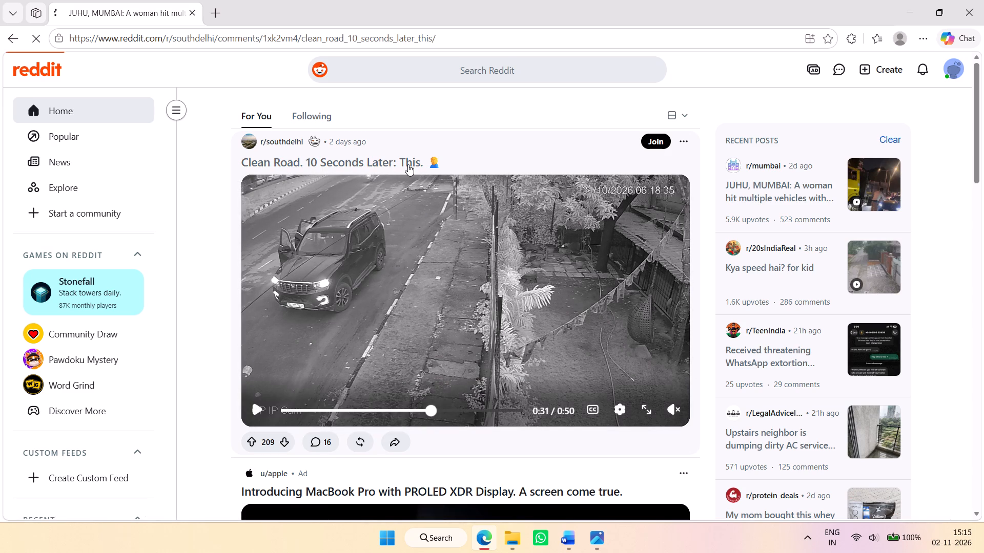
{"action": "scroll", "coordinate": [441, 287], "scroll_direction": "down", "scroll_amount": 1}
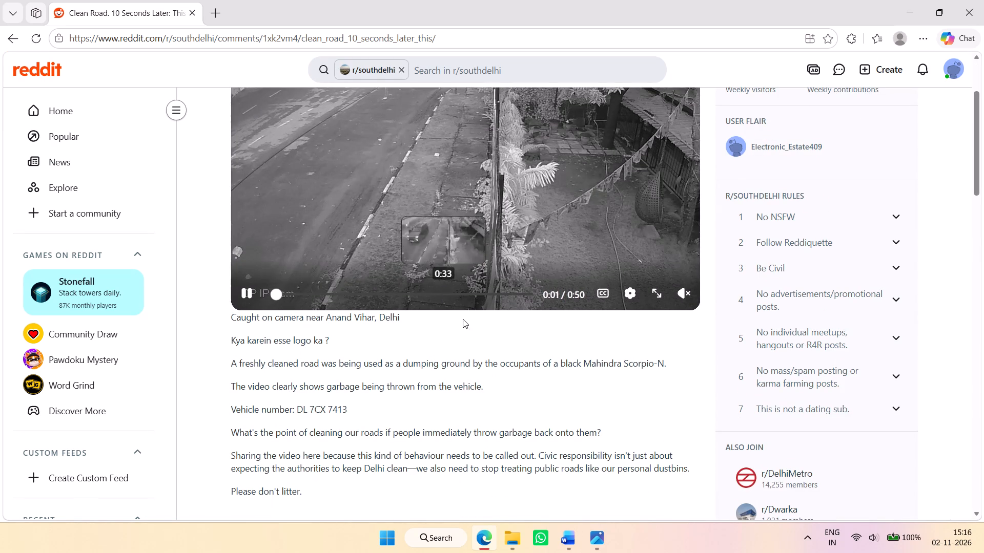
{"action": "scroll", "coordinate": [490, 355], "scroll_direction": "down", "scroll_amount": 1}
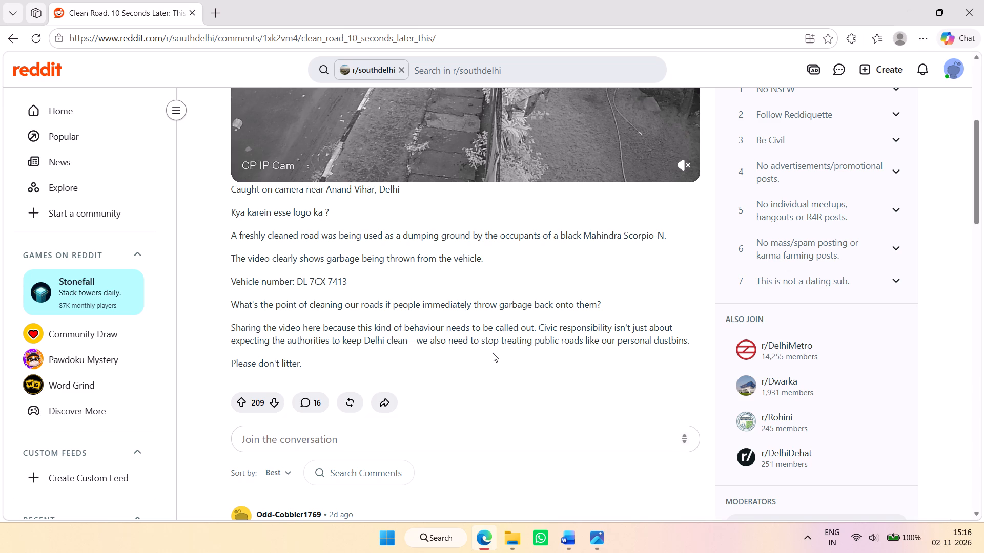
{"action": "scroll", "coordinate": [488, 329], "scroll_direction": "down", "scroll_amount": 1}
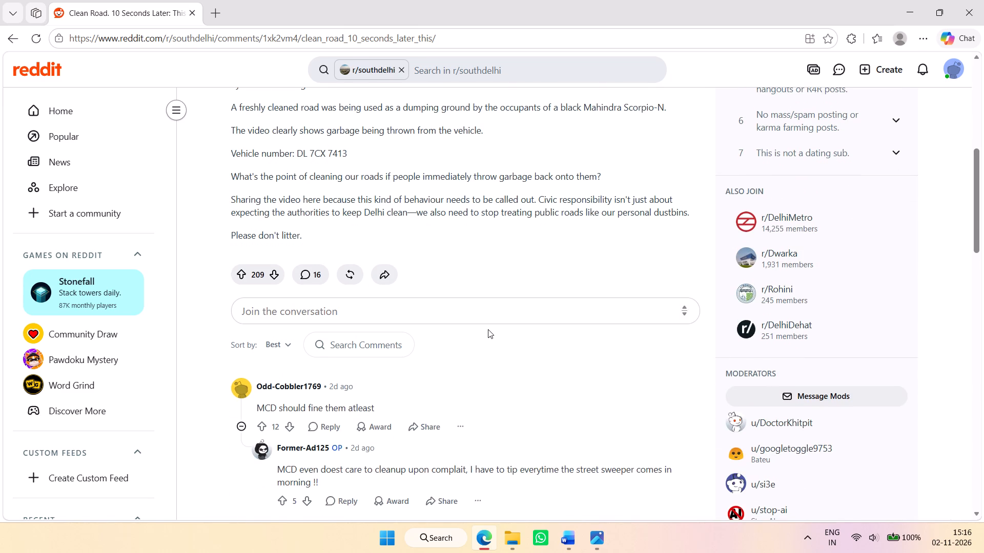
{"action": "scroll", "coordinate": [488, 329], "scroll_direction": "down", "scroll_amount": 1}
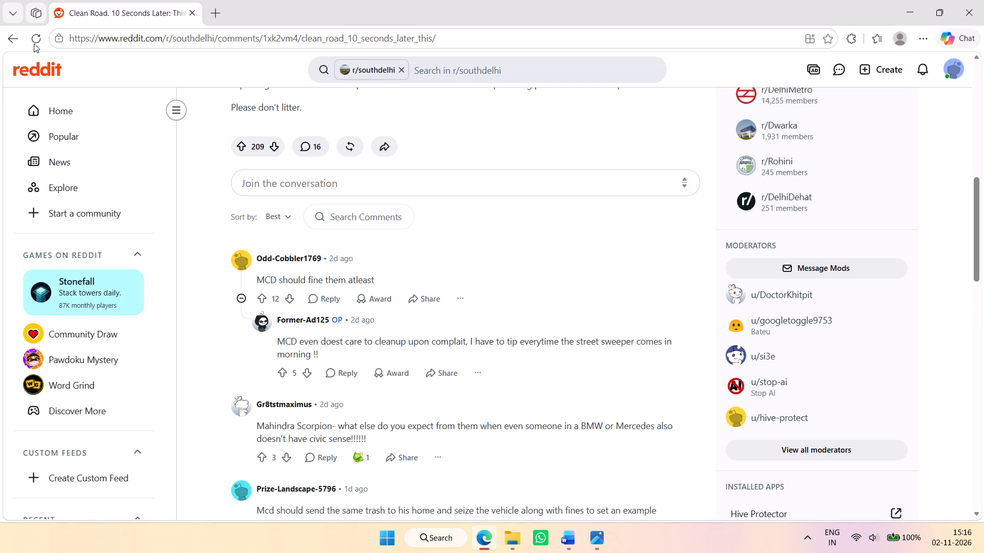
Return to the Reddit home feed, browse further posts and close the browser.
{"action": "left_click", "coordinate": [9, 40]}
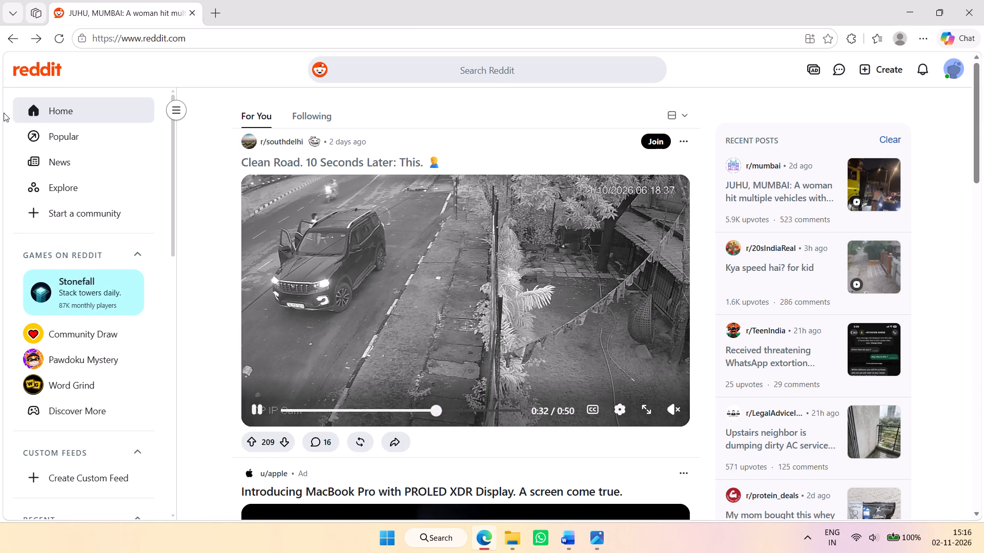
{"action": "scroll", "coordinate": [176, 168], "scroll_direction": "down", "scroll_amount": 4}
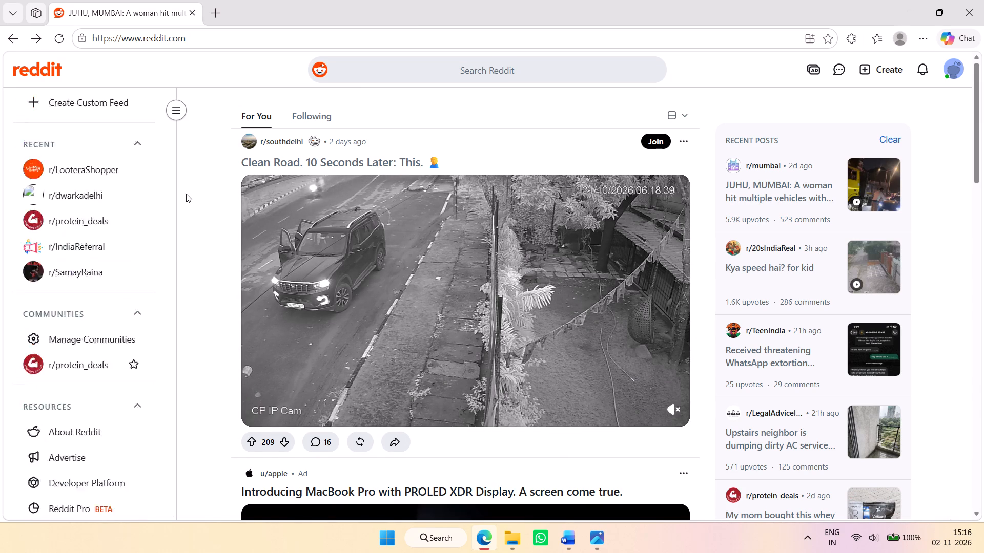
{"action": "scroll", "coordinate": [579, 389], "scroll_direction": "down", "scroll_amount": 3}
{"action": "scroll", "coordinate": [465, 322], "scroll_direction": "down", "scroll_amount": 3}
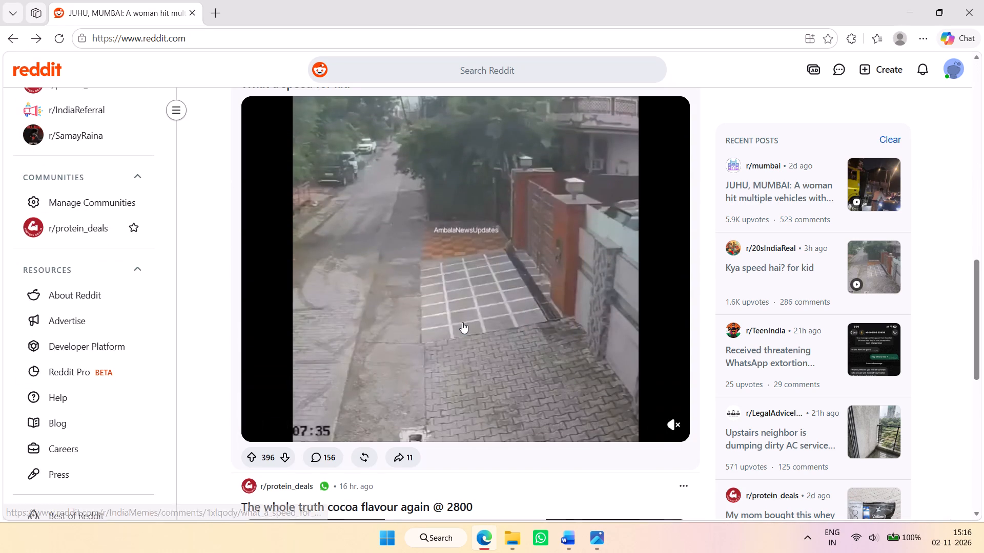
{"action": "left_click", "coordinate": [983, 0]}
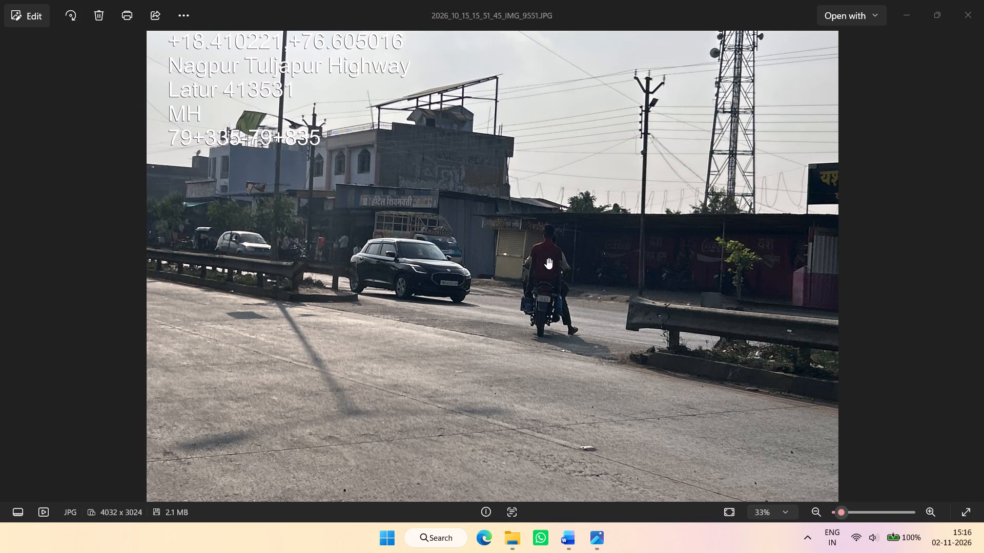
Reopen Edge, open the r/accenture_india post about a damaged laptop, view its second photo and read the comments.
{"action": "scroll", "coordinate": [556, 243], "scroll_direction": "down", "scroll_amount": 6}
{"action": "left_click", "coordinate": [482, 530]}
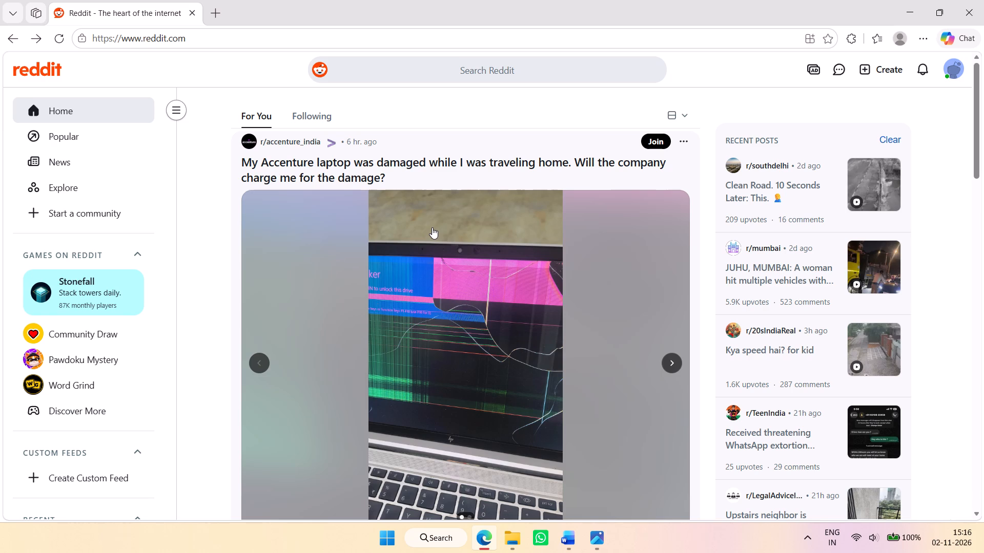
{"action": "left_click", "coordinate": [448, 176]}
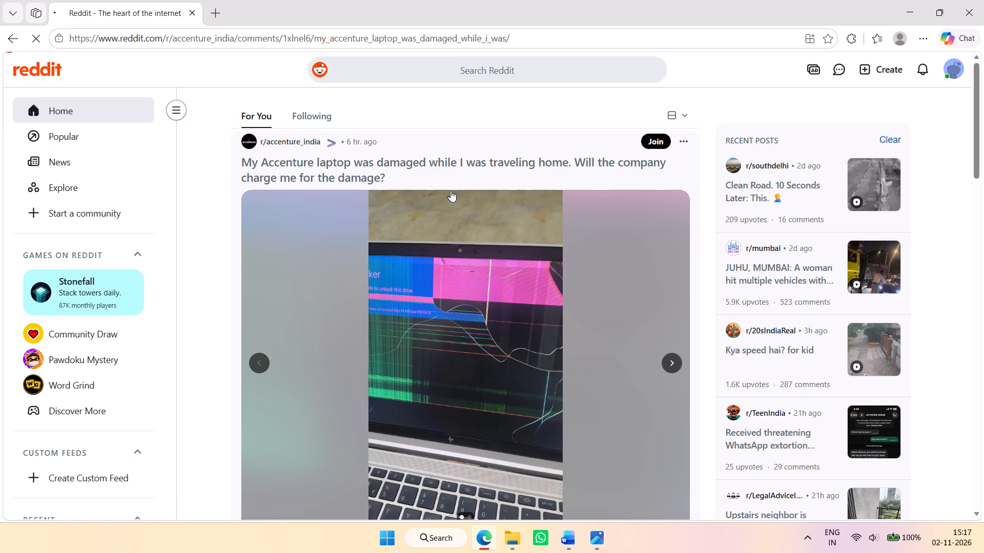
{"action": "left_click", "coordinate": [679, 366]}
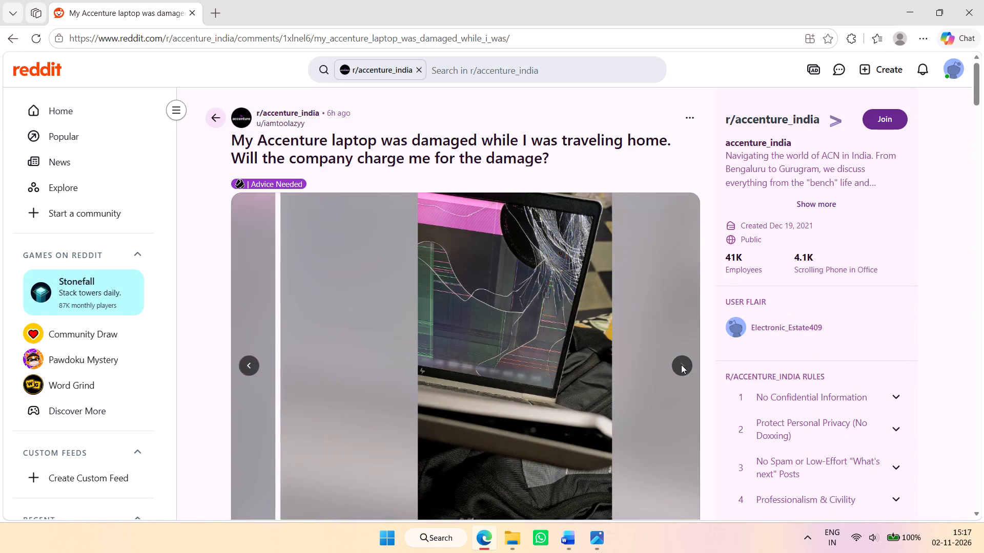
{"action": "scroll", "coordinate": [606, 272], "scroll_direction": "down", "scroll_amount": 5}
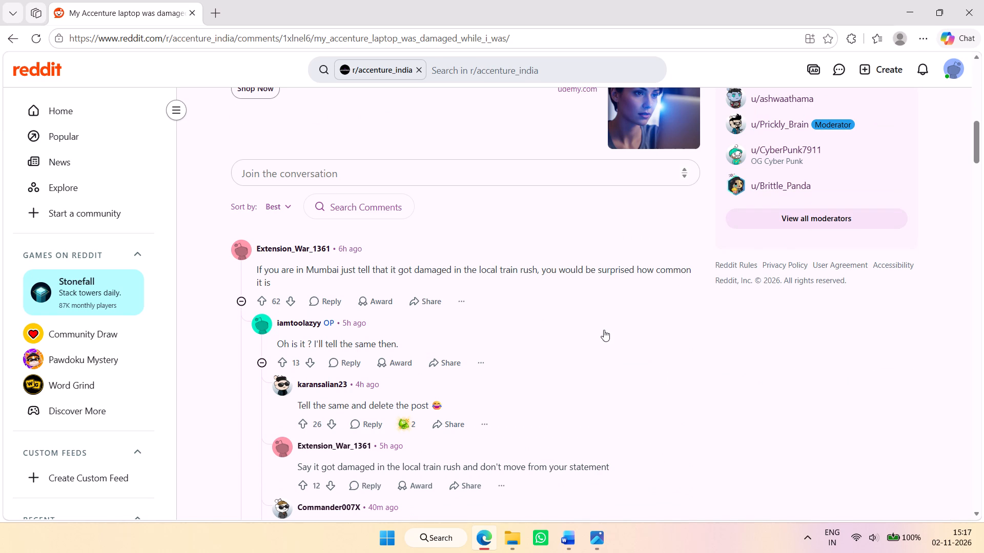
{"action": "scroll", "coordinate": [474, 301], "scroll_direction": "down", "scroll_amount": 1}
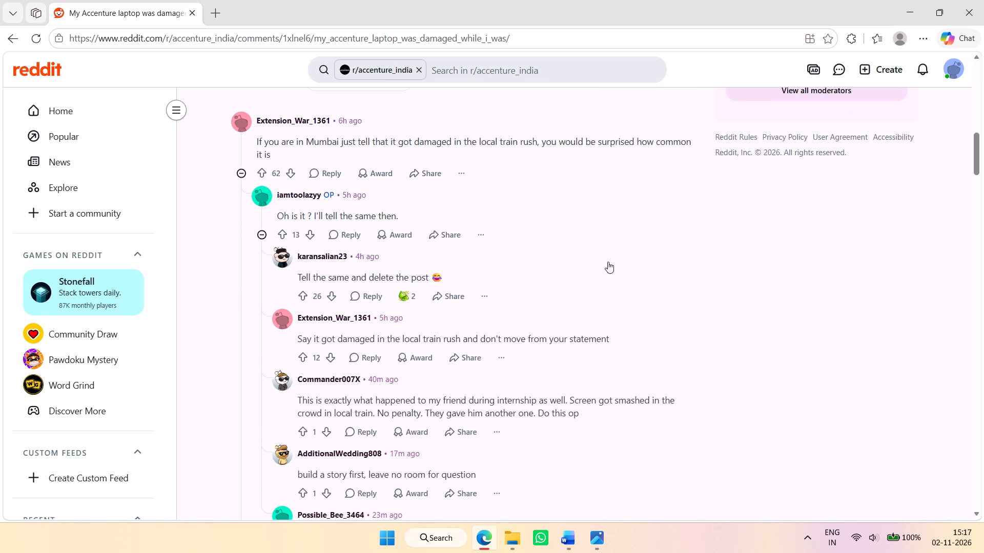
{"action": "scroll", "coordinate": [669, 250], "scroll_direction": "down", "scroll_amount": 1}
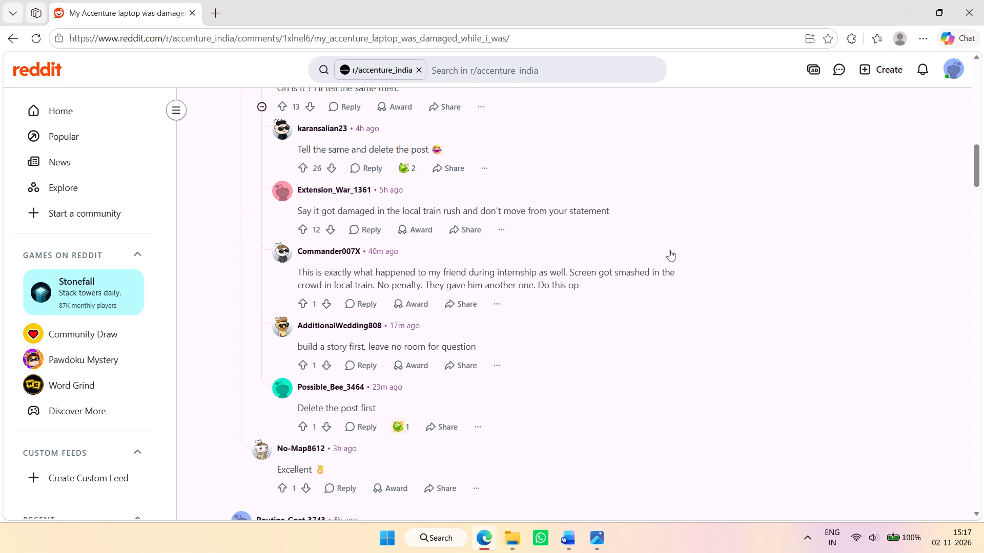
{"action": "scroll", "coordinate": [669, 250], "scroll_direction": "down", "scroll_amount": 1}
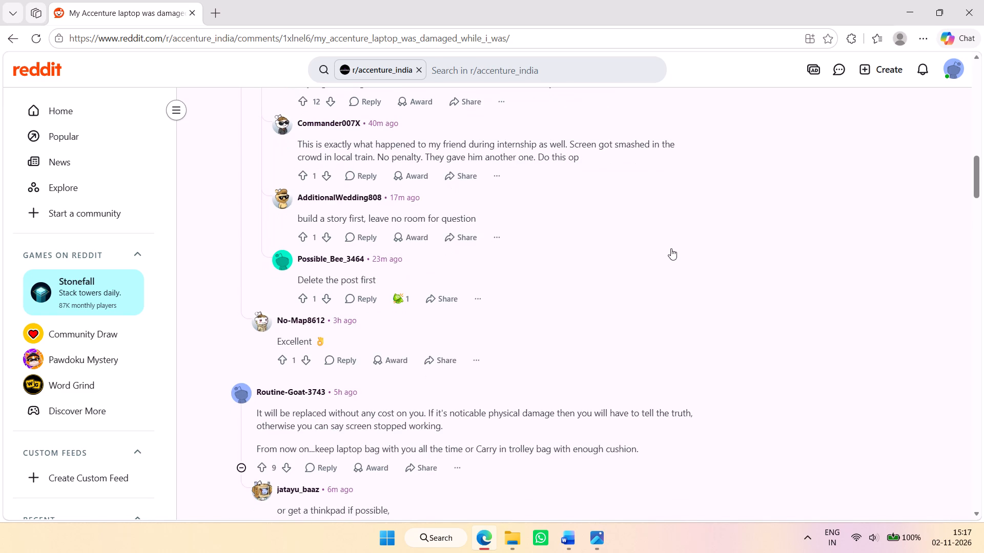
{"action": "scroll", "coordinate": [671, 248], "scroll_direction": "down", "scroll_amount": 1}
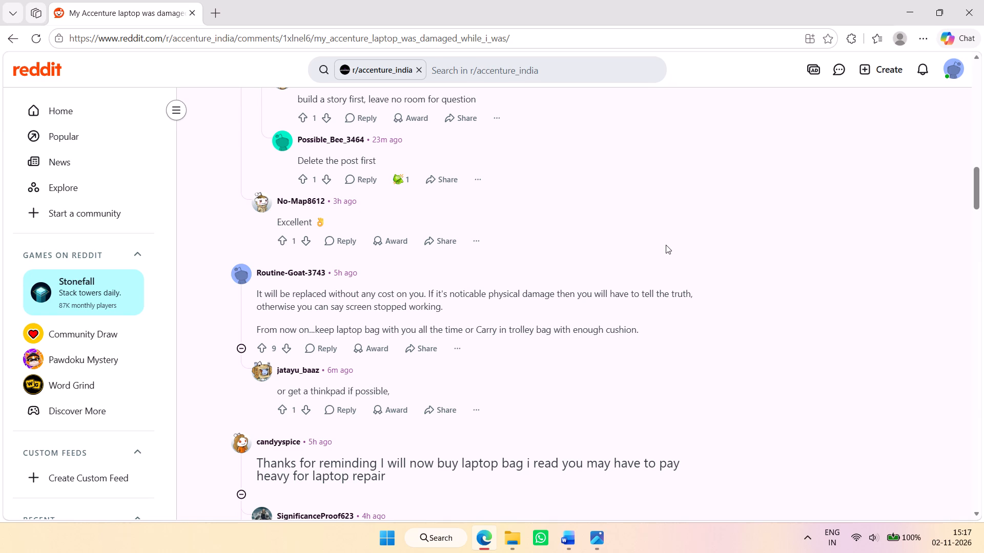
{"action": "scroll", "coordinate": [664, 245], "scroll_direction": "down", "scroll_amount": 1}
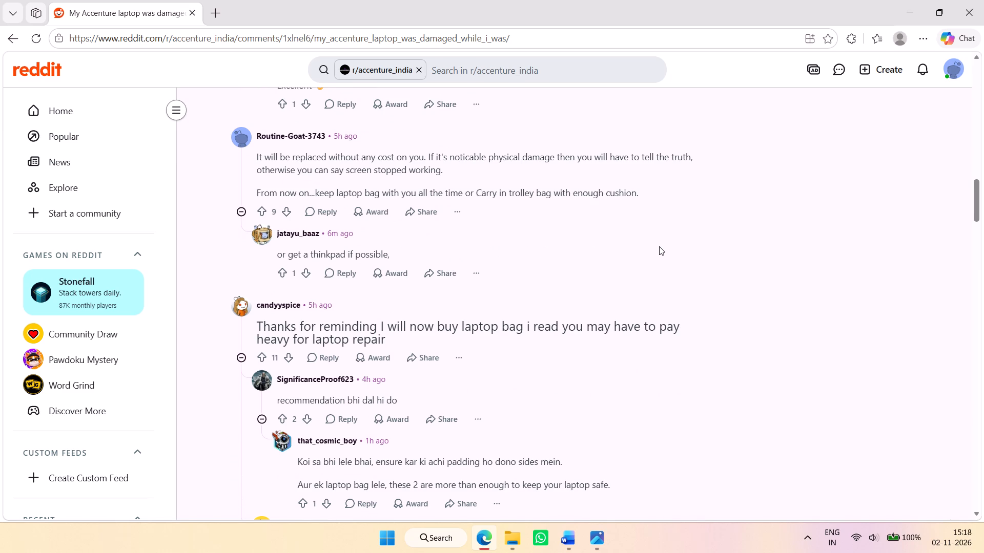
{"action": "scroll", "coordinate": [659, 246], "scroll_direction": "down", "scroll_amount": 1}
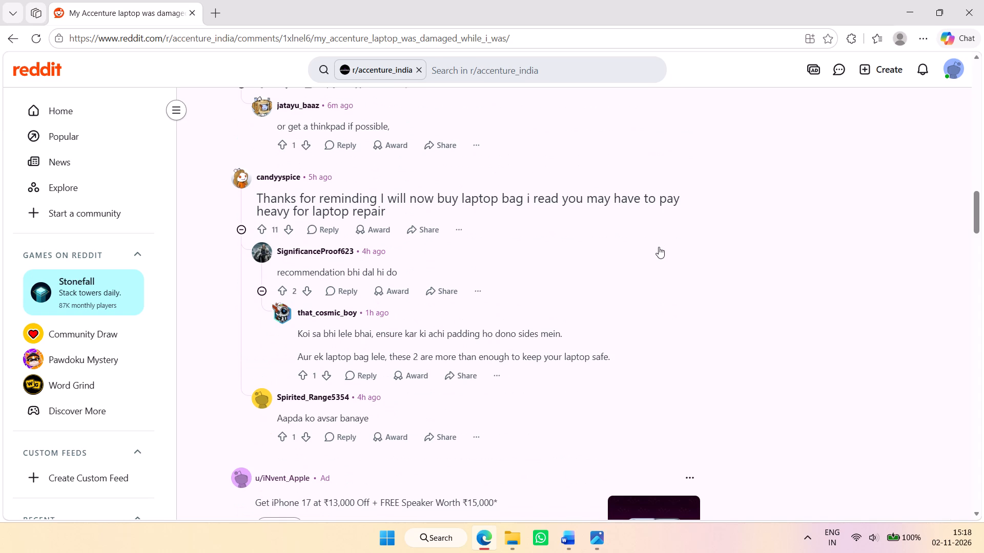
{"action": "scroll", "coordinate": [659, 247], "scroll_direction": "down", "scroll_amount": 2}
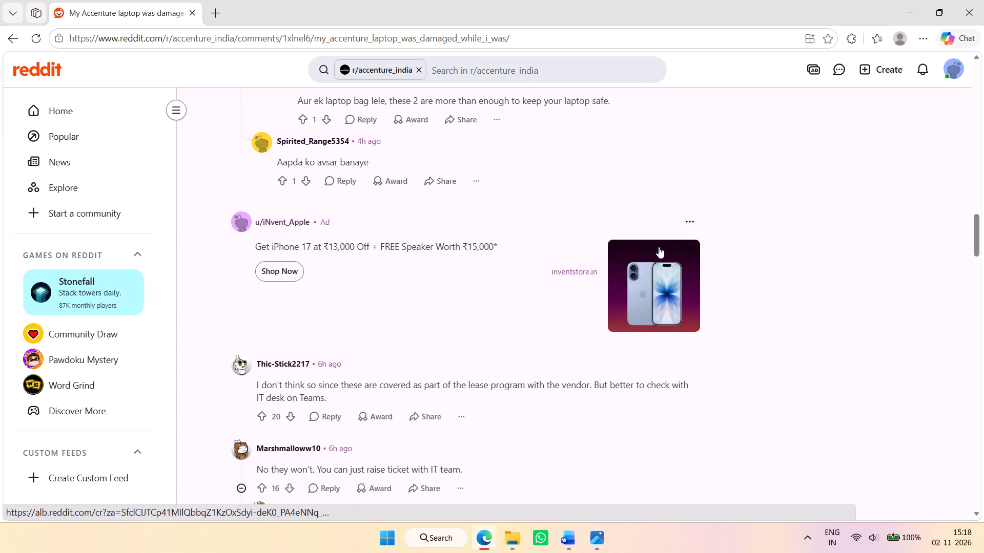
{"action": "scroll", "coordinate": [659, 247], "scroll_direction": "down", "scroll_amount": 3}
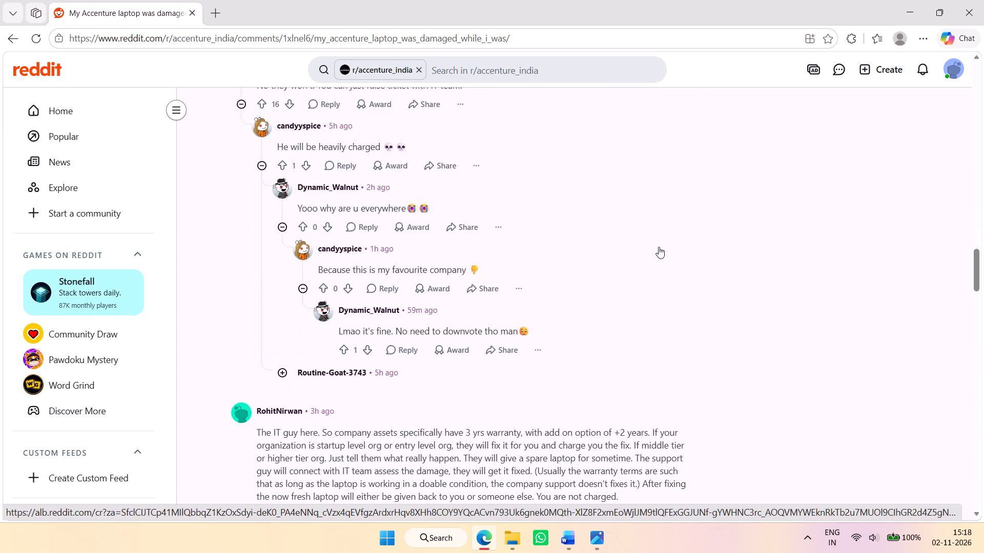
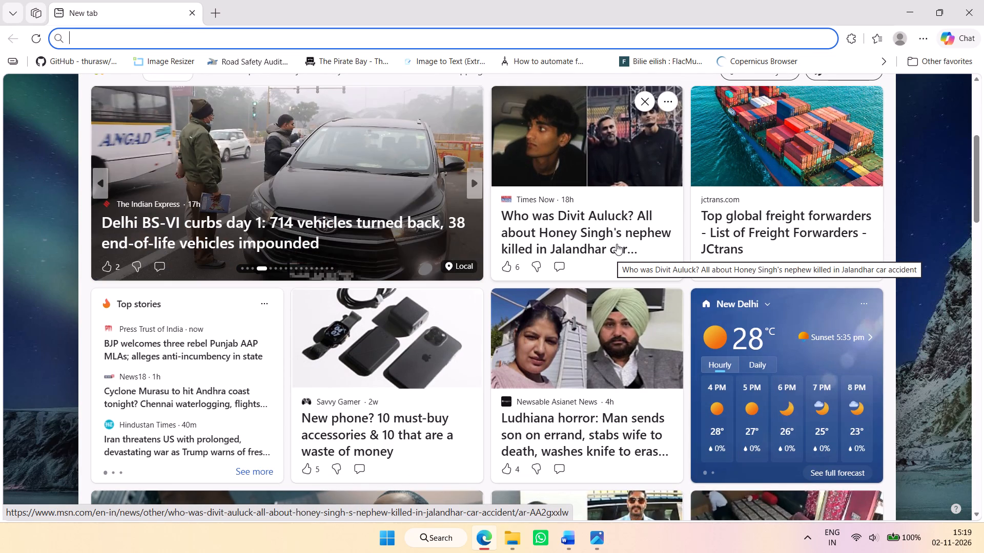
Skim the new tab page's news feed, close the browser and return to the site photo.
{"action": "scroll", "coordinate": [617, 244], "scroll_direction": "down", "scroll_amount": 1}
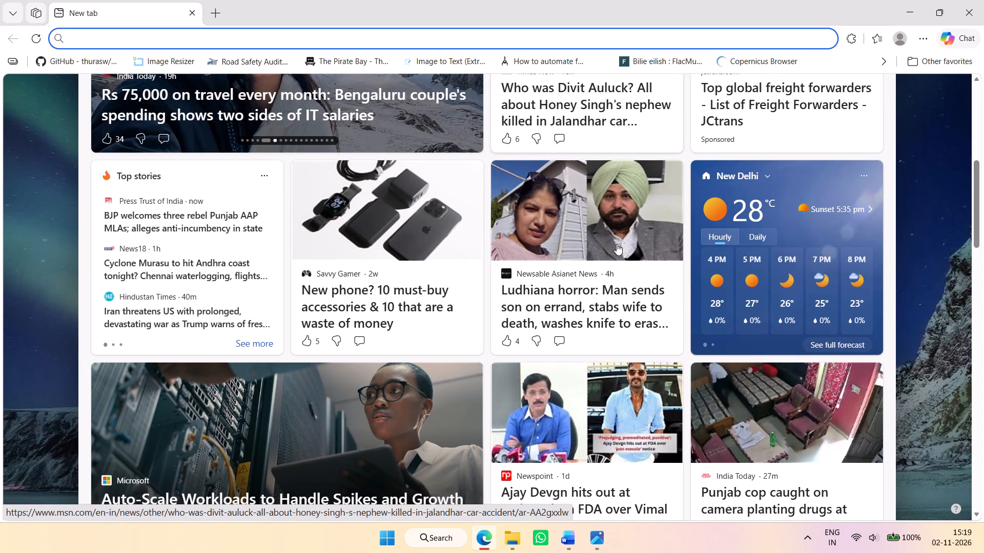
{"action": "scroll", "coordinate": [726, 257], "scroll_direction": "down", "scroll_amount": 1}
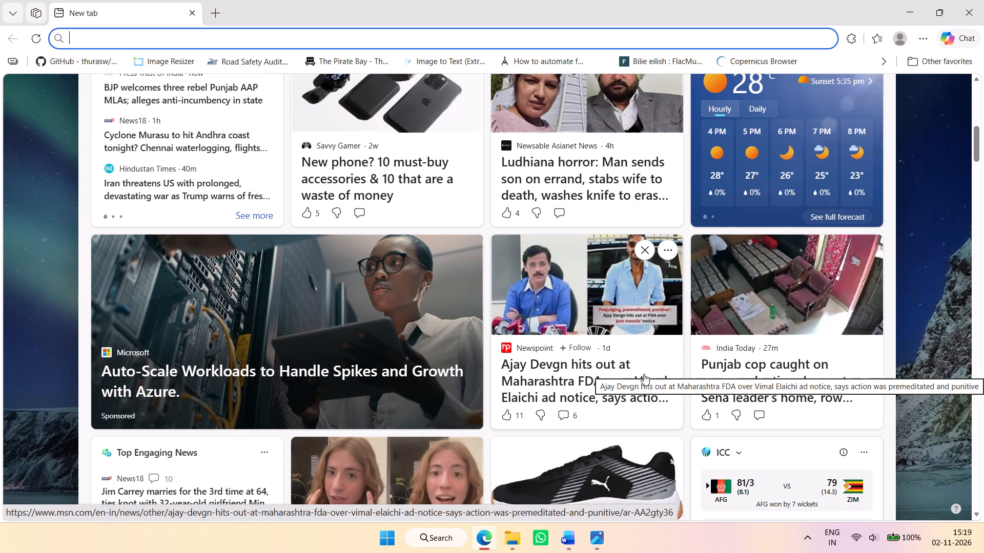
{"action": "left_click", "coordinate": [983, 0]}
{"action": "left_click", "coordinate": [553, 404]}
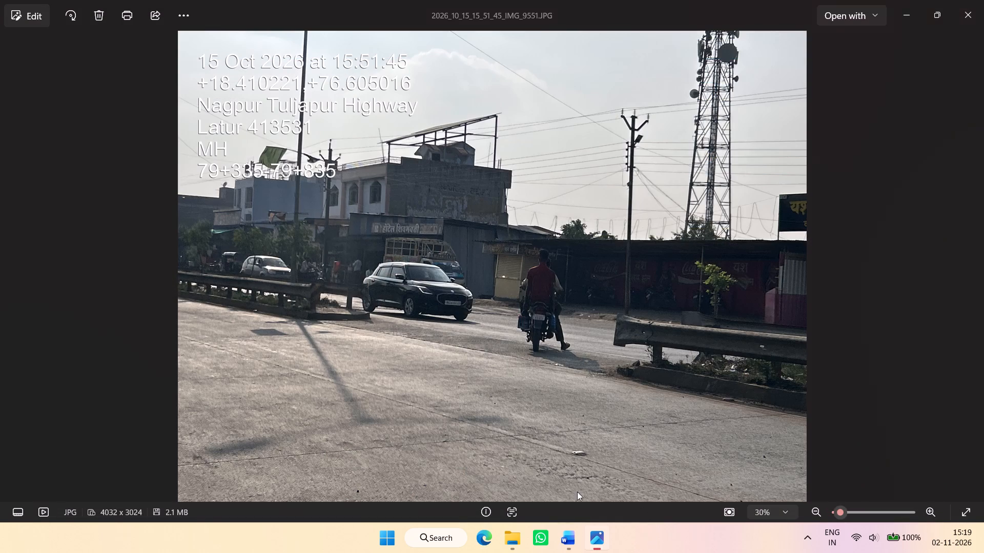
Compare the 79+335-79+835 row in Blackspot observations - New with the separator and island observations in the Blackspot observations document.
{"action": "left_click", "coordinate": [565, 543]}
{"action": "left_click", "coordinate": [551, 467]}
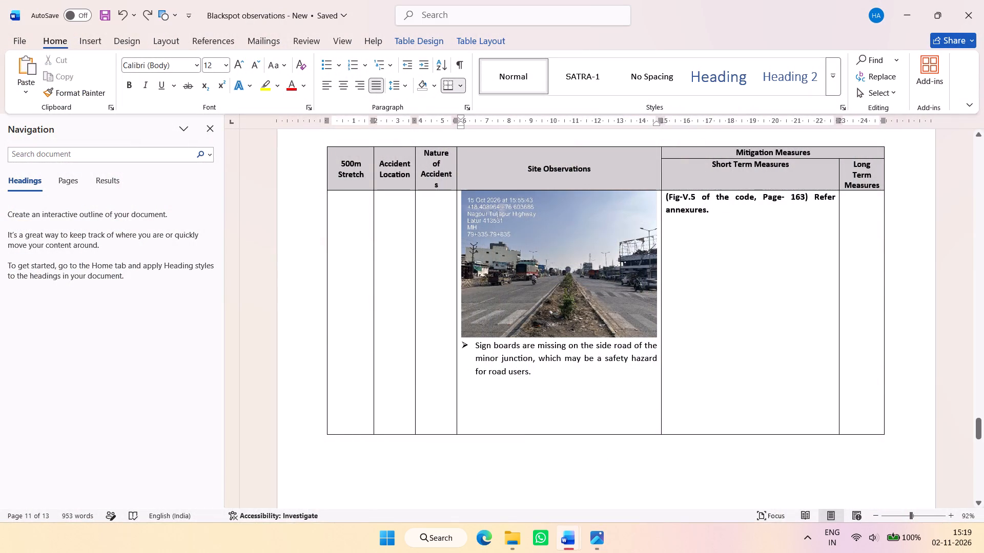
{"action": "scroll", "coordinate": [665, 375], "scroll_direction": "up", "scroll_amount": 6}
{"action": "scroll", "coordinate": [675, 375], "scroll_direction": "down", "scroll_amount": 13}
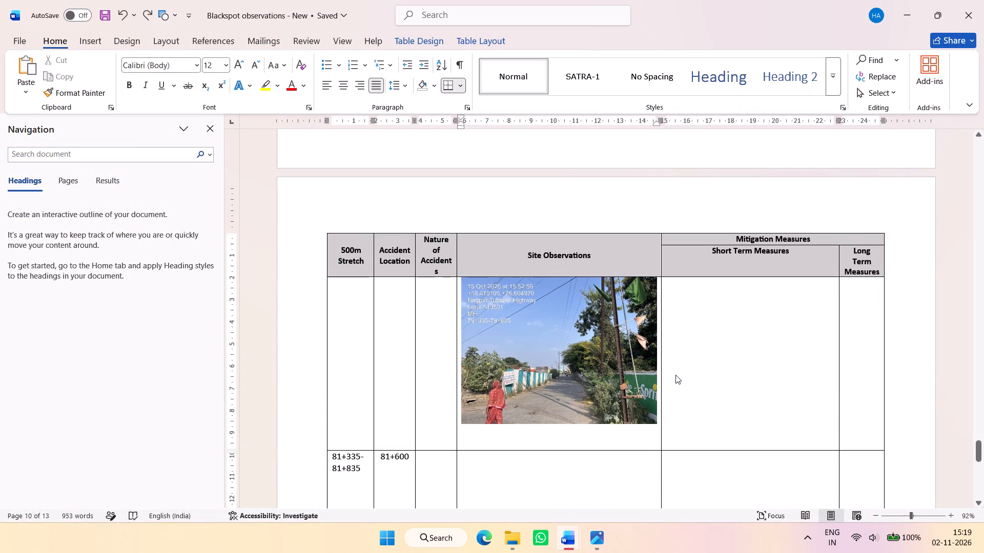
{"action": "left_click", "coordinate": [592, 530]}
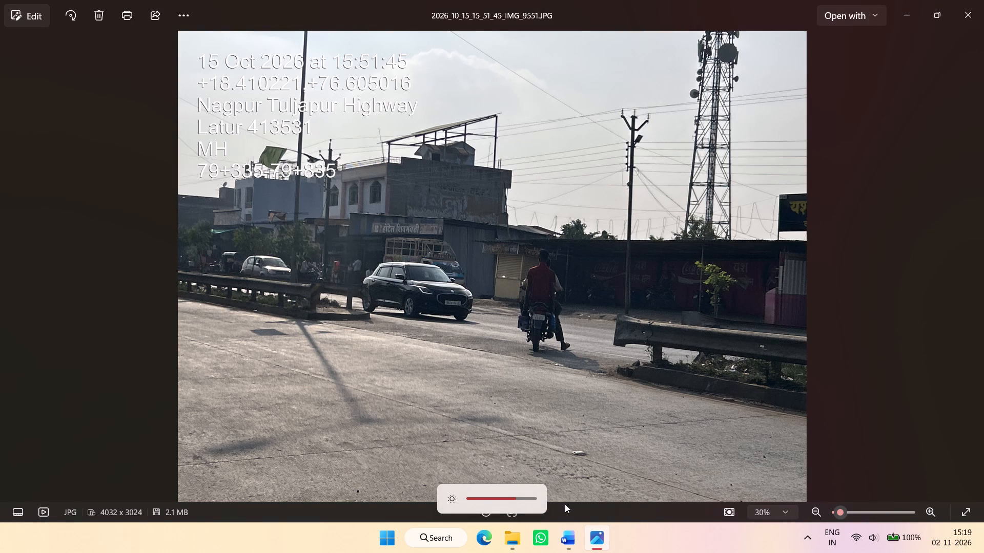
{"action": "left_click", "coordinate": [570, 528]}
{"action": "left_click", "coordinate": [436, 466]}
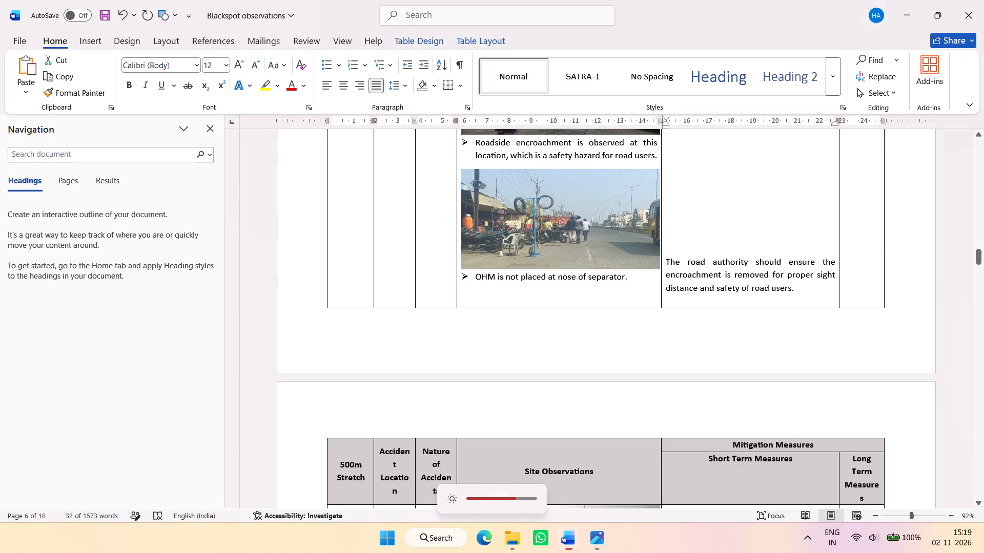
{"action": "scroll", "coordinate": [613, 319], "scroll_direction": "down", "scroll_amount": 3}
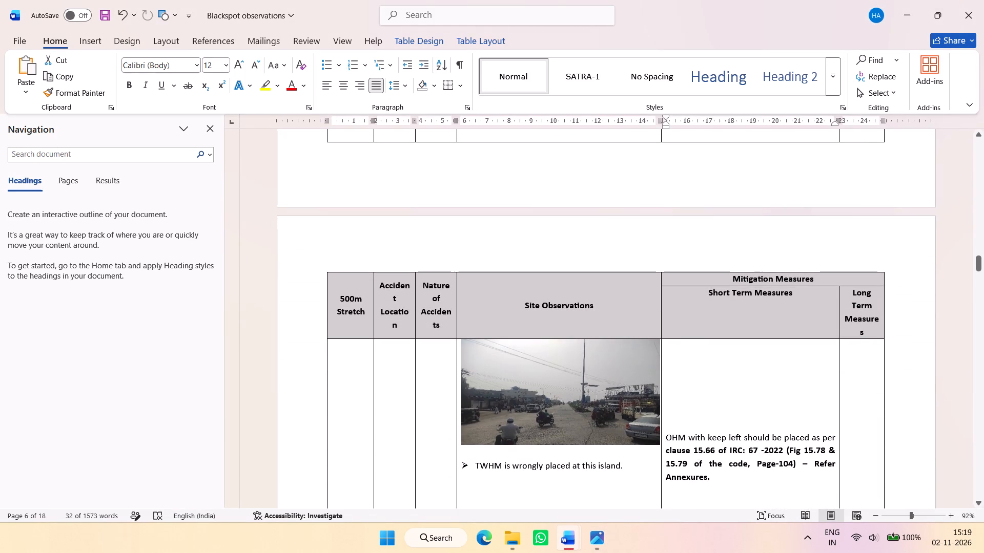
{"action": "left_click", "coordinate": [591, 394]}
{"action": "scroll", "coordinate": [591, 395], "scroll_direction": "up", "scroll_amount": 20, "text": "ctrl"}
{"action": "scroll", "coordinate": [591, 395], "scroll_direction": "up", "scroll_amount": 2, "text": "ctrl"}
{"action": "scroll", "coordinate": [740, 346], "scroll_direction": "down", "scroll_amount": 1}
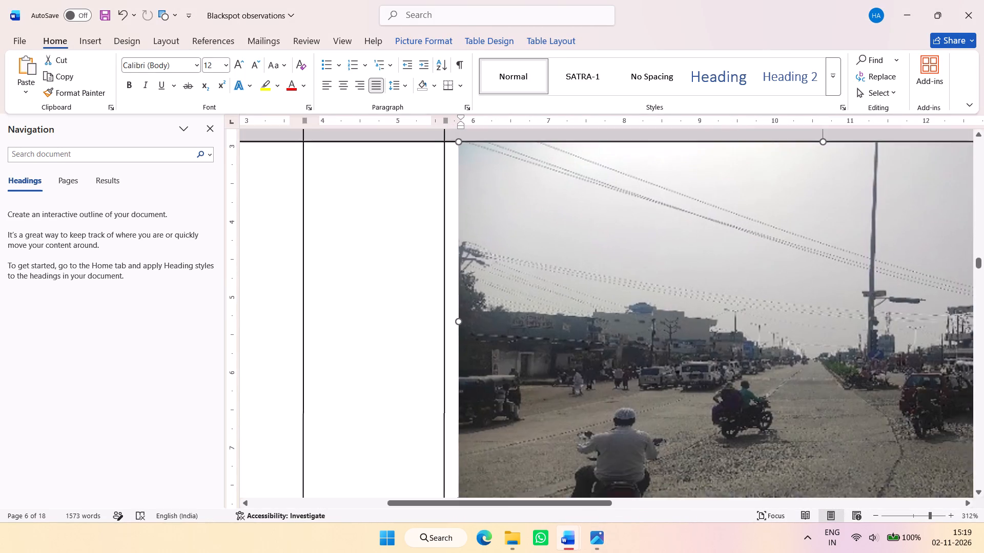
{"action": "scroll", "coordinate": [740, 346], "scroll_direction": "down", "scroll_amount": 1}
{"action": "scroll", "coordinate": [740, 346], "scroll_direction": "up", "scroll_amount": 1}
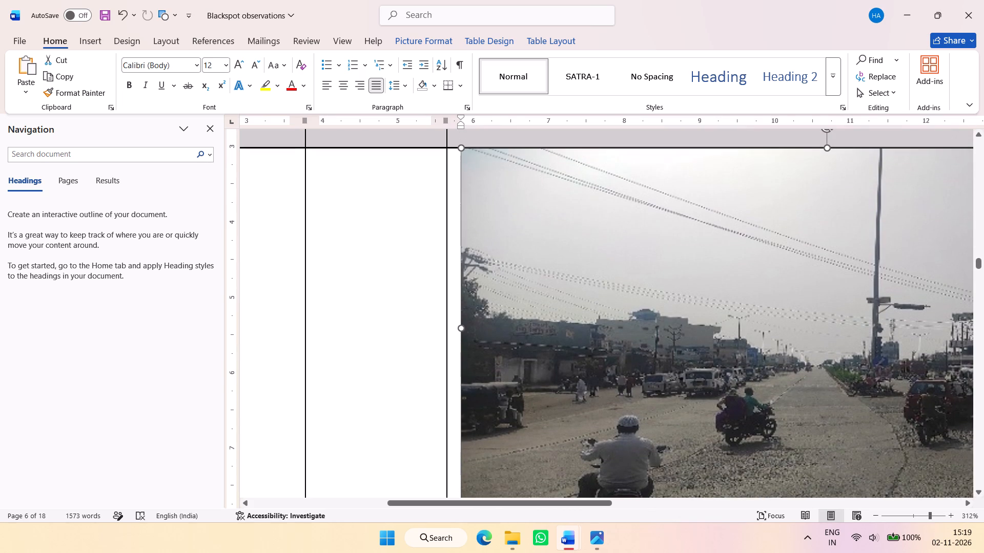
{"action": "scroll", "coordinate": [742, 349], "scroll_direction": "down", "scroll_amount": 17, "text": "ctrl"}
{"action": "scroll", "coordinate": [721, 347], "scroll_direction": "down", "scroll_amount": 8, "text": "ctrl"}
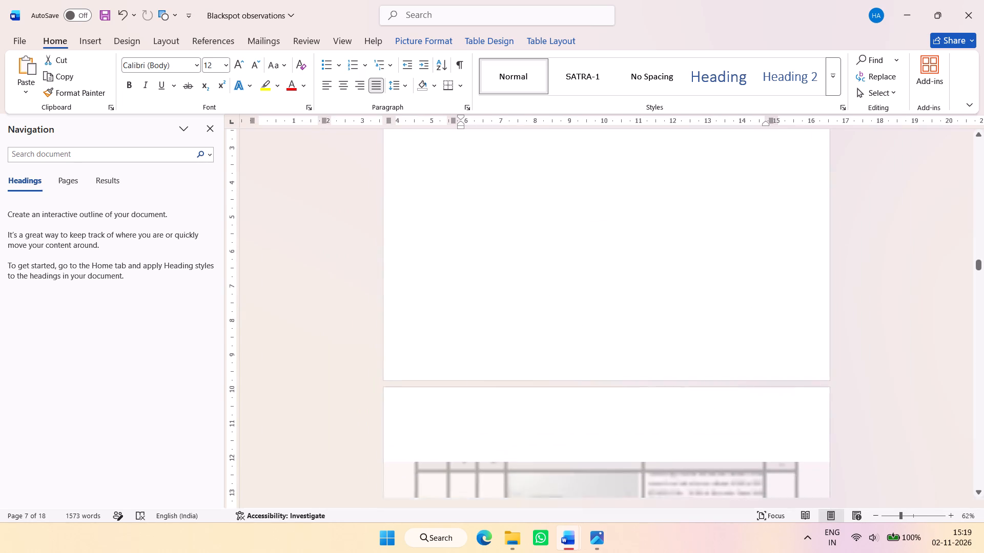
{"action": "scroll", "coordinate": [721, 347], "scroll_direction": "up", "scroll_amount": 4, "text": "ctrl"}
Browse the 79+335-79+835 site photos, examine IMG_9556 to IMG_9558 closely, and copy photo IMG_9558.
{"action": "left_click", "coordinate": [588, 537]}
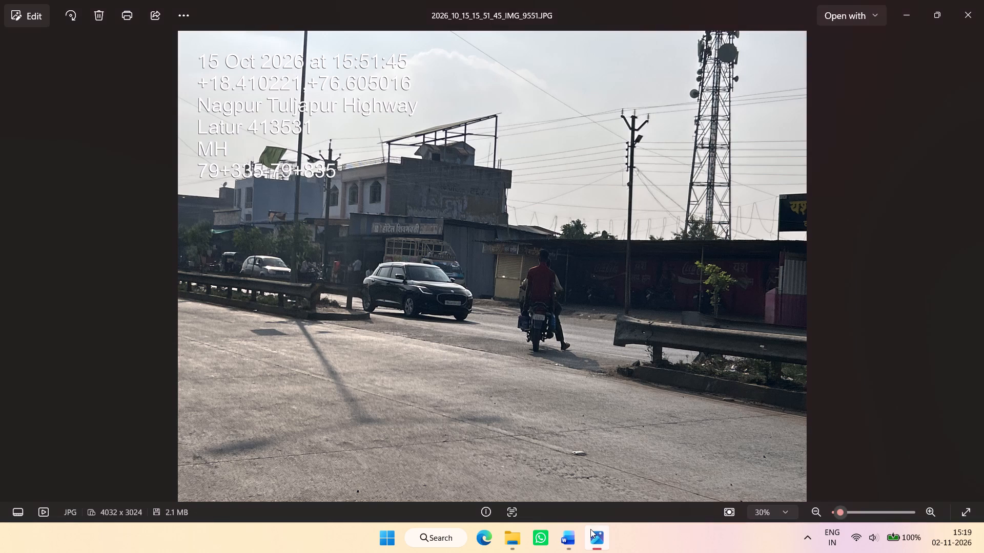
{"action": "left_click", "coordinate": [0, 322]}
{"action": "triple_click", "coordinate": [0, 325]}
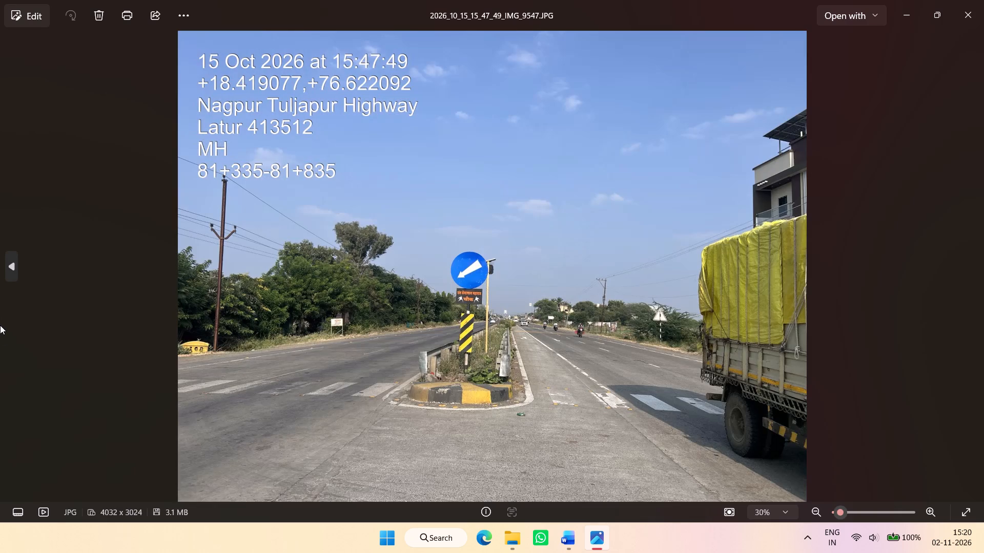
{"action": "left_click_drag", "start_coordinate": [983, 286], "coordinate": [983, 280]}
{"action": "triple_click", "coordinate": [983, 280]}
{"action": "triple_click", "coordinate": [983, 280]}
{"action": "left_click", "coordinate": [983, 280]}
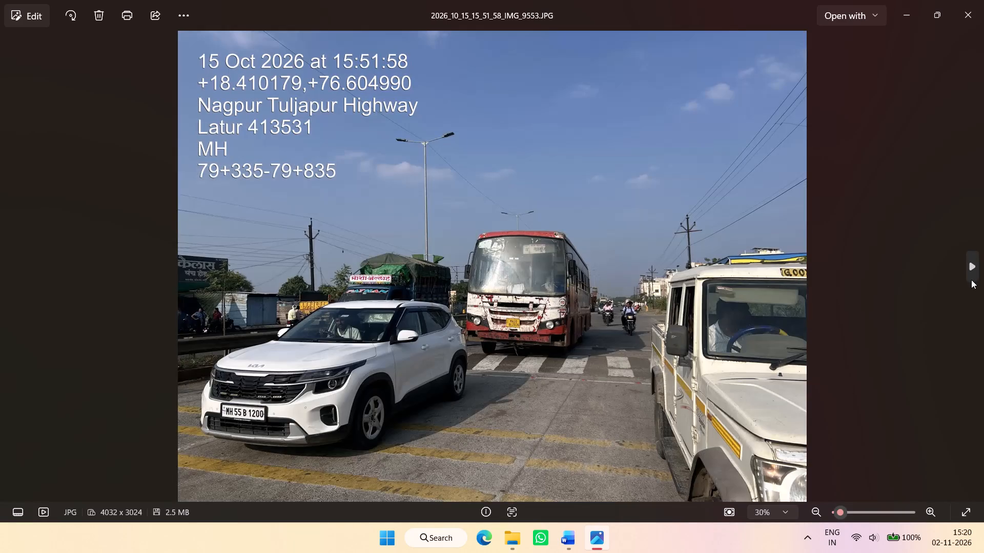
{"action": "left_click", "coordinate": [976, 276]}
{"action": "left_click", "coordinate": [983, 316]}
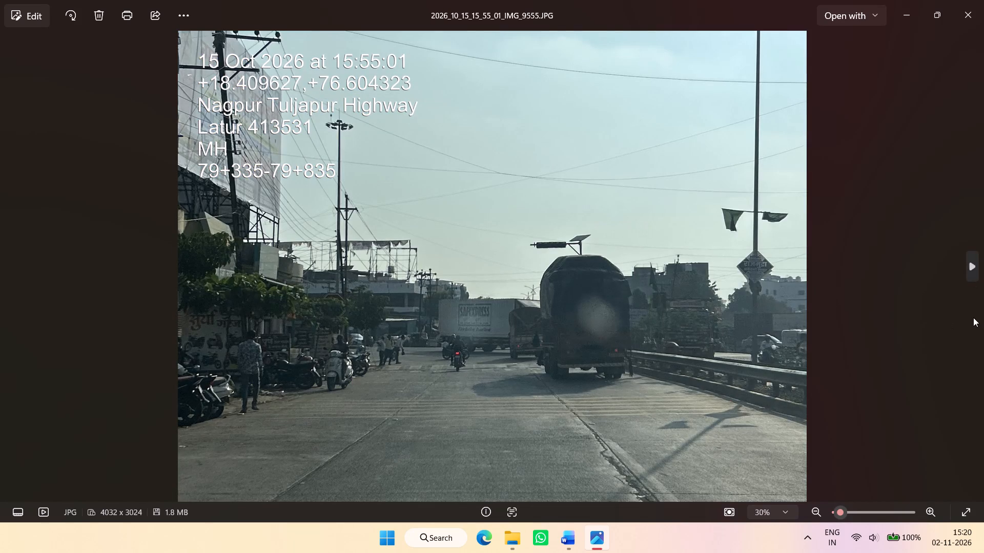
{"action": "left_click", "coordinate": [964, 317]}
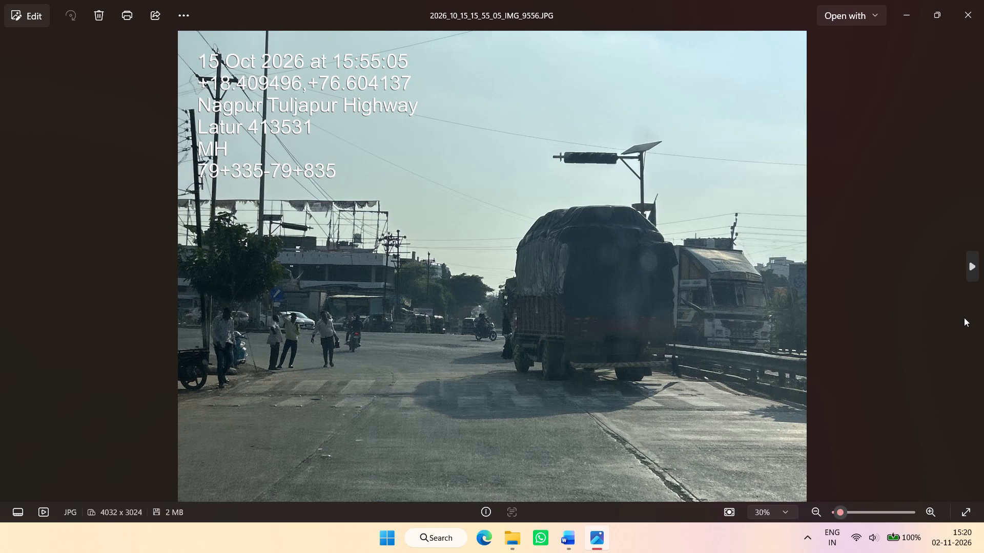
{"action": "scroll", "coordinate": [625, 367], "scroll_direction": "up", "scroll_amount": 4}
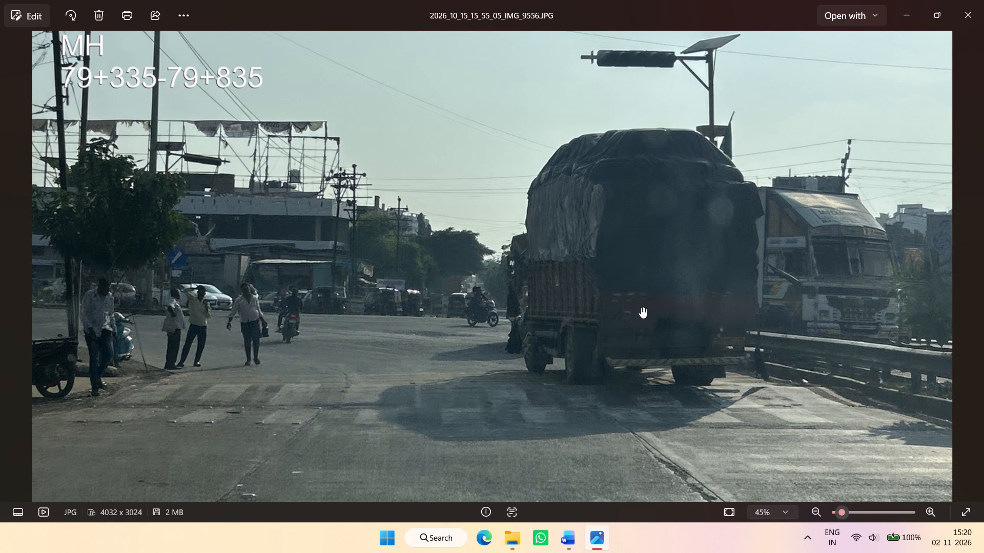
{"action": "scroll", "coordinate": [634, 315], "scroll_direction": "down", "scroll_amount": 7}
{"action": "left_click", "coordinate": [983, 302]}
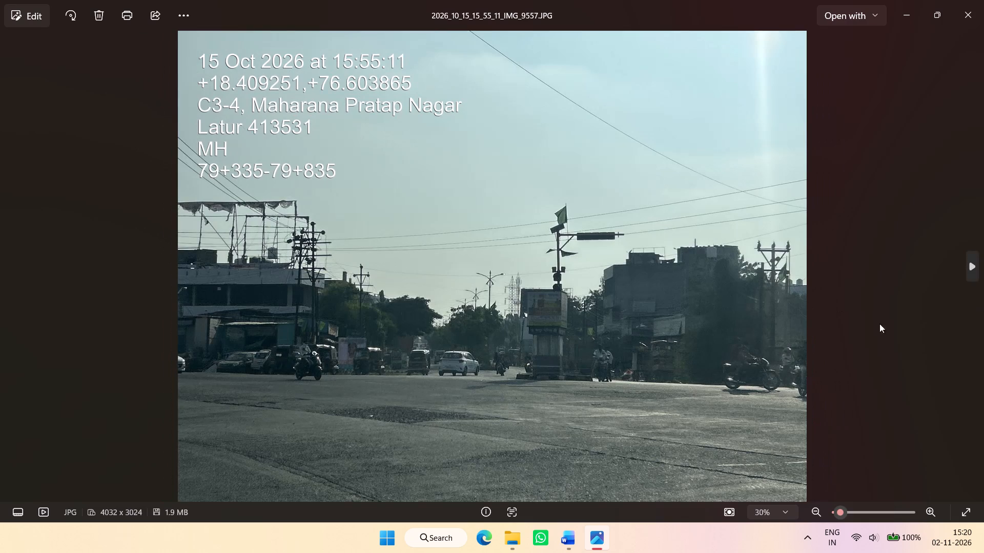
{"action": "scroll", "coordinate": [402, 378], "scroll_direction": "up", "scroll_amount": 3}
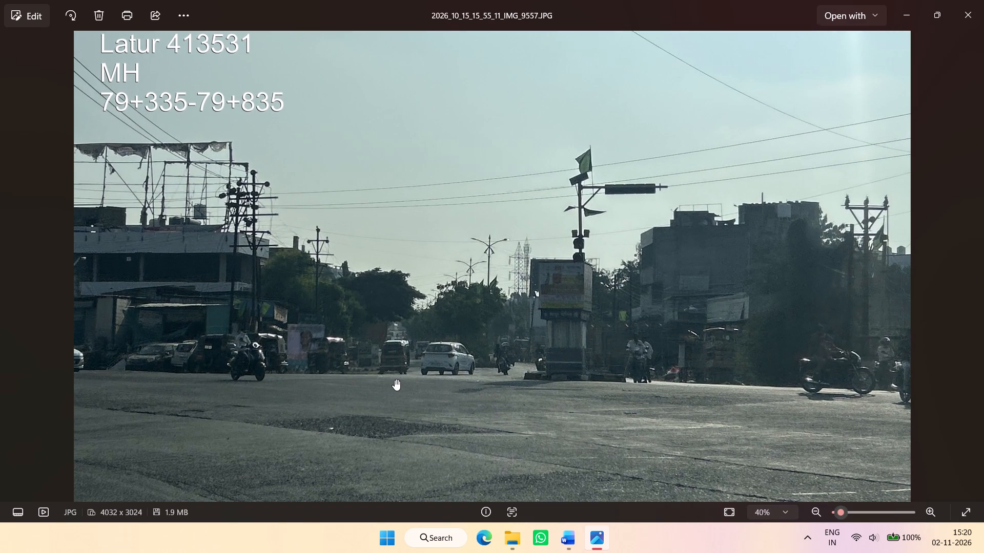
{"action": "left_click", "coordinate": [0, 361]}
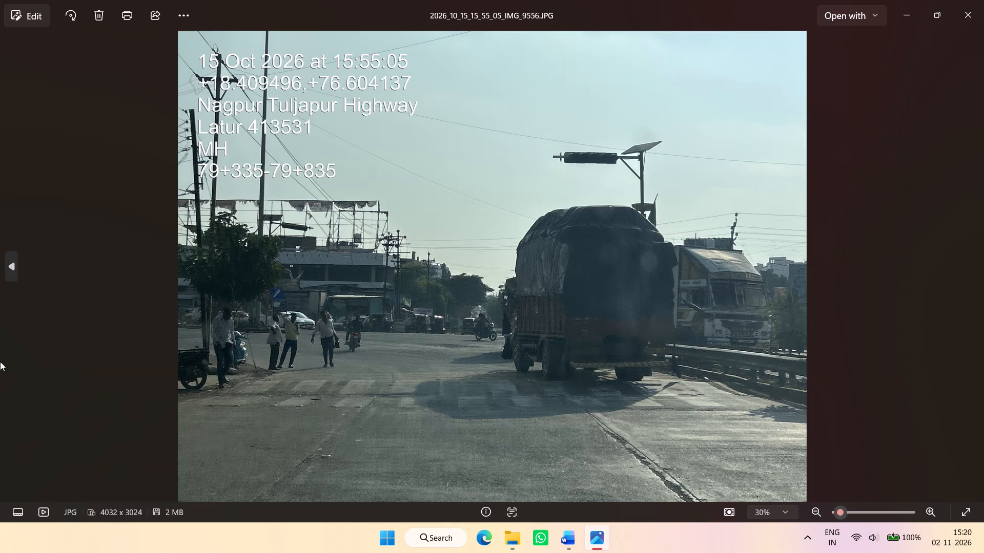
{"action": "left_click", "coordinate": [983, 333]}
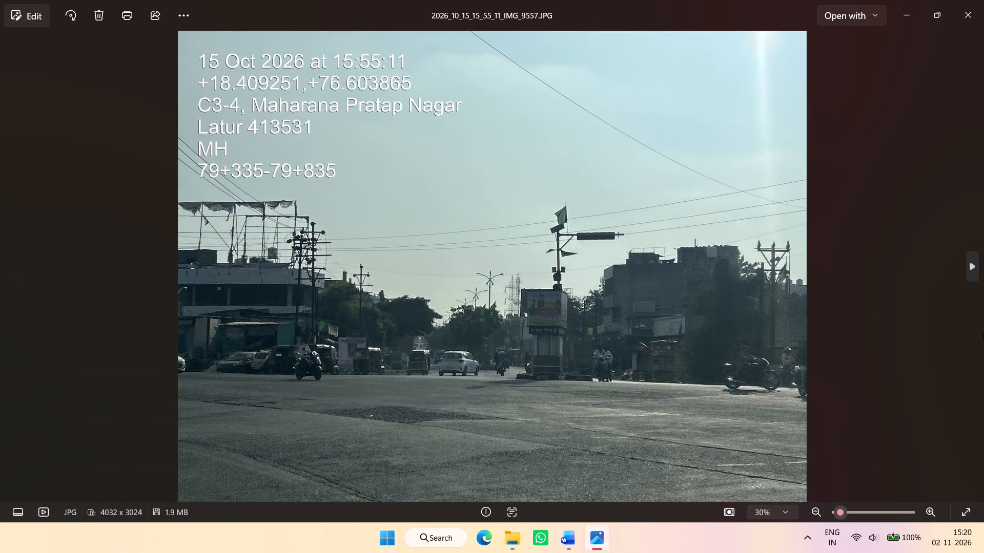
{"action": "left_click", "coordinate": [983, 333]}
{"action": "scroll", "coordinate": [391, 363], "scroll_direction": "up", "scroll_amount": 3}
{"action": "scroll", "coordinate": [391, 363], "scroll_direction": "down", "scroll_amount": 5}
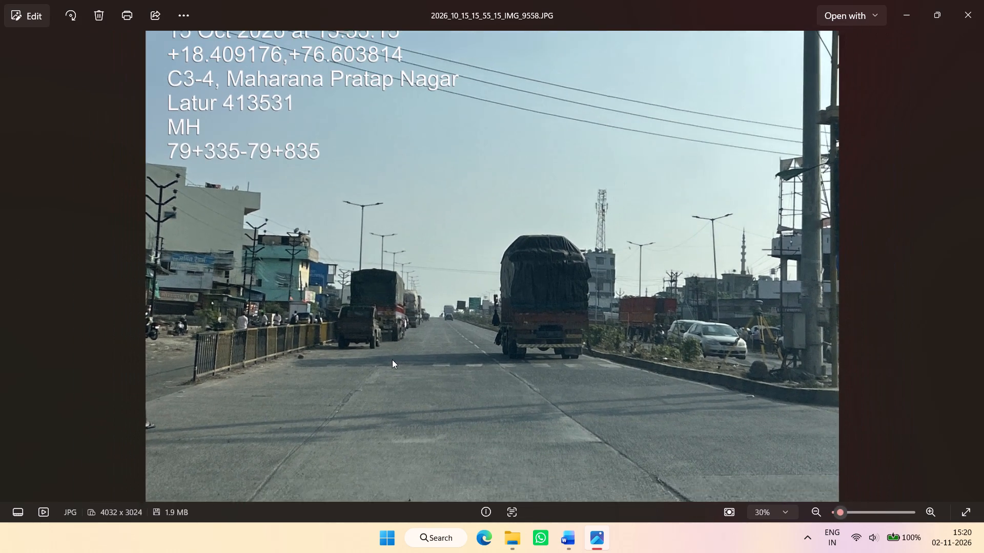
{"action": "scroll", "coordinate": [815, 407], "scroll_direction": "up", "scroll_amount": 6}
{"action": "left_click_drag", "start_coordinate": [837, 398], "coordinate": [446, 366]}
{"action": "scroll", "coordinate": [446, 366], "scroll_direction": "down", "scroll_amount": 16}
{"action": "key", "text": "ctrl+c"}
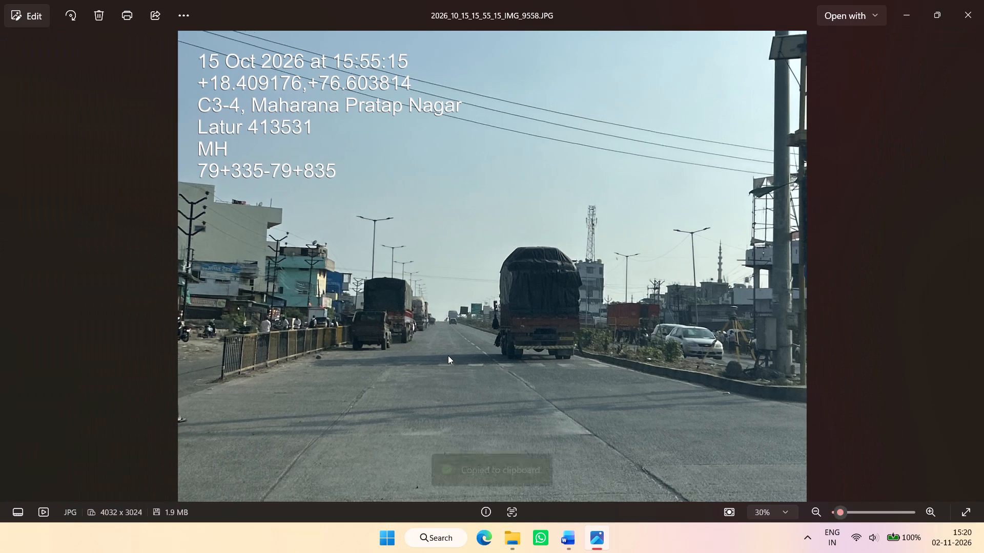
Check the OHM observation in Blackspot observations and the last photos and observations of the 79+335-79+835 row in Blackspot observations - New.
{"action": "key", "text": "alt+Tab"}
{"action": "scroll", "coordinate": [596, 333], "scroll_direction": "up", "scroll_amount": 4}
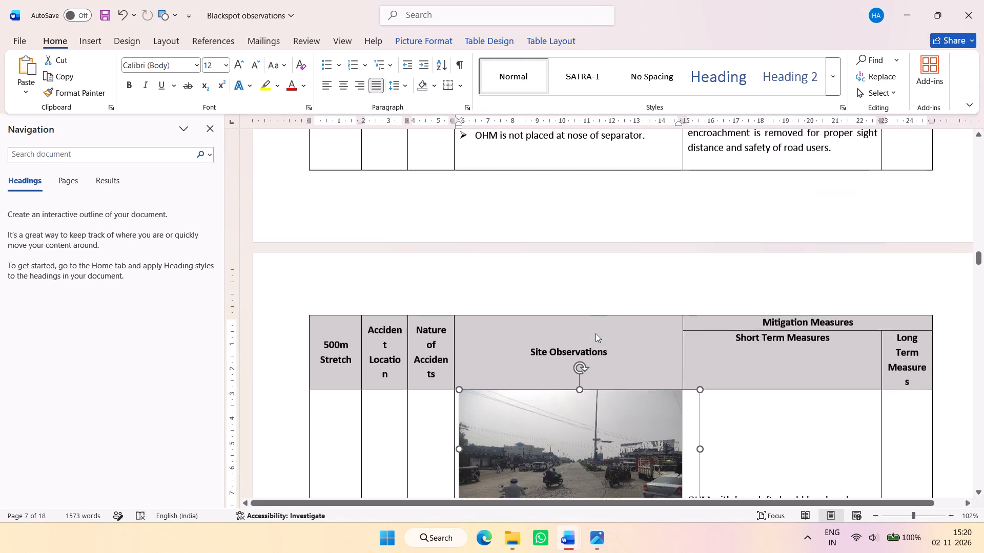
{"action": "scroll", "coordinate": [596, 333], "scroll_direction": "up", "scroll_amount": 4}
{"action": "left_click", "coordinate": [562, 525]}
{"action": "left_click", "coordinate": [556, 485]}
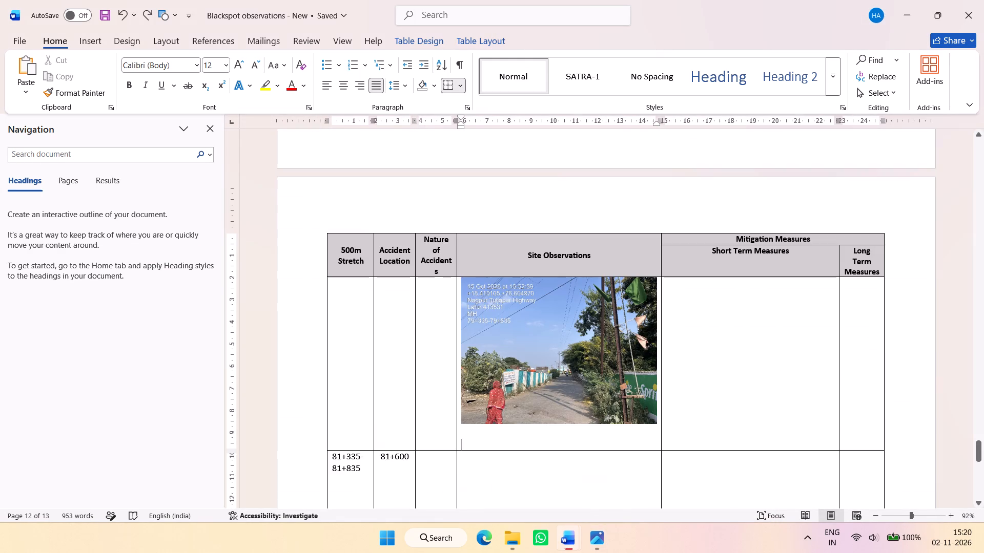
{"action": "scroll", "coordinate": [559, 391], "scroll_direction": "up", "scroll_amount": 15}
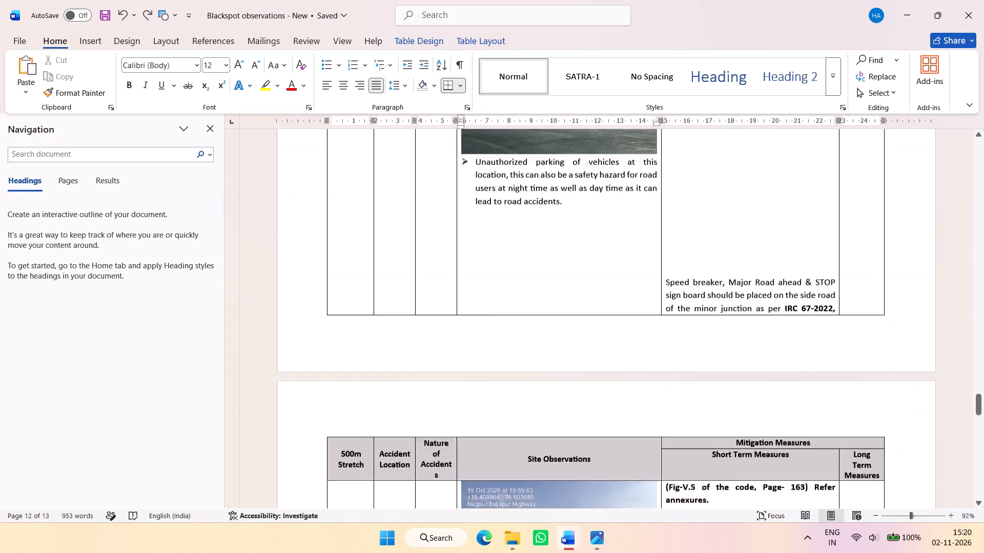
{"action": "scroll", "coordinate": [559, 391], "scroll_direction": "down", "scroll_amount": 11}
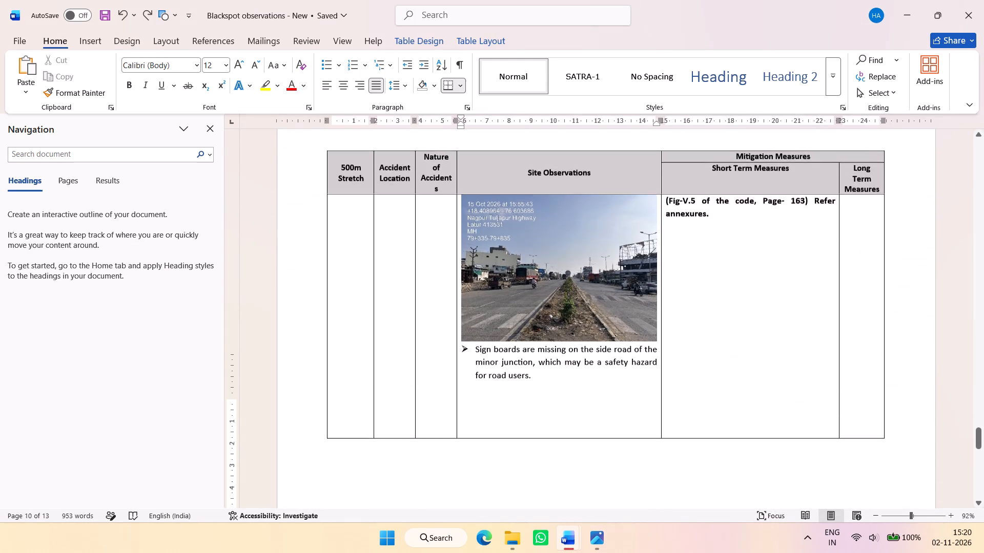
{"action": "scroll", "coordinate": [559, 391], "scroll_direction": "down", "scroll_amount": 2}
Re-examine the roadside and railing in site photo IMG_9558 and copy the photo again.
{"action": "key", "text": "alt+Tab"}
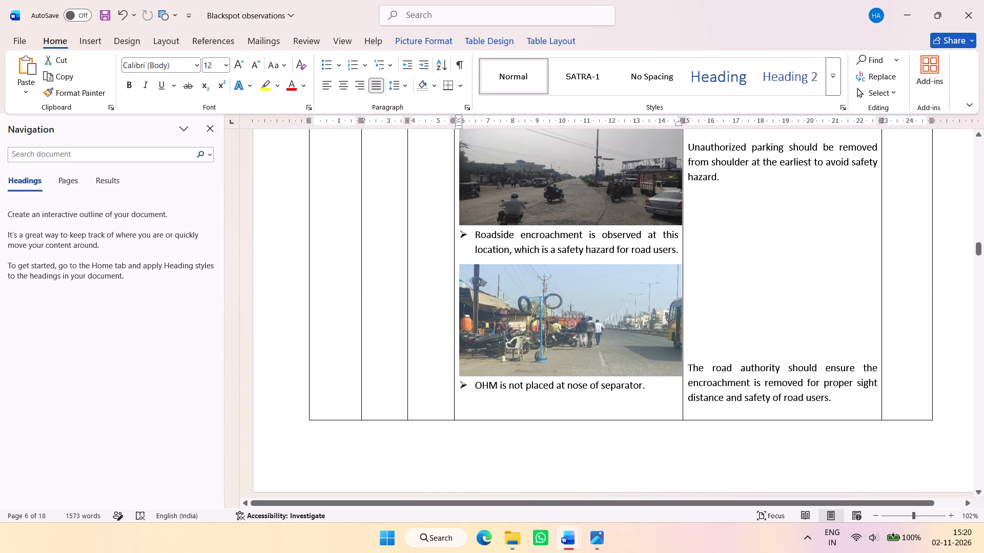
{"action": "key", "text": "alt+Tab"}
{"action": "key", "text": "alt+Tab"}
{"action": "scroll", "coordinate": [332, 380], "scroll_direction": "up", "scroll_amount": 3}
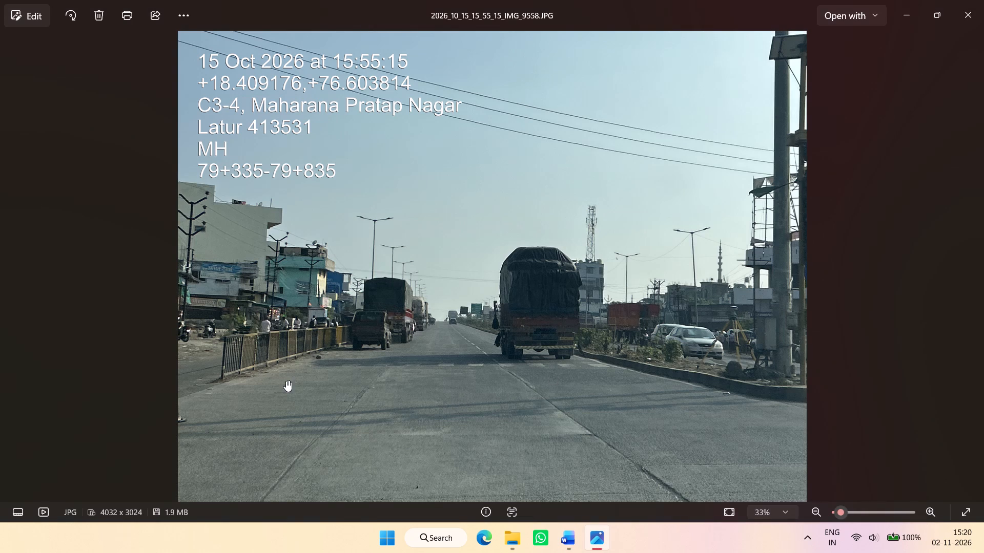
{"action": "scroll", "coordinate": [286, 380], "scroll_direction": "up", "scroll_amount": 3}
{"action": "left_click_drag", "start_coordinate": [139, 322], "coordinate": [302, 315]}
{"action": "scroll", "coordinate": [401, 407], "scroll_direction": "down", "scroll_amount": 16}
{"action": "key", "text": "ctrl+c"}
Copy "OHM is not placed at nose of separator." from Blackspot observations to below the last 79+335-79+835 photo in Blackspot observations - New.
{"action": "key", "text": "alt+Tab"}
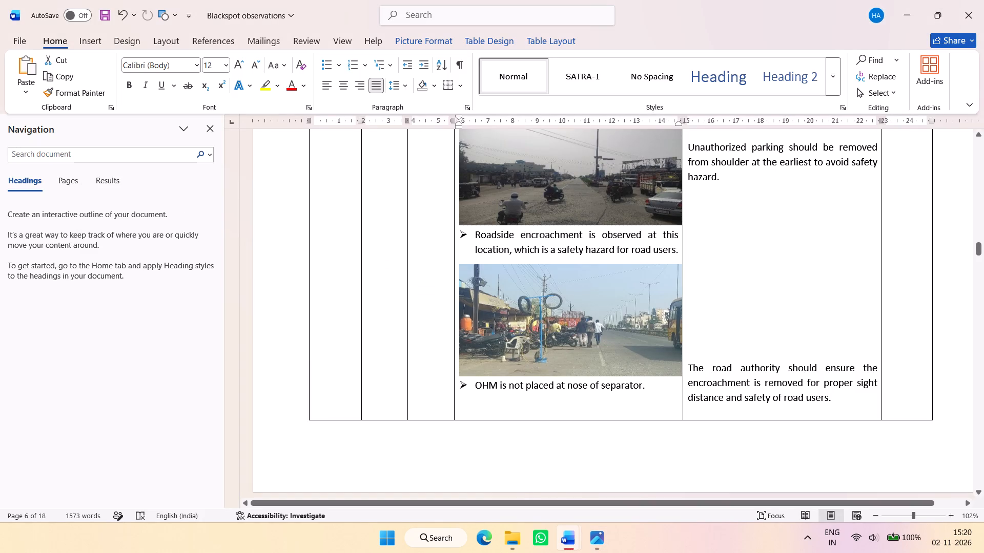
{"action": "left_click_drag", "start_coordinate": [653, 384], "coordinate": [478, 386]}
{"action": "key", "text": "ctrl+c"}
{"action": "key", "text": "ctrl+c"}
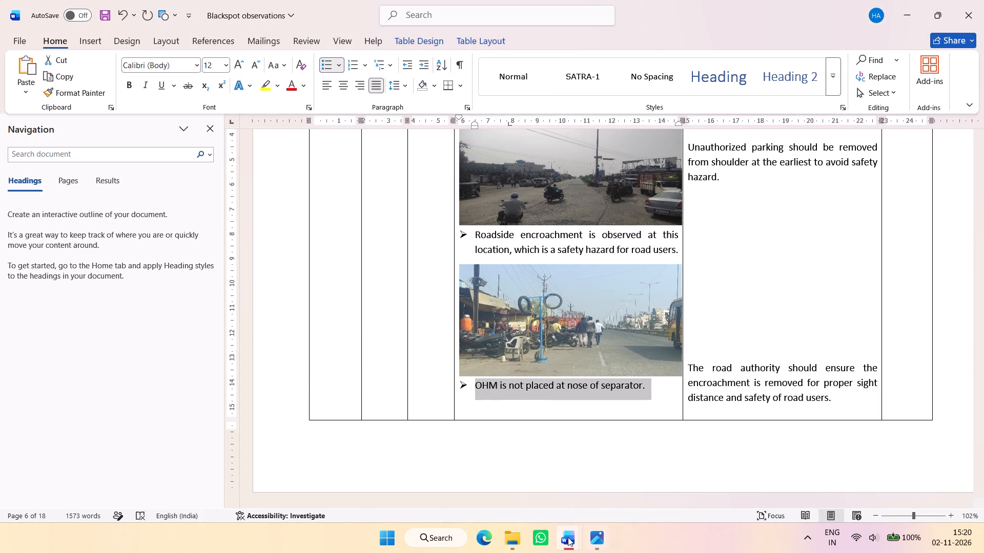
{"action": "left_click", "coordinate": [568, 537], "text": "ctrl"}
{"action": "left_click", "coordinate": [587, 487]}
{"action": "scroll", "coordinate": [532, 395], "scroll_direction": "down", "scroll_amount": 5}
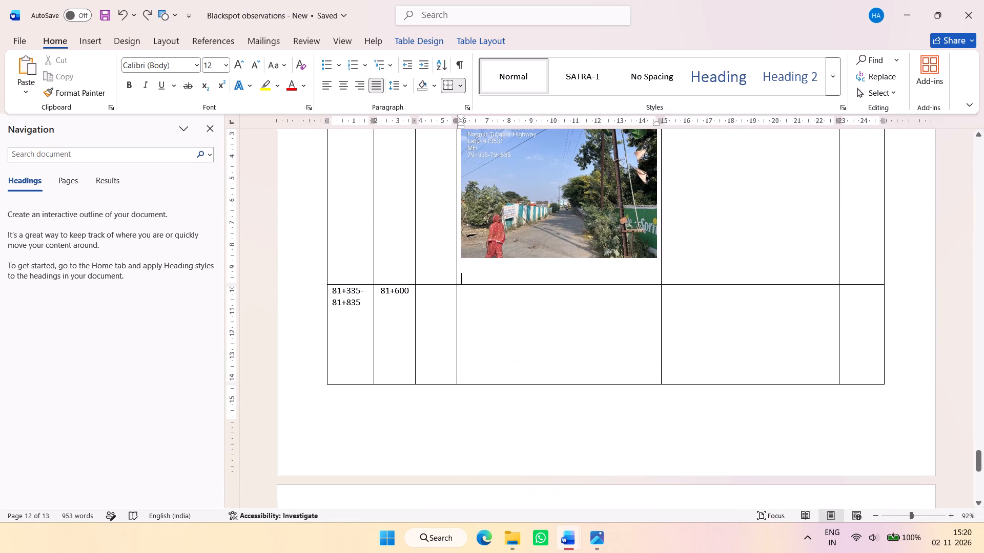
{"action": "left_click", "coordinate": [482, 275]}
{"action": "left_click", "coordinate": [478, 270]}
{"action": "key", "text": "ctrl+v"}
Copy the "OHM with keep left should be placed as per clause 15.66 of IRC: 67 -2022" measure from Blackspot observations.
{"action": "key", "text": "alt+Tab"}
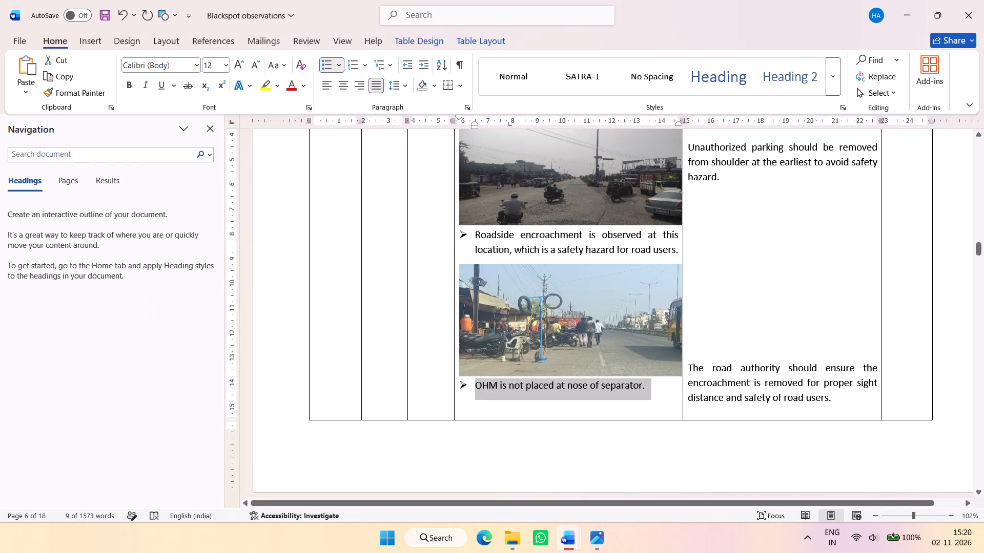
{"action": "scroll", "coordinate": [749, 365], "scroll_direction": "down", "scroll_amount": 3}
{"action": "scroll", "coordinate": [755, 354], "scroll_direction": "up", "scroll_amount": 3}
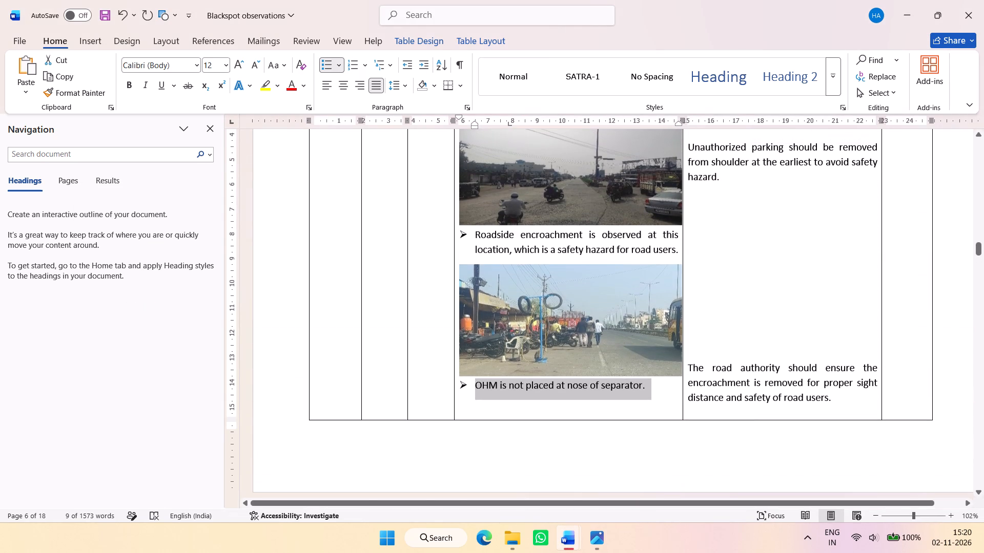
{"action": "scroll", "coordinate": [775, 372], "scroll_direction": "down", "scroll_amount": 6}
{"action": "left_click_drag", "start_coordinate": [781, 423], "coordinate": [744, 402]}
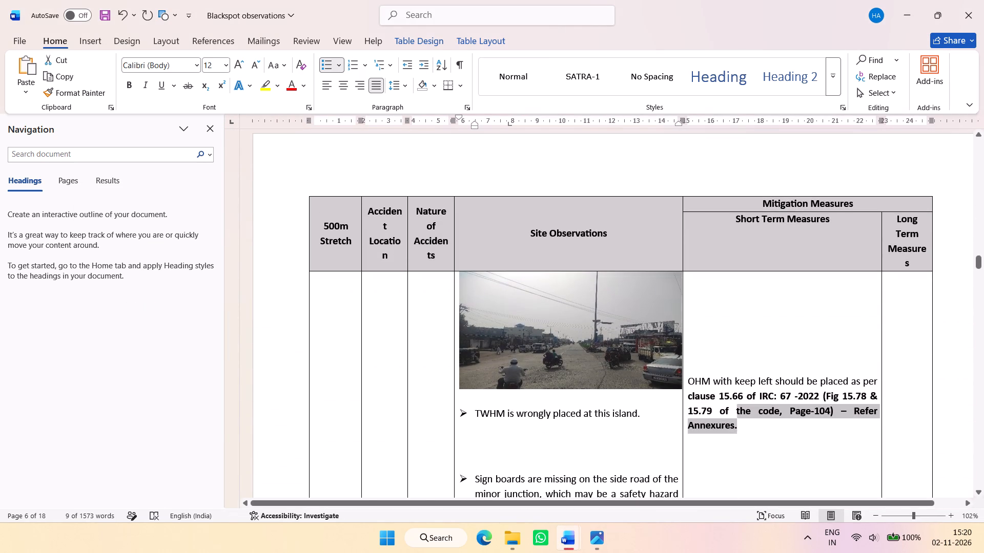
{"action": "left_click_drag", "start_coordinate": [744, 402], "coordinate": [705, 380]}
{"action": "key", "text": "ctrl+c"}
{"action": "key", "text": "ctrl+c"}
{"action": "key", "text": "ctrl+c"}
Paste the OHM measure into the 79+335-79+835 Short Term Measures cell in Blackspot observations - New, ten blank lines further down beside the last photo.
{"action": "key", "text": "alt+Tab"}
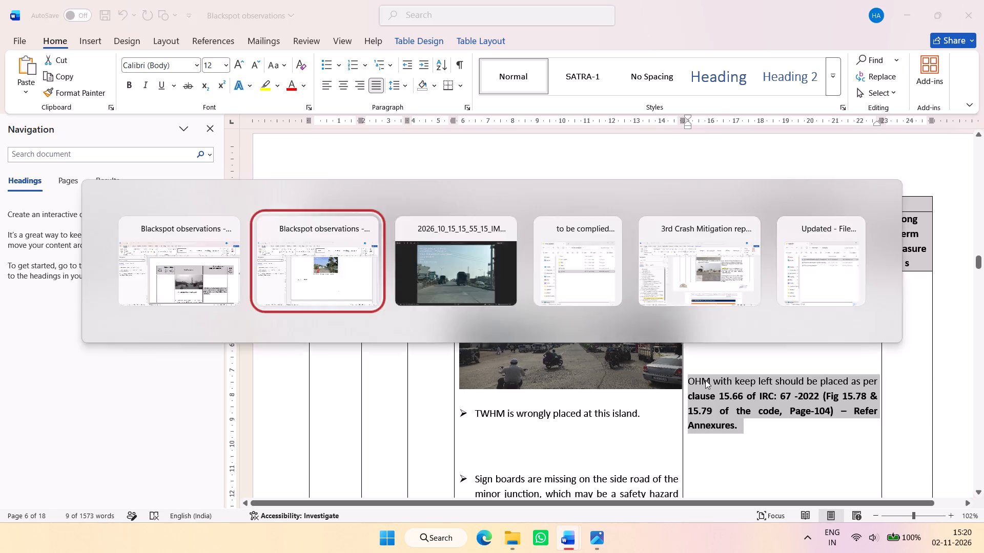
{"action": "left_click", "coordinate": [710, 273]}
{"action": "scroll", "coordinate": [705, 311], "scroll_direction": "up", "scroll_amount": 8}
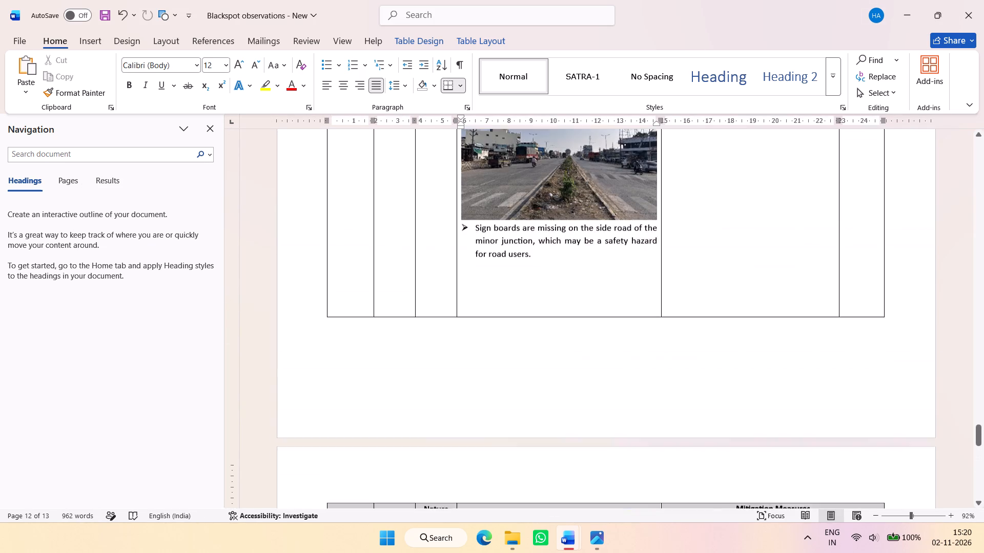
{"action": "left_click", "coordinate": [717, 291]}
{"action": "left_click", "coordinate": [752, 272]}
{"action": "left_click", "coordinate": [753, 292]}
{"action": "left_click", "coordinate": [751, 308]}
{"action": "left_click", "coordinate": [751, 315]}
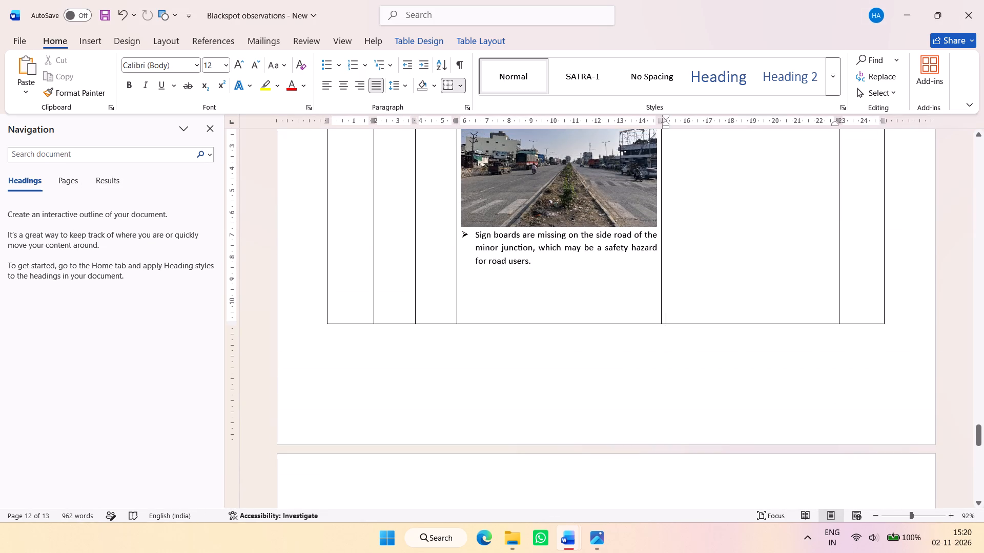
{"action": "key", "text": "Return"}
{"action": "key", "text": "Return"}
{"action": "key", "text": "Return"}
{"action": "key", "text": "Return"}
{"action": "key", "text": "Return"}
{"action": "key", "text": "Return"}
{"action": "key", "text": "Return"}
{"action": "key", "text": "Return"}
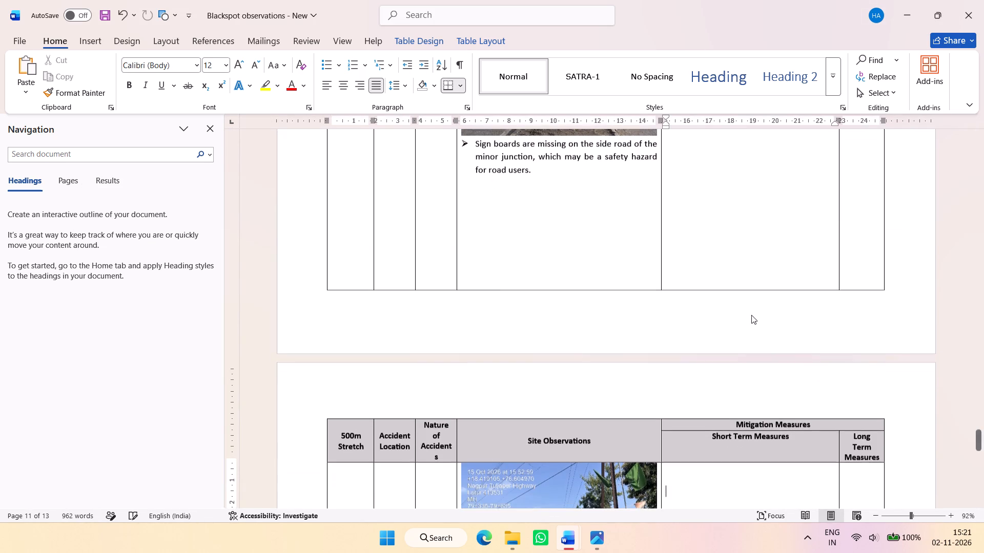
{"action": "key", "text": "Return"}
{"action": "key", "text": "Return"}
{"action": "key", "text": "ctrl+v"}
{"action": "scroll", "coordinate": [757, 315], "scroll_direction": "down", "scroll_amount": 3}
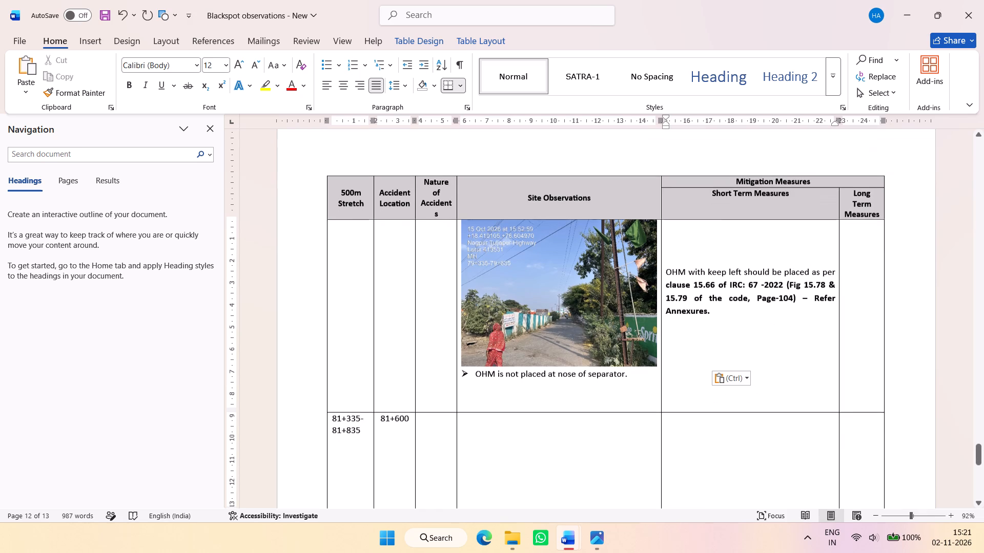
Copy site photo IMG_9558 from the photo viewer for the OHM observation in Blackspot observations - New.
{"action": "left_click", "coordinate": [553, 386]}
{"action": "left_click", "coordinate": [554, 382]}
{"action": "left_click", "coordinate": [555, 380]}
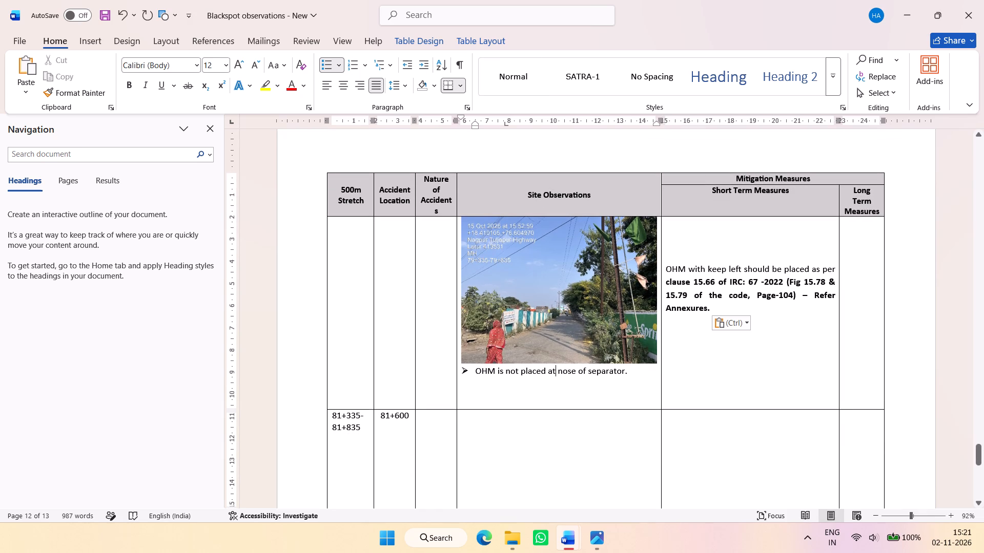
{"action": "left_click", "coordinate": [553, 384]}
{"action": "key", "text": "alt+Tab"}
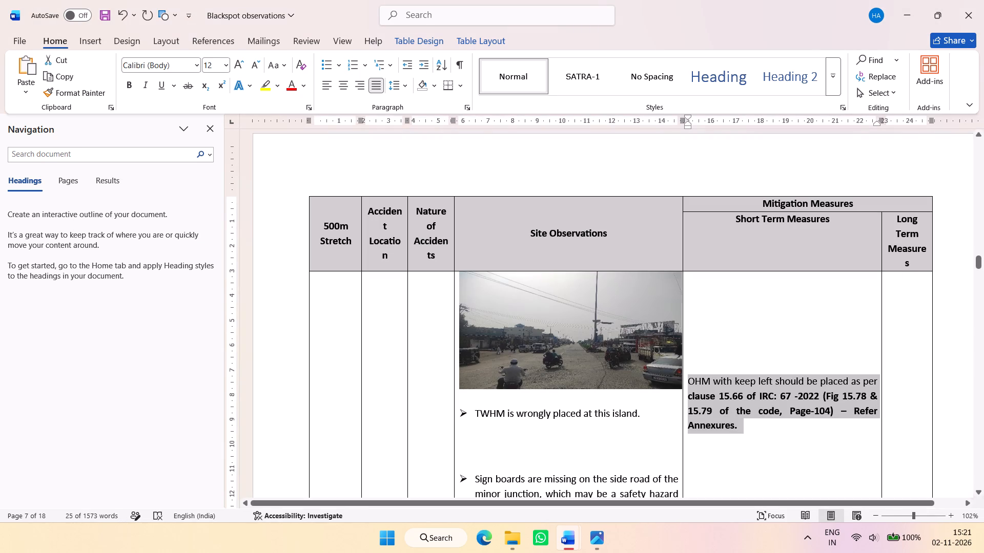
{"action": "key", "text": "alt+Tab"}
{"action": "key", "text": "alt+Tab"}
{"action": "key", "text": "alt+Tab"}
{"action": "key", "text": "ctrl+c"}
{"action": "key", "text": "alt+Tab"}
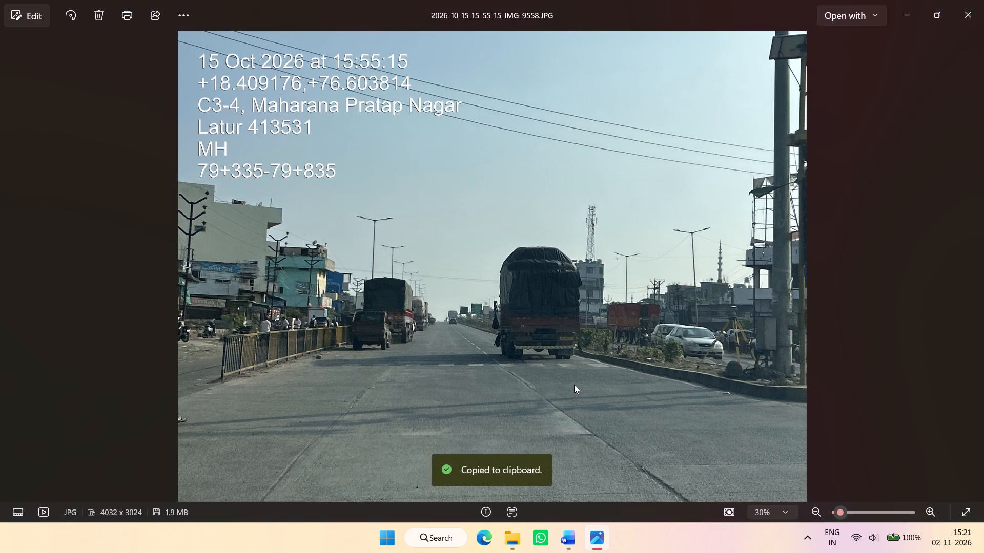
Add an unbulleted blank line below "OHM is not placed at nose of separator." and remove the space after that observation.
{"action": "left_click", "coordinate": [610, 379]}
{"action": "left_click", "coordinate": [649, 377]}
{"action": "key", "text": "Return"}
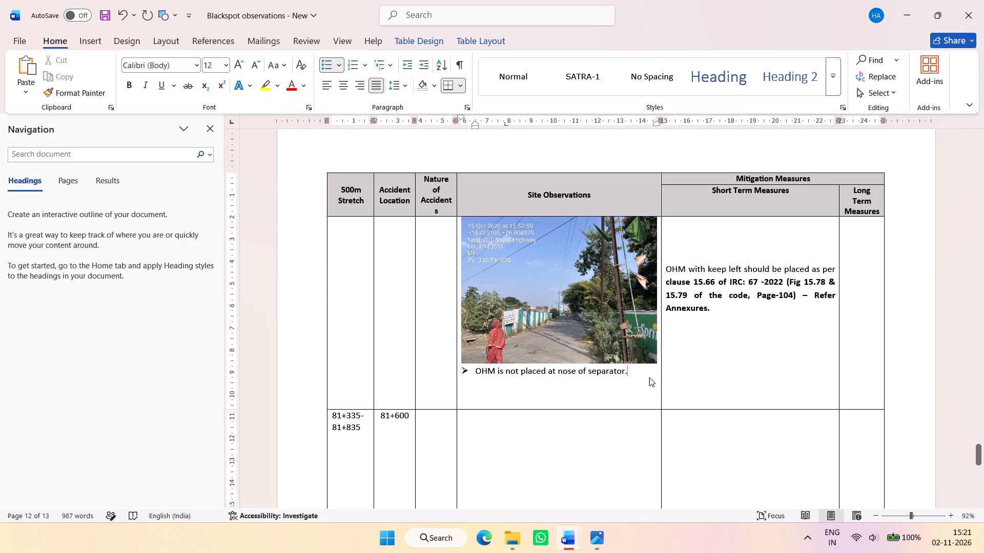
{"action": "key", "text": "BackSpace"}
{"action": "key", "text": "BackSpace"}
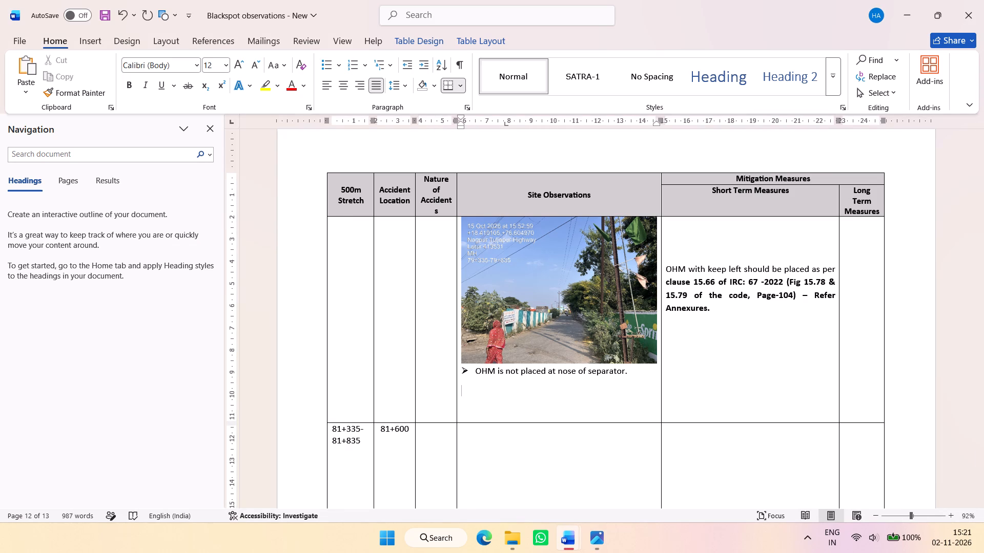
{"action": "left_click", "coordinate": [649, 377]}
{"action": "left_click", "coordinate": [396, 80]}
{"action": "left_click", "coordinate": [411, 245]}
Paste photo IMG_9558 below the OHM observation in the 79+335-79+835 row and check its placement.
{"action": "left_click", "coordinate": [494, 398]}
{"action": "left_click", "coordinate": [498, 393]}
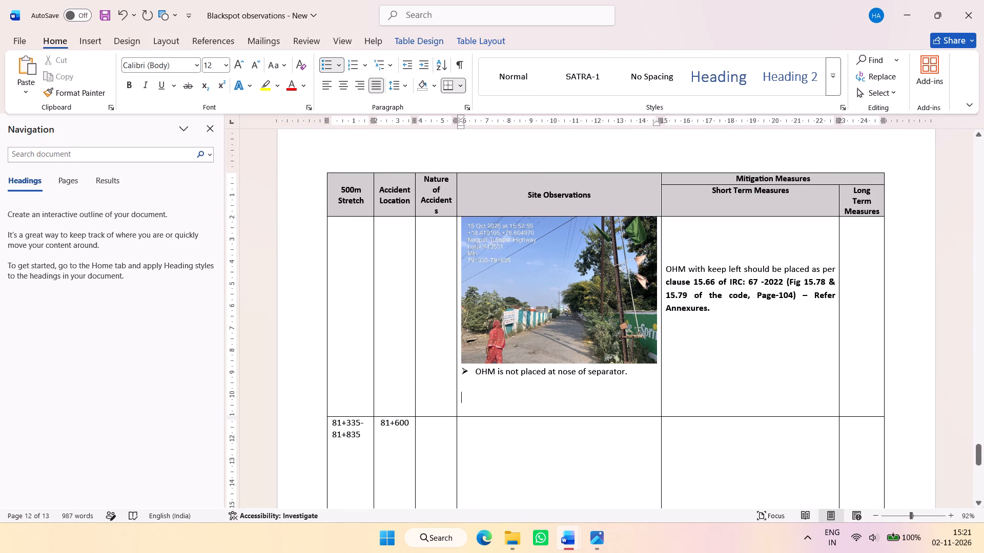
{"action": "left_click", "coordinate": [498, 388]}
{"action": "key", "text": "ctrl+v"}
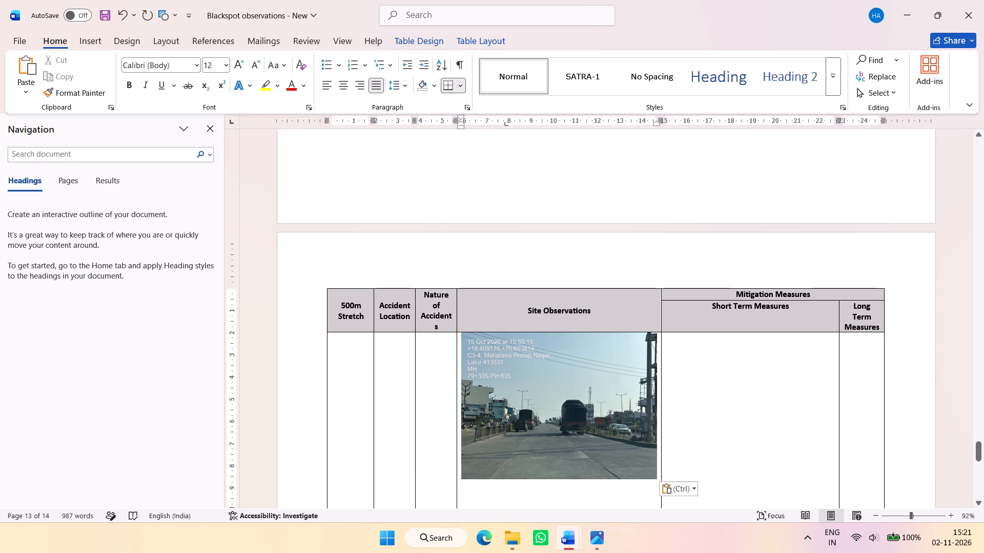
{"action": "scroll", "coordinate": [671, 380], "scroll_direction": "up", "scroll_amount": 6}
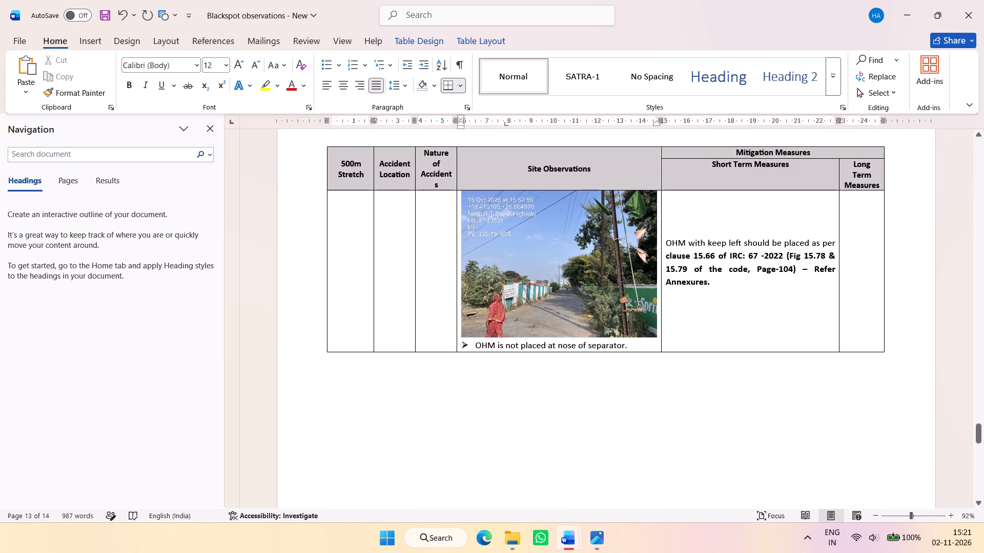
{"action": "scroll", "coordinate": [704, 311], "scroll_direction": "down", "scroll_amount": 8}
{"action": "scroll", "coordinate": [647, 335], "scroll_direction": "down", "scroll_amount": 1}
Switch to Blackspot observations and review the encroachment, OHM, TWHM and sign board observations with their photos and short term measures.
{"action": "left_click", "coordinate": [602, 547]}
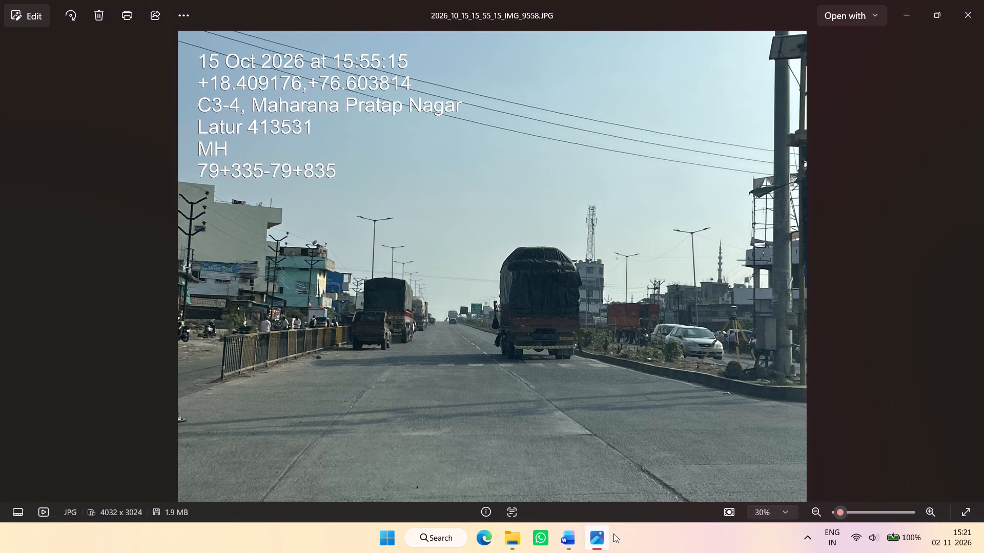
{"action": "left_click", "coordinate": [582, 546]}
{"action": "left_click", "coordinate": [452, 472]}
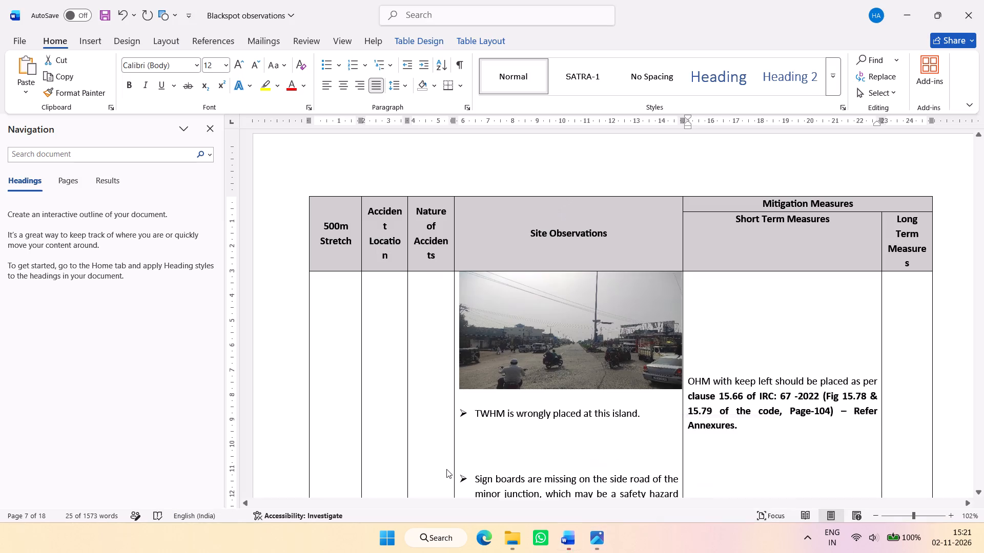
{"action": "scroll", "coordinate": [460, 390], "scroll_direction": "down", "scroll_amount": 8}
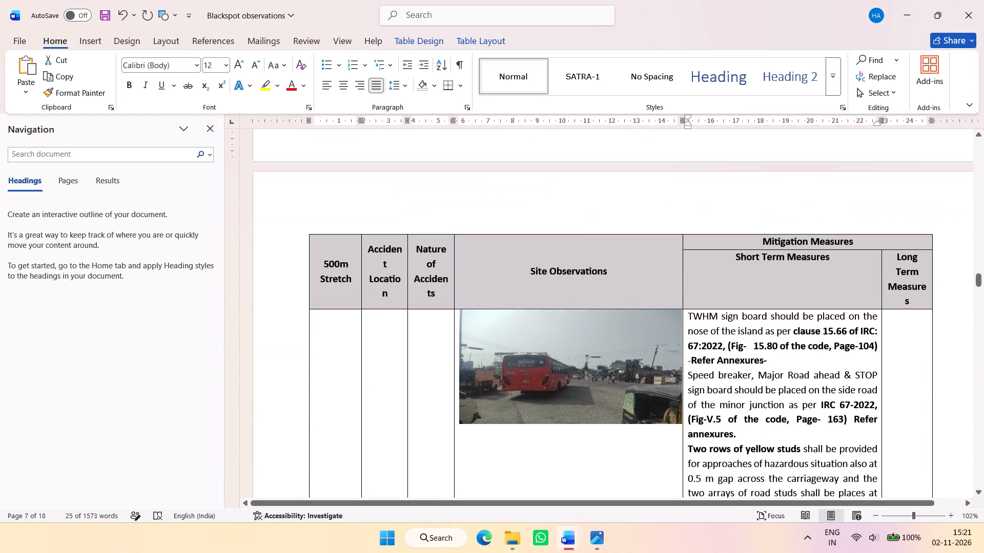
{"action": "scroll", "coordinate": [484, 374], "scroll_direction": "down", "scroll_amount": 4}
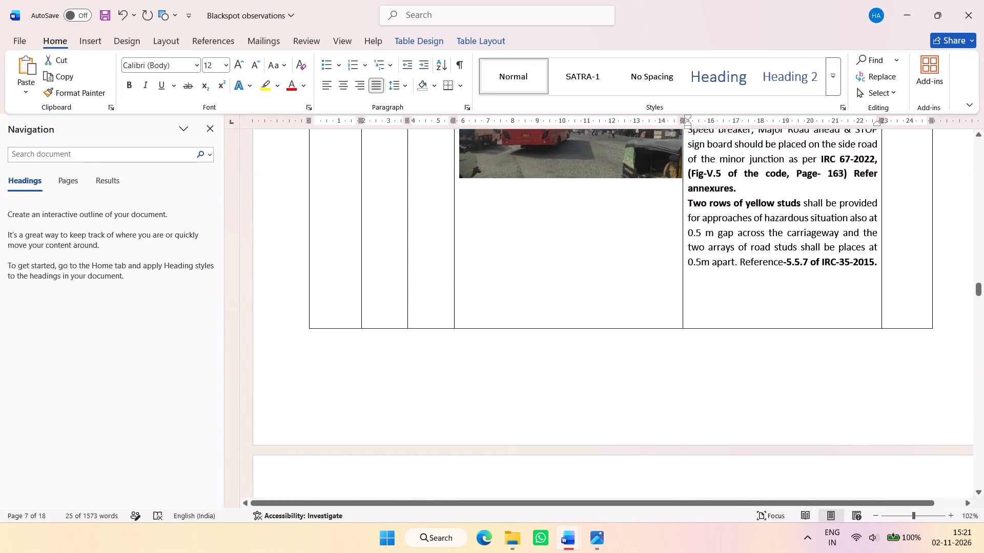
{"action": "scroll", "coordinate": [484, 374], "scroll_direction": "down", "scroll_amount": 6}
{"action": "scroll", "coordinate": [484, 374], "scroll_direction": "up", "scroll_amount": 18}
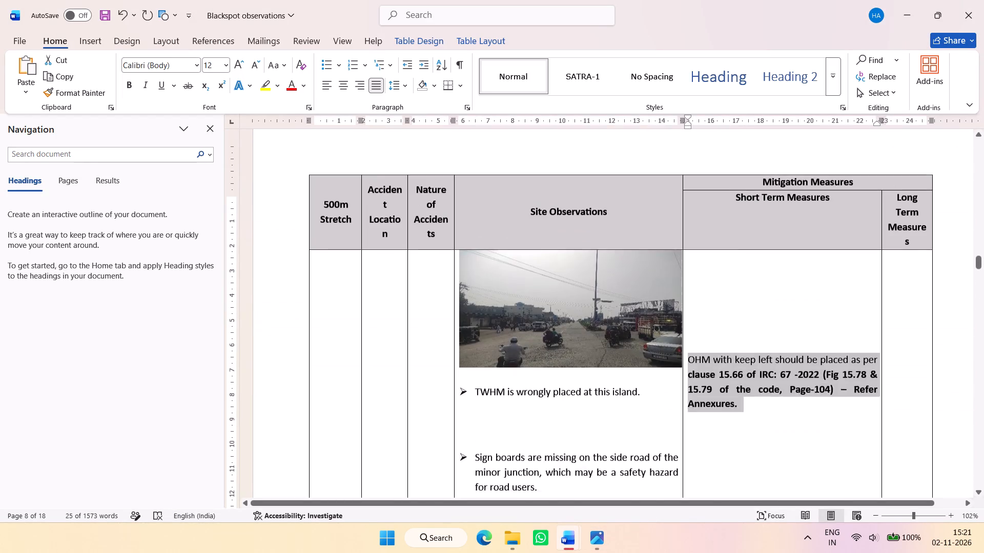
{"action": "scroll", "coordinate": [484, 374], "scroll_direction": "up", "scroll_amount": 6}
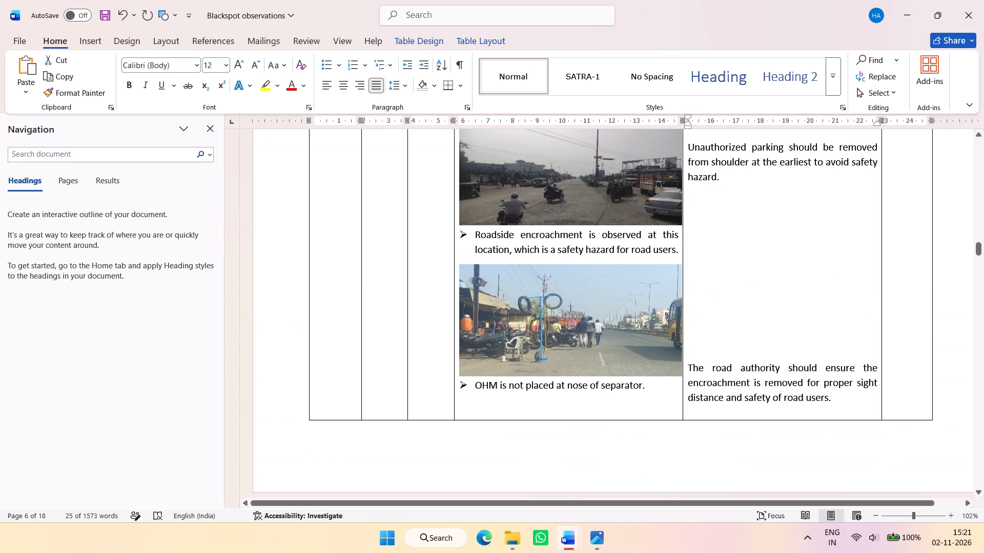
{"action": "scroll", "coordinate": [561, 326], "scroll_direction": "down", "scroll_amount": 8}
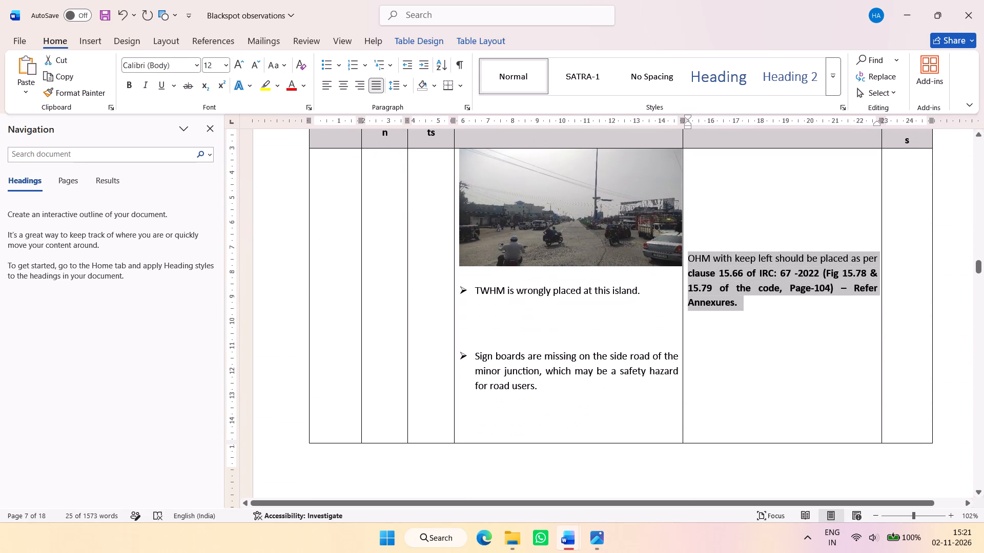
{"action": "scroll", "coordinate": [561, 325], "scroll_direction": "up", "scroll_amount": 7}
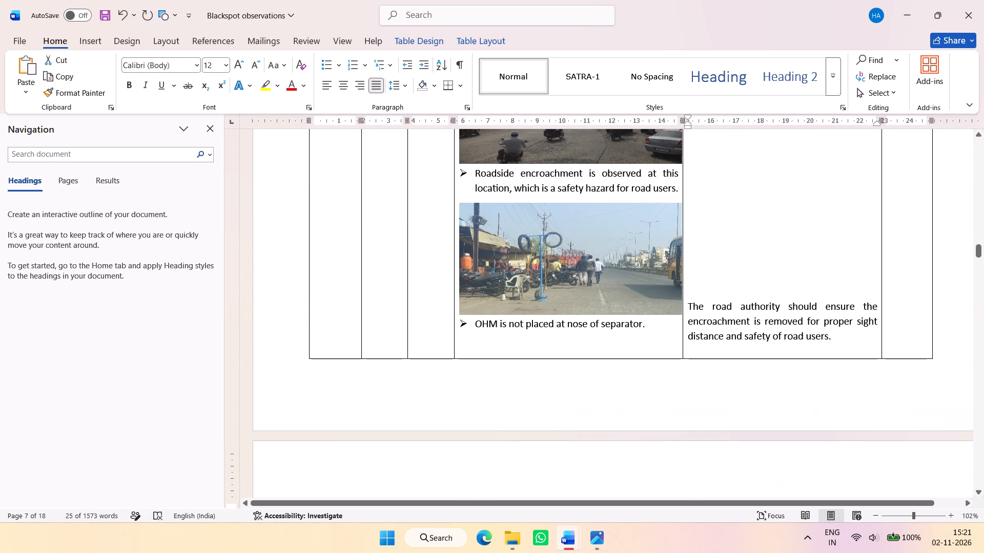
{"action": "scroll", "coordinate": [581, 310], "scroll_direction": "down", "scroll_amount": 11}
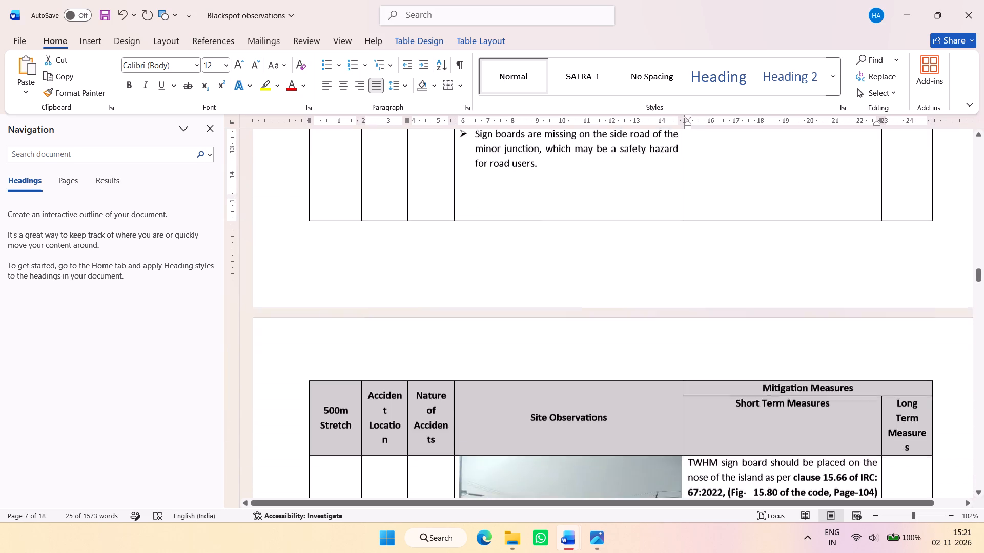
{"action": "scroll", "coordinate": [588, 335], "scroll_direction": "up", "scroll_amount": 4}
{"action": "scroll", "coordinate": [588, 334], "scroll_direction": "down", "scroll_amount": 7}
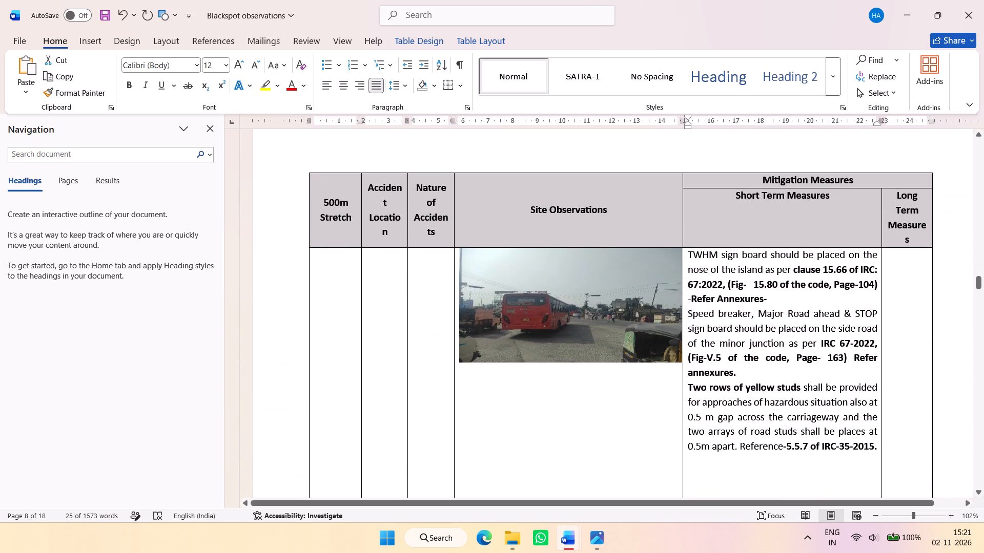
{"action": "scroll", "coordinate": [589, 333], "scroll_direction": "up", "scroll_amount": 13}
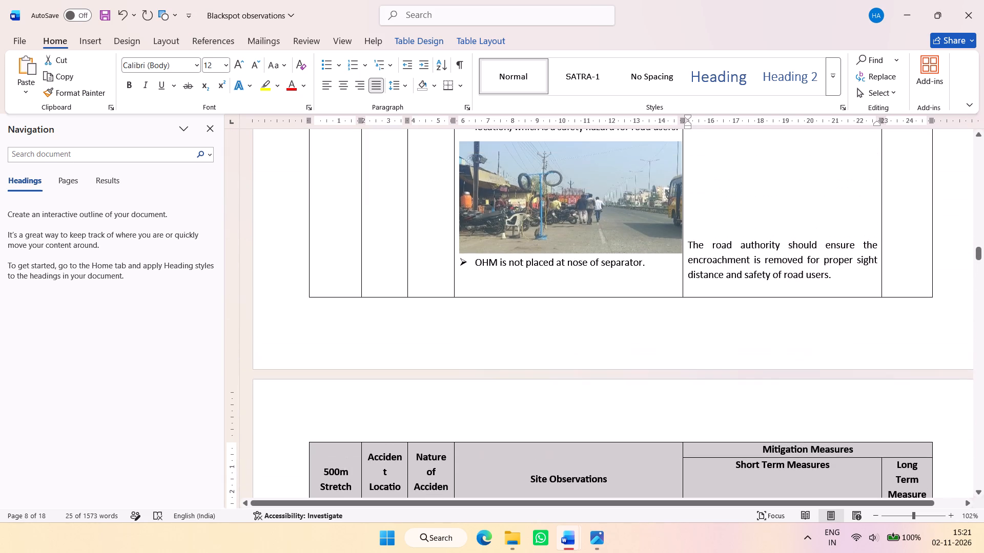
{"action": "scroll", "coordinate": [592, 333], "scroll_direction": "up", "scroll_amount": 5}
{"action": "scroll", "coordinate": [592, 333], "scroll_direction": "down", "scroll_amount": 2}
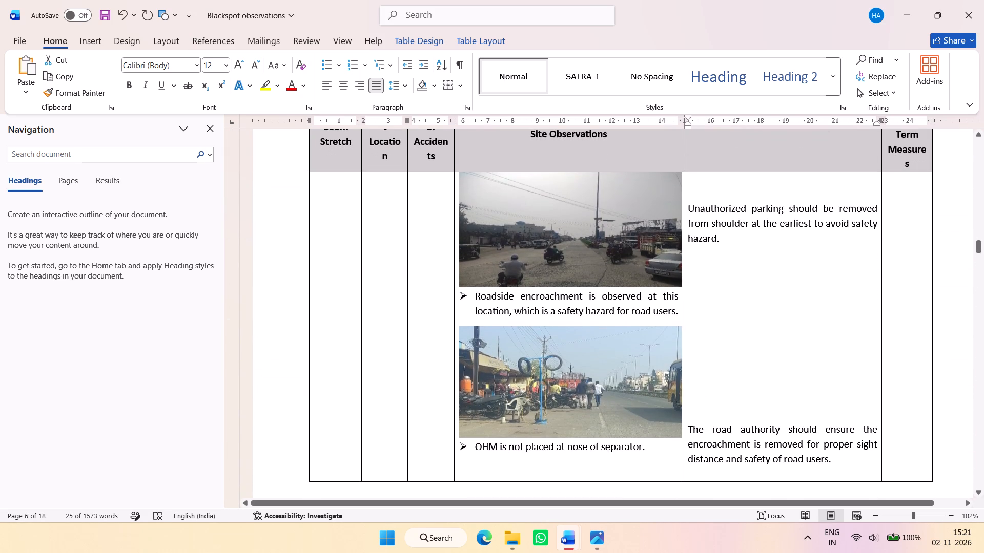
Examine close up the roadside encroachment photo above the OHM observation in Blackspot observations.
{"action": "left_click", "coordinate": [617, 379]}
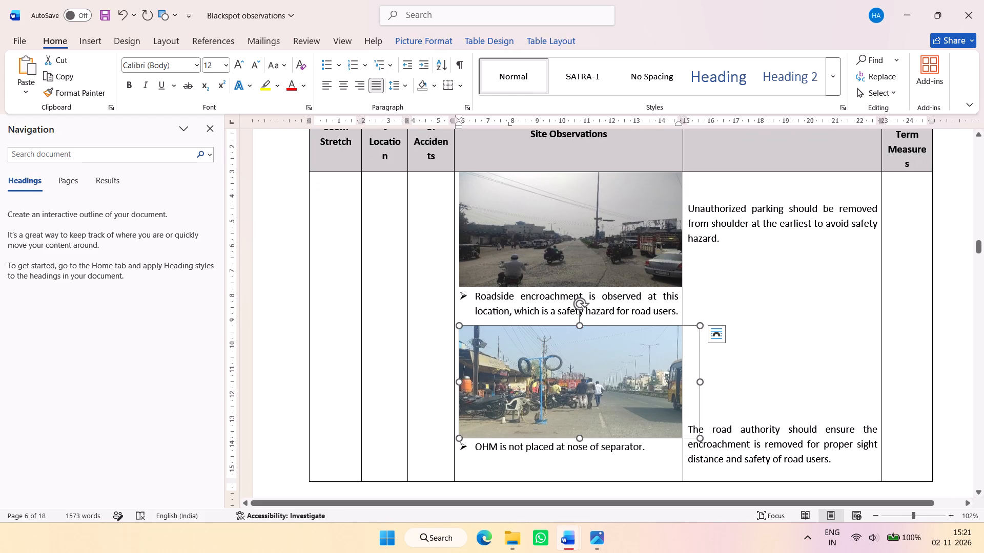
{"action": "scroll", "coordinate": [572, 398], "scroll_direction": "up", "scroll_amount": 16, "text": "ctrl"}
{"action": "scroll", "coordinate": [626, 341], "scroll_direction": "down", "scroll_amount": 1}
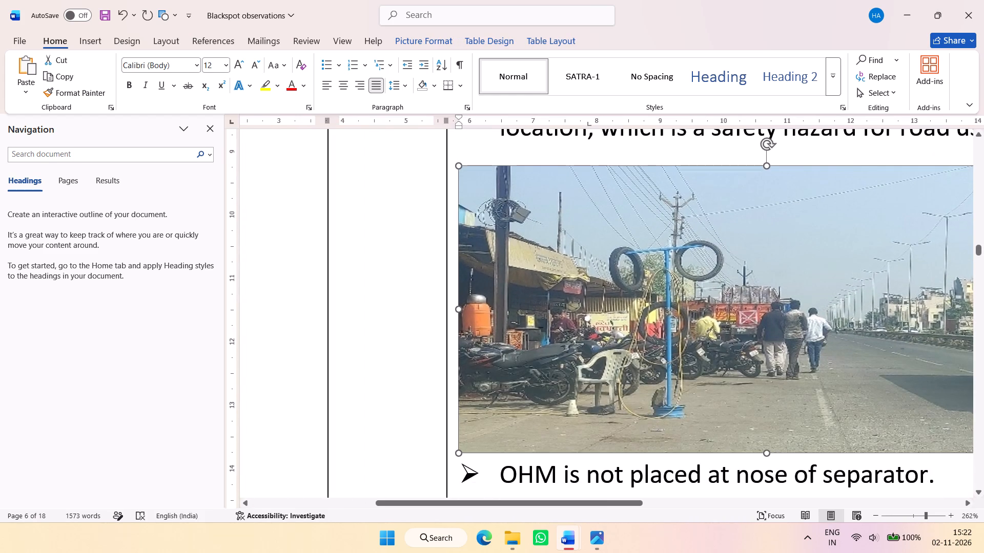
{"action": "scroll", "coordinate": [617, 333], "scroll_direction": "down", "scroll_amount": 18, "text": "ctrl"}
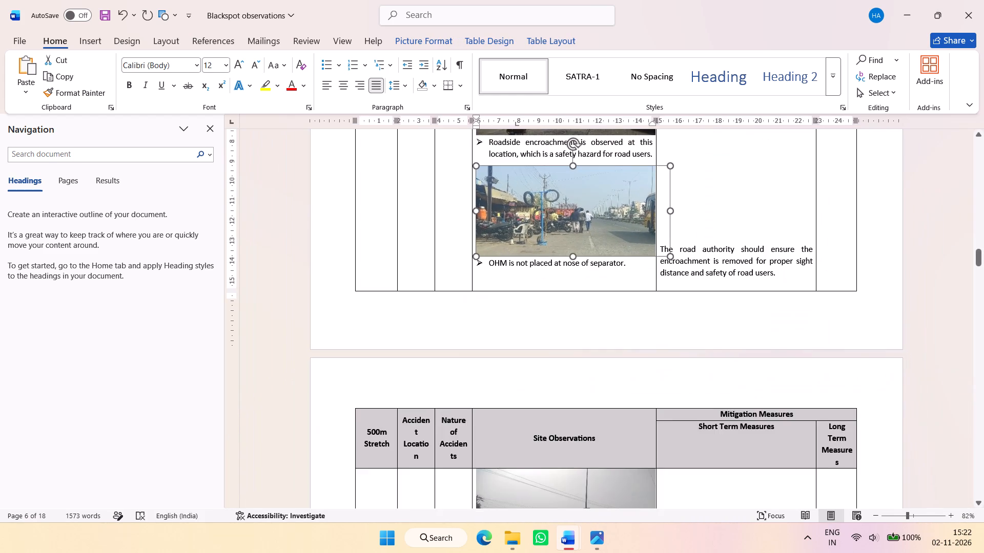
Clear the Site Observations and Short Term Measures cells of the 77+835-78+335 row at the start of Blackspot observations.
{"action": "scroll", "coordinate": [607, 335], "scroll_direction": "up", "scroll_amount": 1, "text": "ctrl"}
{"action": "scroll", "coordinate": [607, 335], "scroll_direction": "up", "scroll_amount": 16}
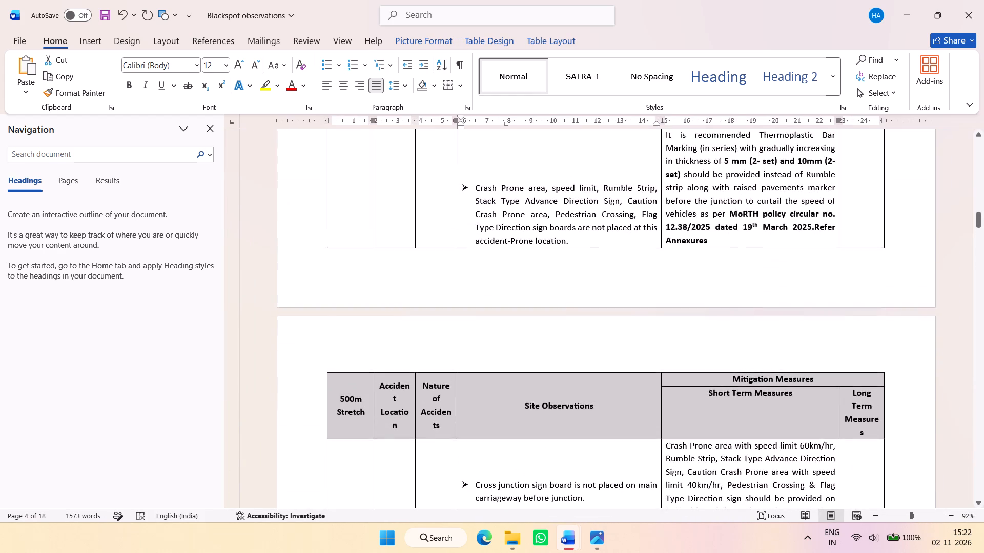
{"action": "scroll", "coordinate": [610, 334], "scroll_direction": "up", "scroll_amount": 20}
{"action": "scroll", "coordinate": [610, 334], "scroll_direction": "up", "scroll_amount": 9}
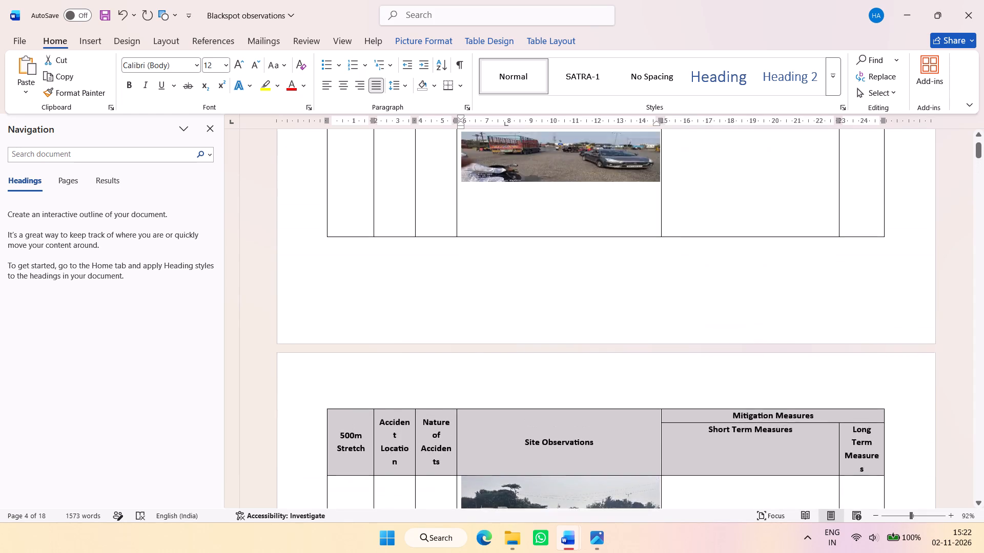
{"action": "scroll", "coordinate": [610, 334], "scroll_direction": "up", "scroll_amount": 5}
{"action": "left_click_drag", "start_coordinate": [740, 318], "coordinate": [538, 329]}
{"action": "key", "text": "Delete"}
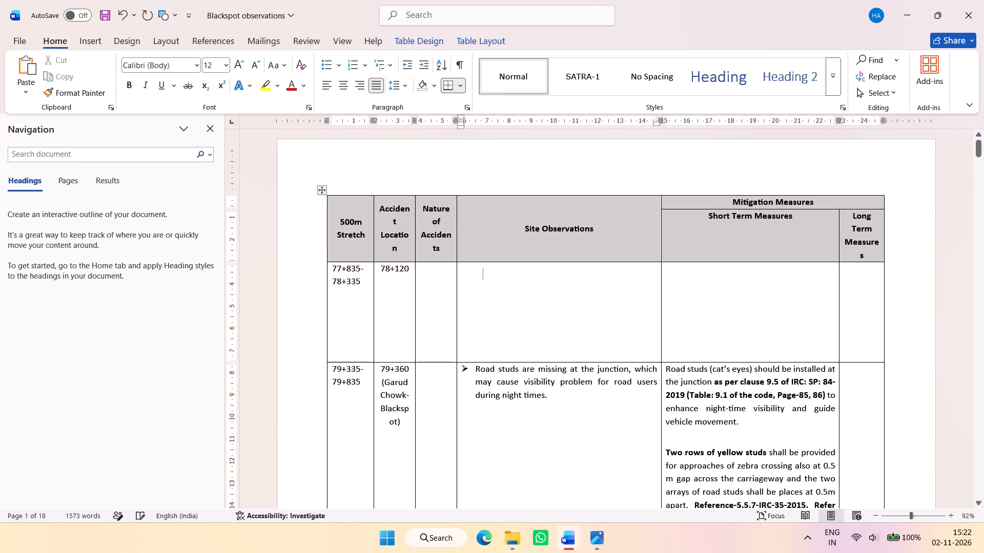
Clear the Site Observations and Short Term Measures cells of the 79+335-79+835 row in Blackspot observations and save the document.
{"action": "left_click_drag", "start_coordinate": [753, 398], "coordinate": [560, 396]}
{"action": "key", "text": "Delete"}
{"action": "scroll", "coordinate": [580, 349], "scroll_direction": "down", "scroll_amount": 9}
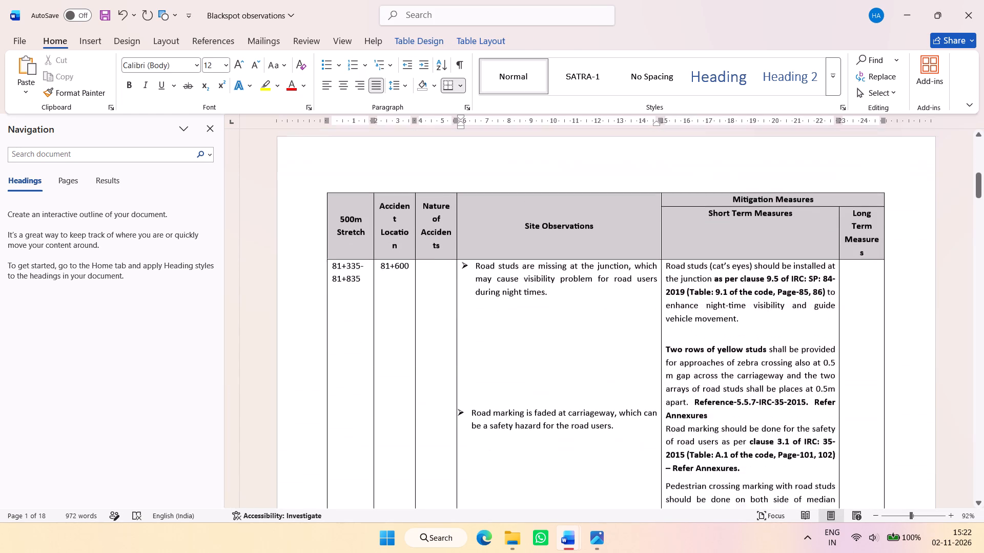
{"action": "left_click", "coordinate": [104, 21]}
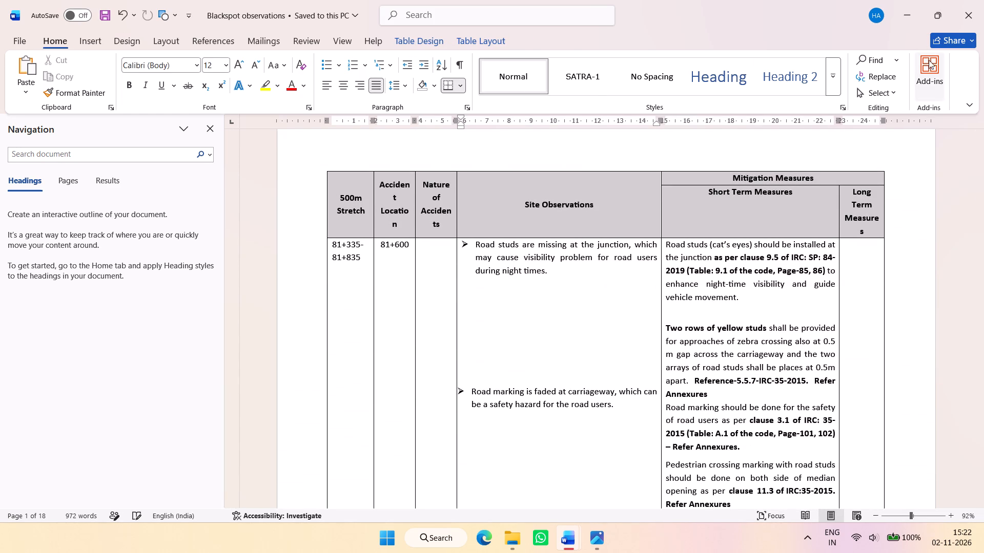
In Blackspot observations - New, delete the blank lines below photo IMG_9558 at the end of the 79+335-79+835 row.
{"action": "left_click", "coordinate": [918, 22]}
{"action": "left_click", "coordinate": [579, 540]}
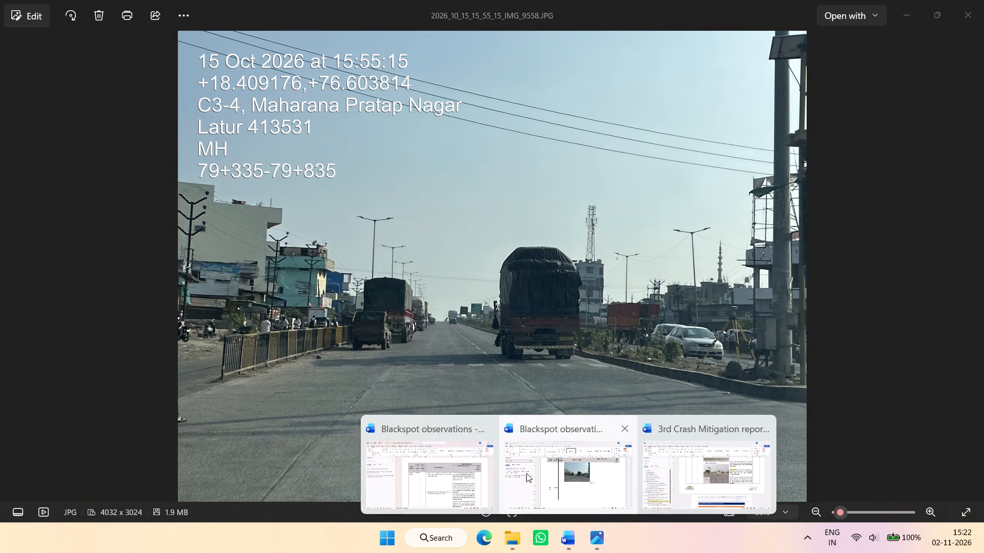
{"action": "left_click", "coordinate": [546, 472]}
{"action": "scroll", "coordinate": [600, 414], "scroll_direction": "up", "scroll_amount": 7}
{"action": "scroll", "coordinate": [600, 413], "scroll_direction": "down", "scroll_amount": 6}
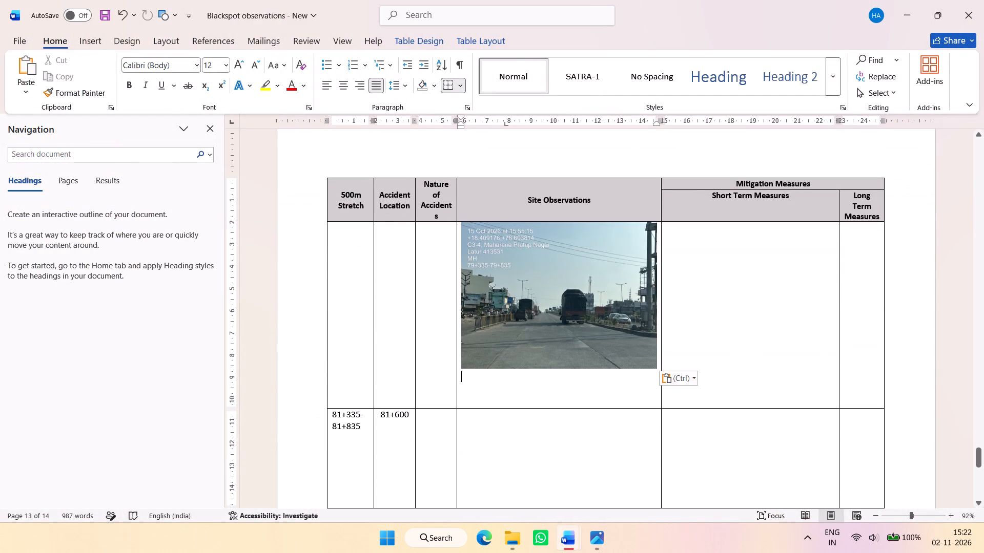
{"action": "left_click", "coordinate": [512, 403]}
{"action": "key", "text": "BackSpace"}
{"action": "key", "text": "BackSpace"}
{"action": "key", "text": "BackSpace"}
Review the rows filled so far in Blackspot observations - New and save the document.
{"action": "scroll", "coordinate": [520, 393], "scroll_direction": "up", "scroll_amount": 2}
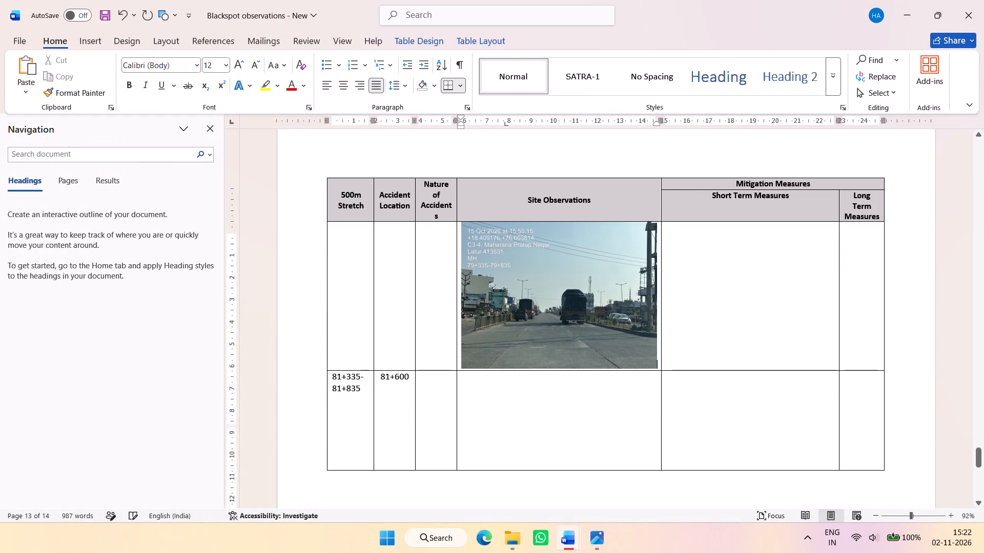
{"action": "scroll", "coordinate": [520, 393], "scroll_direction": "up", "scroll_amount": 7}
{"action": "scroll", "coordinate": [535, 391], "scroll_direction": "up", "scroll_amount": 20}
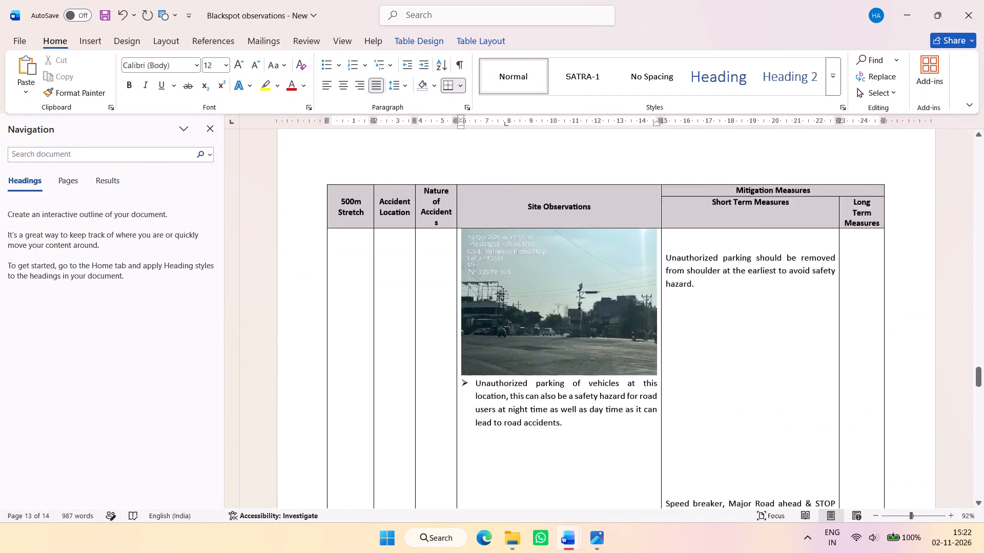
{"action": "scroll", "coordinate": [539, 316], "scroll_direction": "up", "scroll_amount": 20}
{"action": "scroll", "coordinate": [539, 316], "scroll_direction": "up", "scroll_amount": 11}
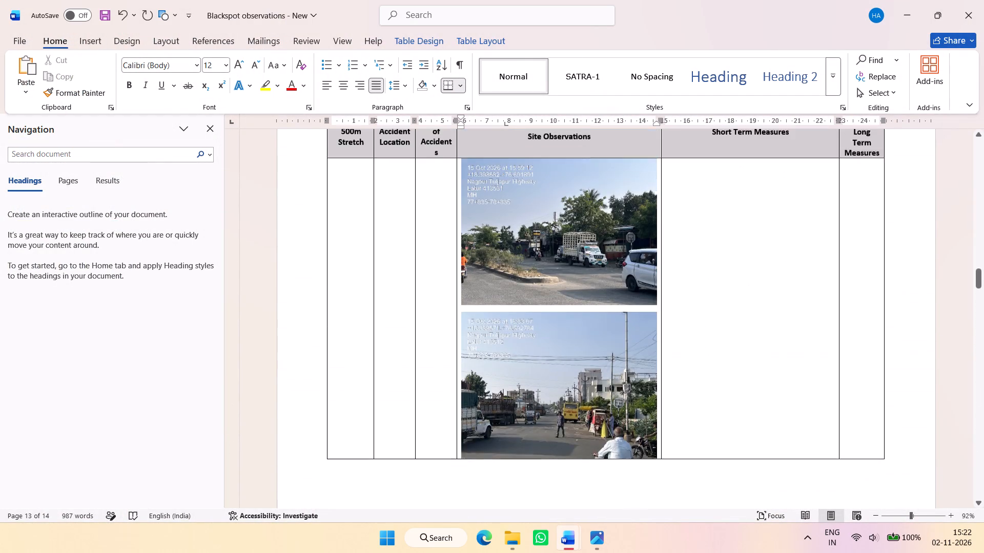
{"action": "left_click_drag", "start_coordinate": [976, 276], "coordinate": [983, 486]}
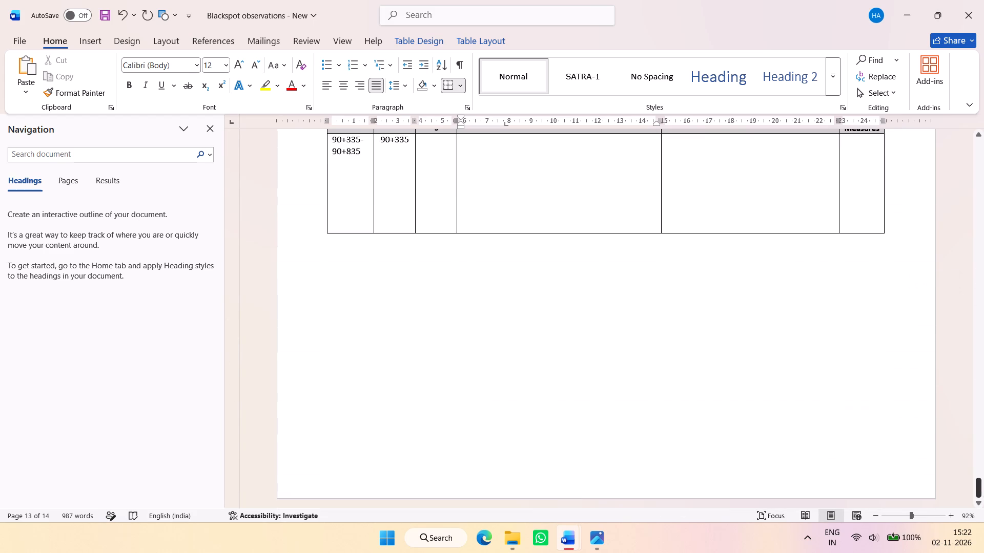
{"action": "scroll", "coordinate": [500, 322], "scroll_direction": "up", "scroll_amount": 9}
{"action": "left_click", "coordinate": [510, 342]}
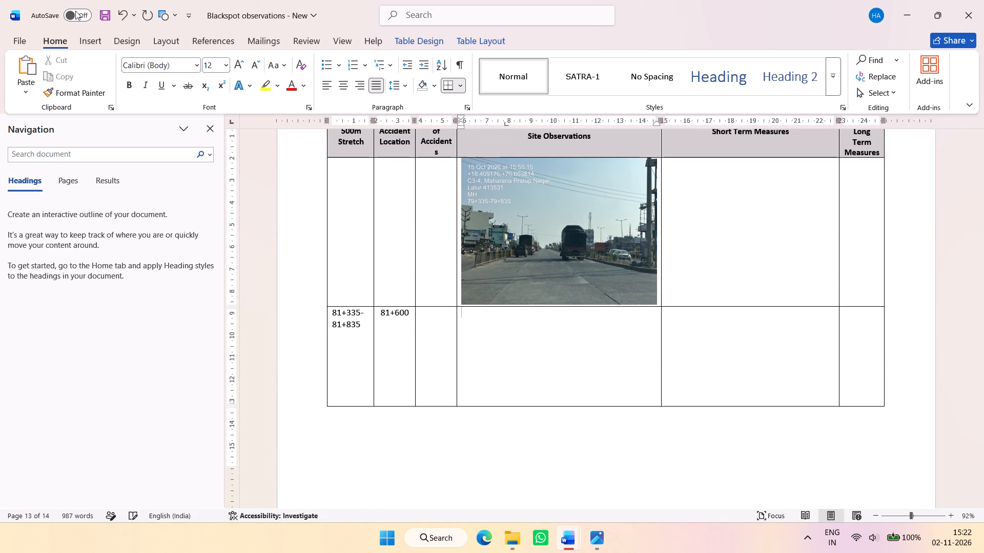
{"action": "left_click", "coordinate": [96, 16]}
{"action": "left_click", "coordinate": [99, 16]}
Switch to Photos, go back through the site photos to stretch 81+335-81+835 and examine IMG_9548 and IMG_9549.
{"action": "left_click", "coordinate": [593, 524]}
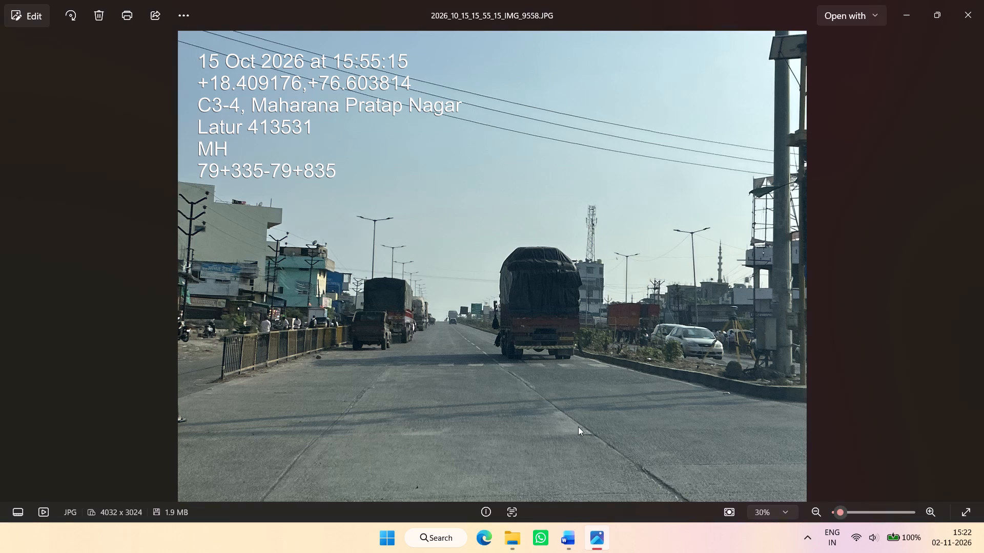
{"action": "double_click", "coordinate": [0, 236]}
{"action": "triple_click", "coordinate": [0, 235]}
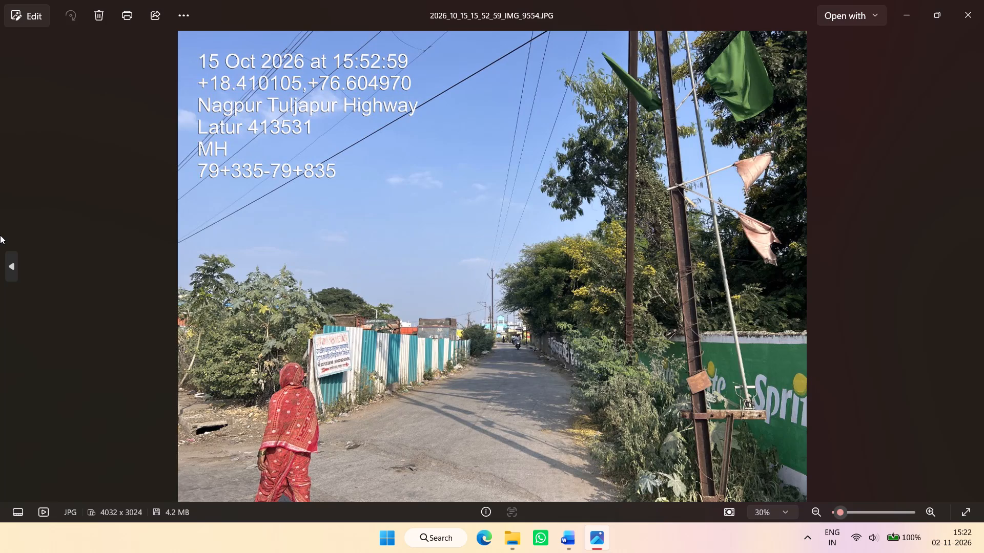
{"action": "triple_click", "coordinate": [0, 235]}
{"action": "double_click", "coordinate": [1, 236]}
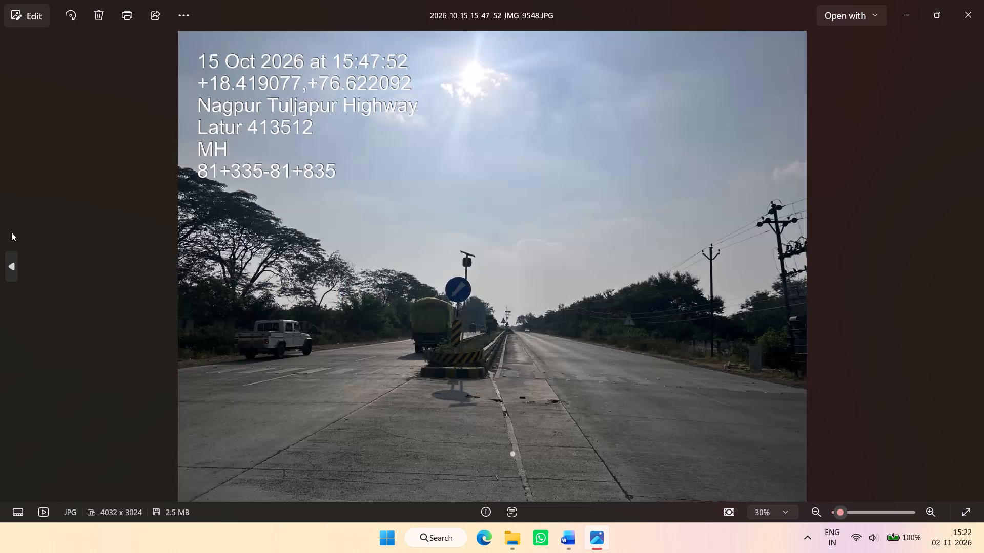
{"action": "left_click", "coordinate": [983, 226]}
{"action": "scroll", "coordinate": [582, 332], "scroll_direction": "up", "scroll_amount": 5}
{"action": "scroll", "coordinate": [576, 325], "scroll_direction": "down", "scroll_amount": 8}
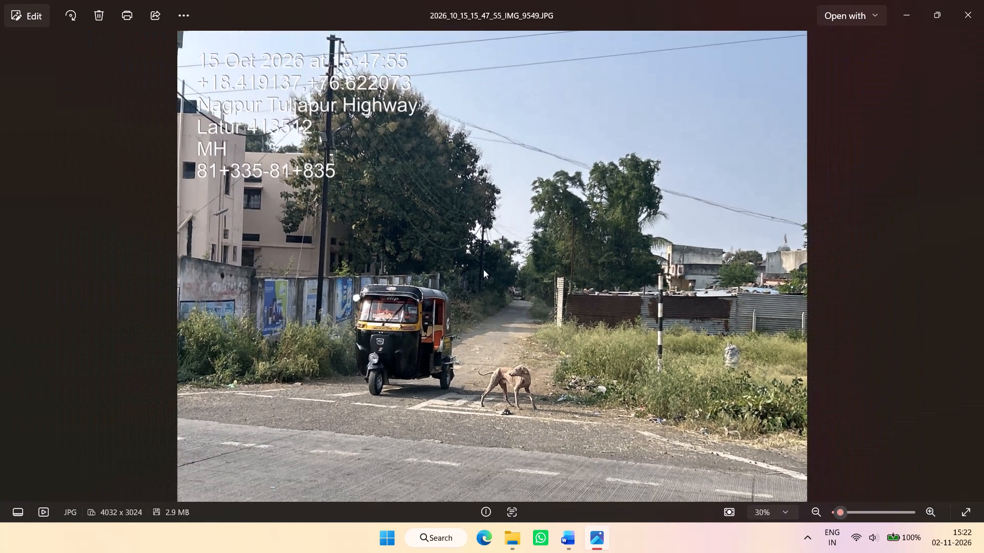
{"action": "left_click", "coordinate": [0, 224]}
{"action": "scroll", "coordinate": [561, 329], "scroll_direction": "up", "scroll_amount": 7}
{"action": "scroll", "coordinate": [587, 331], "scroll_direction": "down", "scroll_amount": 8}
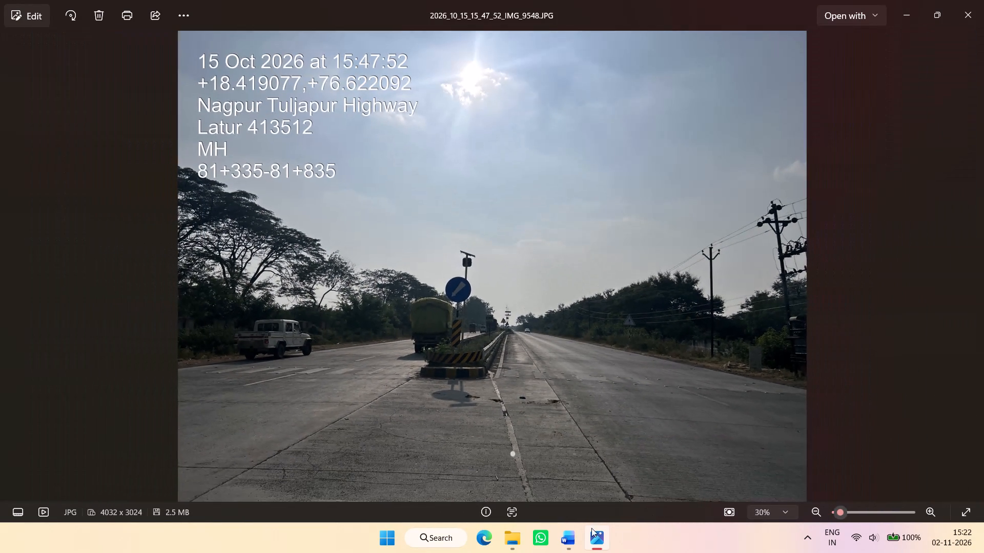
Switch to Blackspot observations and review the 81+335-81+835 row's site observations, photos and short term measures.
{"action": "left_click", "coordinate": [569, 530]}
{"action": "left_click", "coordinate": [446, 485]}
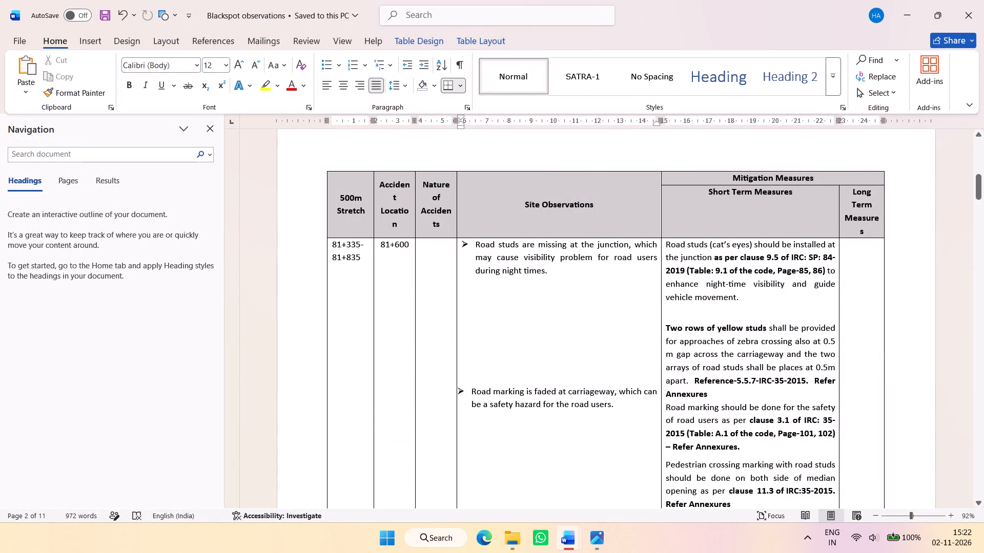
{"action": "left_click", "coordinate": [577, 297]}
{"action": "scroll", "coordinate": [593, 310], "scroll_direction": "down", "scroll_amount": 8}
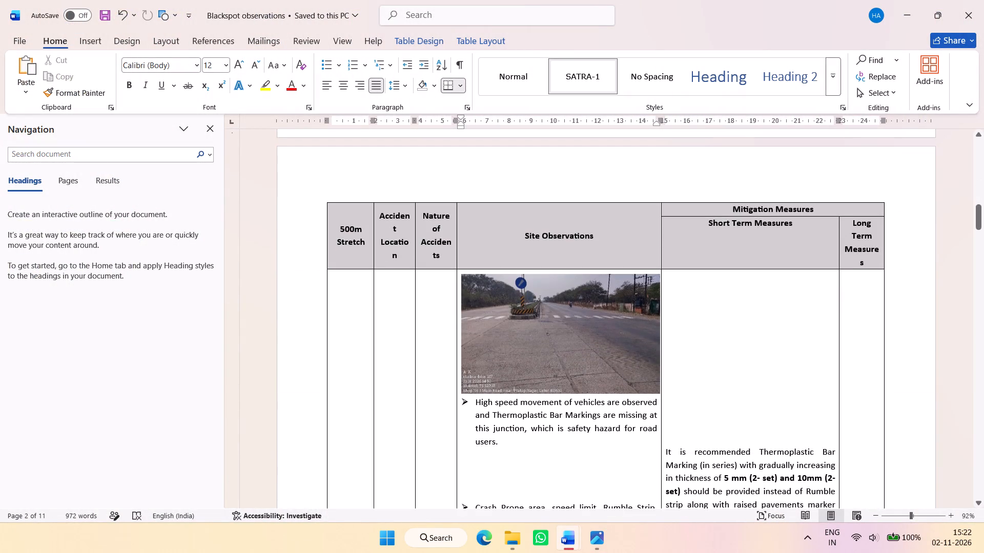
{"action": "scroll", "coordinate": [594, 311], "scroll_direction": "down", "scroll_amount": 10}
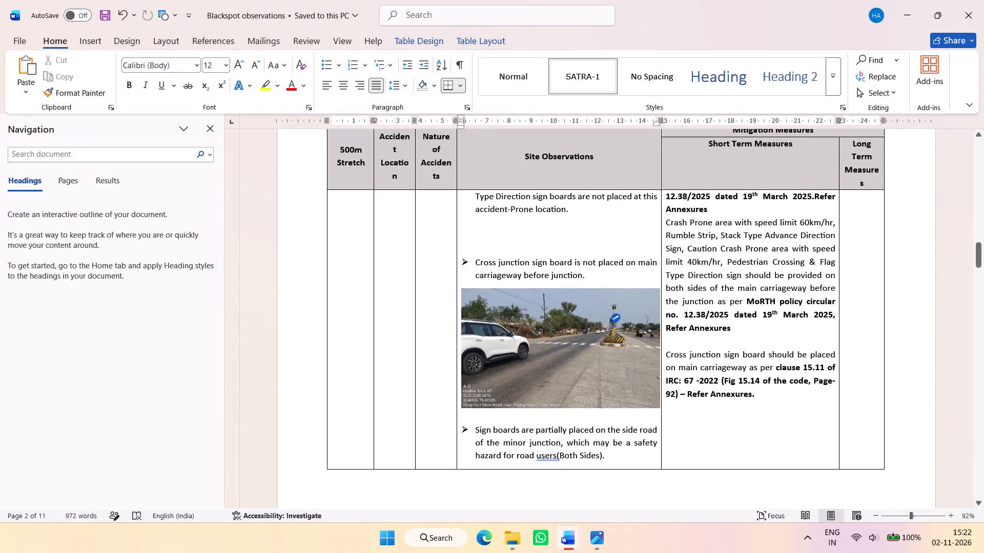
{"action": "scroll", "coordinate": [594, 310], "scroll_direction": "down", "scroll_amount": 9}
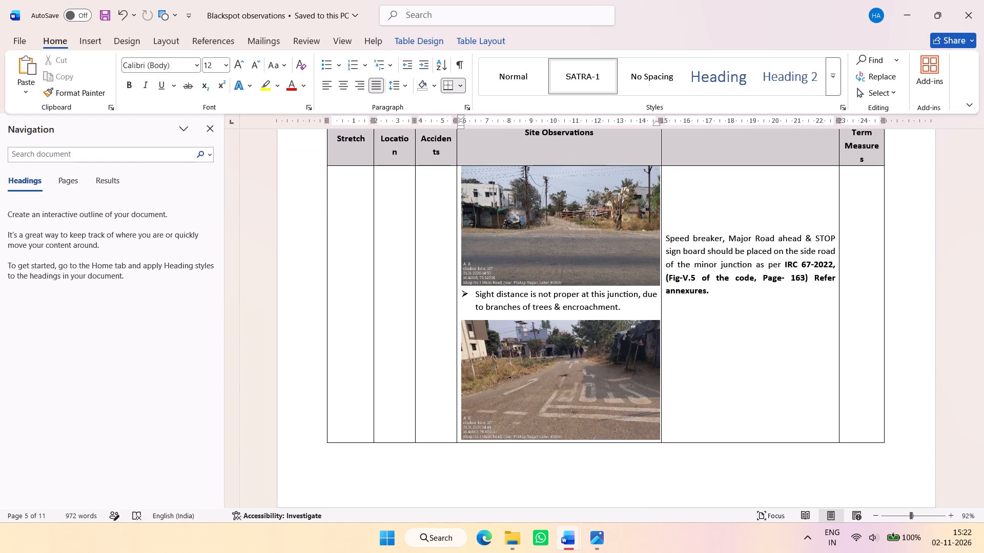
{"action": "scroll", "coordinate": [581, 311], "scroll_direction": "down", "scroll_amount": 3}
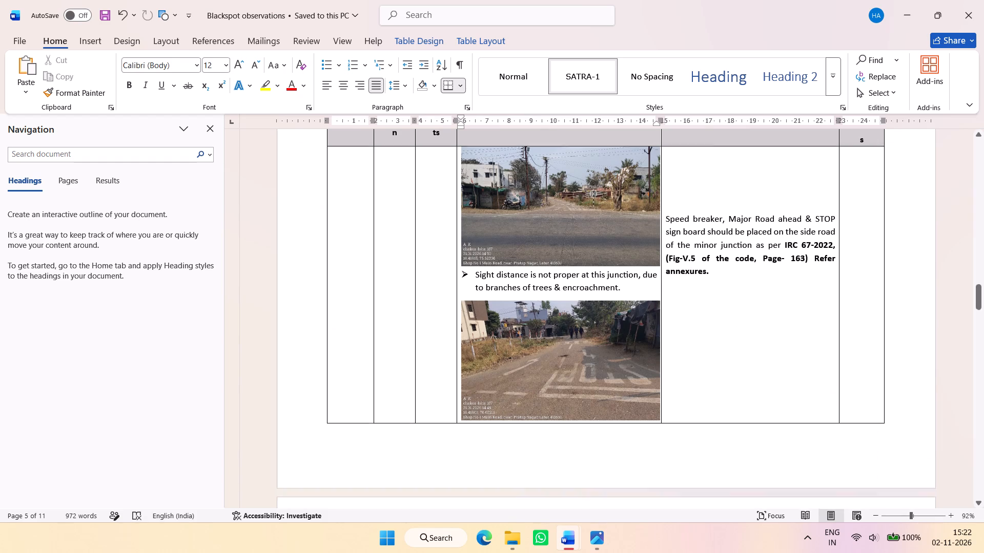
{"action": "scroll", "coordinate": [580, 312], "scroll_direction": "down", "scroll_amount": 4}
{"action": "scroll", "coordinate": [583, 305], "scroll_direction": "up", "scroll_amount": 5}
{"action": "scroll", "coordinate": [583, 305], "scroll_direction": "down", "scroll_amount": 6}
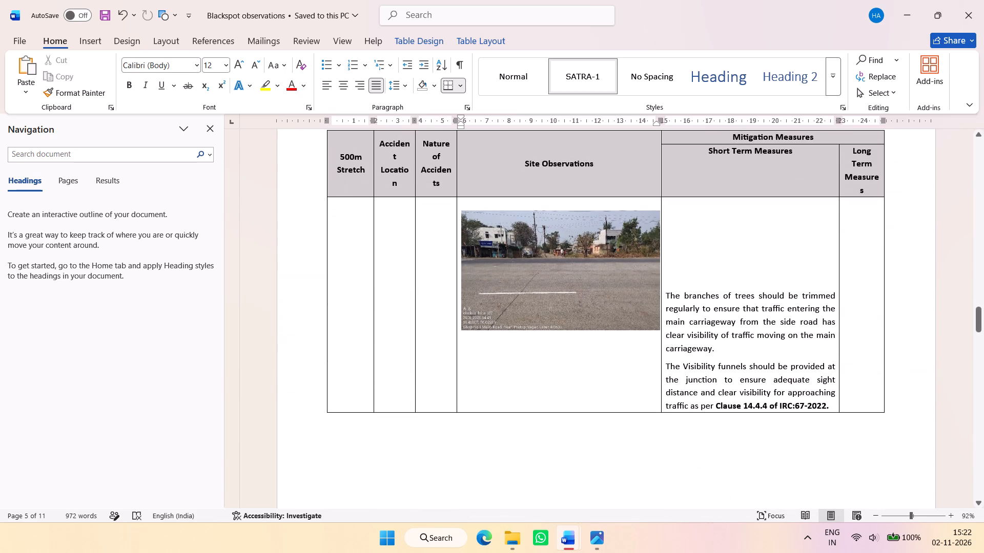
{"action": "scroll", "coordinate": [583, 305], "scroll_direction": "down", "scroll_amount": 6}
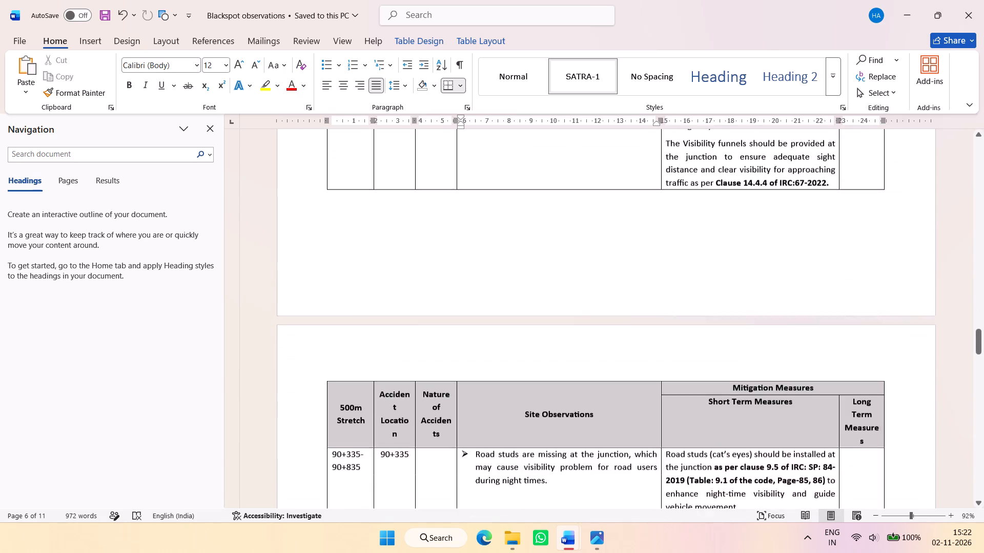
{"action": "scroll", "coordinate": [583, 305], "scroll_direction": "up", "scroll_amount": 16}
{"action": "scroll", "coordinate": [583, 305], "scroll_direction": "up", "scroll_amount": 8}
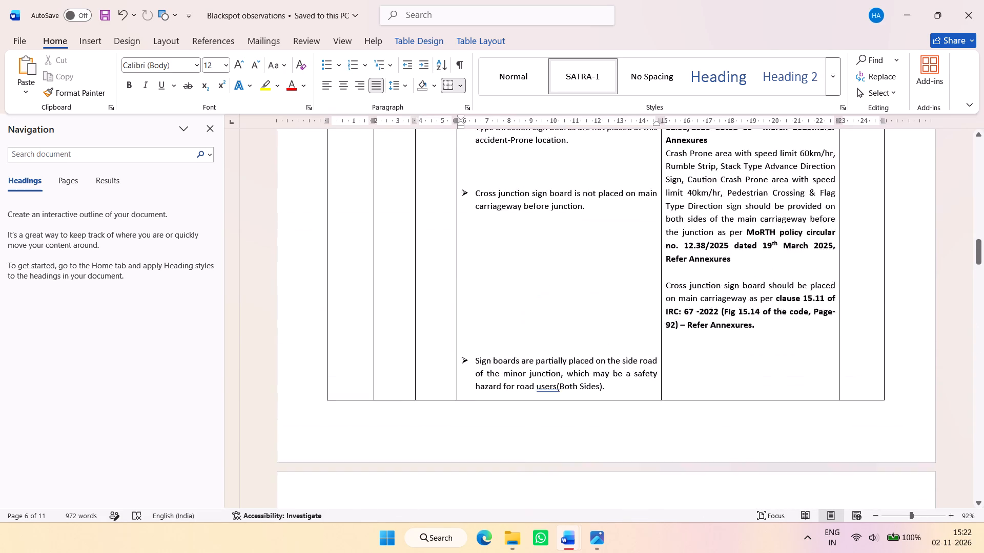
{"action": "scroll", "coordinate": [583, 305], "scroll_direction": "up", "scroll_amount": 7}
Switch to Photos and look through the 81+335-81+835 site photos, IMG_9541 to IMG_9549, for ones matching the observations.
{"action": "left_click", "coordinate": [606, 545]}
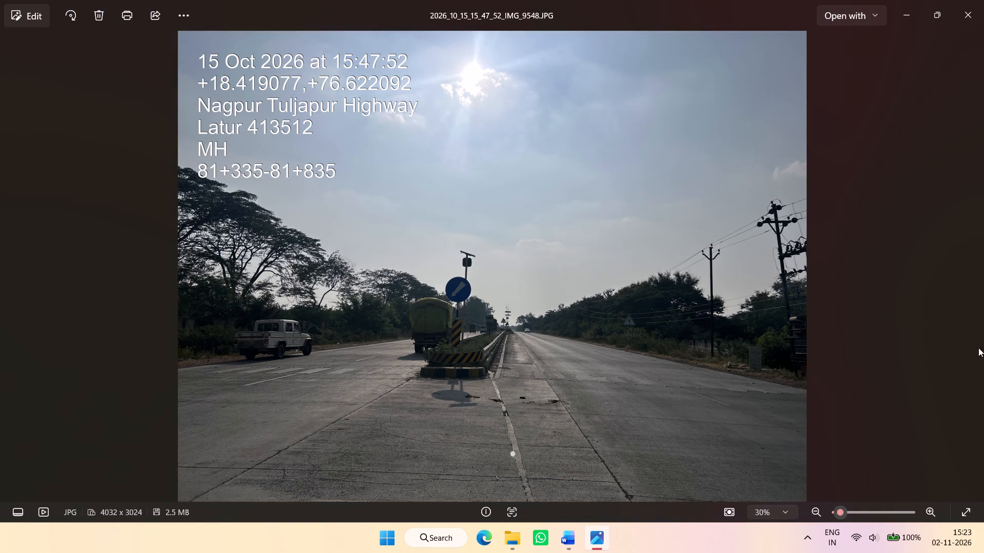
{"action": "left_click", "coordinate": [983, 348]}
{"action": "triple_click", "coordinate": [0, 324]}
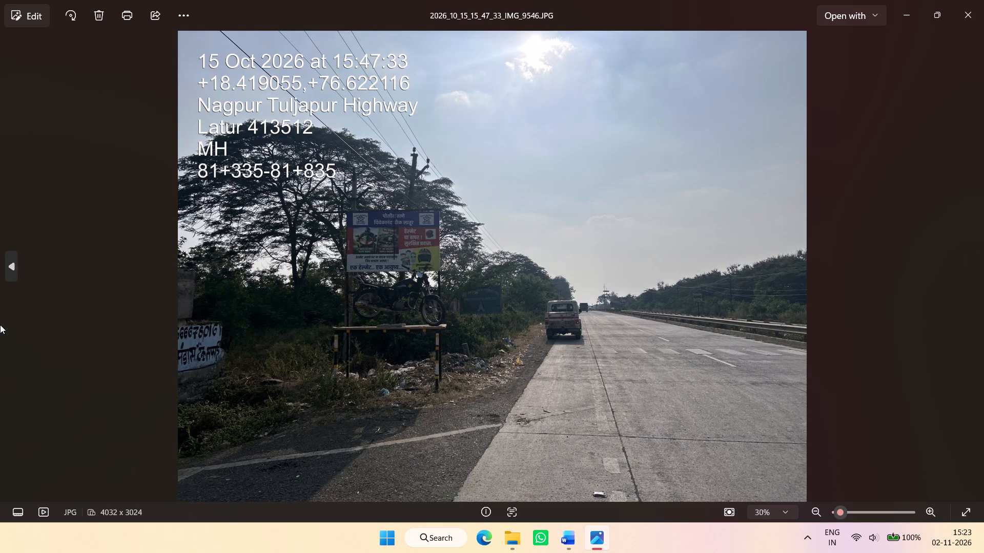
{"action": "left_click", "coordinate": [0, 325]}
{"action": "left_click", "coordinate": [0, 310]}
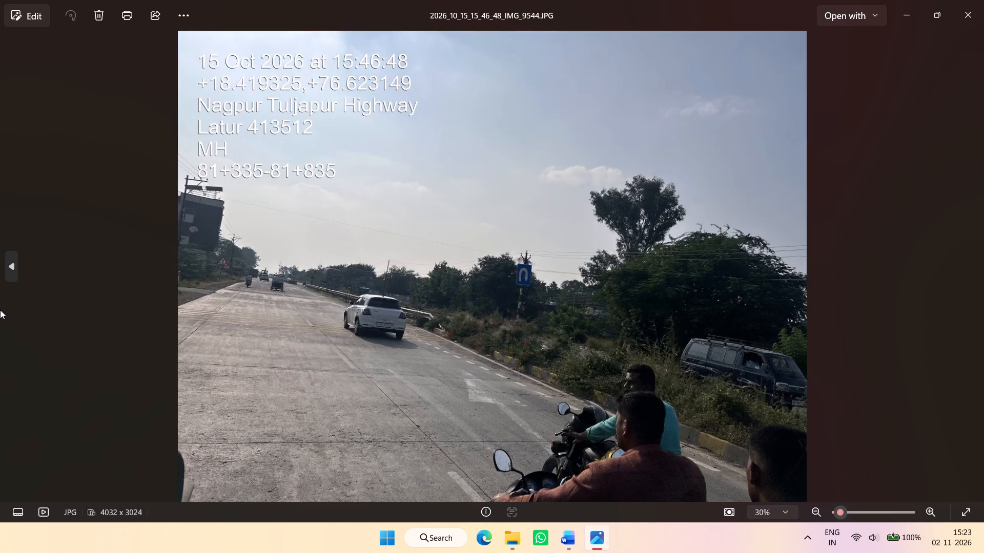
{"action": "left_click", "coordinate": [0, 310]}
{"action": "left_click", "coordinate": [4, 304]}
{"action": "double_click", "coordinate": [4, 304]}
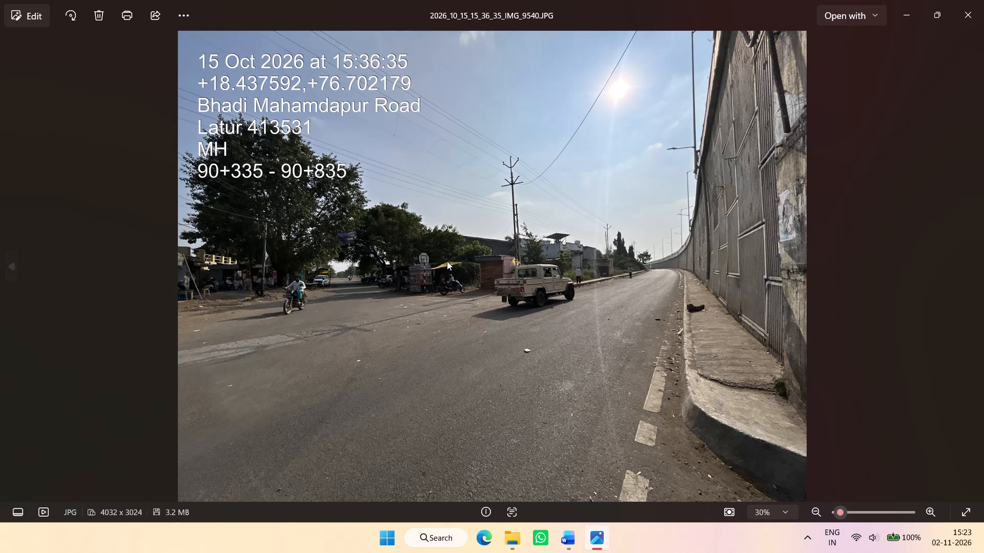
{"action": "left_click", "coordinate": [983, 269]}
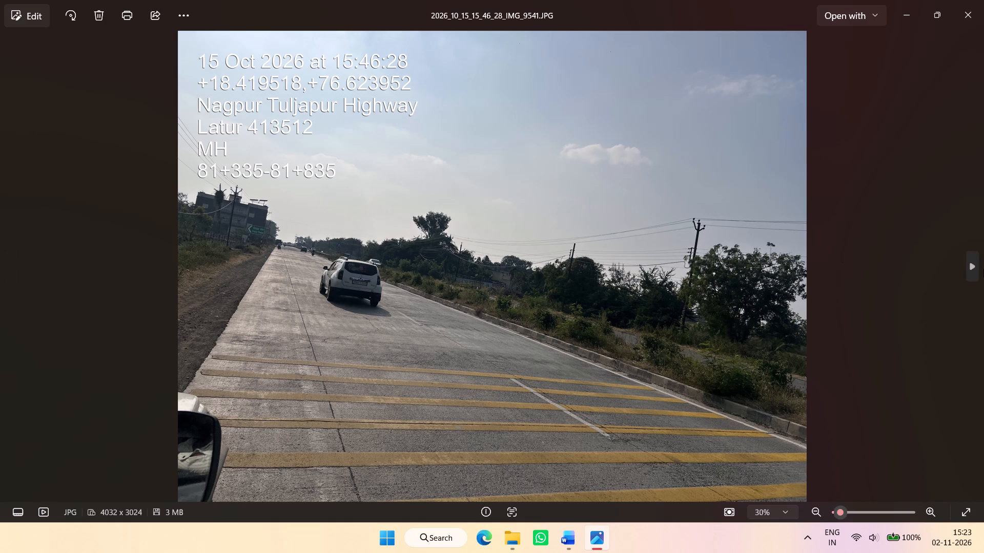
{"action": "triple_click", "coordinate": [983, 269]}
{"action": "left_click", "coordinate": [983, 269]}
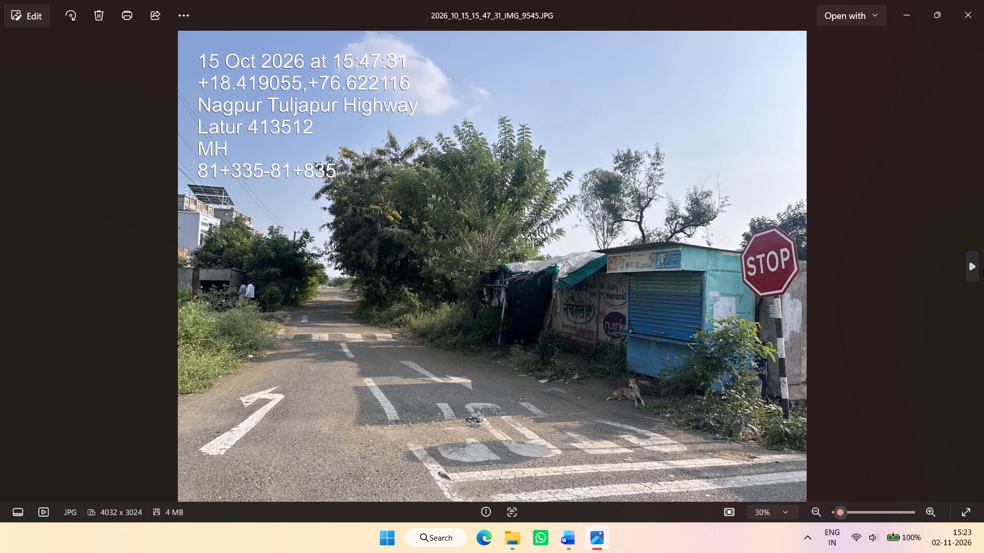
{"action": "left_click", "coordinate": [983, 258]}
{"action": "left_click", "coordinate": [983, 258]}
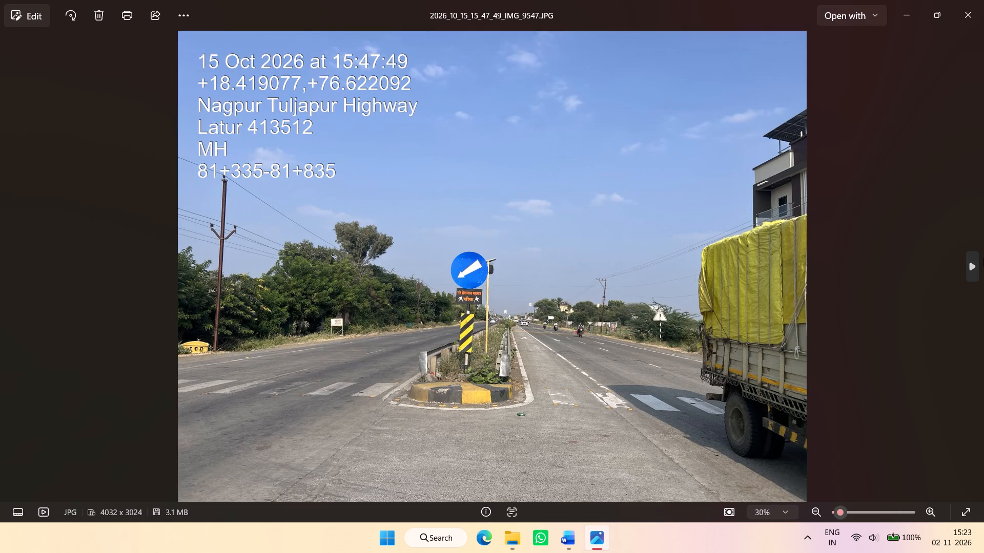
{"action": "scroll", "coordinate": [510, 302], "scroll_direction": "up", "scroll_amount": 9}
{"action": "scroll", "coordinate": [469, 305], "scroll_direction": "down", "scroll_amount": 17}
{"action": "left_click", "coordinate": [983, 386]}
{"action": "left_click", "coordinate": [982, 386]}
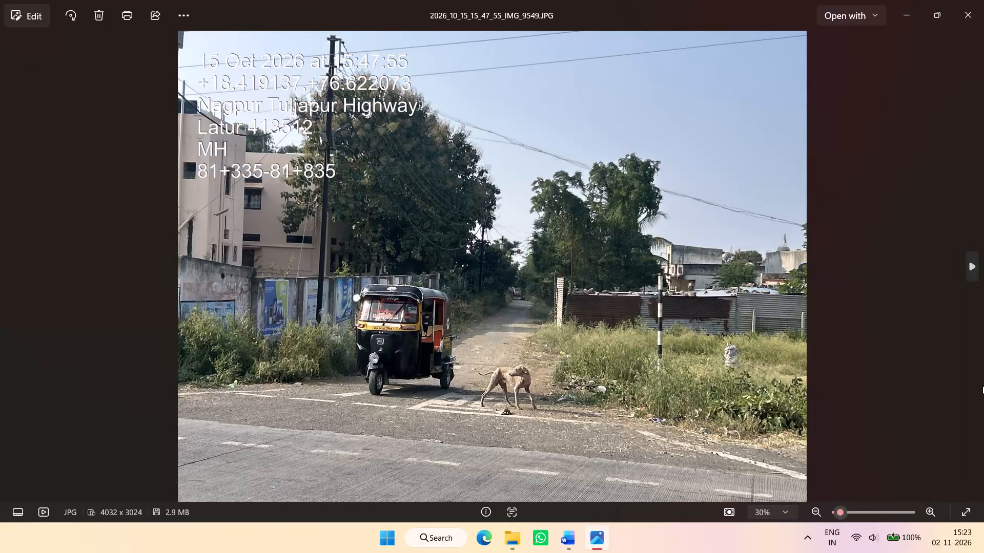
{"action": "double_click", "coordinate": [982, 386]}
{"action": "triple_click", "coordinate": [0, 328]}
{"action": "left_click", "coordinate": [0, 328]}
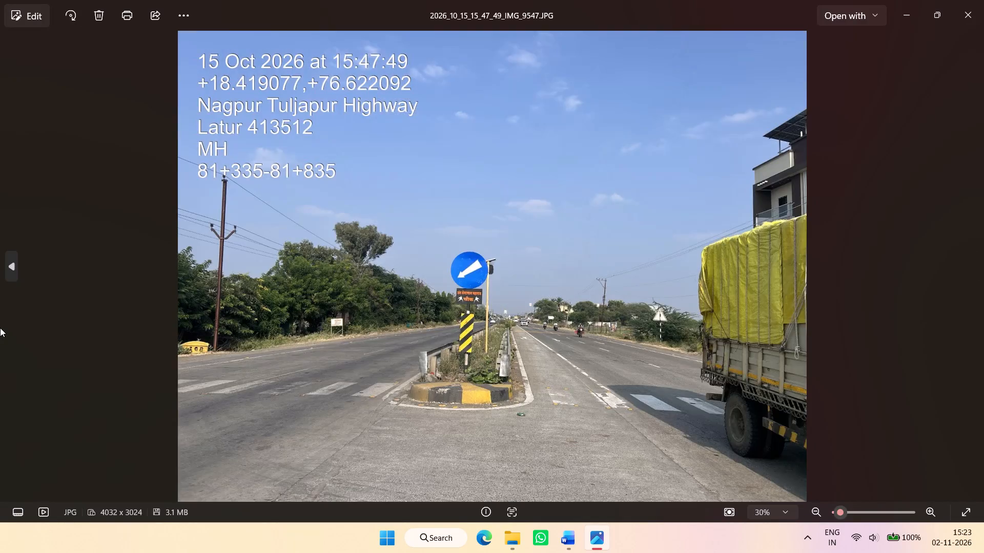
{"action": "left_click", "coordinate": [0, 328]}
{"action": "scroll", "coordinate": [367, 371], "scroll_direction": "up", "scroll_amount": 2}
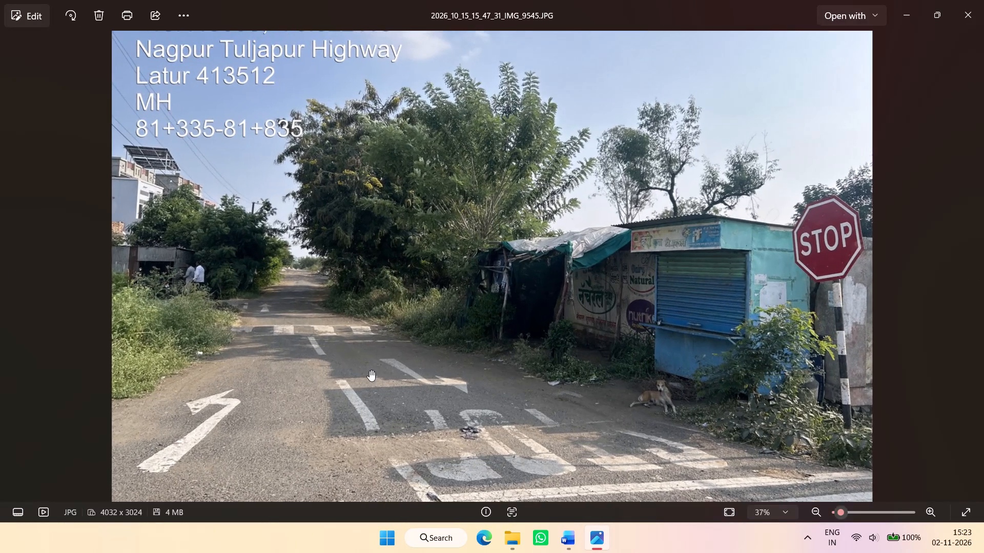
{"action": "scroll", "coordinate": [370, 370], "scroll_direction": "down", "scroll_amount": 9}
{"action": "triple_click", "coordinate": [983, 355]}
{"action": "left_click", "coordinate": [983, 355]}
{"action": "double_click", "coordinate": [983, 355]}
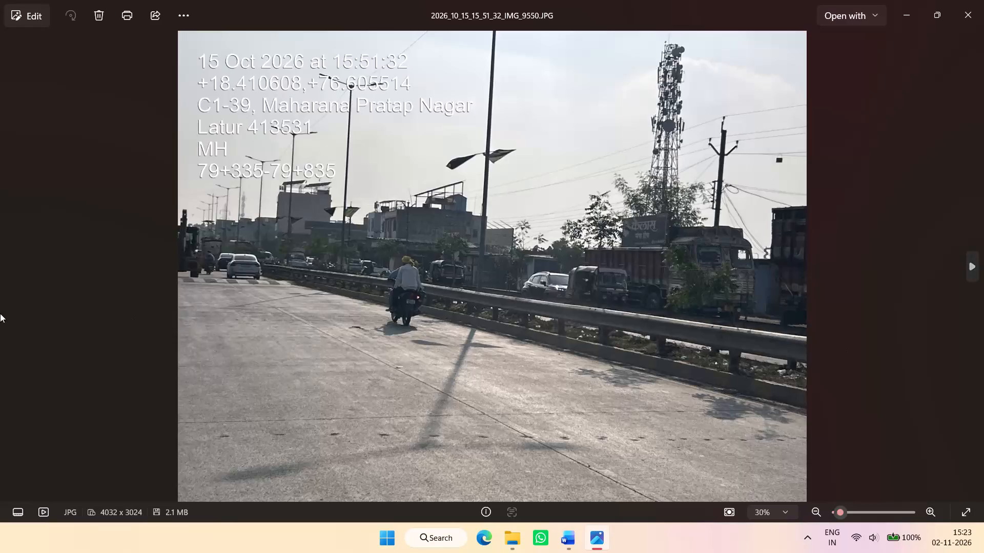
Go back to site photo IMG_9548, copy it and switch to the Blackspot observations - New document.
{"action": "left_click", "coordinate": [0, 315]}
{"action": "left_click", "coordinate": [0, 320]}
{"action": "scroll", "coordinate": [360, 343], "scroll_direction": "up", "scroll_amount": 7}
{"action": "scroll", "coordinate": [399, 336], "scroll_direction": "down", "scroll_amount": 10}
{"action": "key", "text": "ctrl+c"}
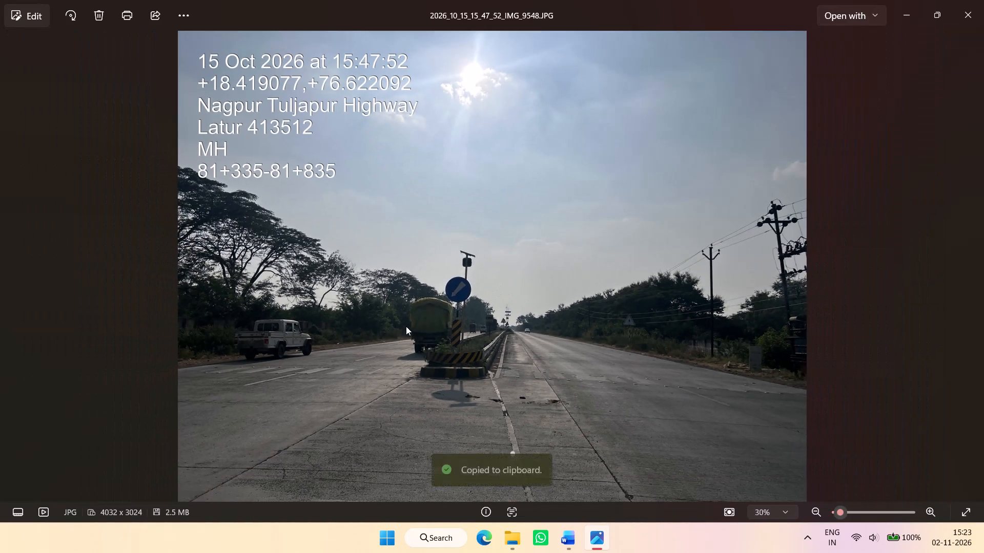
{"action": "key", "text": "alt+Tab"}
{"action": "key", "text": "alt+Tab"}
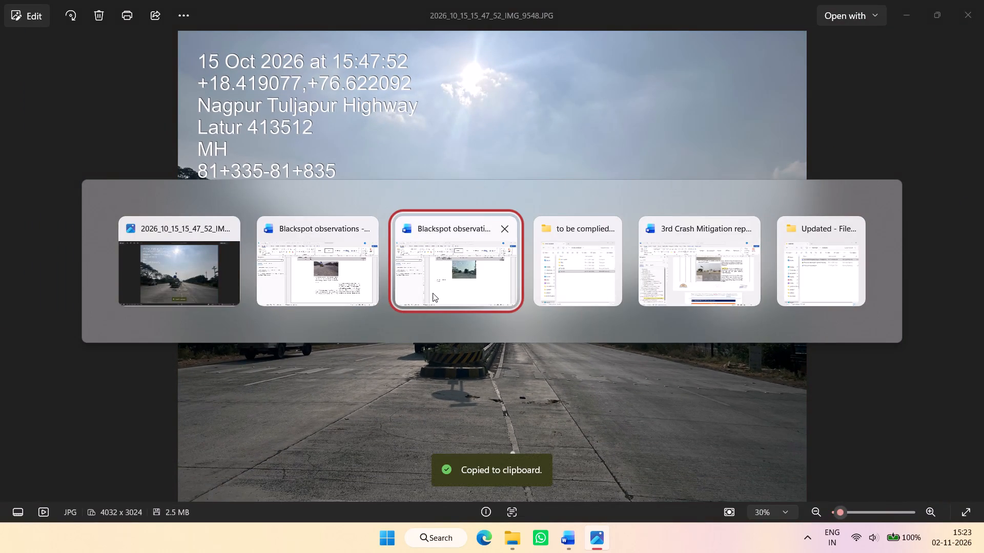
Copy the Crash Prone area and Cross junction sign board observations with their short term measures from the 77+835-78+335 row.
{"action": "scroll", "coordinate": [625, 330], "scroll_direction": "up", "scroll_amount": 9}
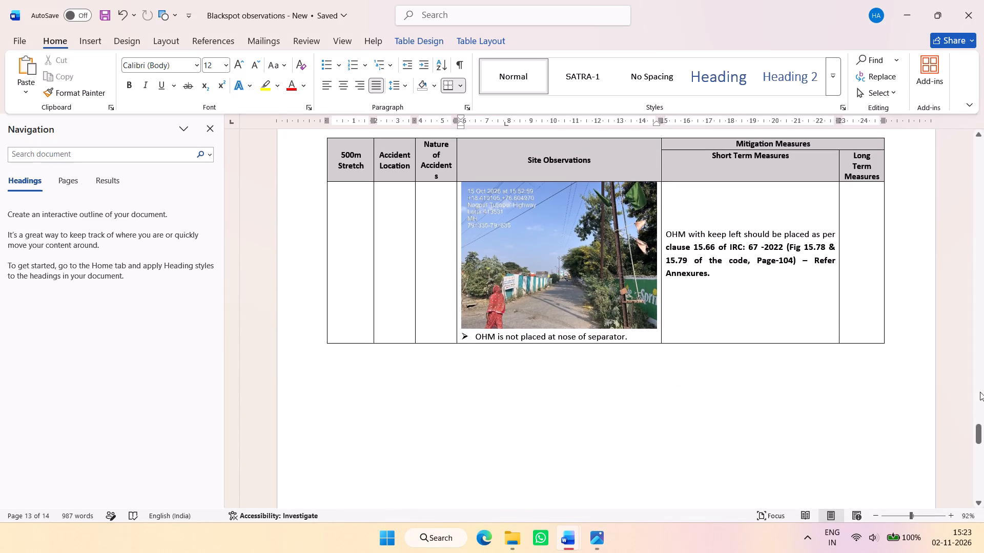
{"action": "left_click_drag", "start_coordinate": [983, 426], "coordinate": [982, 130]}
{"action": "scroll", "coordinate": [545, 324], "scroll_direction": "down", "scroll_amount": 1}
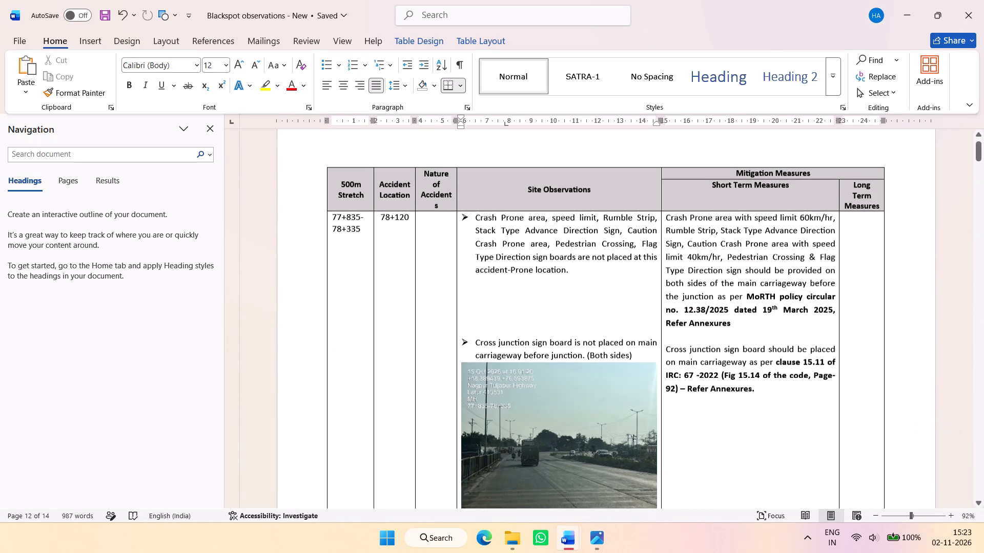
{"action": "left_click_drag", "start_coordinate": [474, 189], "coordinate": [643, 328]}
{"action": "left_click_drag", "start_coordinate": [767, 360], "coordinate": [686, 190], "text": "ctrl"}
{"action": "key", "text": "ctrl+c"}
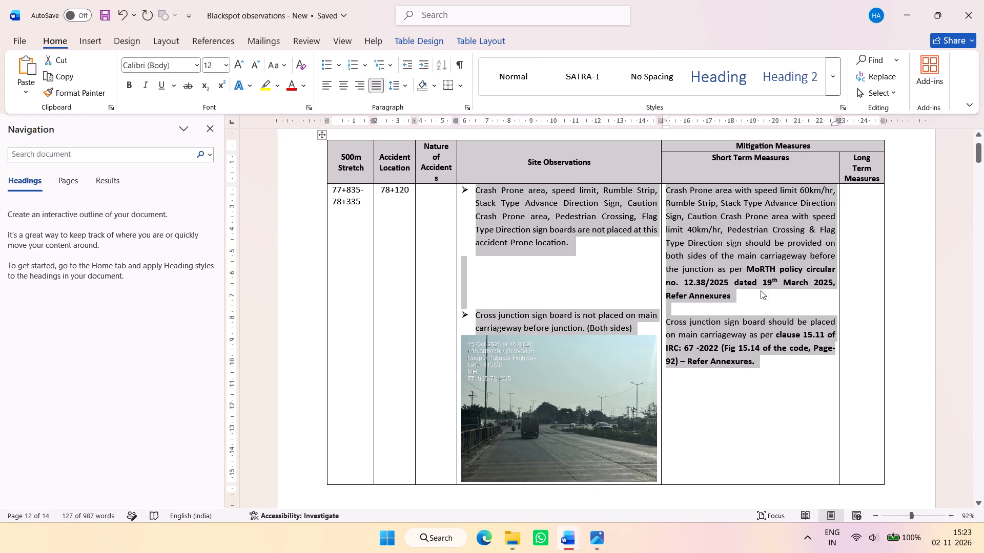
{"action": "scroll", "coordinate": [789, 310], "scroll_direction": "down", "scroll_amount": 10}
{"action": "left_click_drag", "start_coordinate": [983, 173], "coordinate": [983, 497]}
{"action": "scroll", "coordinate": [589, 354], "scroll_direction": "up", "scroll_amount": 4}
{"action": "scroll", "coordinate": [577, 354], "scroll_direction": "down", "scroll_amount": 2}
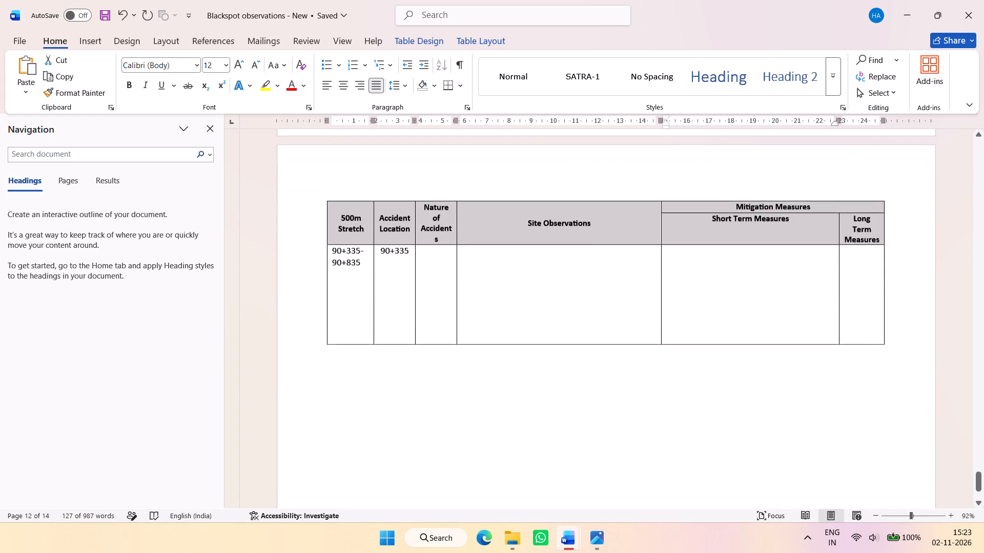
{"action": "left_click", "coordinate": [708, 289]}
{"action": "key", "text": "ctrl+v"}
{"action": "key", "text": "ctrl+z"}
Paste the copied observations and measures into the Short Term Measures cell of the 81+335-81+835 row.
{"action": "scroll", "coordinate": [711, 294], "scroll_direction": "up", "scroll_amount": 5}
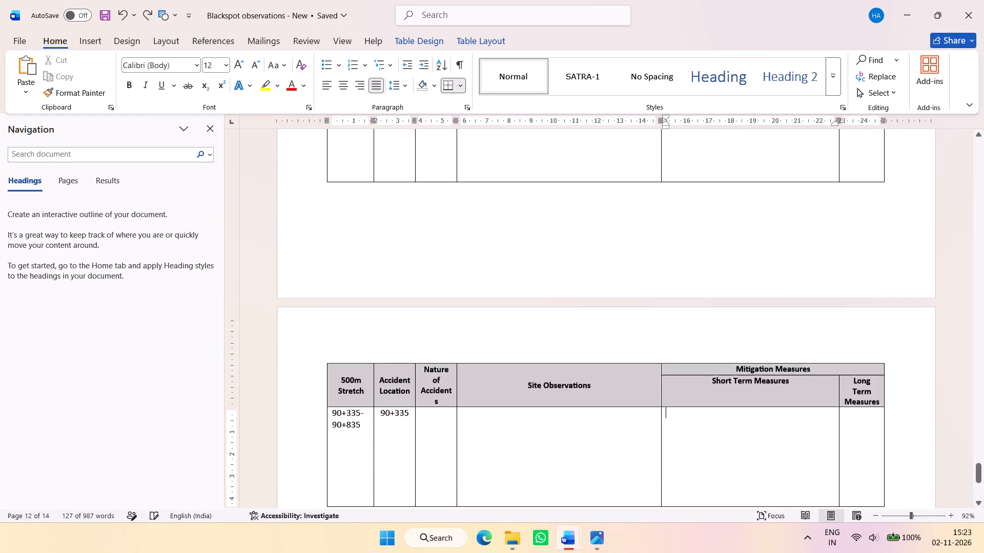
{"action": "scroll", "coordinate": [711, 293], "scroll_direction": "up", "scroll_amount": 3}
{"action": "left_click", "coordinate": [711, 292]}
{"action": "key", "text": "ctrl+v"}
Move the Crash Prone area sign boards observation from Short Term Measures to the 81+335-81+835 row's Site Observations cell.
{"action": "scroll", "coordinate": [724, 292], "scroll_direction": "up", "scroll_amount": 4}
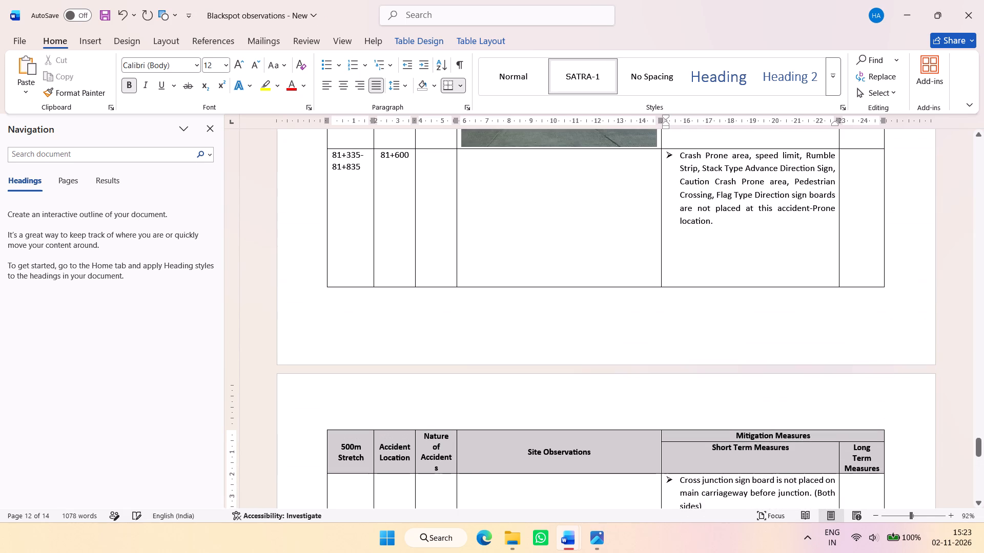
{"action": "left_click_drag", "start_coordinate": [730, 223], "coordinate": [680, 157]}
{"action": "key", "text": "ctrl+x"}
{"action": "left_click", "coordinate": [458, 174]}
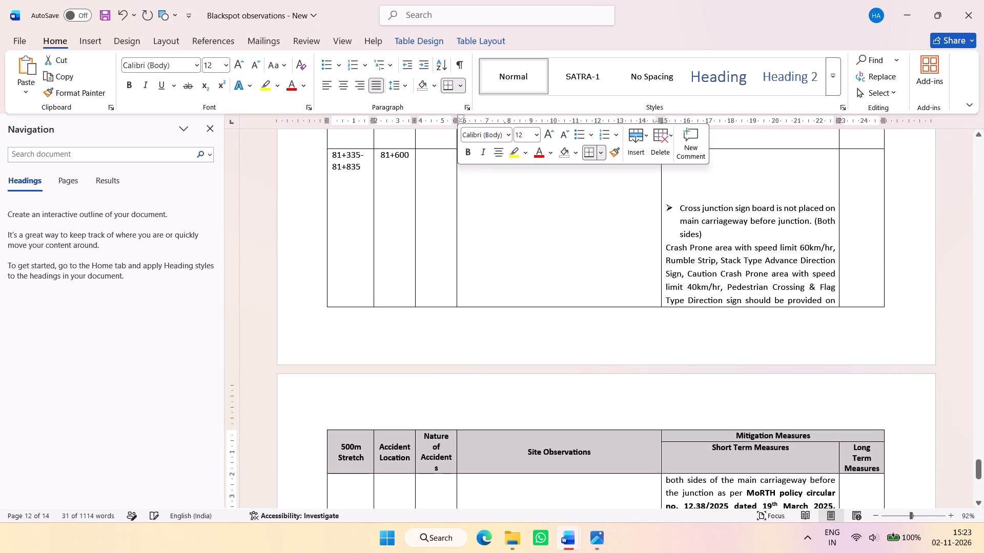
{"action": "left_click", "coordinate": [474, 171]}
{"action": "key", "text": "ctrl+v"}
Move the Cross junction sign board observation into the 81+335-81+835 row's Site Observations, below the Crash Prone area observation.
{"action": "left_click_drag", "start_coordinate": [710, 234], "coordinate": [703, 226]}
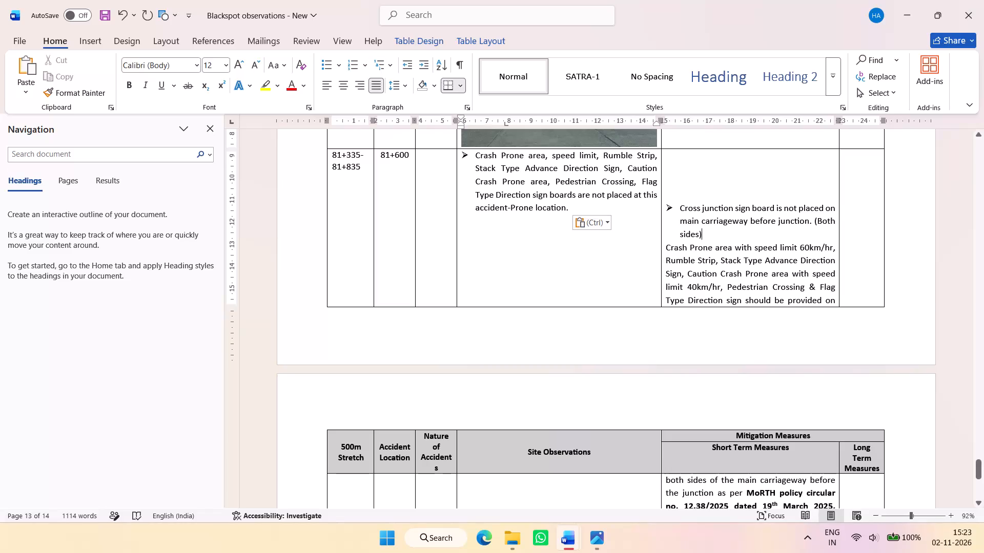
{"action": "left_click_drag", "start_coordinate": [703, 226], "coordinate": [667, 156]}
{"action": "key", "text": "ctrl+x"}
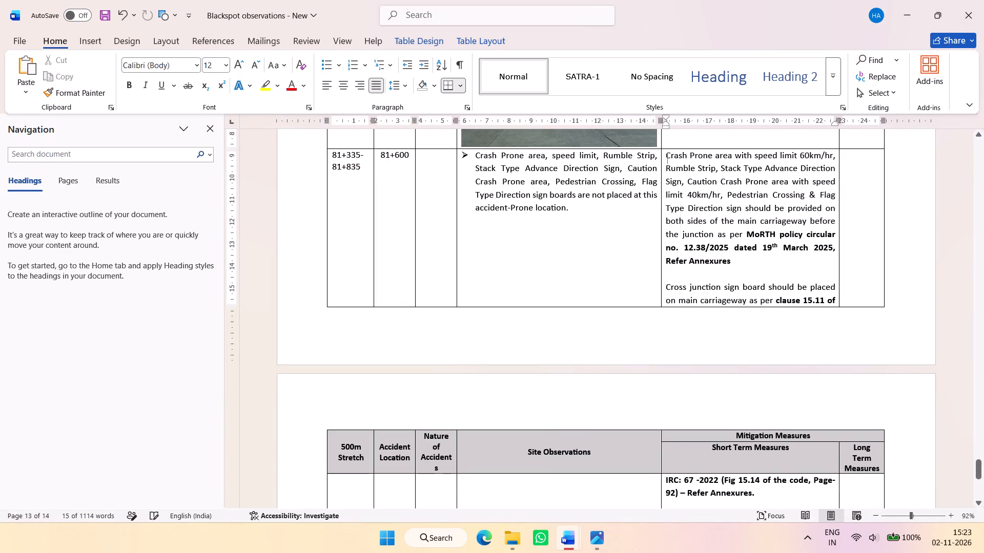
{"action": "left_click", "coordinate": [583, 237]}
{"action": "key", "text": "ctrl+v"}
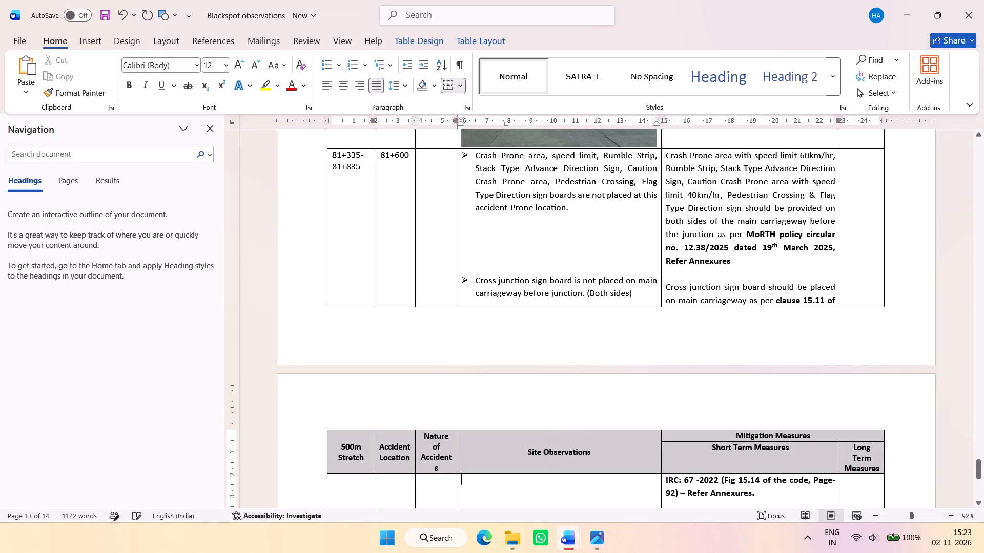
Remove the space after the Crash Prone area observation paragraph in the 81+335-81+835 row and save the document.
{"action": "left_click", "coordinate": [558, 206]}
{"action": "left_click", "coordinate": [393, 82]}
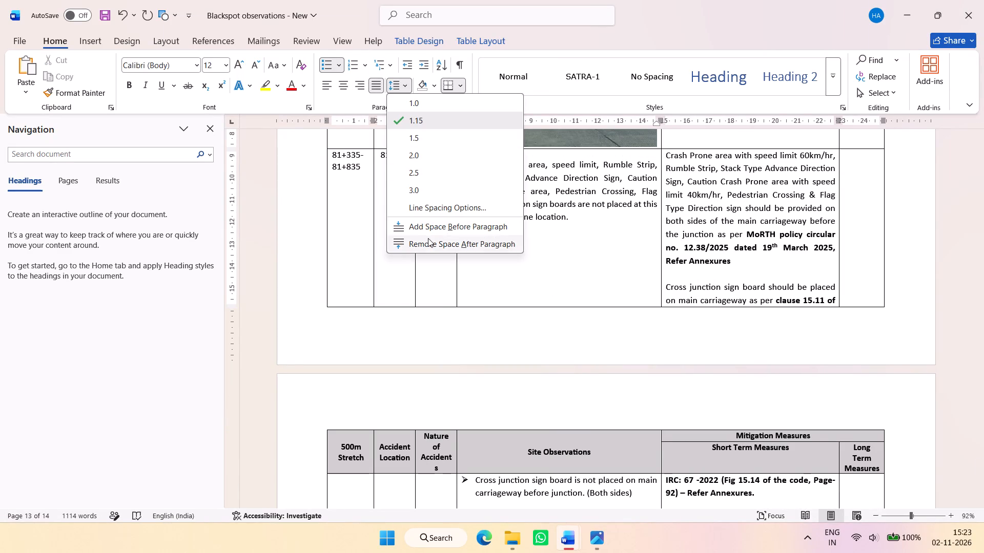
{"action": "left_click", "coordinate": [428, 238]}
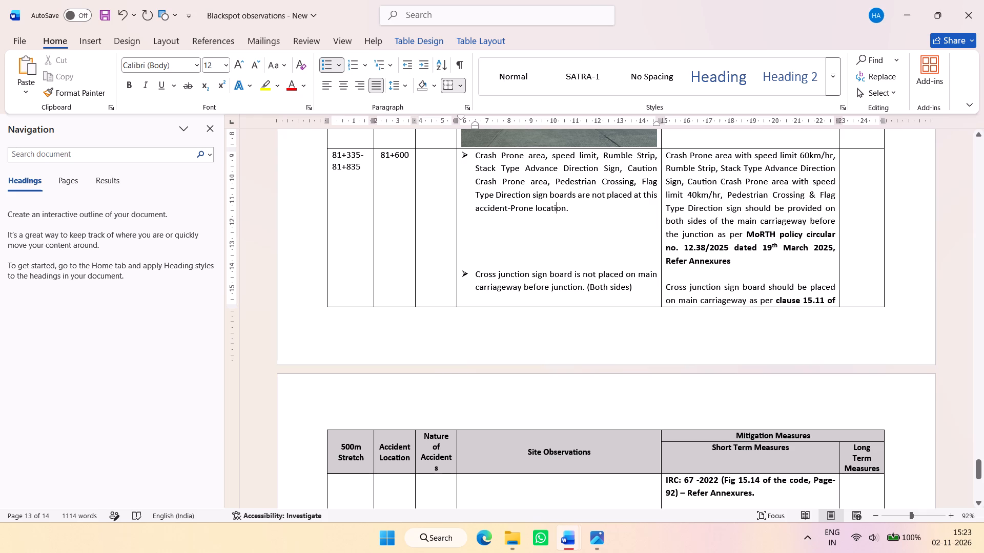
{"action": "left_click", "coordinate": [104, 16]}
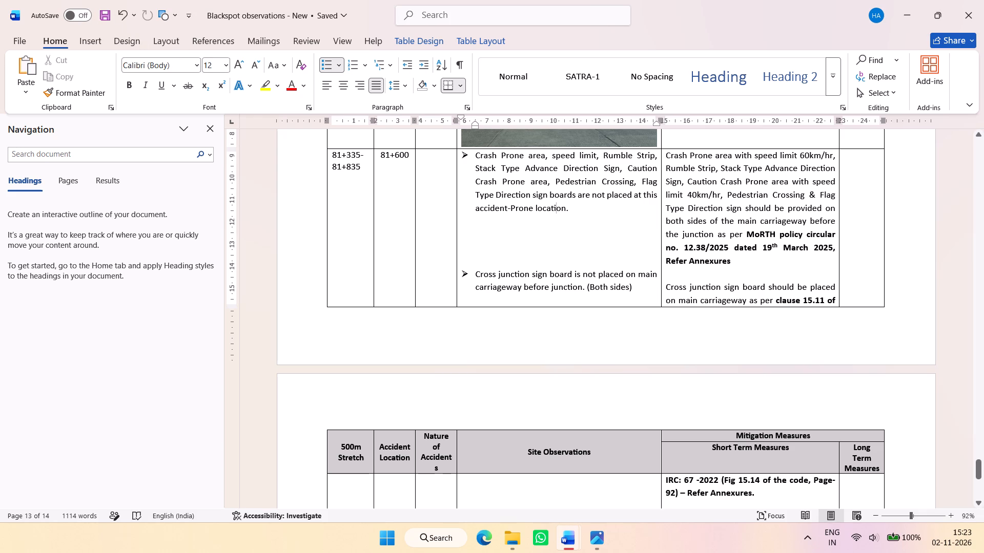
Insert site photo IMG_9548 from Photos below the Cross junction sign board observation in the 81+335-81+835 row.
{"action": "scroll", "coordinate": [661, 395], "scroll_direction": "down", "scroll_amount": 1}
{"action": "left_click", "coordinate": [589, 247]}
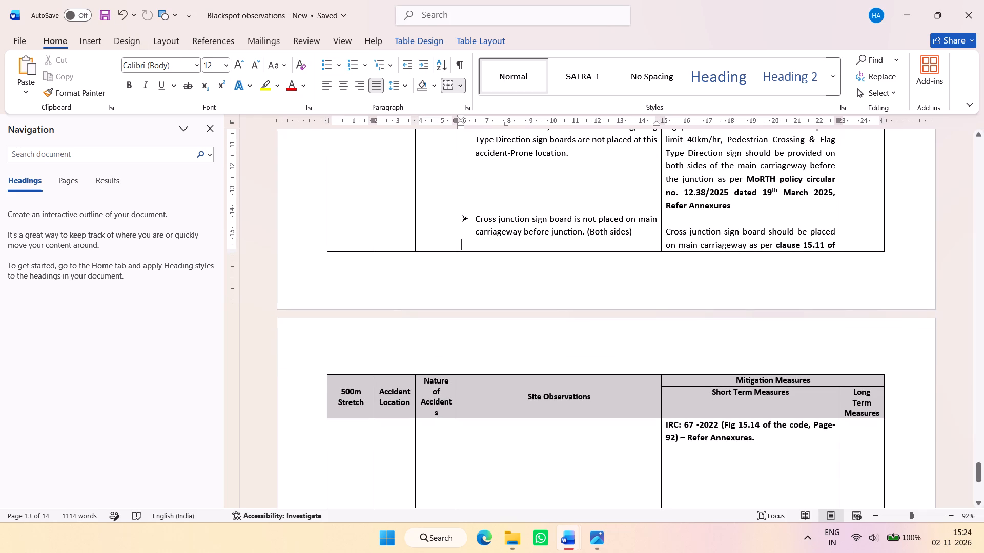
{"action": "key", "text": "alt+Tab"}
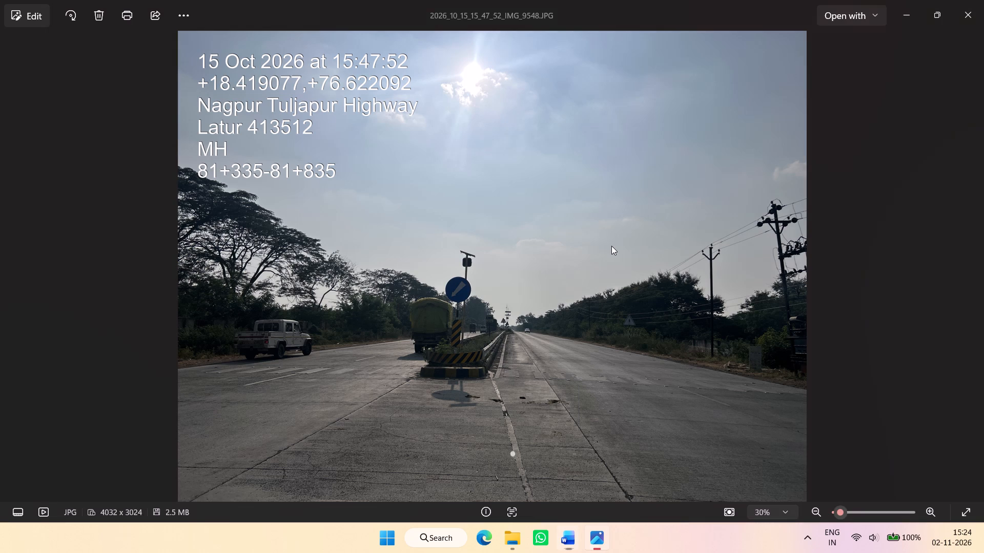
{"action": "key", "text": "ctrl+c"}
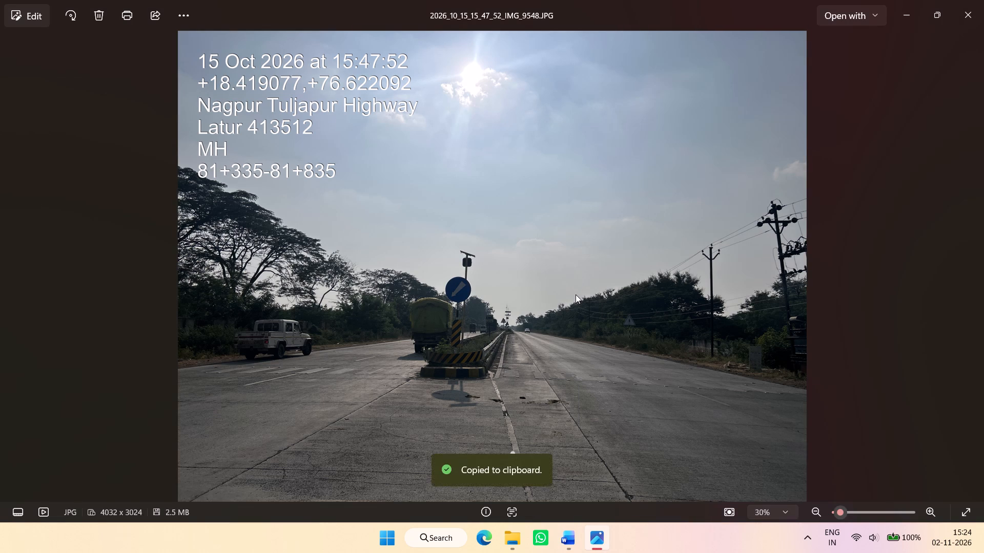
{"action": "key", "text": "alt+Tab"}
{"action": "key", "text": "ctrl+v"}
Switch to Photos, examine the median nose and signs in IMG_9547, copy the photo and return to the document.
{"action": "key", "text": "alt+Tab"}
{"action": "left_click", "coordinate": [983, 296]}
{"action": "double_click", "coordinate": [0, 272]}
{"action": "scroll", "coordinate": [512, 388], "scroll_direction": "up", "scroll_amount": 3}
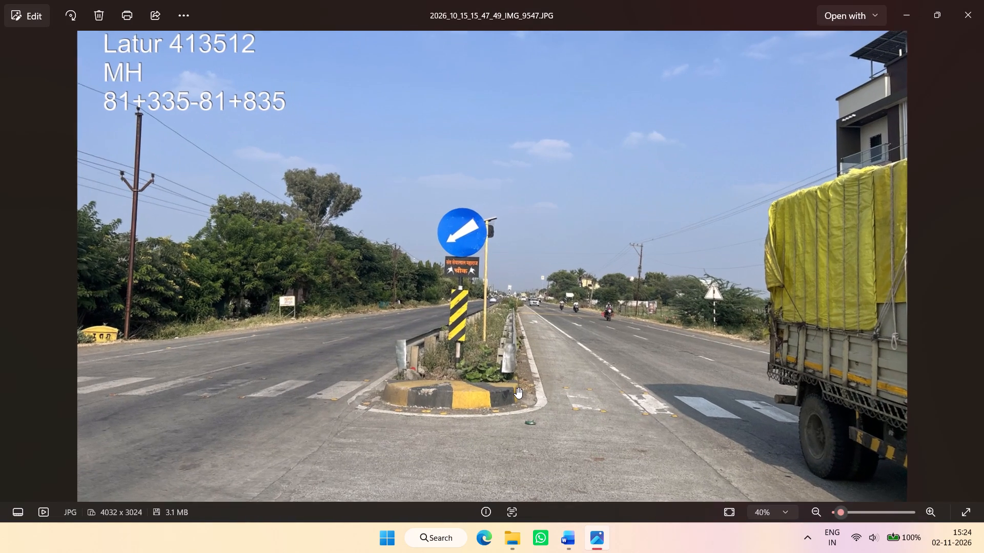
{"action": "scroll", "coordinate": [452, 337], "scroll_direction": "up", "scroll_amount": 6}
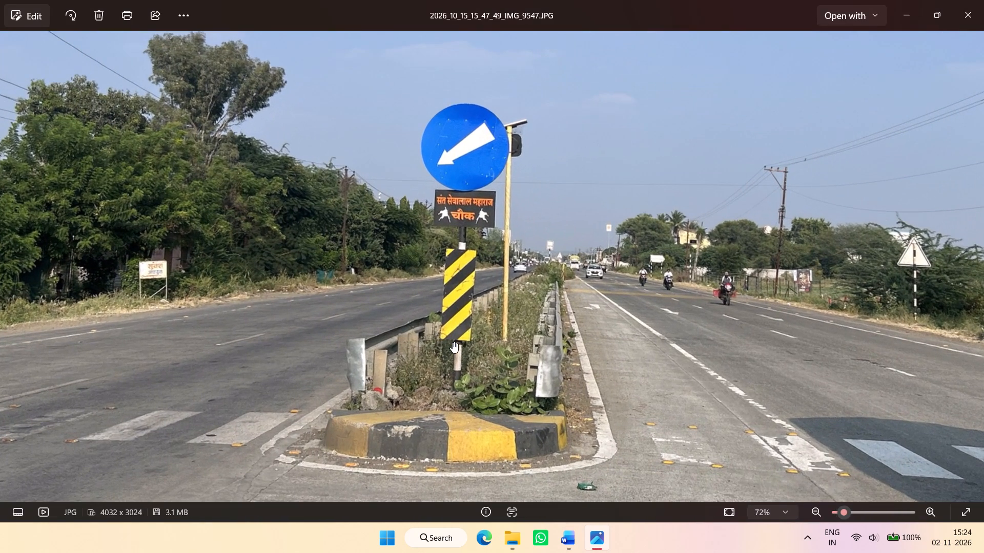
{"action": "scroll", "coordinate": [453, 342], "scroll_direction": "down", "scroll_amount": 10}
{"action": "left_click_drag", "start_coordinate": [983, 353], "coordinate": [983, 347]}
{"action": "left_click", "coordinate": [0, 297]}
{"action": "key", "text": "ctrl+c"}
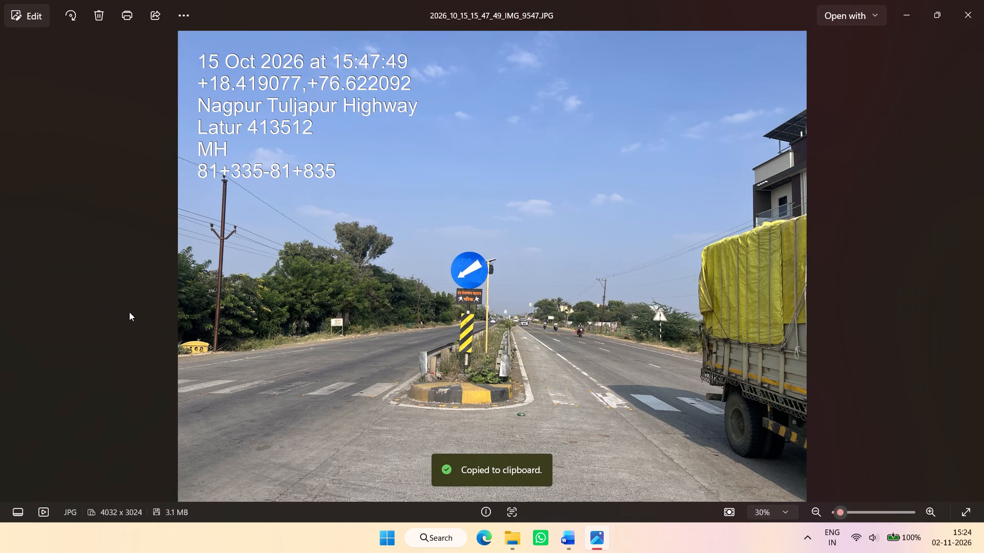
{"action": "key", "text": "alt+Tab"}
Copy the "TBM is not effective at this location." and Crash Prone area sign boards observations together from the 79+335-79+835 row.
{"action": "scroll", "coordinate": [682, 298], "scroll_direction": "up", "scroll_amount": 4}
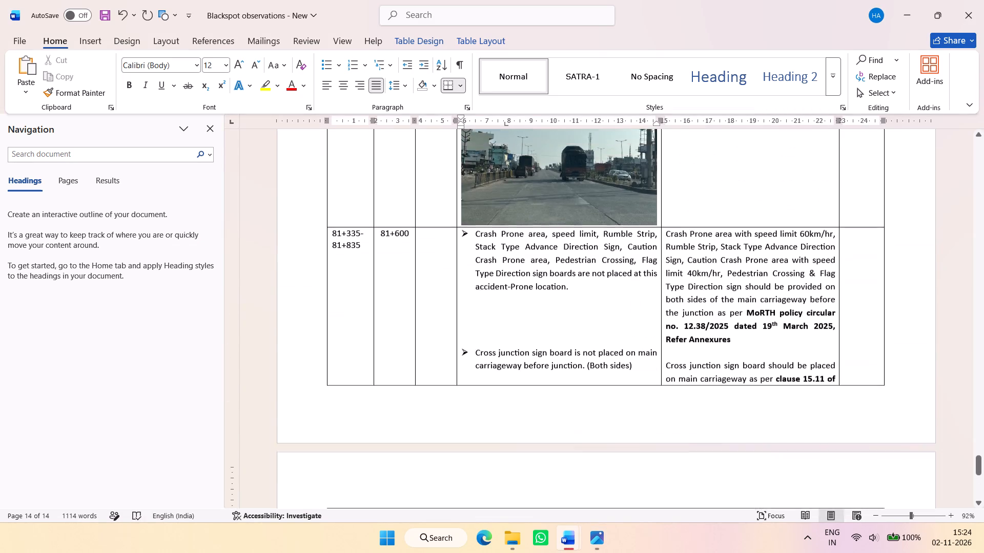
{"action": "scroll", "coordinate": [627, 284], "scroll_direction": "up", "scroll_amount": 10}
{"action": "scroll", "coordinate": [570, 273], "scroll_direction": "up", "scroll_amount": 10}
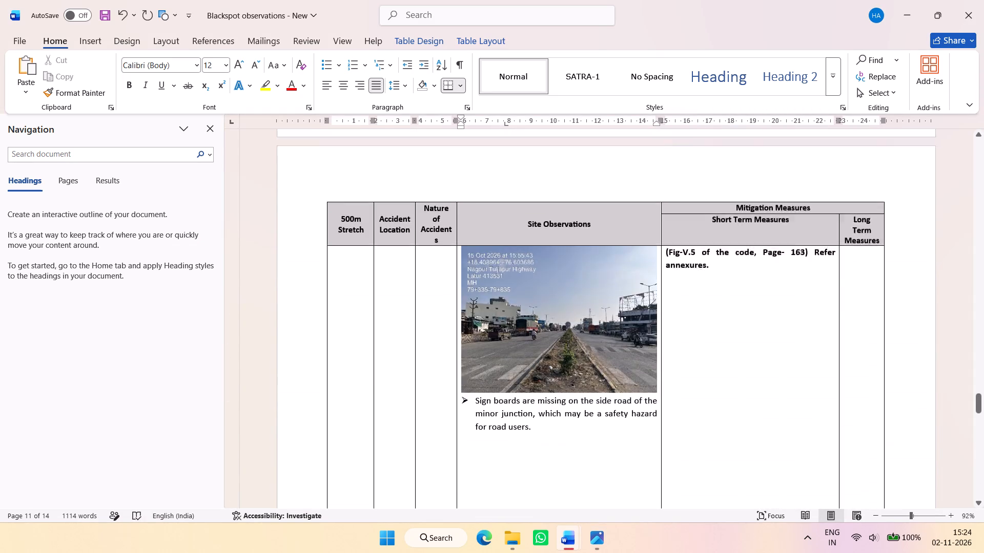
{"action": "scroll", "coordinate": [570, 273], "scroll_direction": "up", "scroll_amount": 16}
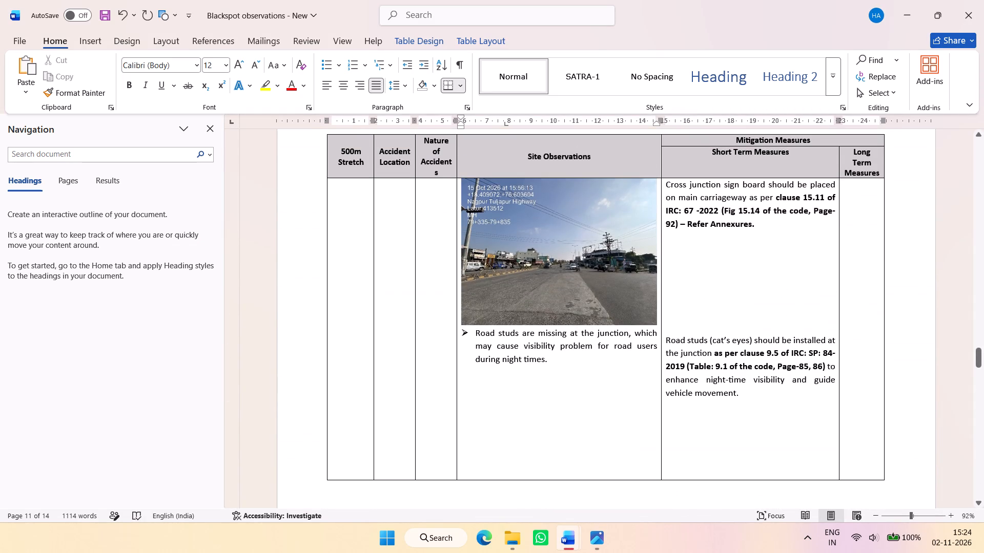
{"action": "scroll", "coordinate": [570, 273], "scroll_direction": "up", "scroll_amount": 6}
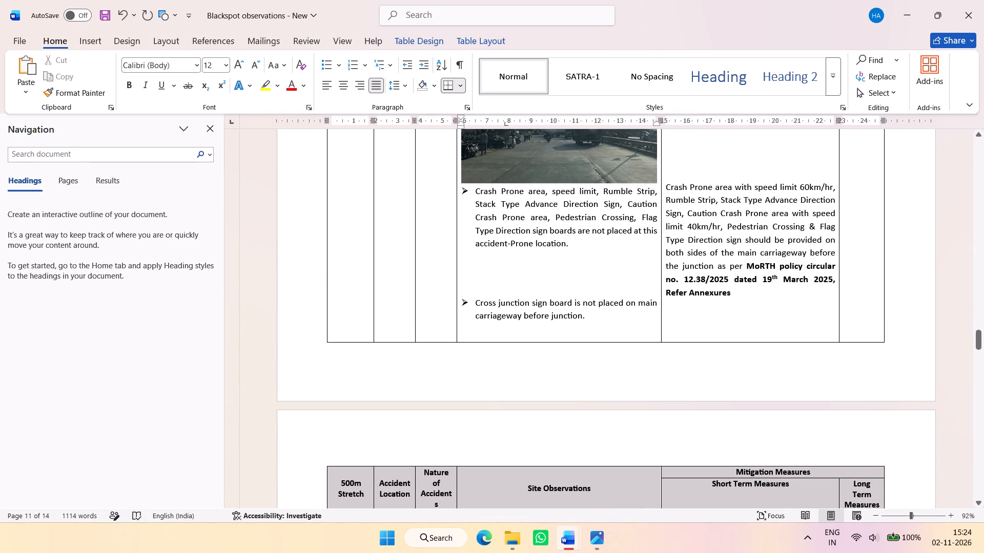
{"action": "left_click", "coordinate": [598, 319]}
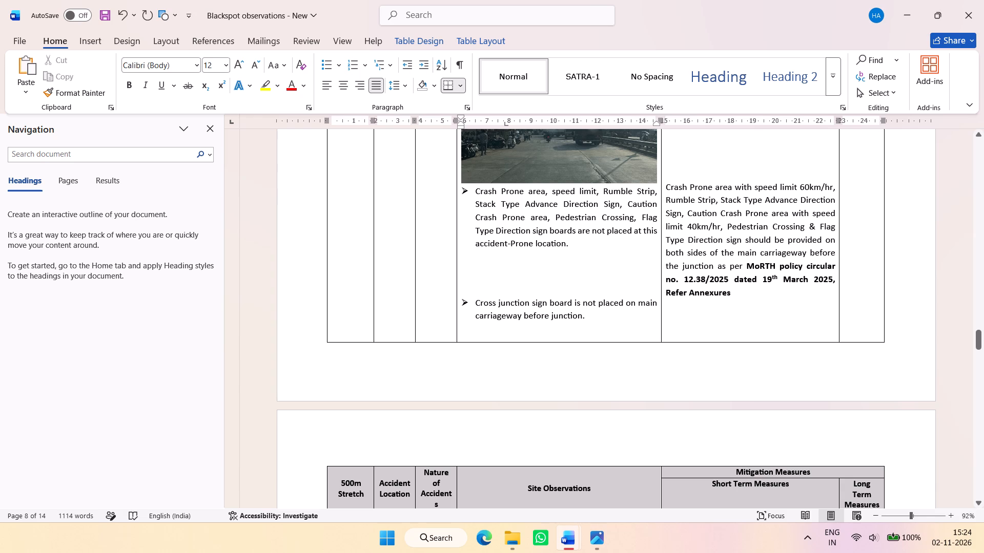
{"action": "left_click_drag", "start_coordinate": [582, 255], "coordinate": [482, 189]}
{"action": "scroll", "coordinate": [521, 275], "scroll_direction": "up", "scroll_amount": 7}
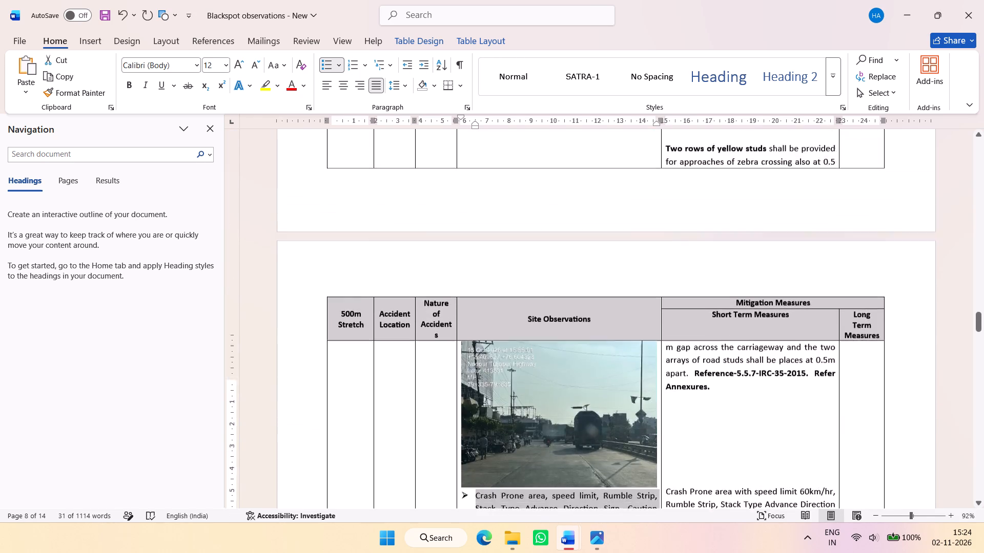
{"action": "scroll", "coordinate": [521, 281], "scroll_direction": "up", "scroll_amount": 8}
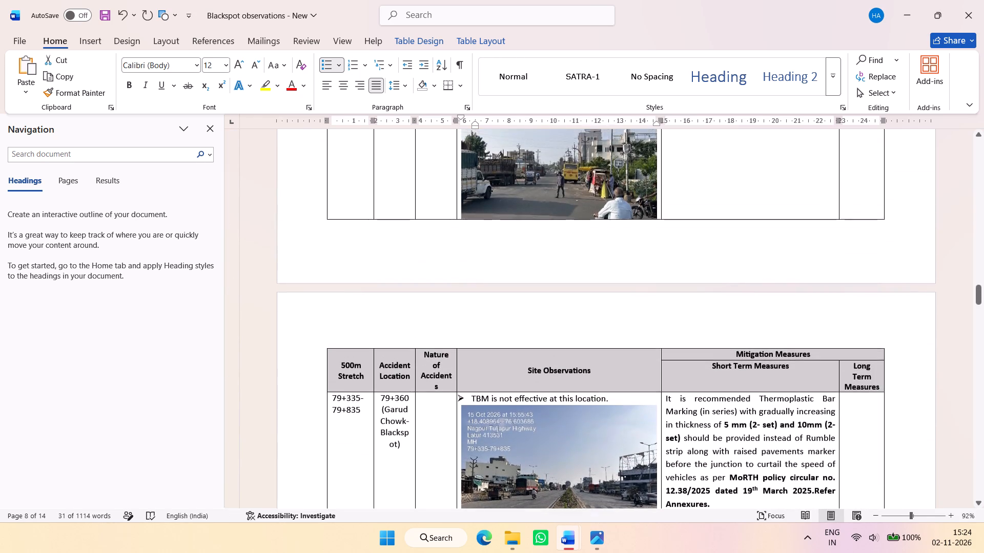
{"action": "scroll", "coordinate": [547, 323], "scroll_direction": "down", "scroll_amount": 3}
{"action": "left_click_drag", "start_coordinate": [613, 231], "coordinate": [483, 231], "text": "ctrl"}
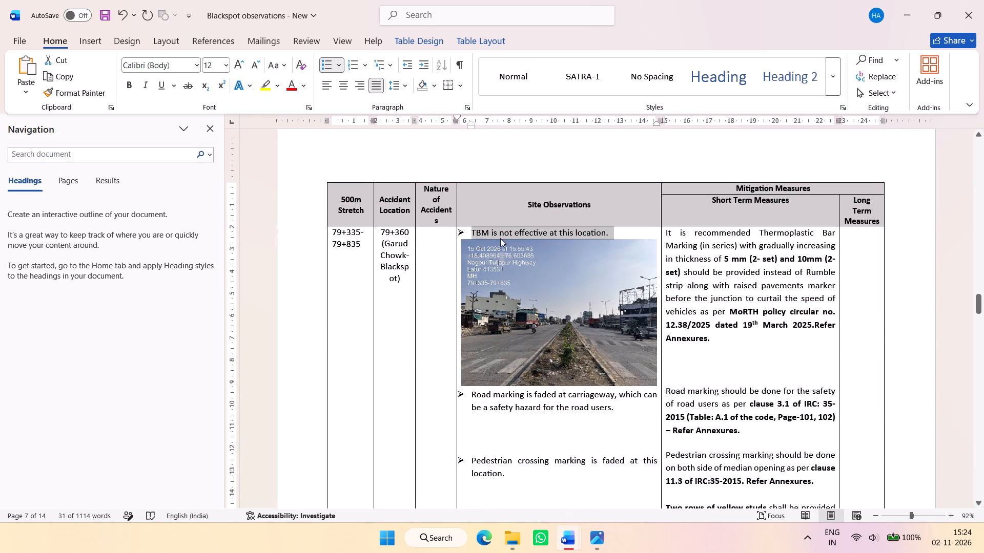
{"action": "key", "text": "ctrl+c"}
Paste the two copied observations below the site photo in the 81+335-81+835 row's Site Observations cell.
{"action": "left_click", "coordinate": [979, 385]}
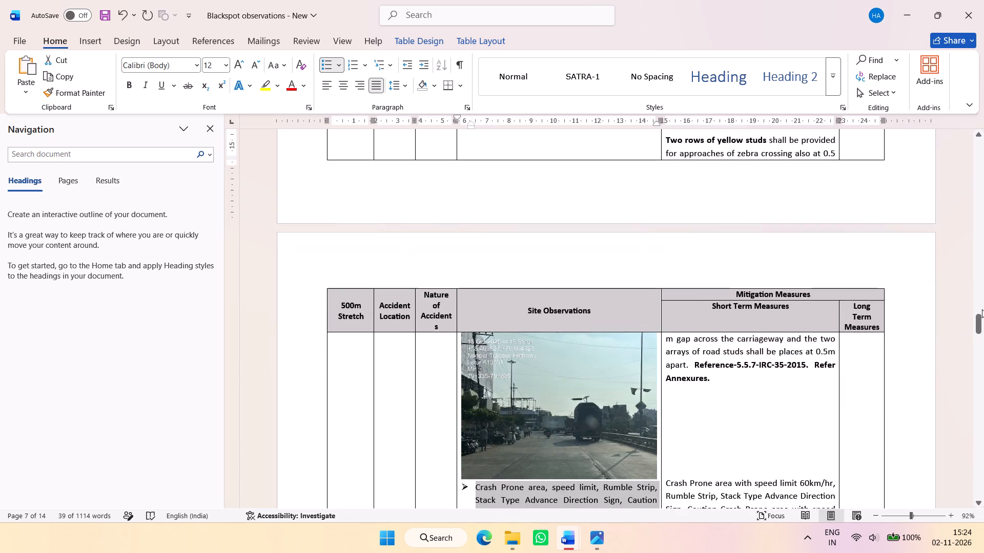
{"action": "left_click_drag", "start_coordinate": [982, 314], "coordinate": [983, 497]}
{"action": "scroll", "coordinate": [546, 320], "scroll_direction": "up", "scroll_amount": 2}
{"action": "scroll", "coordinate": [544, 323], "scroll_direction": "down", "scroll_amount": 2}
{"action": "left_click", "coordinate": [538, 329]}
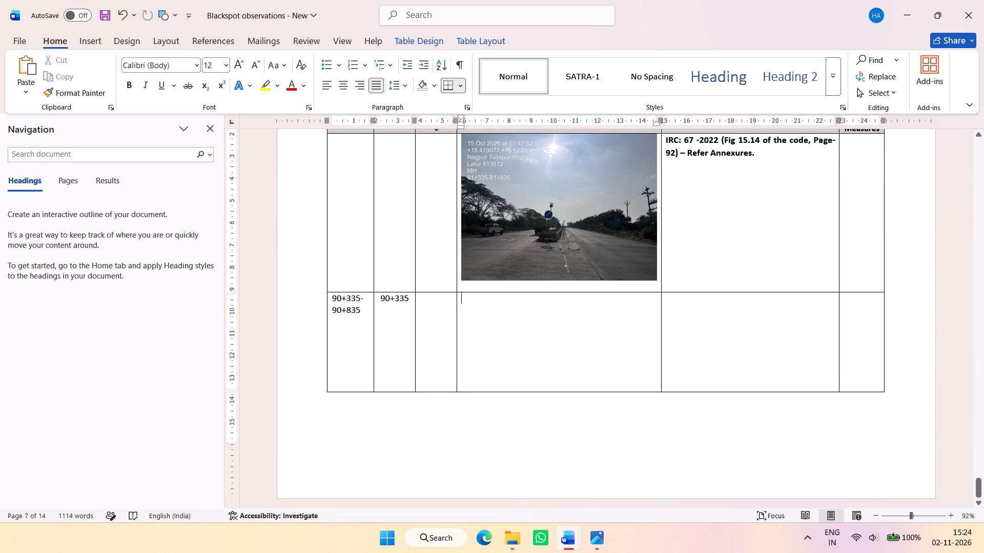
{"action": "scroll", "coordinate": [540, 294], "scroll_direction": "up", "scroll_amount": 5}
{"action": "scroll", "coordinate": [540, 294], "scroll_direction": "down", "scroll_amount": 4}
{"action": "left_click", "coordinate": [538, 340]}
{"action": "key", "text": "ctrl+v"}
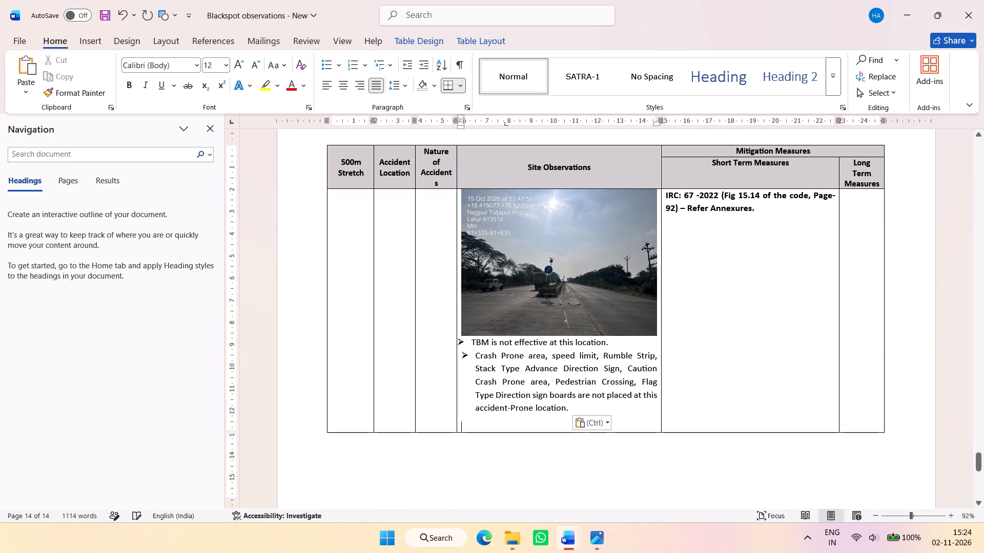
Add five blank lines between the TBM observation and the Crash Prone area observation in the 81+335-81+835 row.
{"action": "left_click", "coordinate": [642, 346]}
{"action": "key", "text": "Return"}
{"action": "key", "text": "Return"}
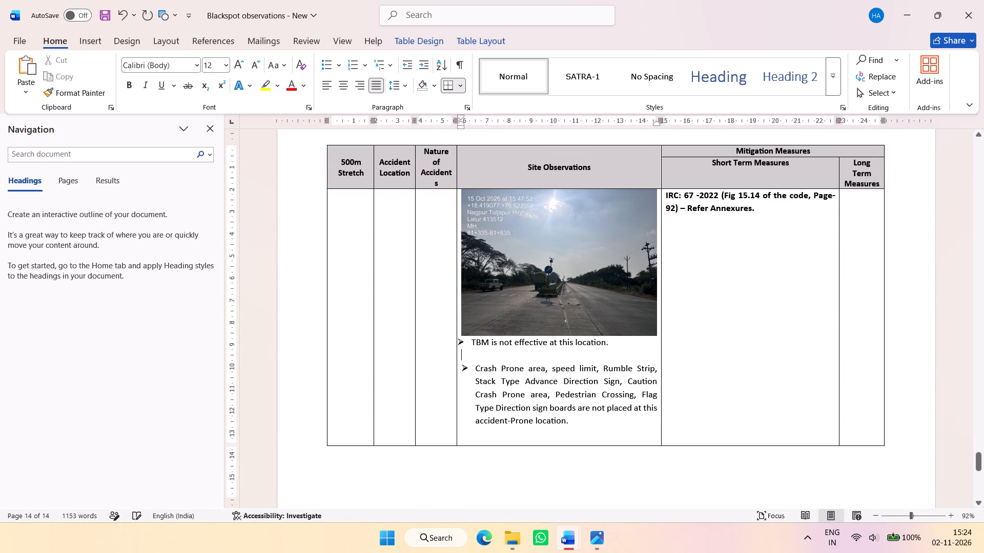
{"action": "key", "text": "Return"}
{"action": "key", "text": "Return"}
{"action": "key", "text": "Return"}
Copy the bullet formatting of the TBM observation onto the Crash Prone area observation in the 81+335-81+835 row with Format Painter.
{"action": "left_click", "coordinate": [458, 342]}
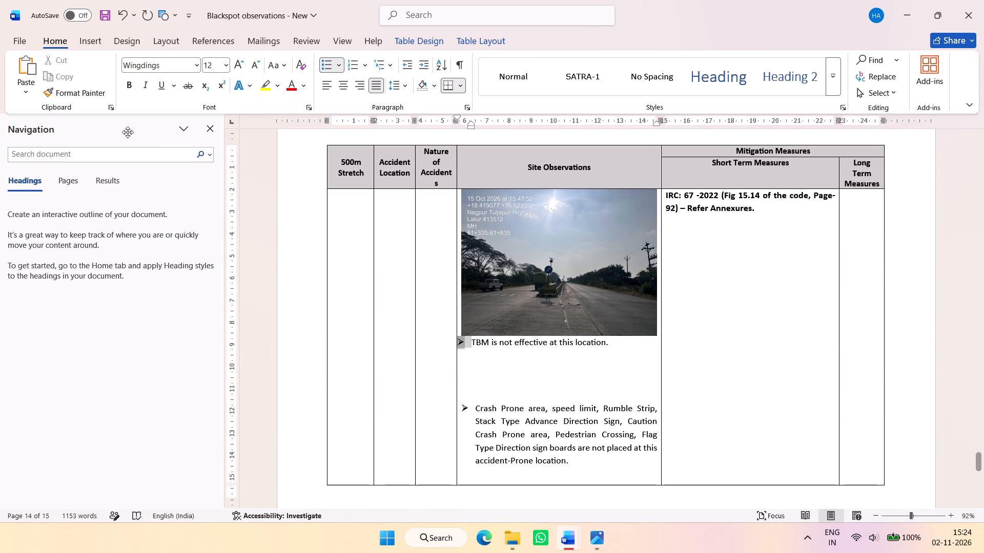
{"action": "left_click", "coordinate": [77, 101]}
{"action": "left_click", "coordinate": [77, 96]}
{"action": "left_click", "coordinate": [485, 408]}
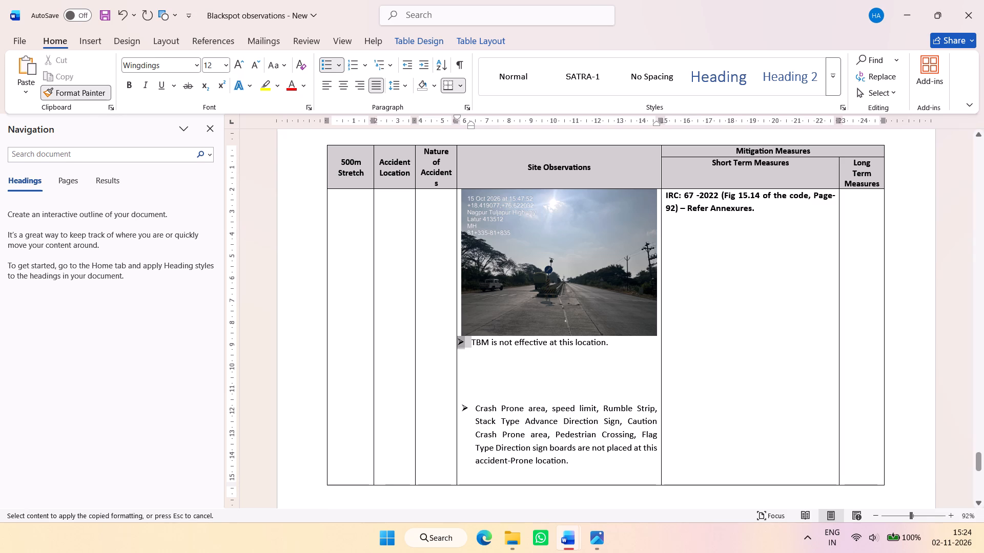
Delete the repeated Crash Prone area sign boards observation and its empty bullet below the TBM observation in the 81+335-81+835 row.
{"action": "scroll", "coordinate": [618, 426], "scroll_direction": "up", "scroll_amount": 6}
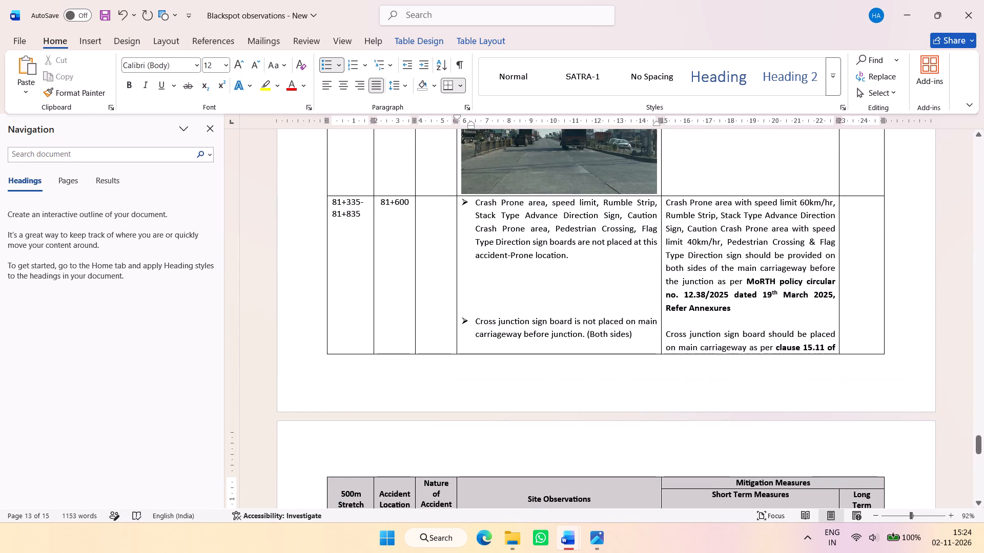
{"action": "scroll", "coordinate": [758, 410], "scroll_direction": "down", "scroll_amount": 6}
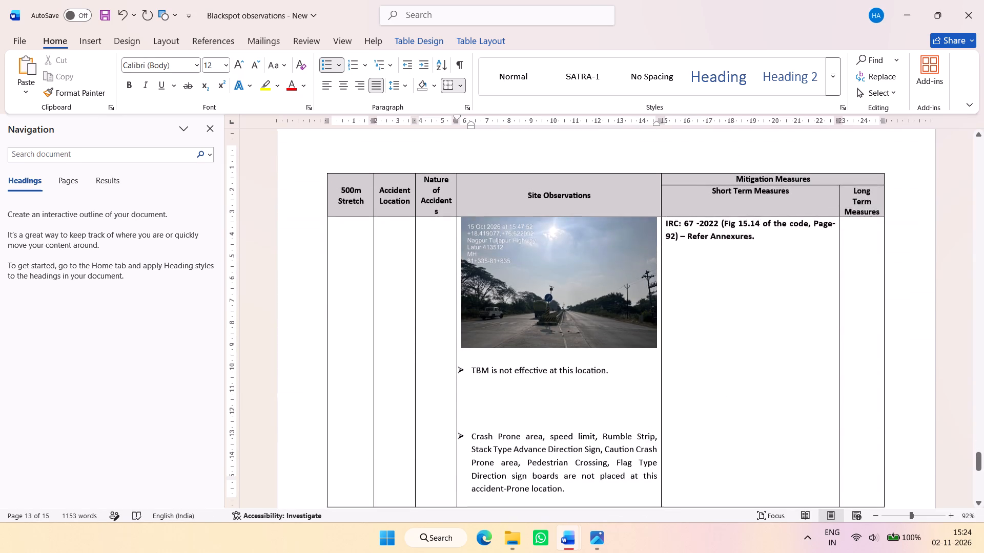
{"action": "scroll", "coordinate": [755, 401], "scroll_direction": "up", "scroll_amount": 6}
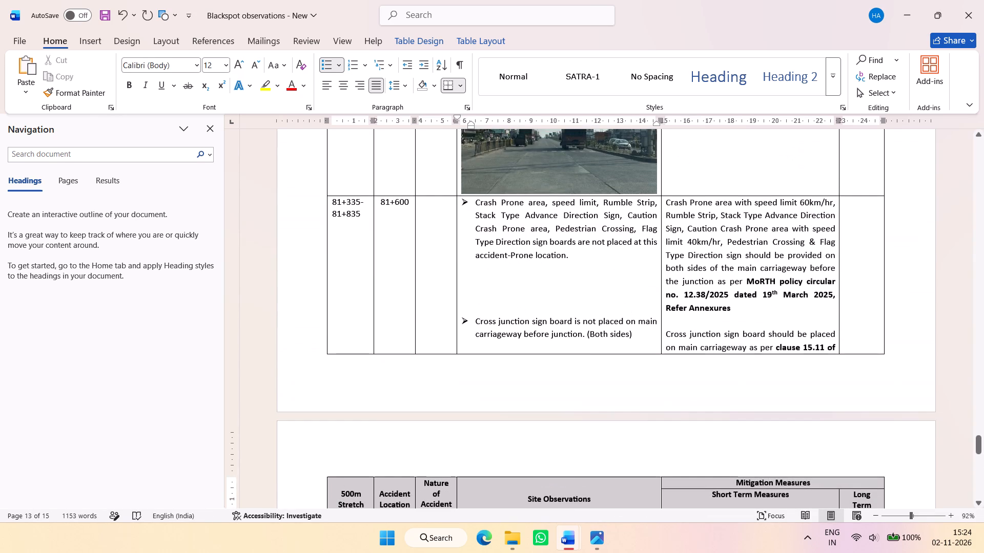
{"action": "scroll", "coordinate": [755, 401], "scroll_direction": "down", "scroll_amount": 6}
{"action": "left_click_drag", "start_coordinate": [596, 467], "coordinate": [480, 383]}
{"action": "key", "text": "Delete"}
{"action": "key", "text": "Delete"}
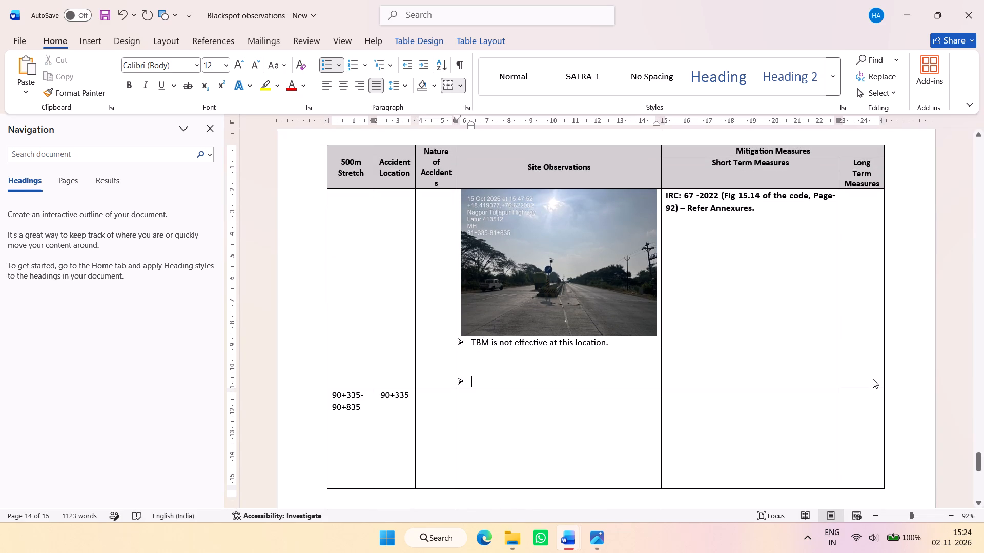
{"action": "key", "text": "BackSpace"}
{"action": "key", "text": "BackSpace"}
Copy the Thermoplastic Bar Marking mitigation measure, ending in "Refer Annexures", from the 77+835-78+335 row's Short Term Measures.
{"action": "left_click_drag", "start_coordinate": [977, 456], "coordinate": [951, 189]}
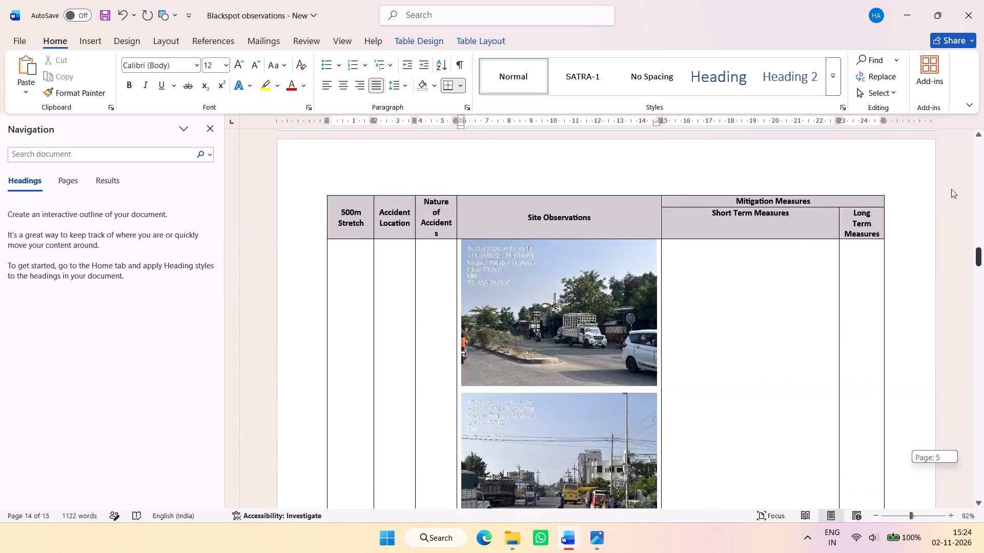
{"action": "left_click_drag", "start_coordinate": [951, 189], "coordinate": [950, 125]}
{"action": "scroll", "coordinate": [724, 356], "scroll_direction": "down", "scroll_amount": 7}
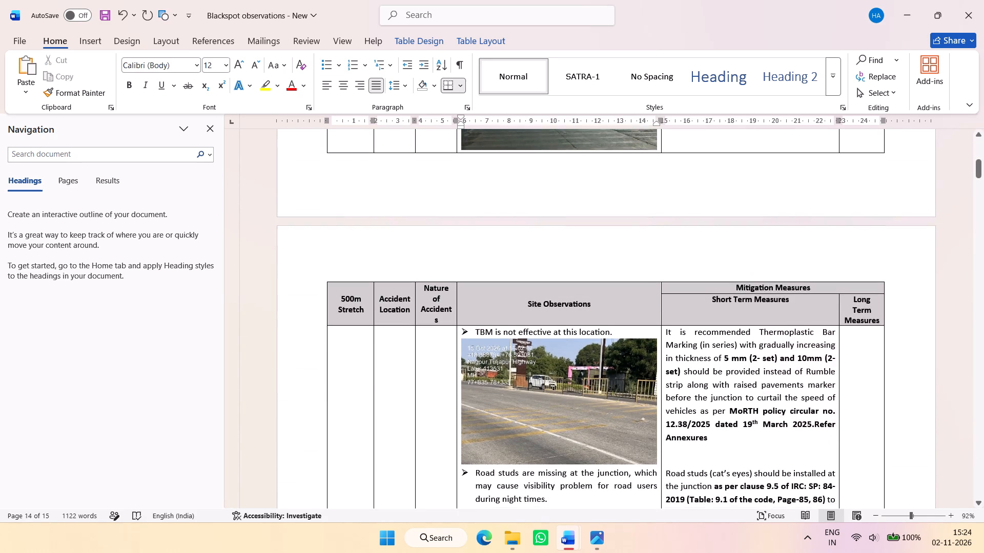
{"action": "scroll", "coordinate": [724, 360], "scroll_direction": "down", "scroll_amount": 1}
{"action": "left_click_drag", "start_coordinate": [723, 380], "coordinate": [654, 272]}
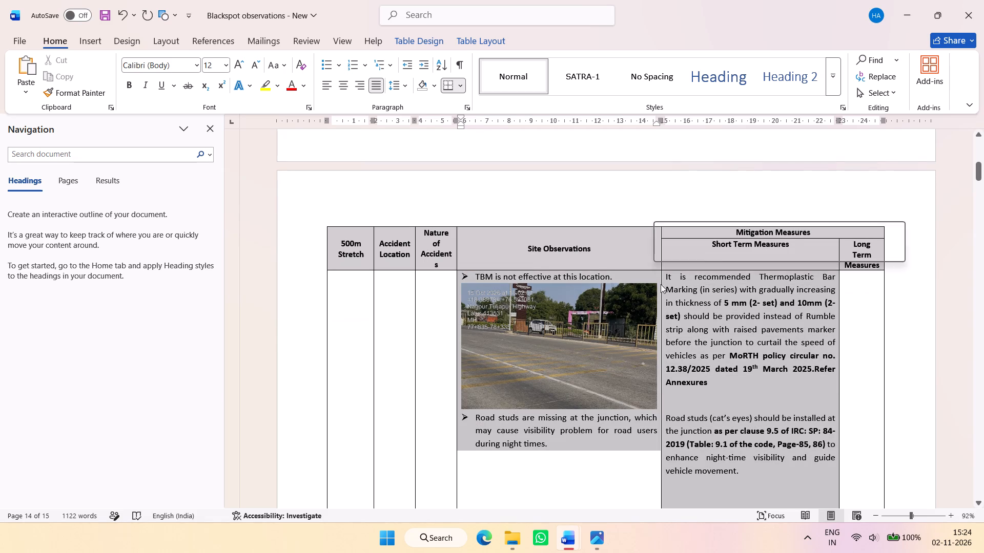
{"action": "left_click", "coordinate": [695, 294]}
{"action": "left_click_drag", "start_coordinate": [716, 377], "coordinate": [666, 280]}
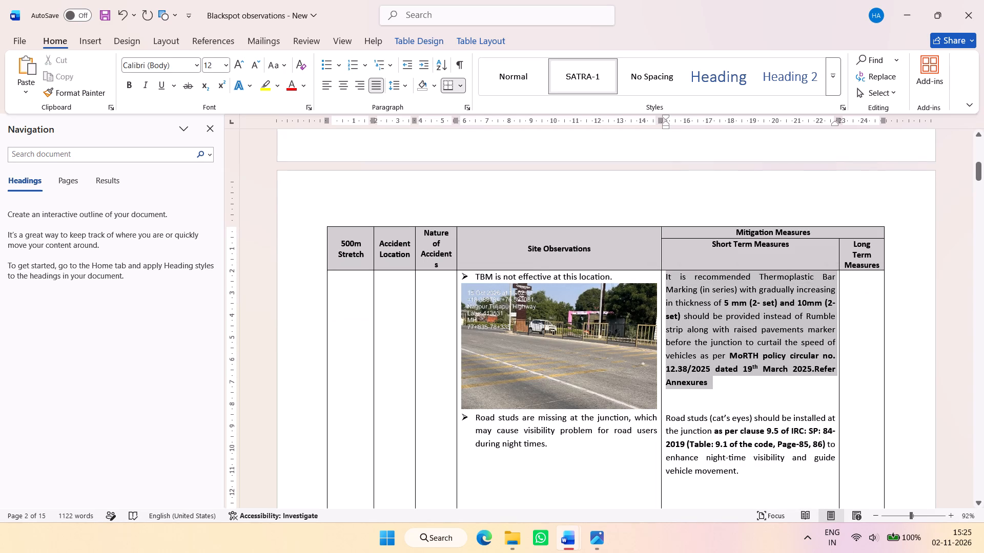
{"action": "key", "text": "ctrl+c"}
{"action": "key", "text": "ctrl+c"}
{"action": "key", "text": "ctrl+c"}
Add seven line breaks after the IRC: 67-2022 measure in the 81+335-81+835 row and paste the Thermoplastic Bar Marking measure there.
{"action": "left_click", "coordinate": [981, 171]}
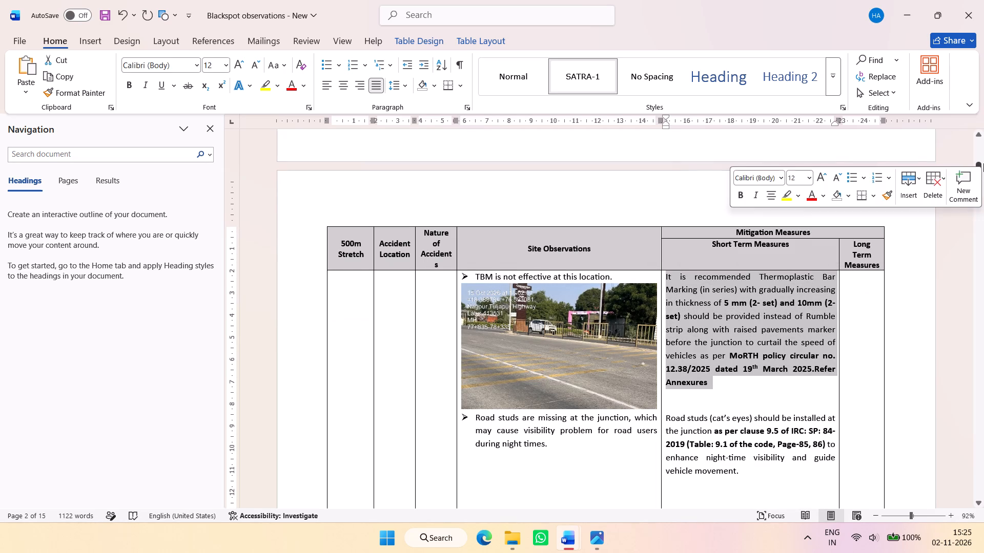
{"action": "left_click", "coordinate": [983, 163]}
{"action": "left_click_drag", "start_coordinate": [981, 174], "coordinate": [983, 499]}
{"action": "scroll", "coordinate": [733, 346], "scroll_direction": "up", "scroll_amount": 13}
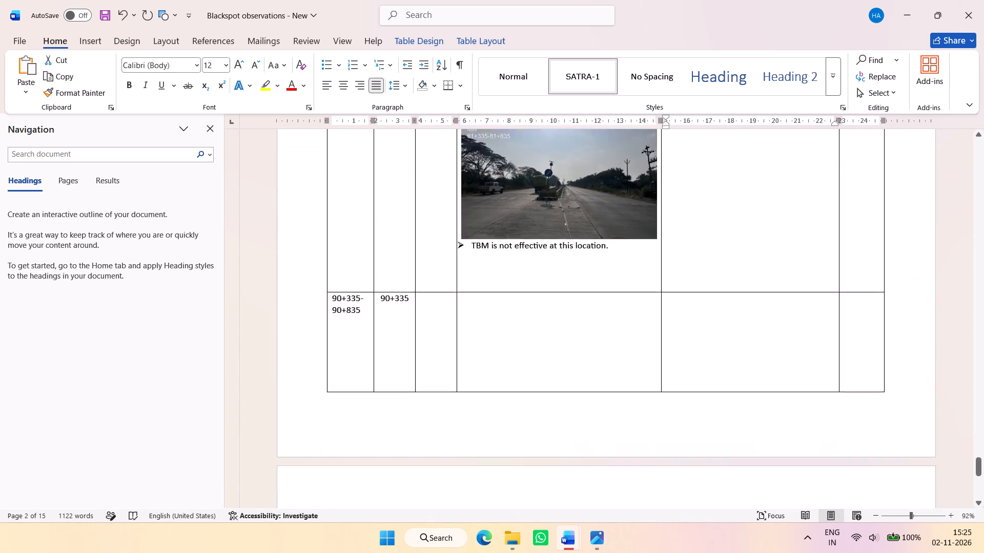
{"action": "scroll", "coordinate": [729, 343], "scroll_direction": "down", "scroll_amount": 2}
{"action": "left_click", "coordinate": [729, 348]}
{"action": "key", "text": "Return"}
{"action": "key", "text": "Return"}
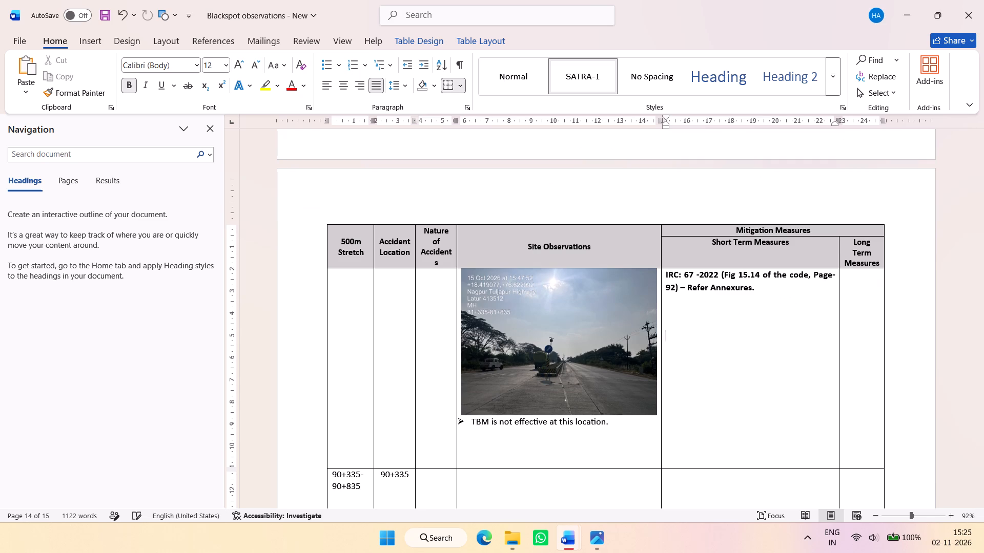
{"action": "key", "text": "Return"}
{"action": "key", "text": "Return"}
{"action": "key", "text": "Return"}
{"action": "key", "text": "Return"}
{"action": "key", "text": "Return"}
{"action": "key", "text": "ctrl+v"}
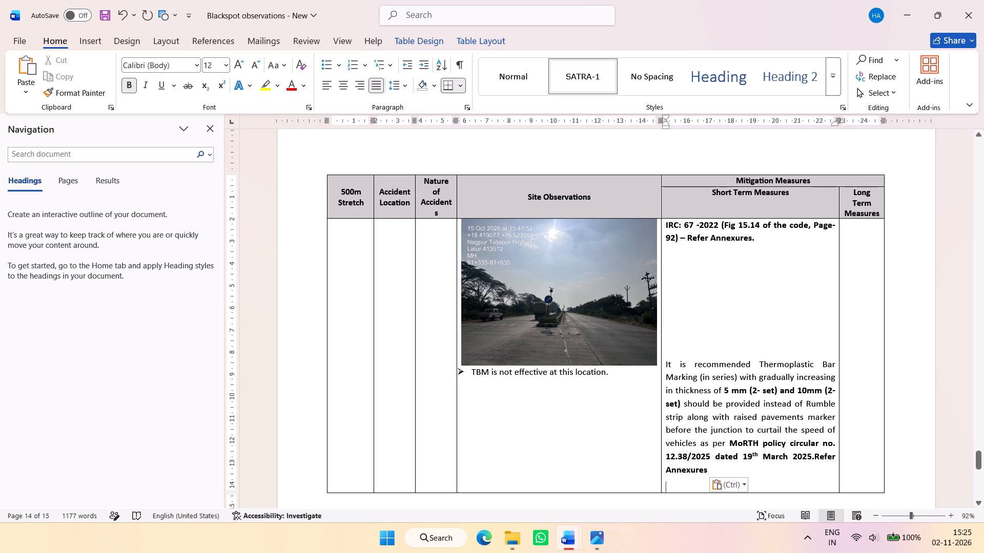
Examine the road and crossing markings in IMG_9547 and look over the end of the table to choose further observations.
{"action": "key", "text": "alt+Tab"}
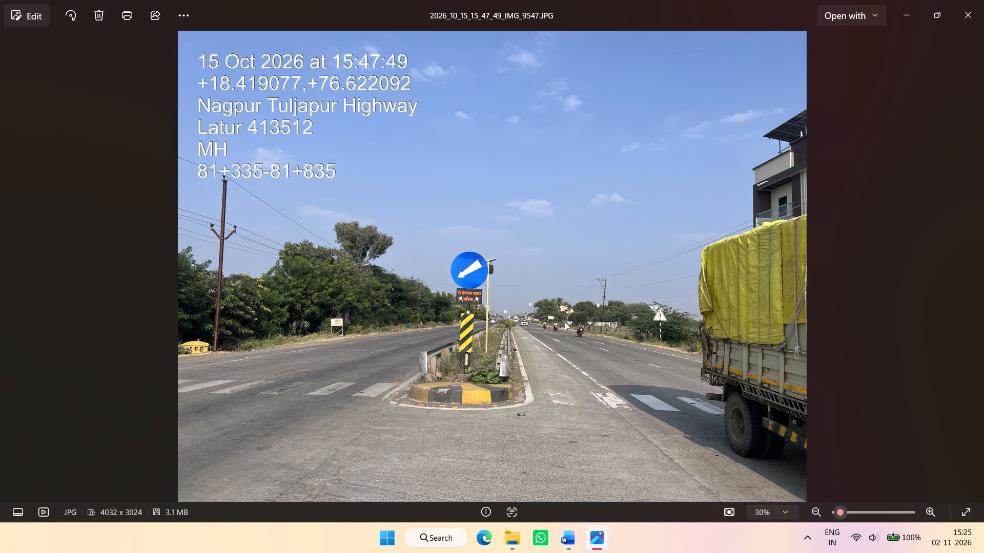
{"action": "key", "text": "alt+Tab"}
{"action": "scroll", "coordinate": [675, 373], "scroll_direction": "down", "scroll_amount": 12}
{"action": "scroll", "coordinate": [683, 364], "scroll_direction": "up", "scroll_amount": 3}
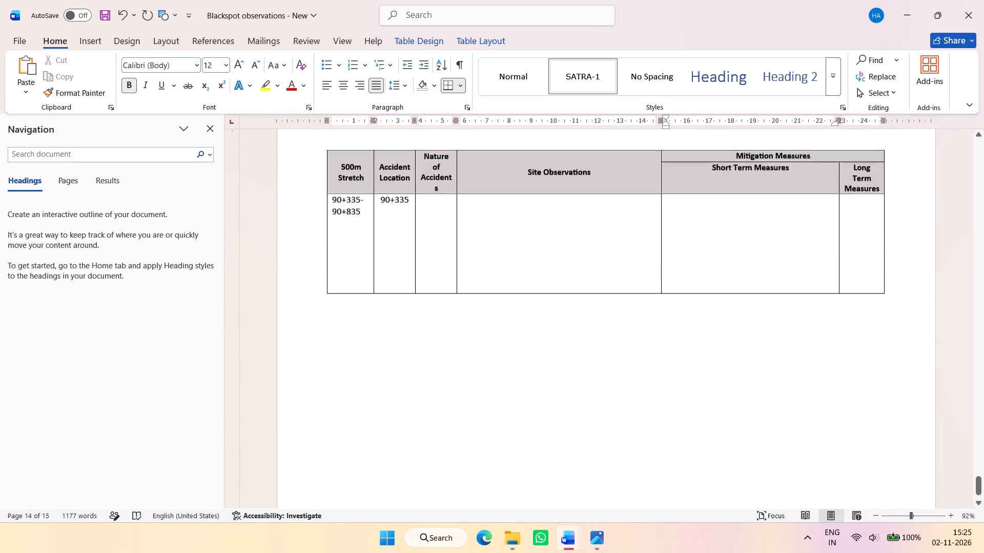
{"action": "scroll", "coordinate": [686, 364], "scroll_direction": "up", "scroll_amount": 20}
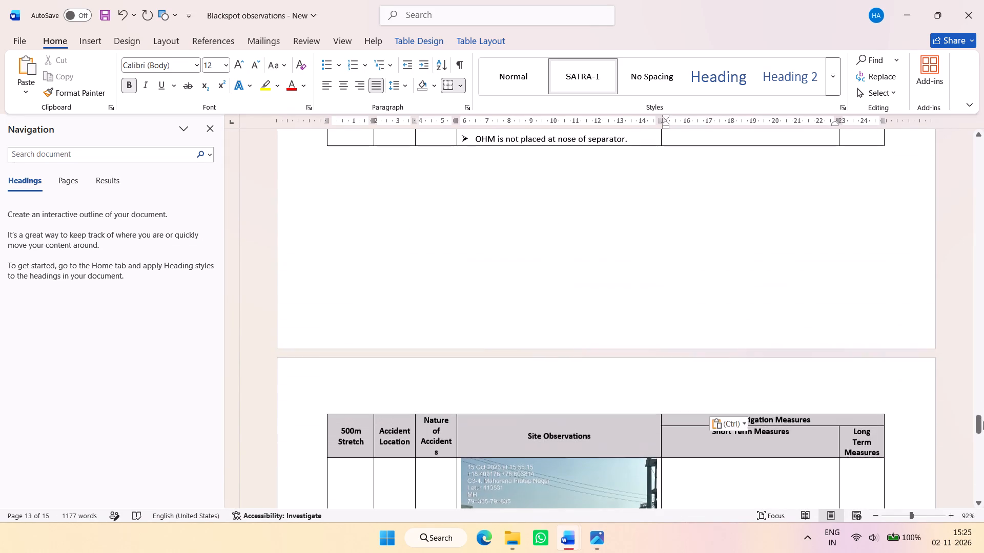
{"action": "left_click_drag", "start_coordinate": [981, 429], "coordinate": [983, 147]}
{"action": "key", "text": "alt+Tab"}
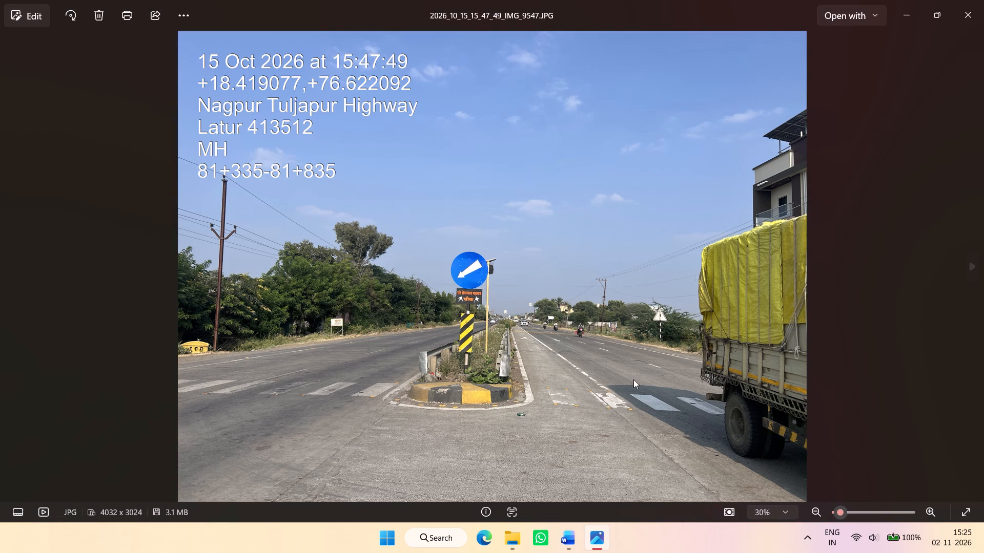
{"action": "key", "text": "alt+Tab"}
Copy the faded road marking and pedestrian crossing observations together with their three mitigation measures from the 77+835-78+335 row.
{"action": "scroll", "coordinate": [601, 358], "scroll_direction": "down", "scroll_amount": 8}
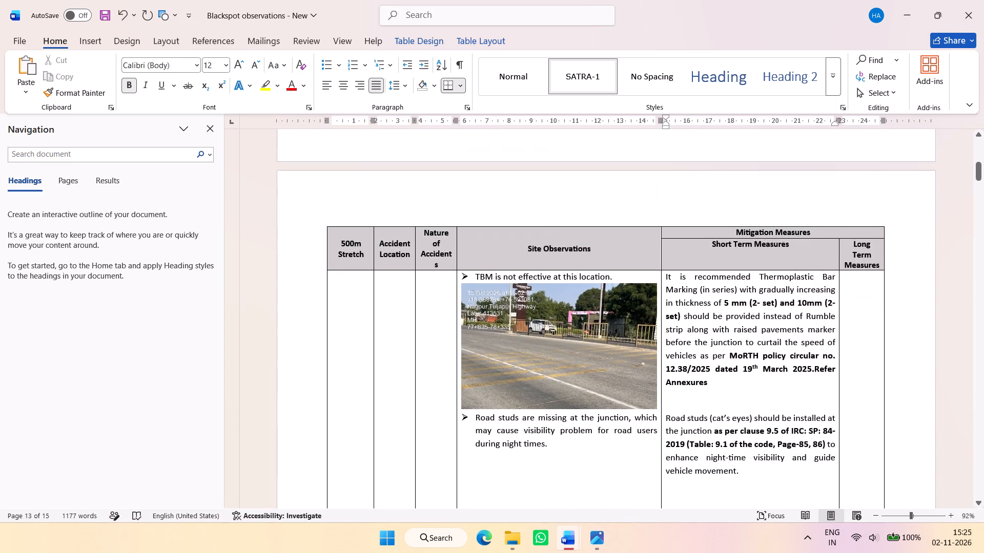
{"action": "scroll", "coordinate": [600, 358], "scroll_direction": "down", "scroll_amount": 2}
{"action": "scroll", "coordinate": [555, 331], "scroll_direction": "down", "scroll_amount": 4}
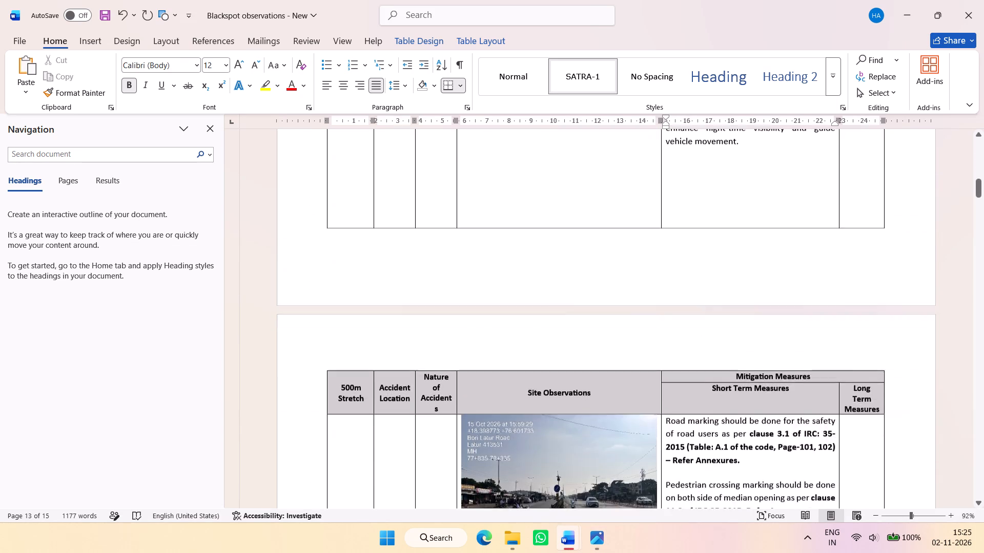
{"action": "scroll", "coordinate": [544, 331], "scroll_direction": "down", "scroll_amount": 4}
{"action": "left_click_drag", "start_coordinate": [521, 399], "coordinate": [479, 347]}
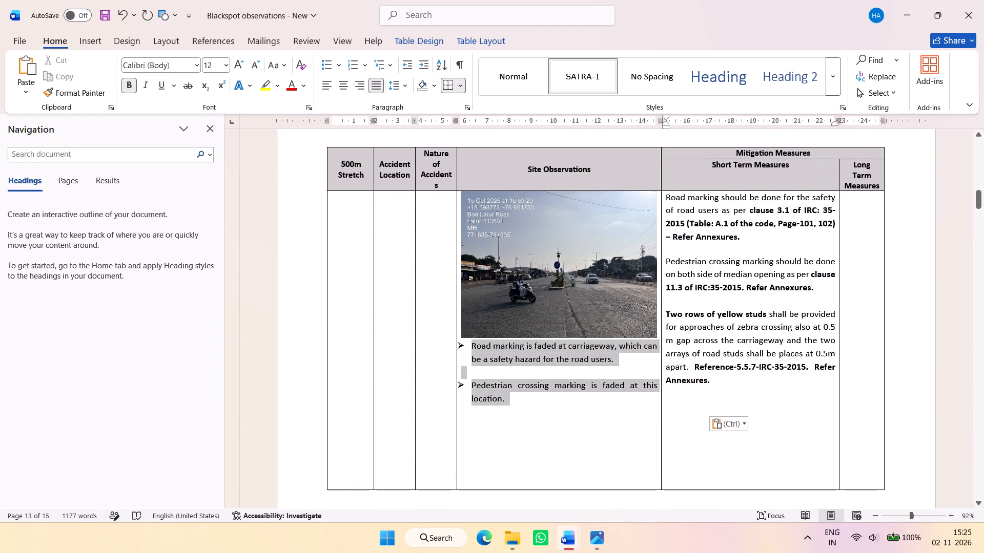
{"action": "left_click_drag", "start_coordinate": [479, 347], "coordinate": [478, 347]}
{"action": "left_click_drag", "start_coordinate": [728, 379], "coordinate": [668, 202], "text": "ctrl"}
{"action": "key", "text": "ctrl+c"}
{"action": "key", "text": "ctrl+c"}
Paste the copied observations and measures below the Thermoplastic Bar Marking measure in the 81+335-81+835 row's Short Term Measures.
{"action": "left_click_drag", "start_coordinate": [981, 201], "coordinate": [983, 523]}
{"action": "scroll", "coordinate": [654, 385], "scroll_direction": "up", "scroll_amount": 10}
{"action": "scroll", "coordinate": [631, 368], "scroll_direction": "down", "scroll_amount": 2}
{"action": "left_click", "coordinate": [692, 375]}
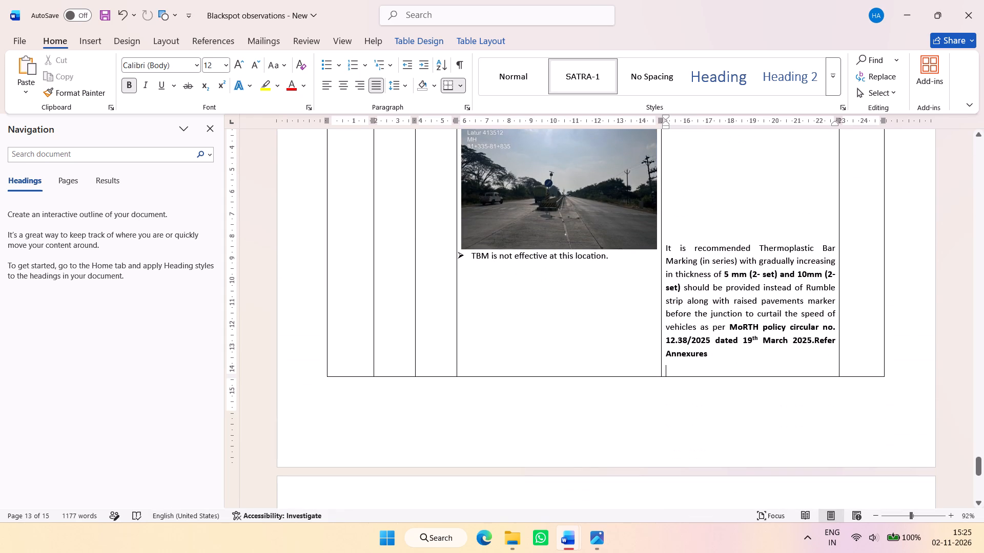
{"action": "key", "text": "ctrl+v"}
Move the faded road marking observation from Short Term Measures to Site Observations, adding eleven line breaks below the TBM observation to align it.
{"action": "scroll", "coordinate": [695, 367], "scroll_direction": "up", "scroll_amount": 3}
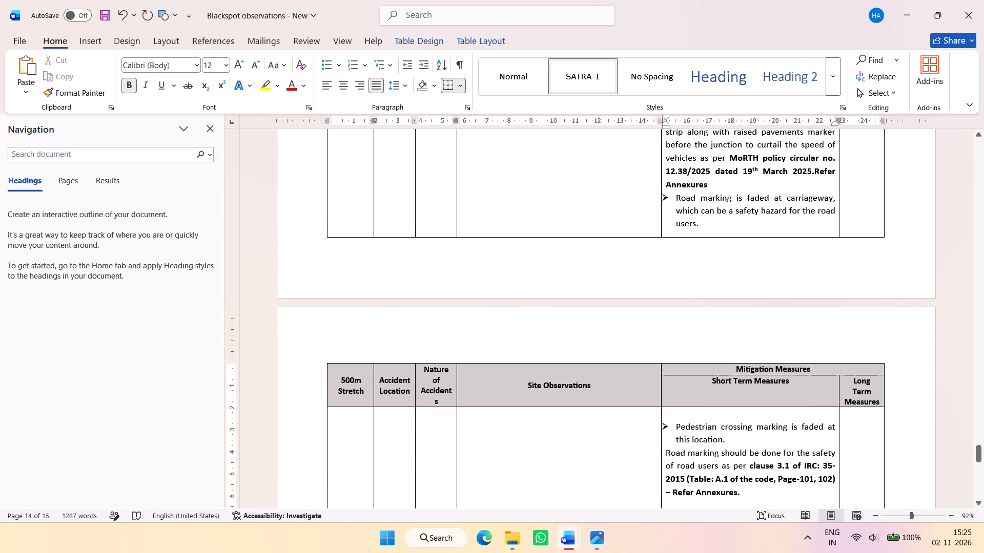
{"action": "left_click_drag", "start_coordinate": [713, 221], "coordinate": [676, 200]}
{"action": "key", "text": "ctrl+x"}
{"action": "scroll", "coordinate": [643, 270], "scroll_direction": "up", "scroll_amount": 2}
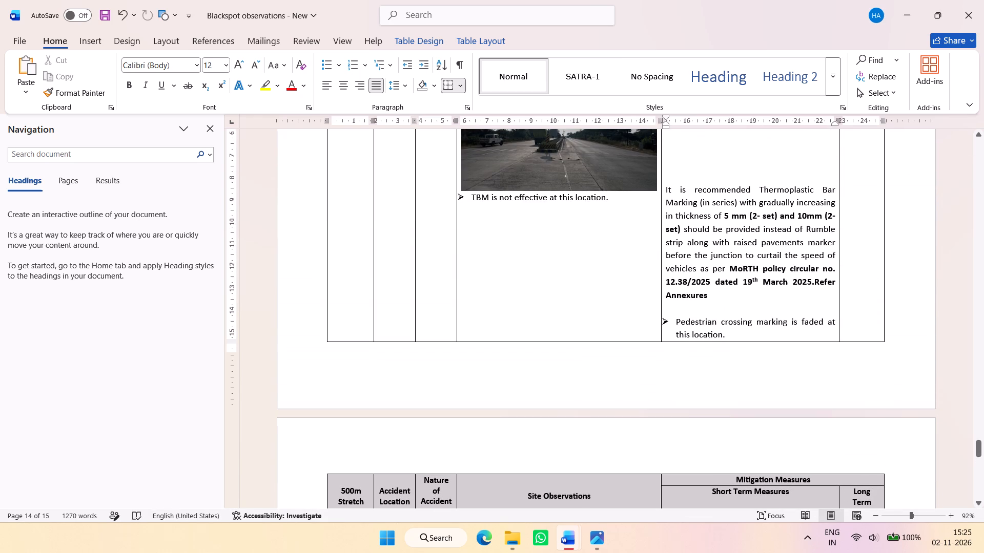
{"action": "left_click", "coordinate": [629, 256]}
{"action": "key", "text": "Return"}
{"action": "key", "text": "Return"}
{"action": "key", "text": "Return"}
{"action": "key", "text": "Return"}
{"action": "key", "text": "Return"}
{"action": "key", "text": "Return"}
{"action": "key", "text": "Return"}
{"action": "key", "text": "Return"}
{"action": "key", "text": "Return"}
{"action": "key", "text": "Return"}
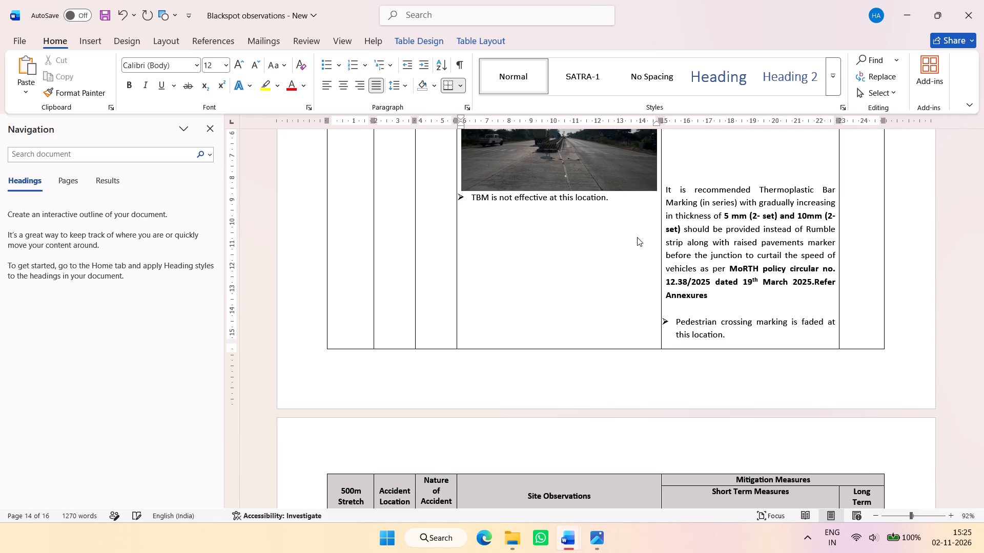
{"action": "key", "text": "Return"}
{"action": "left_click", "coordinate": [509, 267]}
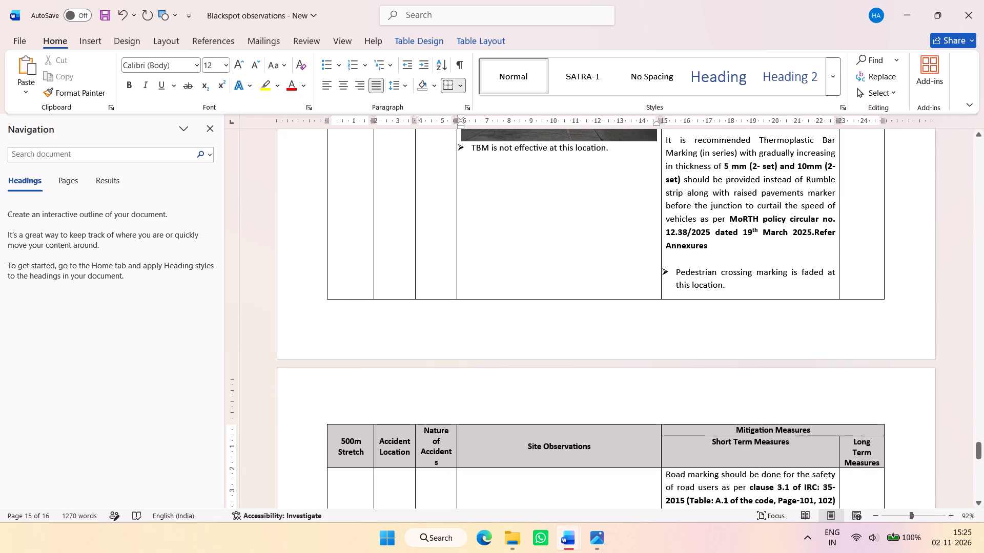
{"action": "left_click", "coordinate": [507, 270]}
{"action": "key", "text": "ctrl+v"}
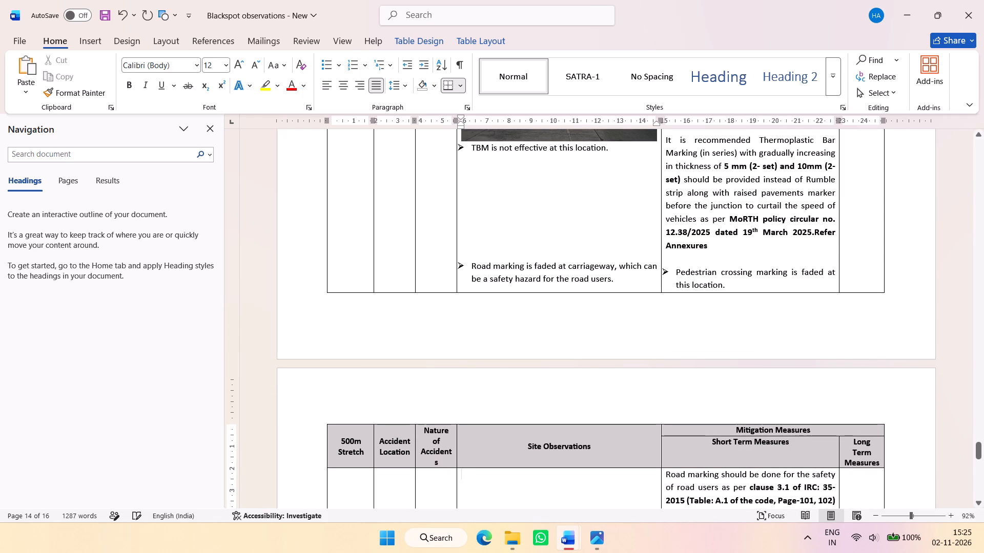
Move the faded pedestrian crossing observation from Short Term Measures into Site Observations on the following page of the 81+335-81+835 row.
{"action": "left_click_drag", "start_coordinate": [733, 285], "coordinate": [688, 267]}
{"action": "key", "text": "ctrl+x"}
{"action": "left_click", "coordinate": [529, 500]}
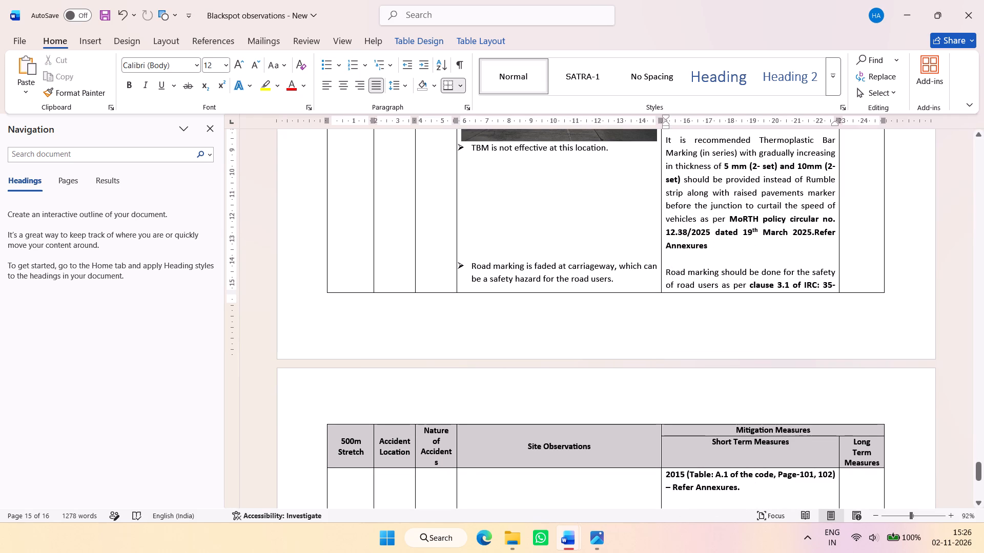
{"action": "left_click", "coordinate": [512, 479]}
{"action": "key", "text": "ctrl+v"}
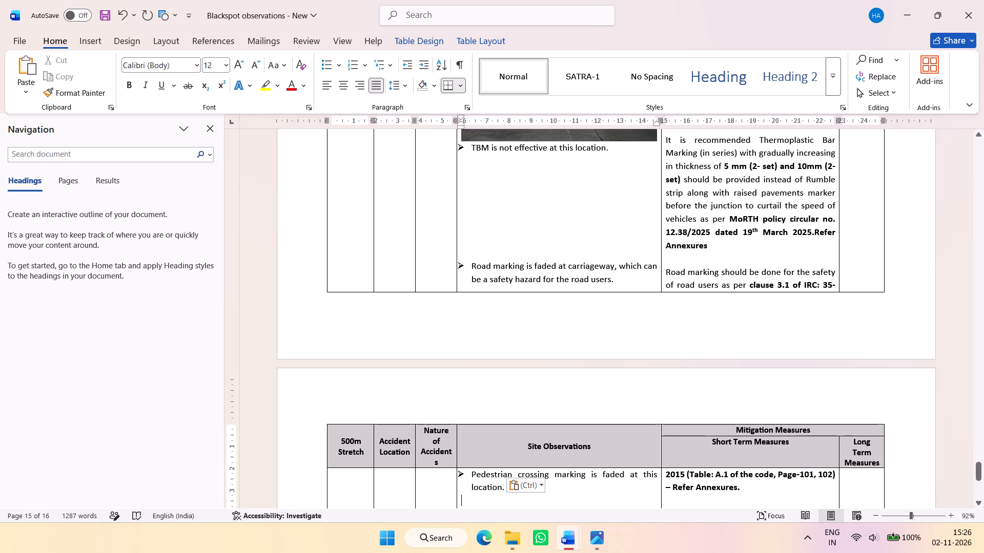
{"action": "scroll", "coordinate": [583, 351], "scroll_direction": "down", "scroll_amount": 3}
Copy photo IMG_9547 from Photos and paste it below the pedestrian crossing observation in the 81+335-81+835 row.
{"action": "double_click", "coordinate": [596, 544]}
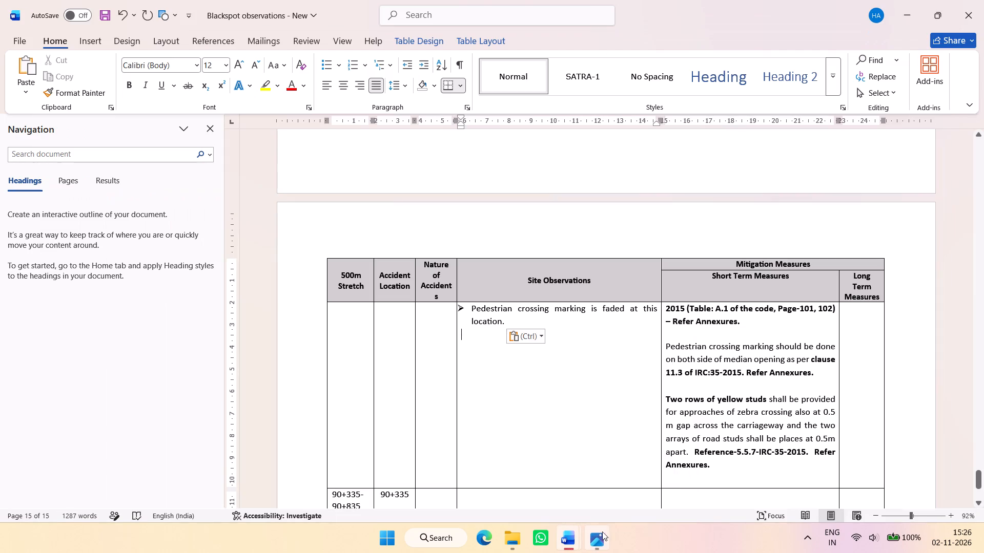
{"action": "left_click", "coordinate": [604, 532]}
{"action": "key", "text": "ctrl+c"}
{"action": "key", "text": "ctrl+c"}
{"action": "key", "text": "alt+Tab"}
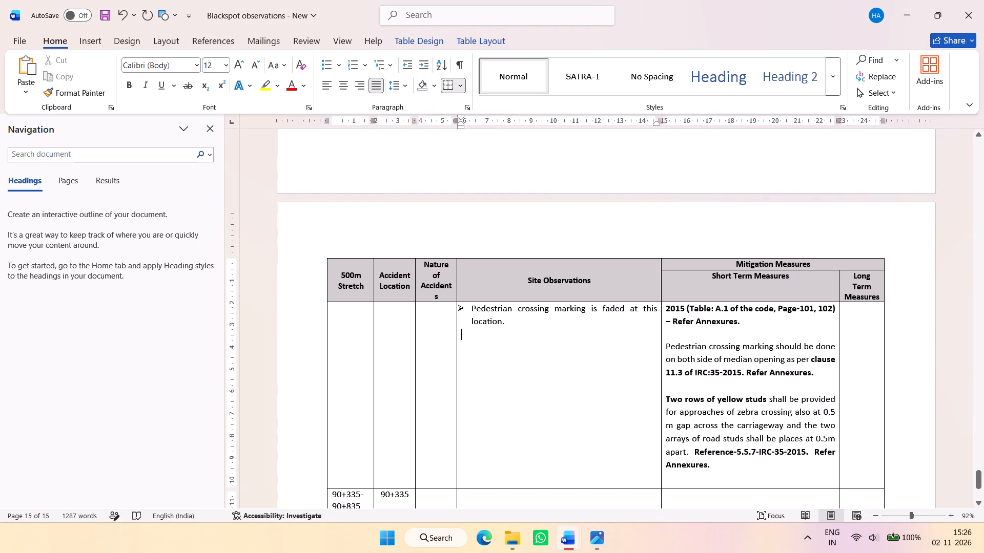
{"action": "key", "text": "ctrl+v"}
Switch to Photos and look through the 81+335-81+835 site photos between IMG_9541 and IMG_9547.
{"action": "key", "text": "alt+Tab"}
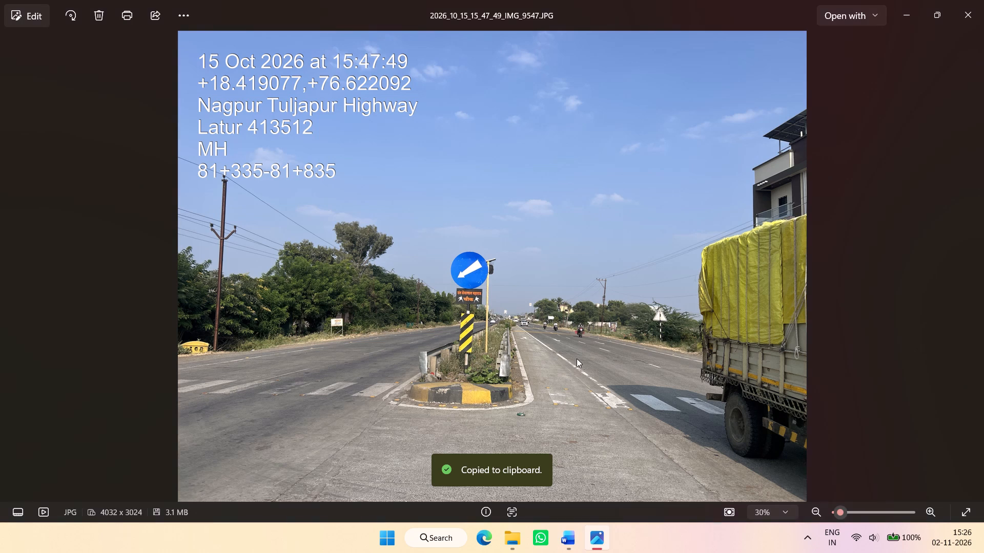
{"action": "left_click", "coordinate": [983, 286]}
{"action": "double_click", "coordinate": [0, 319]}
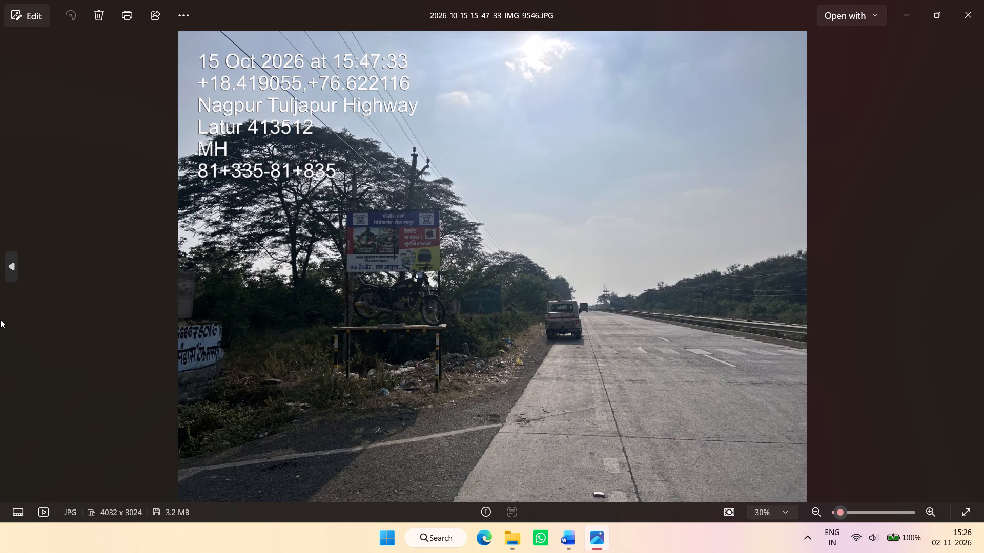
{"action": "left_click", "coordinate": [0, 319]}
{"action": "left_click", "coordinate": [0, 319]}
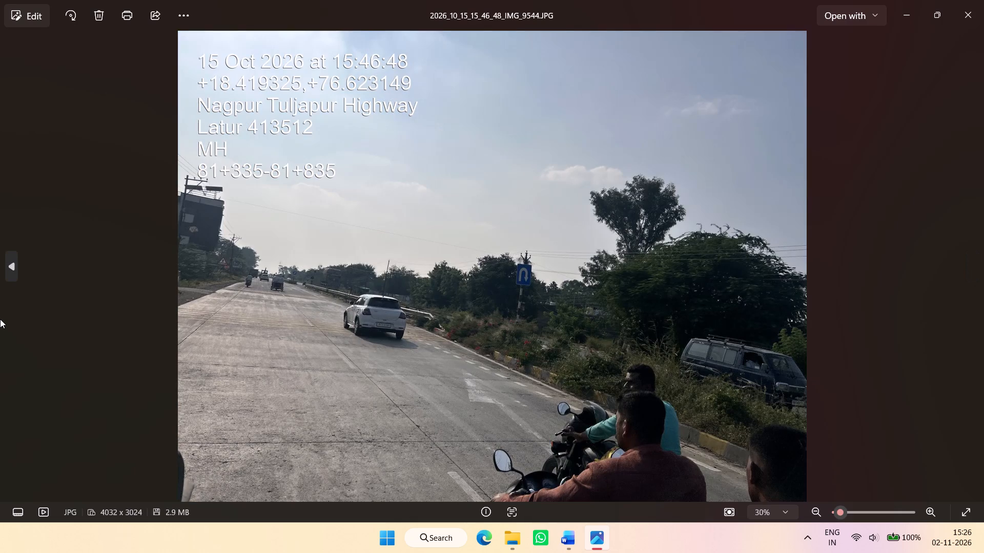
{"action": "scroll", "coordinate": [317, 327], "scroll_direction": "up", "scroll_amount": 2}
{"action": "scroll", "coordinate": [323, 326], "scroll_direction": "down", "scroll_amount": 3}
{"action": "left_click", "coordinate": [983, 300]}
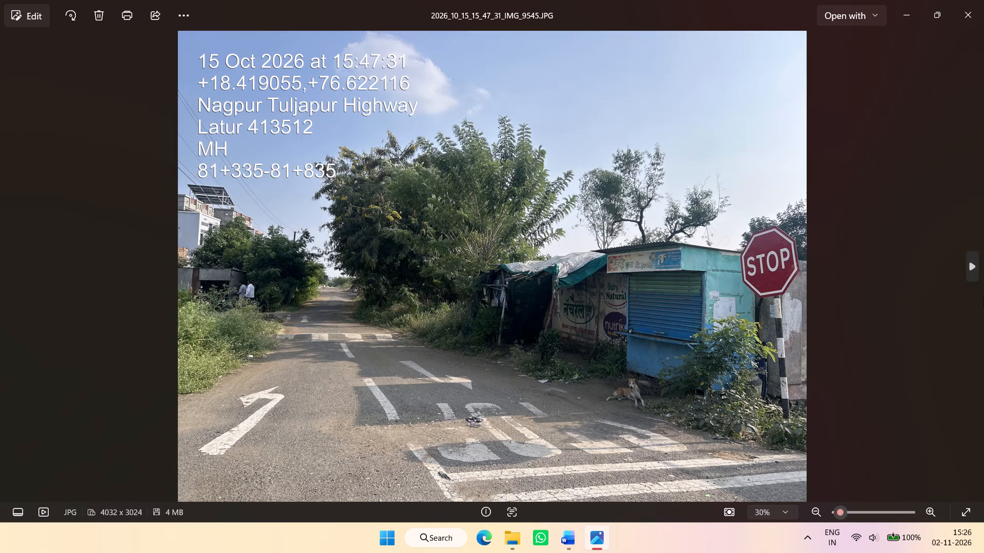
{"action": "left_click", "coordinate": [619, 322]}
{"action": "left_click", "coordinate": [0, 311]}
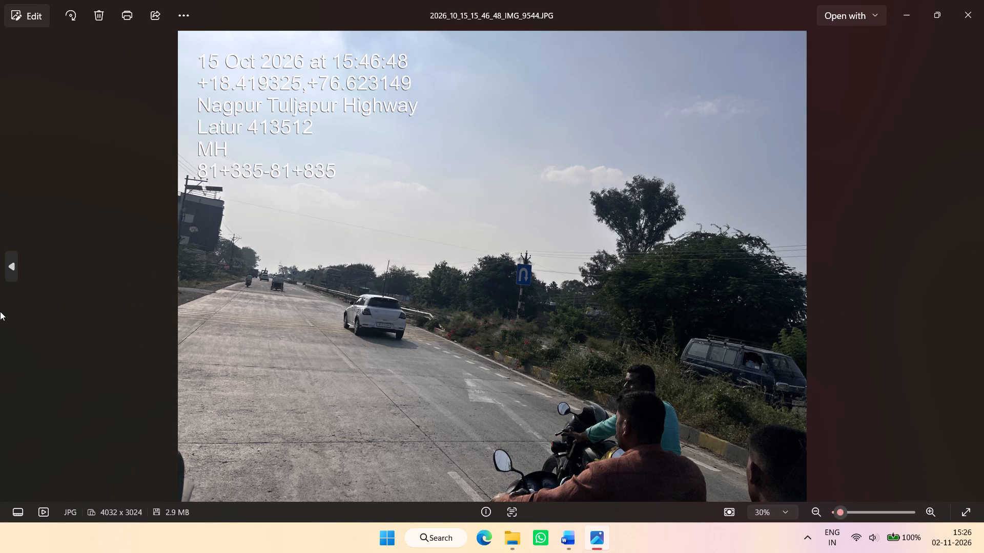
{"action": "left_click", "coordinate": [0, 311]}
{"action": "left_click", "coordinate": [0, 311]}
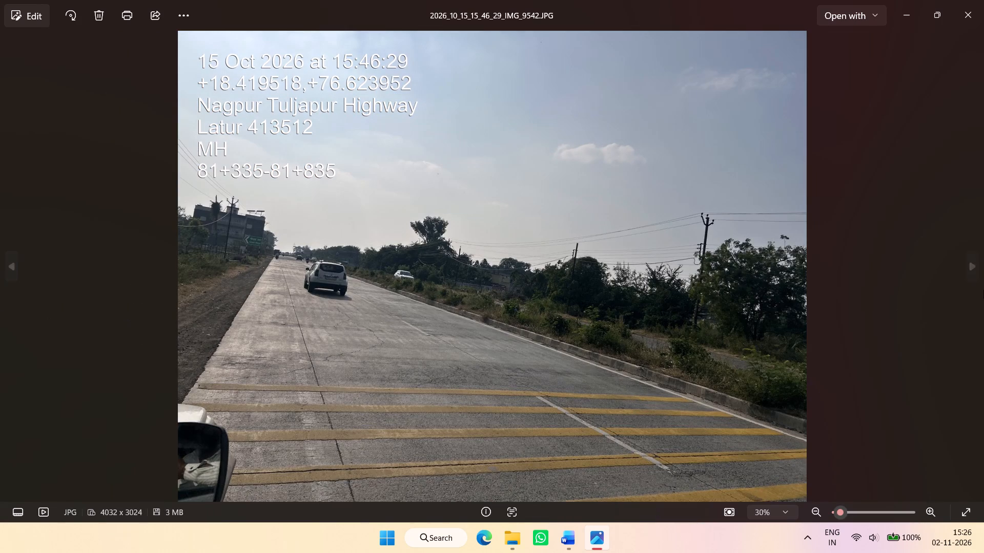
{"action": "triple_click", "coordinate": [983, 290]}
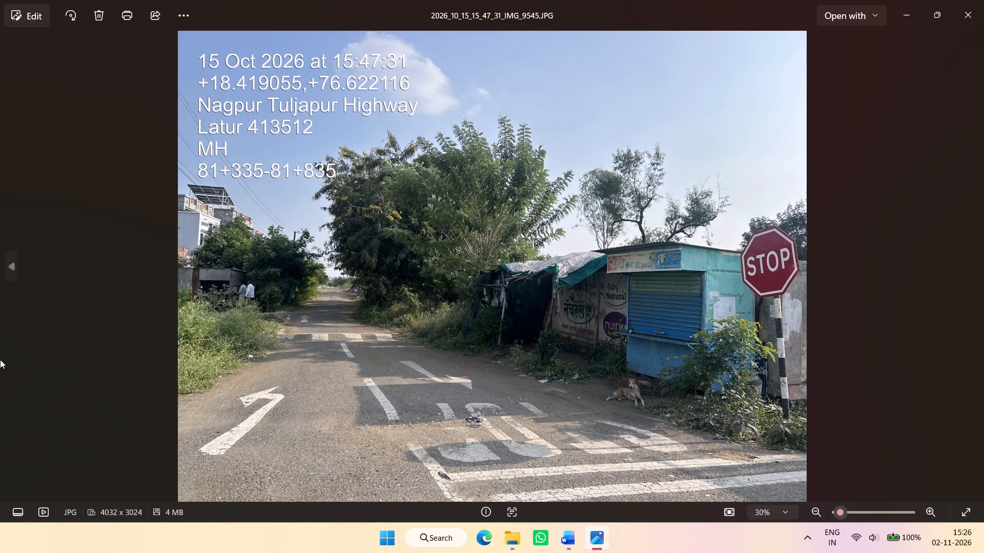
{"action": "double_click", "coordinate": [0, 366]}
{"action": "left_click", "coordinate": [0, 366]}
{"action": "left_click", "coordinate": [0, 366]}
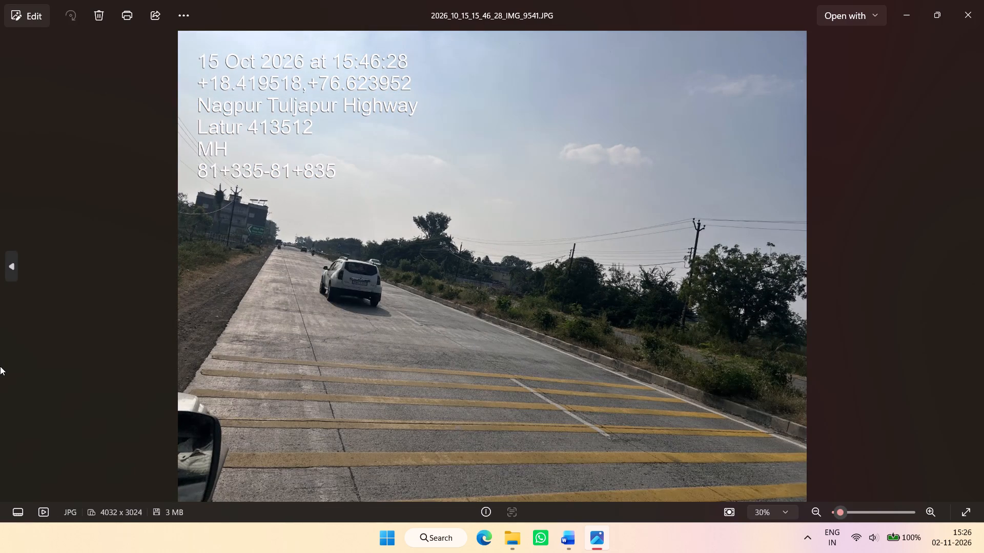
{"action": "left_click", "coordinate": [0, 366]}
{"action": "left_click", "coordinate": [983, 333]}
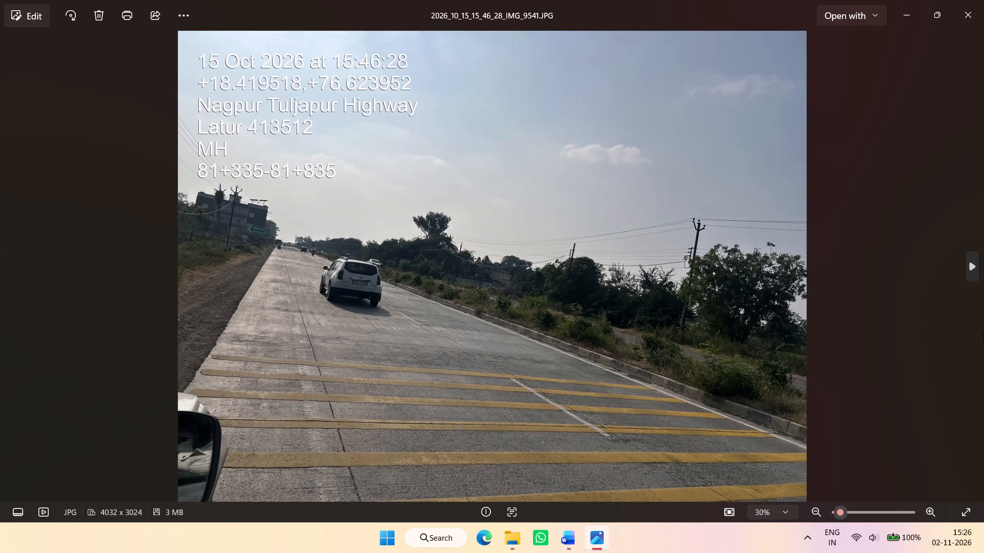
Examine the carriageway, markings and signs up close in photos IMG_9542, IMG_9544 and IMG_9546.
{"action": "left_click", "coordinate": [983, 333]}
{"action": "scroll", "coordinate": [306, 271], "scroll_direction": "up", "scroll_amount": 8}
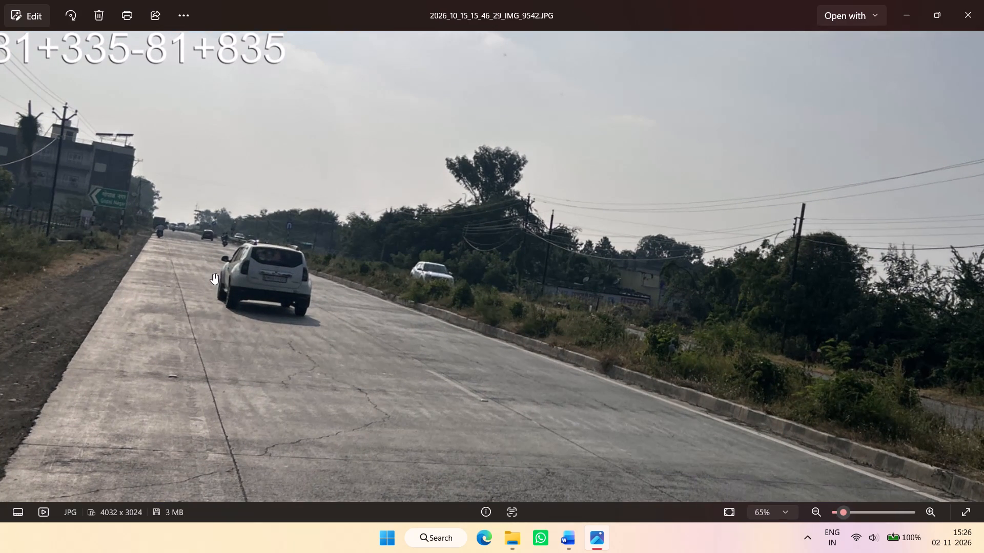
{"action": "left_click", "coordinate": [0, 248]}
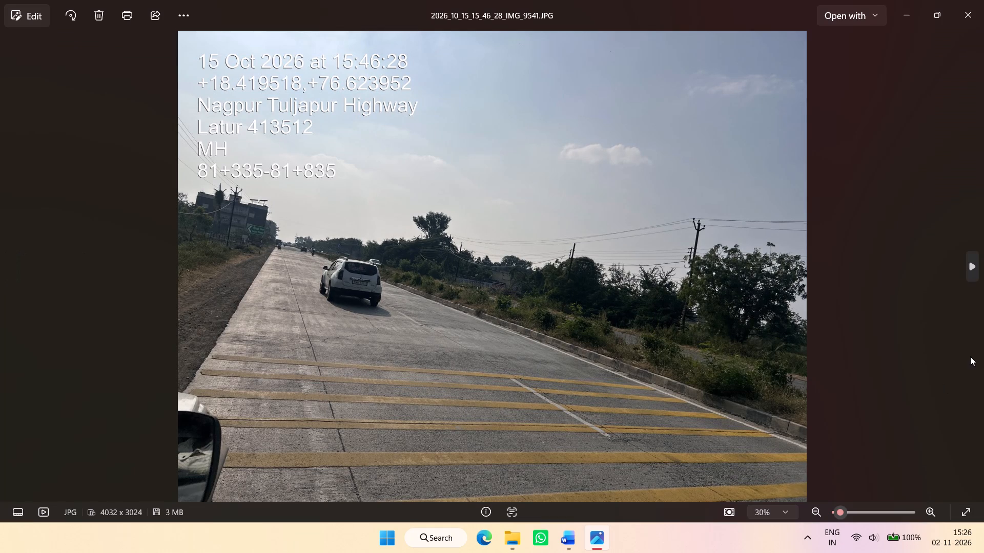
{"action": "triple_click", "coordinate": [983, 329]}
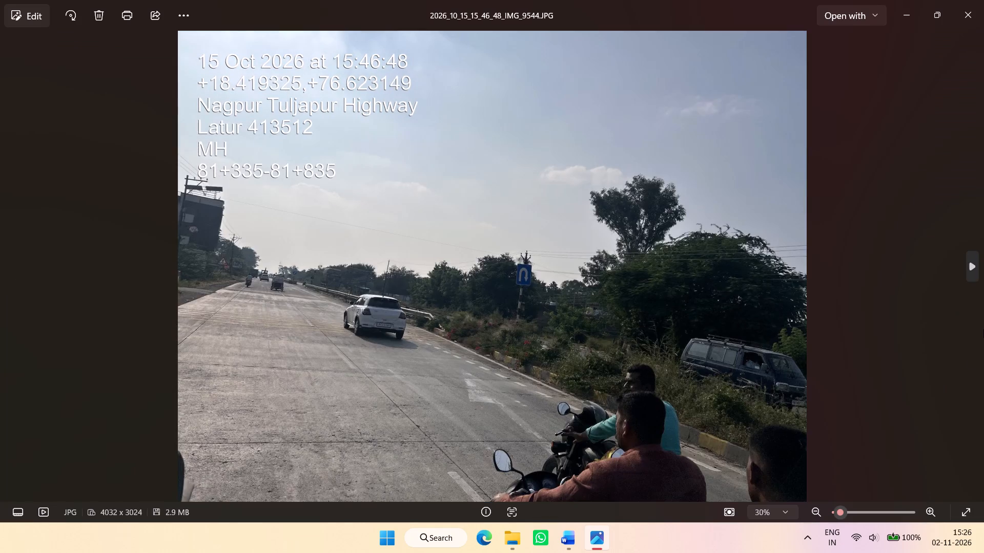
{"action": "left_click", "coordinate": [983, 329]}
{"action": "left_click", "coordinate": [983, 329]}
{"action": "left_click", "coordinate": [983, 315]}
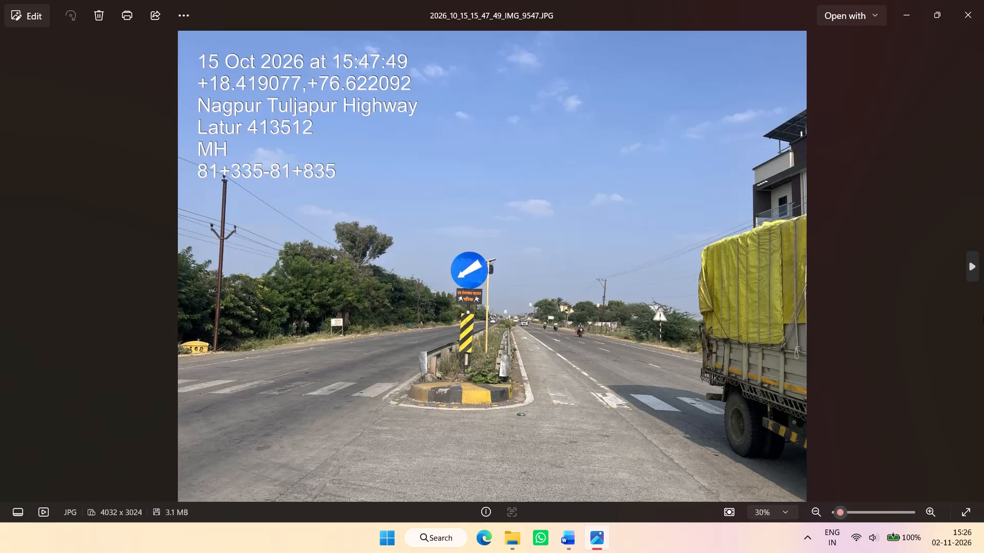
{"action": "left_click", "coordinate": [0, 250]}
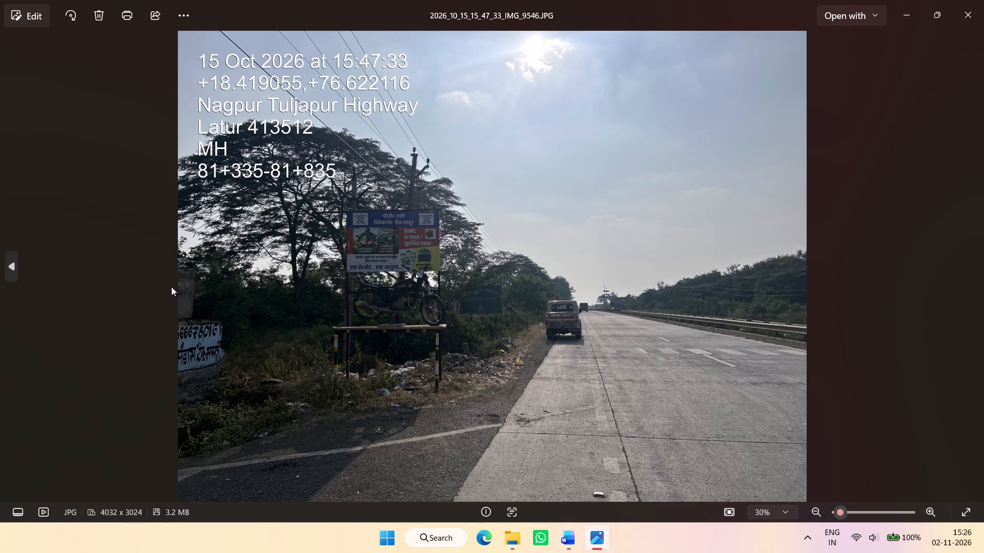
{"action": "left_click", "coordinate": [0, 322]}
{"action": "left_click", "coordinate": [0, 322]}
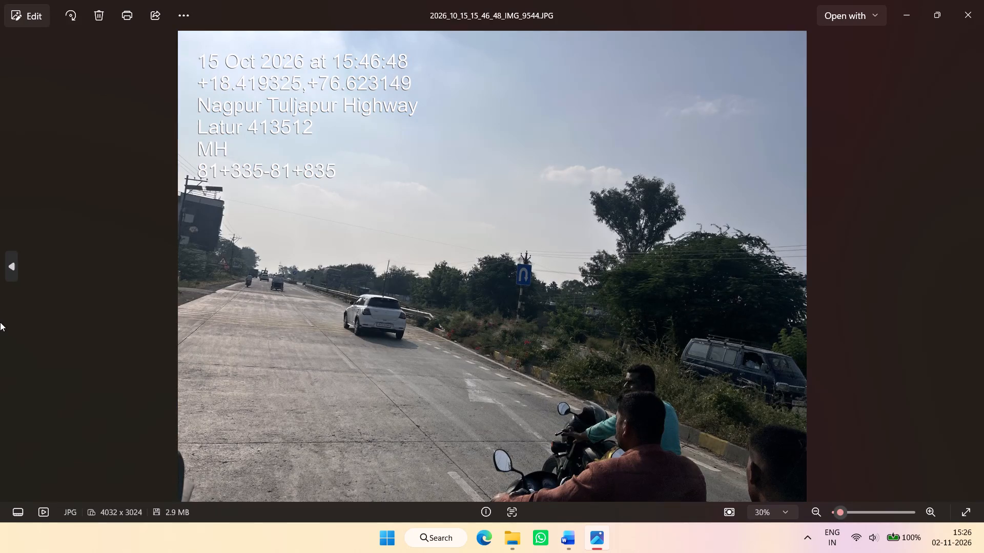
{"action": "left_click", "coordinate": [0, 322]}
{"action": "left_click", "coordinate": [983, 487]}
{"action": "scroll", "coordinate": [449, 487], "scroll_direction": "up", "scroll_amount": 6}
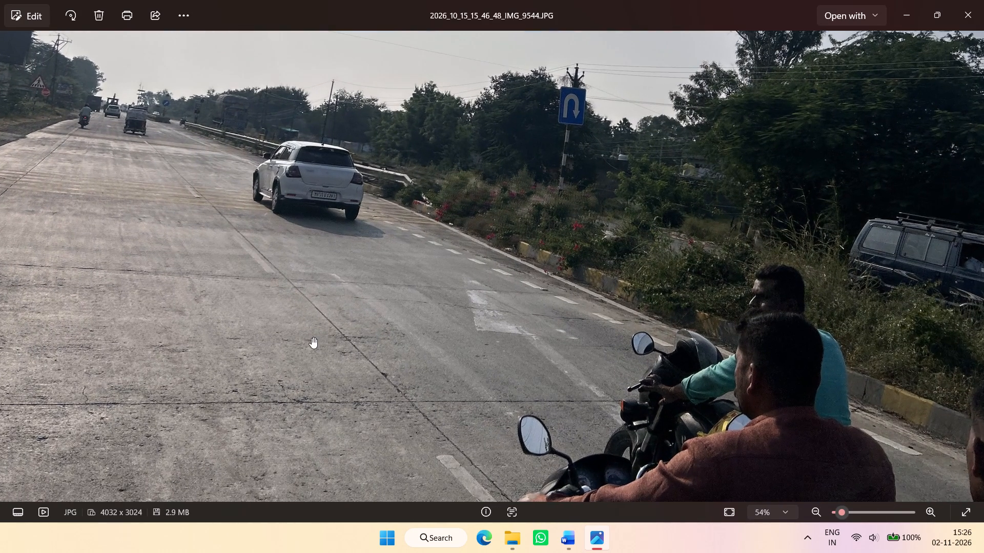
{"action": "left_click_drag", "start_coordinate": [211, 192], "coordinate": [442, 306]}
{"action": "scroll", "coordinate": [439, 299], "scroll_direction": "down", "scroll_amount": 6}
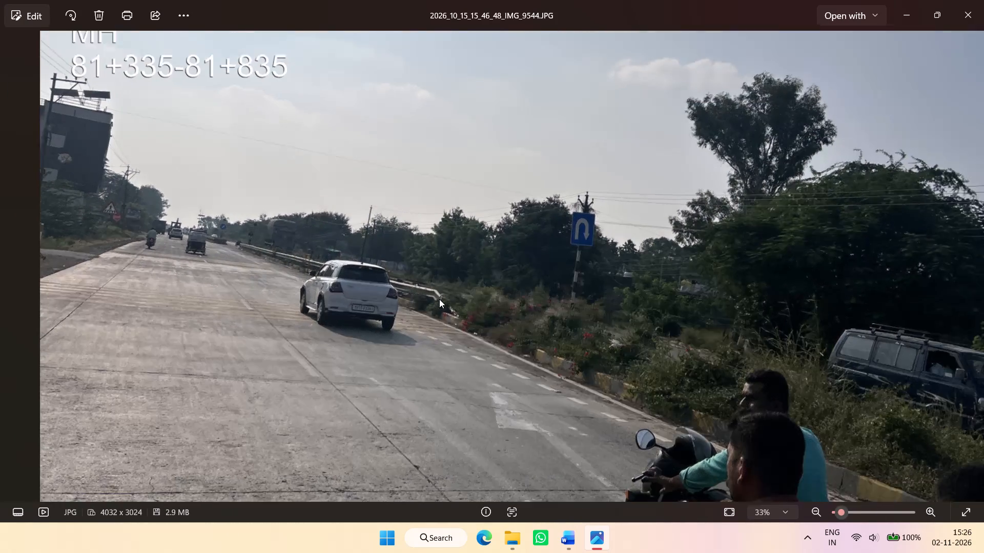
{"action": "scroll", "coordinate": [439, 291], "scroll_direction": "down", "scroll_amount": 1}
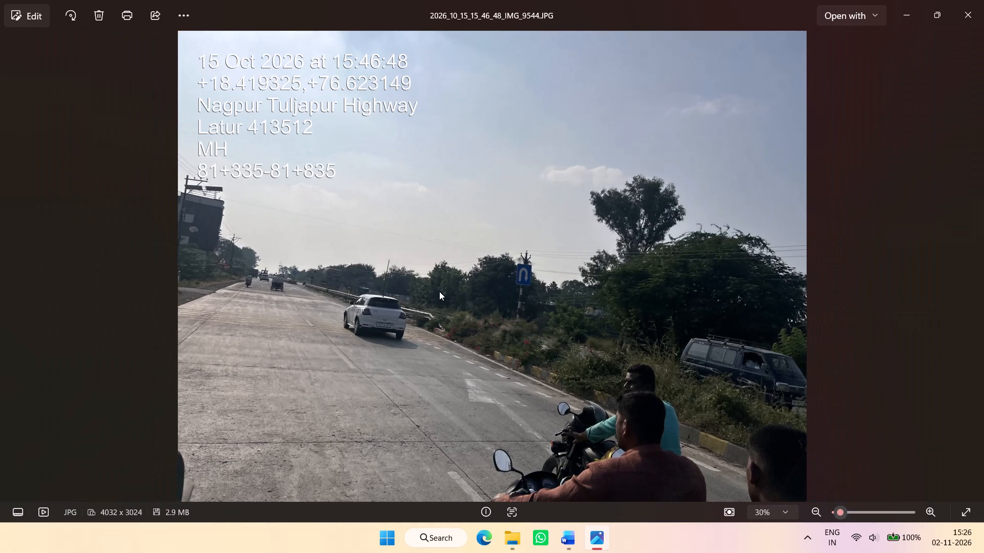
{"action": "left_click", "coordinate": [983, 314]}
{"action": "left_click", "coordinate": [983, 315]}
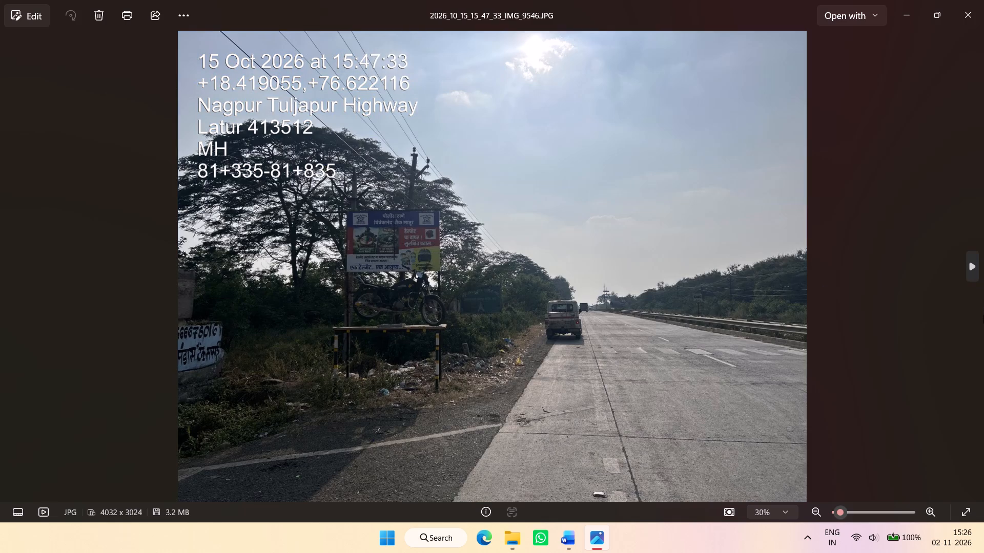
{"action": "scroll", "coordinate": [583, 305], "scroll_direction": "up", "scroll_amount": 7}
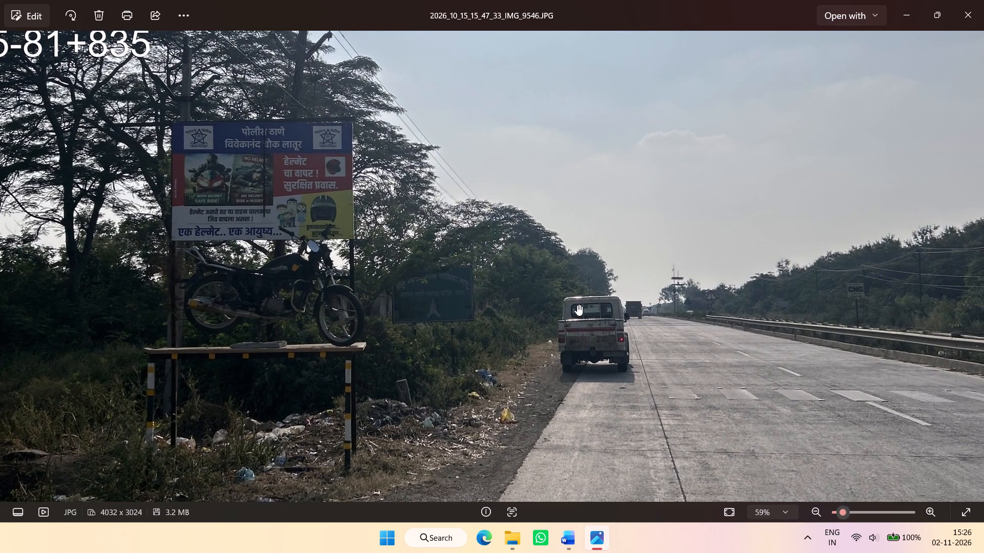
{"action": "scroll", "coordinate": [704, 325], "scroll_direction": "up", "scroll_amount": 6}
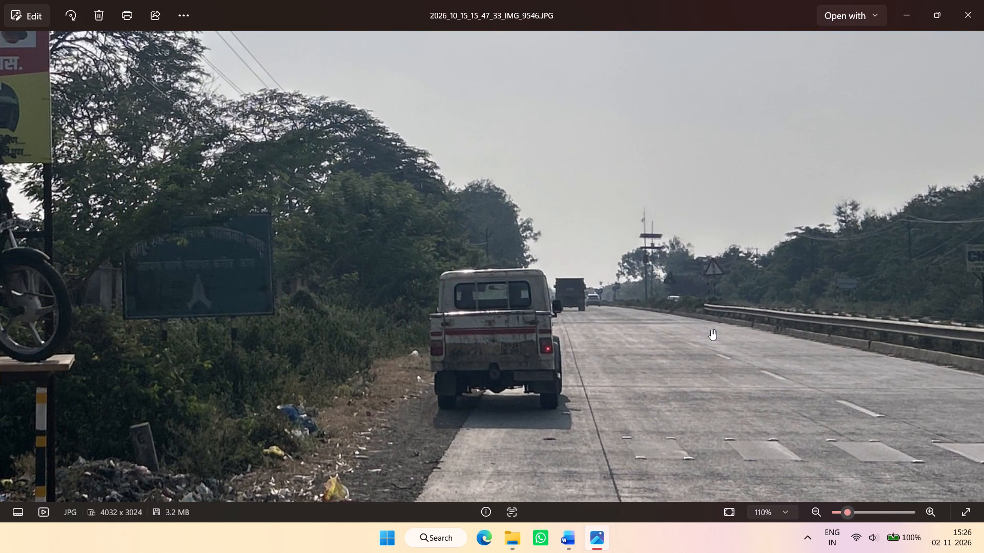
{"action": "scroll", "coordinate": [536, 305], "scroll_direction": "up", "scroll_amount": 7}
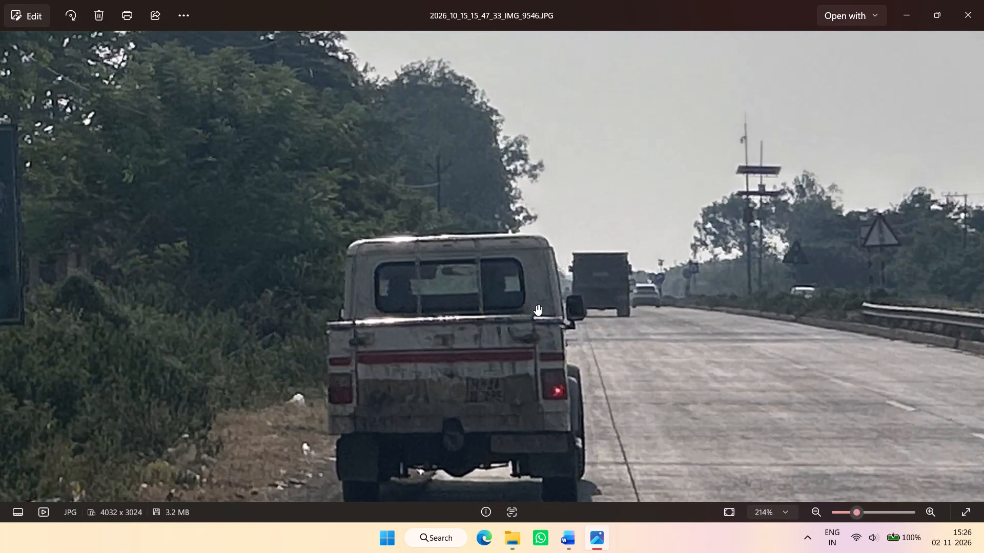
{"action": "scroll", "coordinate": [536, 305], "scroll_direction": "down", "scroll_amount": 10}
{"action": "scroll", "coordinate": [537, 303], "scroll_direction": "down", "scroll_amount": 17}
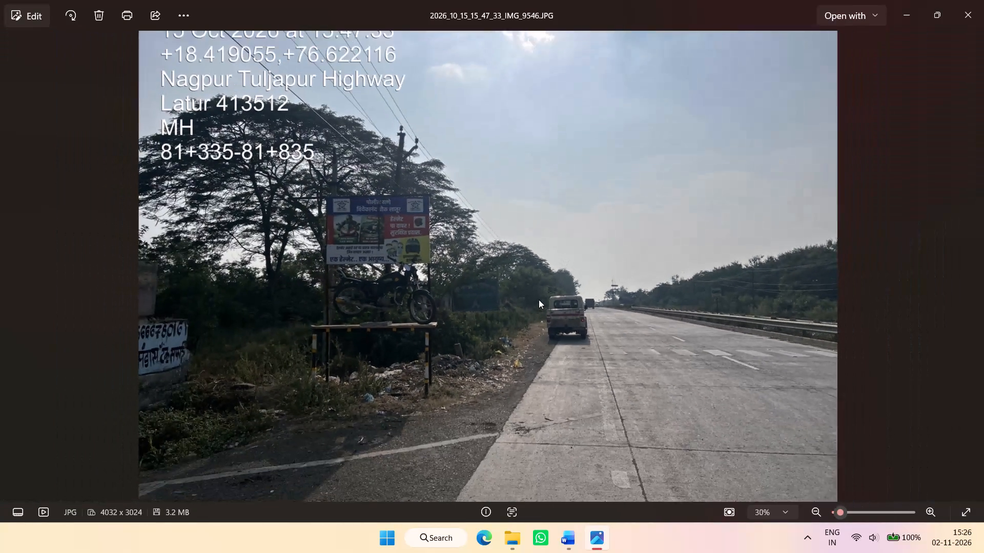
Recheck the 81+335-81+835 site photos and the neighbouring ones, from IMG_9550 back to IMG_9540, for further observations.
{"action": "left_click", "coordinate": [0, 275]}
{"action": "left_click", "coordinate": [983, 285]}
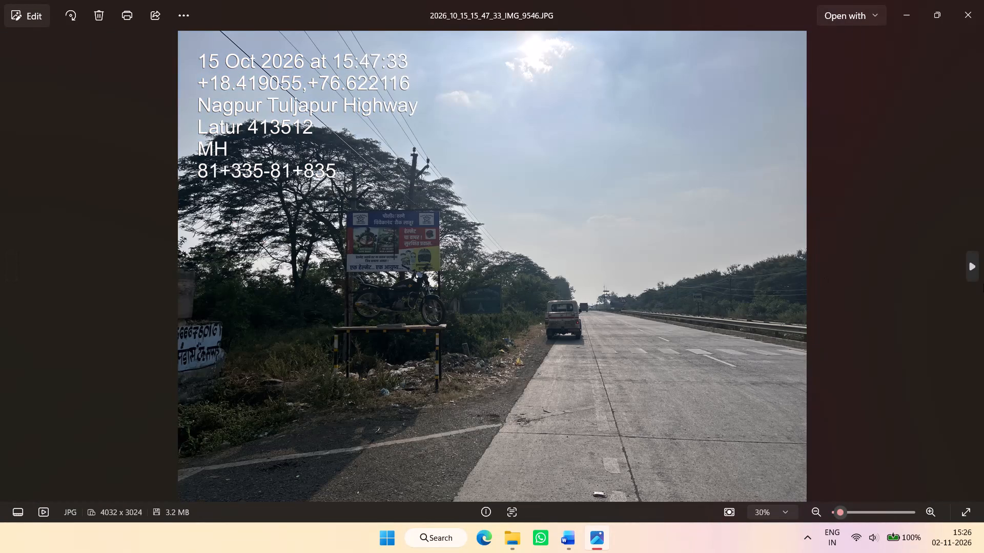
{"action": "left_click", "coordinate": [983, 284]}
{"action": "left_click_drag", "start_coordinate": [0, 309], "coordinate": [4, 266]}
{"action": "left_click", "coordinate": [983, 264]}
{"action": "left_click", "coordinate": [977, 274]}
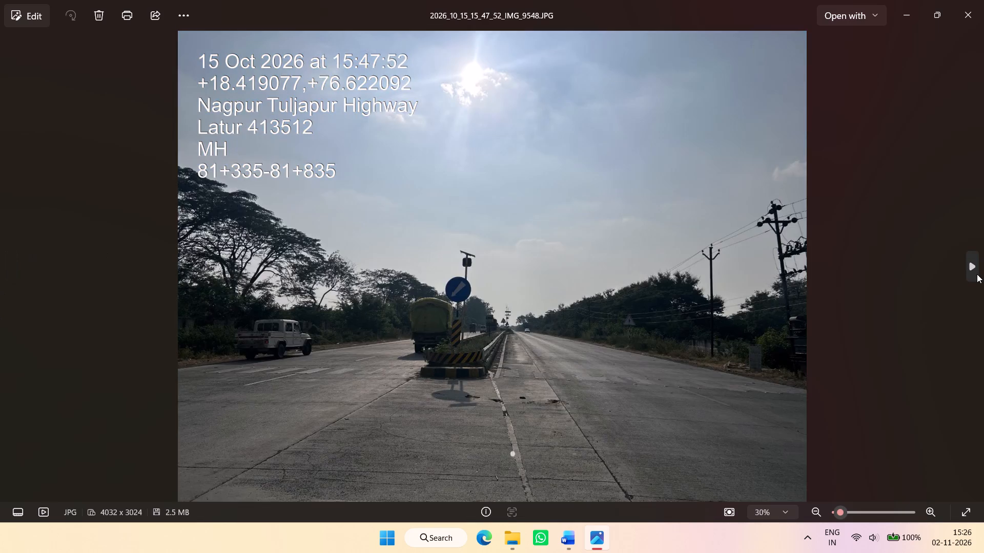
{"action": "left_click", "coordinate": [977, 274]}
{"action": "left_click", "coordinate": [977, 274]}
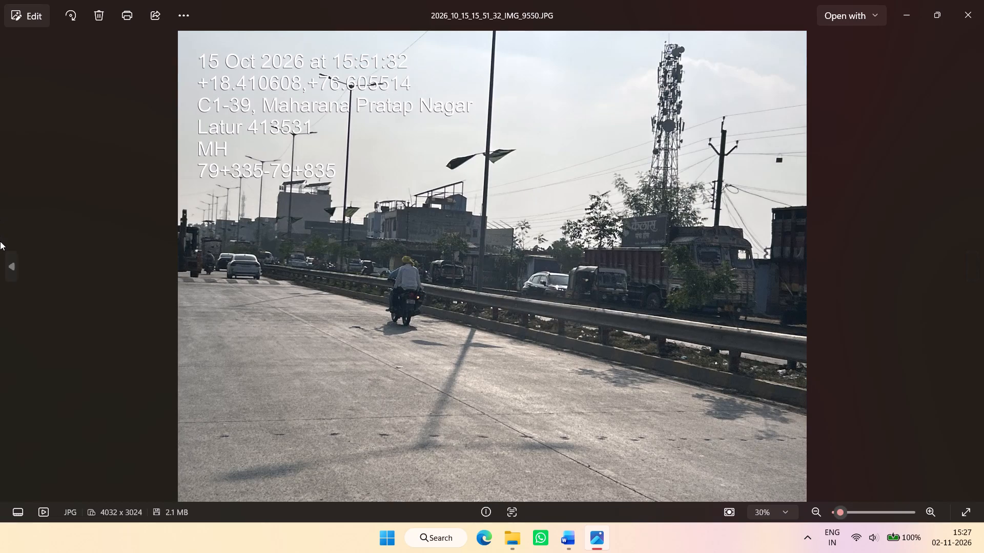
{"action": "left_click", "coordinate": [0, 241]}
{"action": "left_click", "coordinate": [0, 244]}
{"action": "left_click", "coordinate": [0, 247]}
{"action": "key", "text": "alt+Tab"}
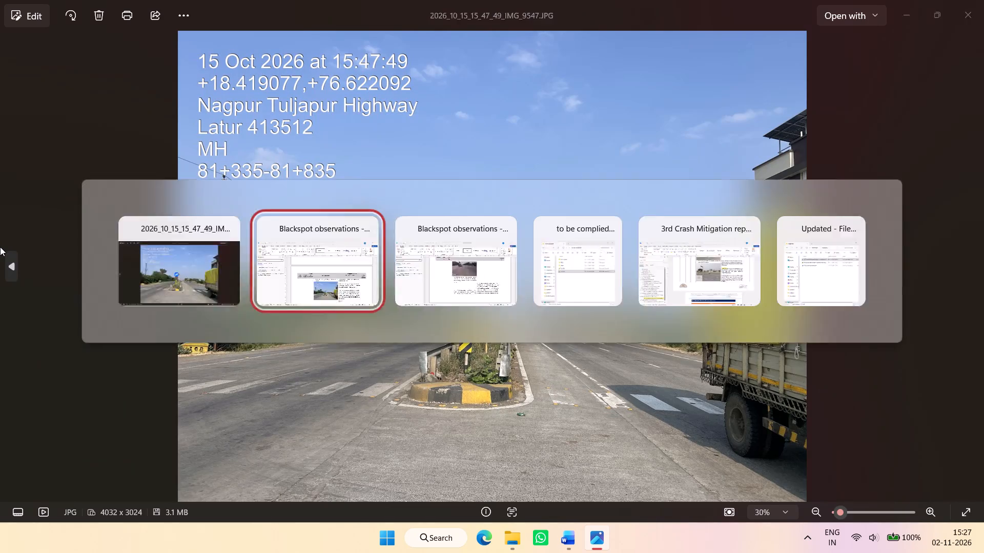
{"action": "key", "text": "alt+Tab"}
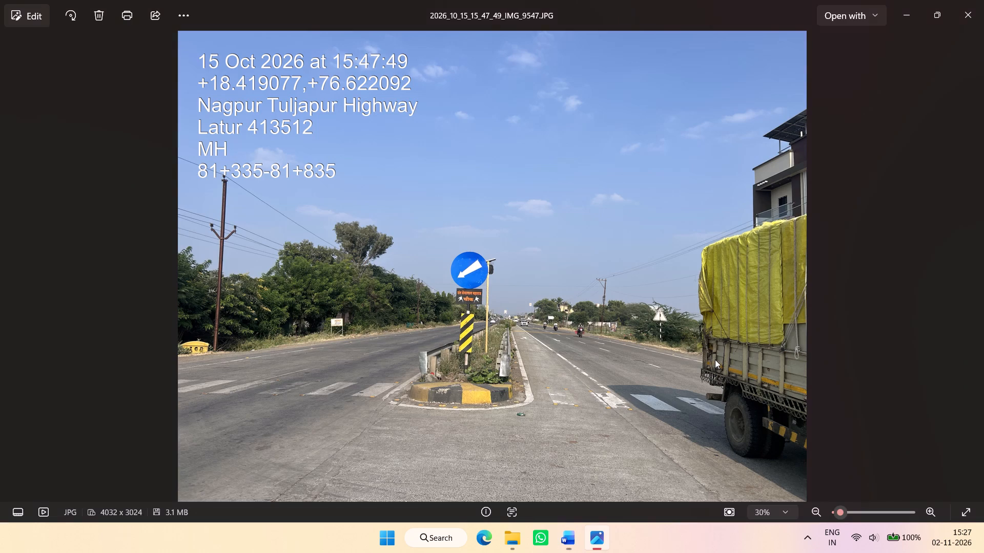
{"action": "left_click", "coordinate": [983, 330]}
{"action": "triple_click", "coordinate": [0, 321]}
{"action": "triple_click", "coordinate": [0, 321]}
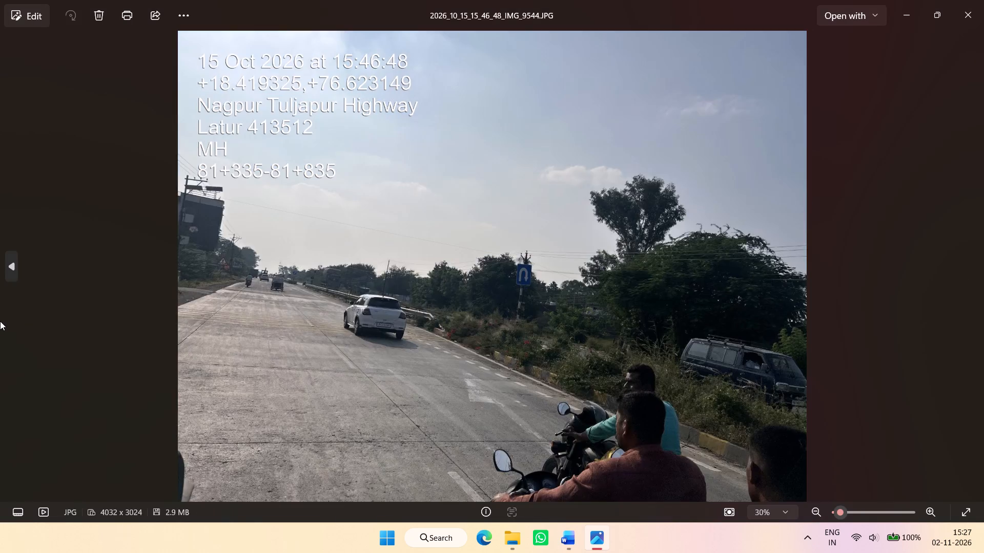
{"action": "left_click", "coordinate": [0, 321]}
{"action": "left_click", "coordinate": [0, 321]}
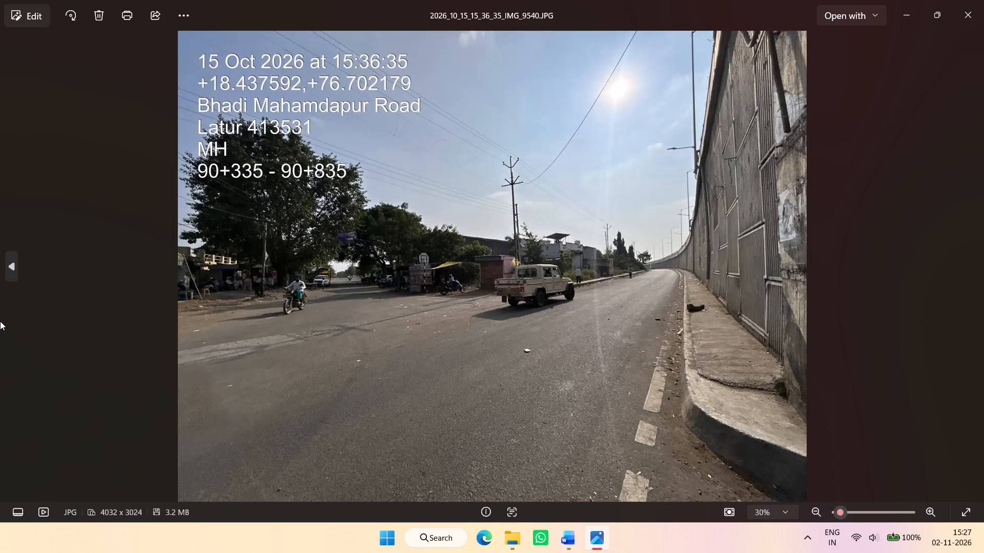
{"action": "left_click", "coordinate": [983, 279]}
{"action": "left_click", "coordinate": [983, 279]}
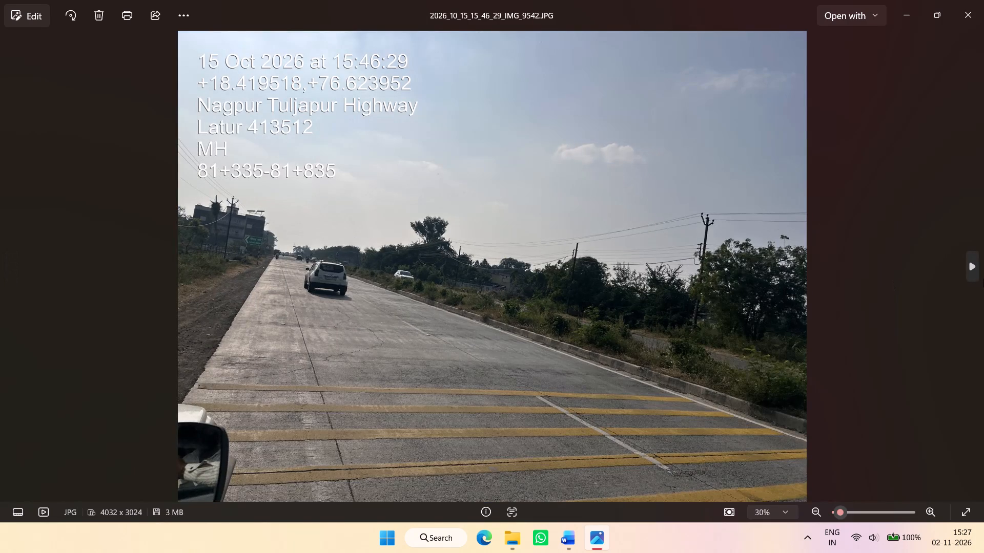
{"action": "left_click", "coordinate": [983, 279]}
{"action": "left_click", "coordinate": [983, 279]}
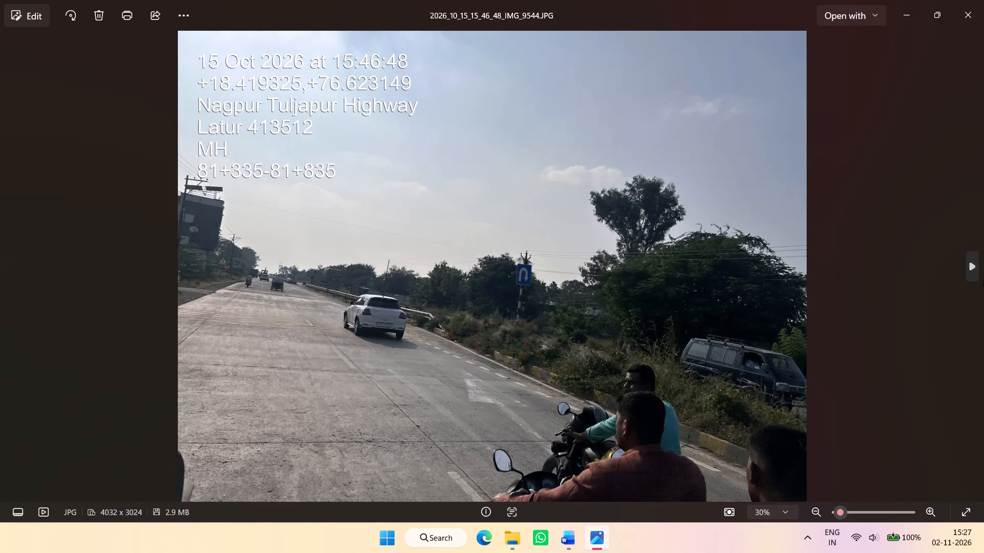
{"action": "left_click", "coordinate": [0, 191]}
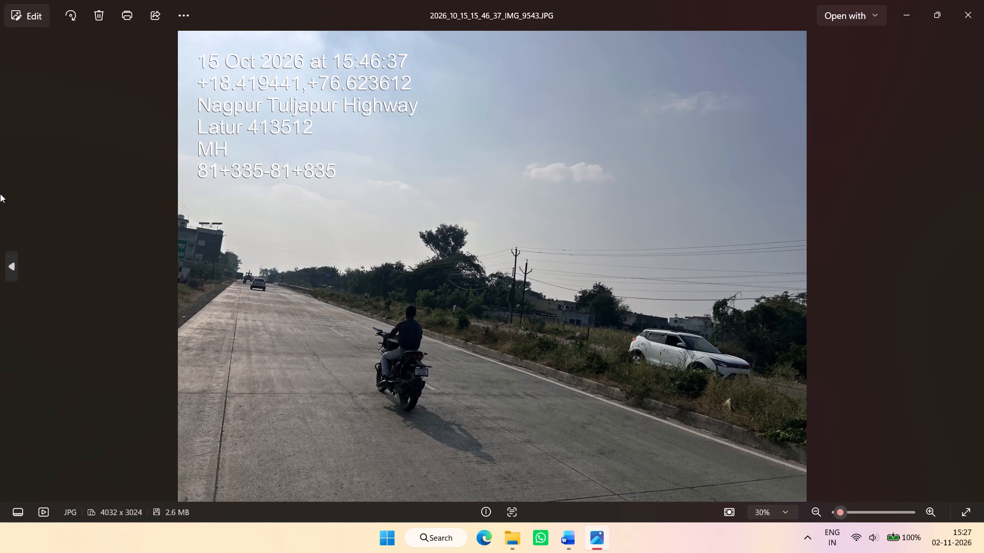
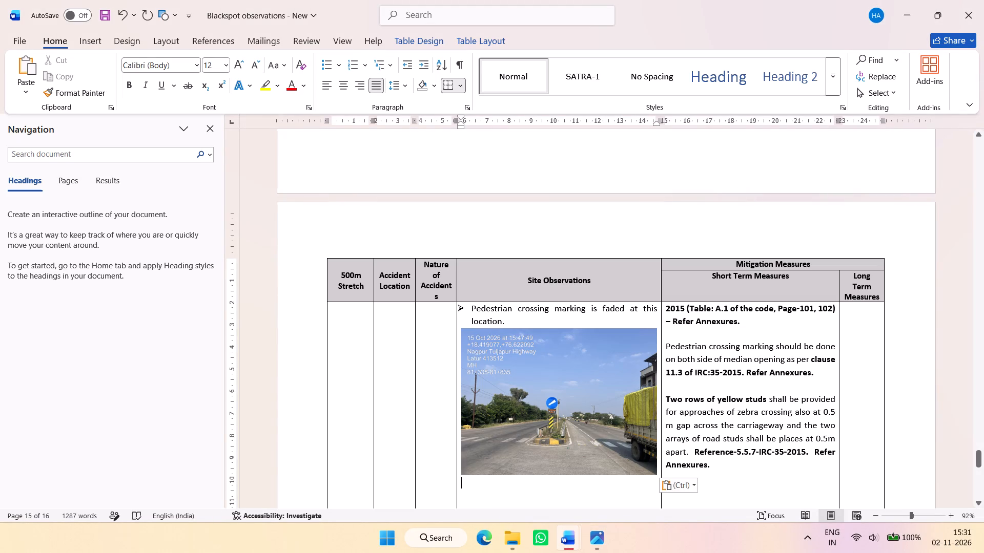
Copy the missing road studs observation and its cat's eyes measure from the 77+835-78+335 row.
{"action": "scroll", "coordinate": [578, 415], "scroll_direction": "up", "scroll_amount": 14}
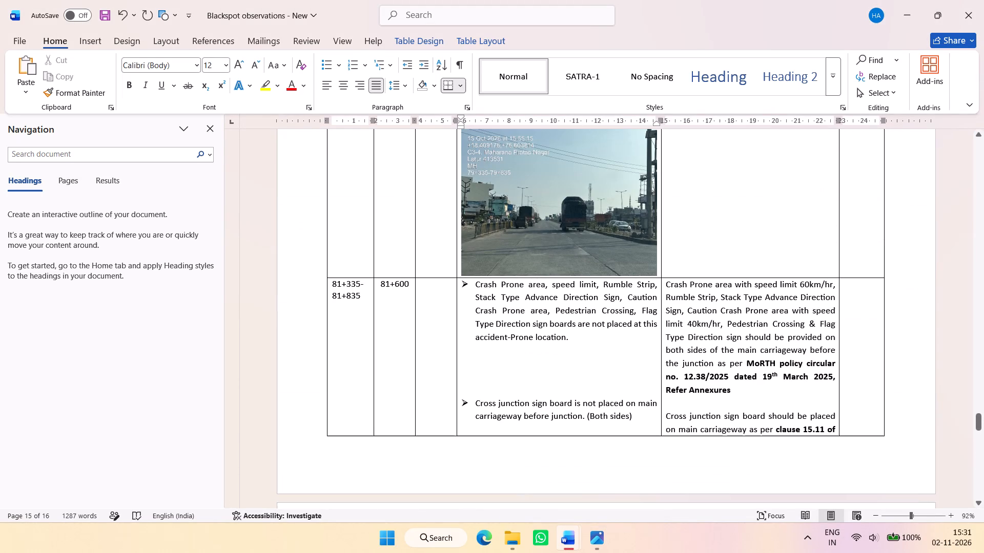
{"action": "left_click_drag", "start_coordinate": [978, 420], "coordinate": [983, 130]}
{"action": "scroll", "coordinate": [982, 169], "scroll_direction": "down", "scroll_amount": 1}
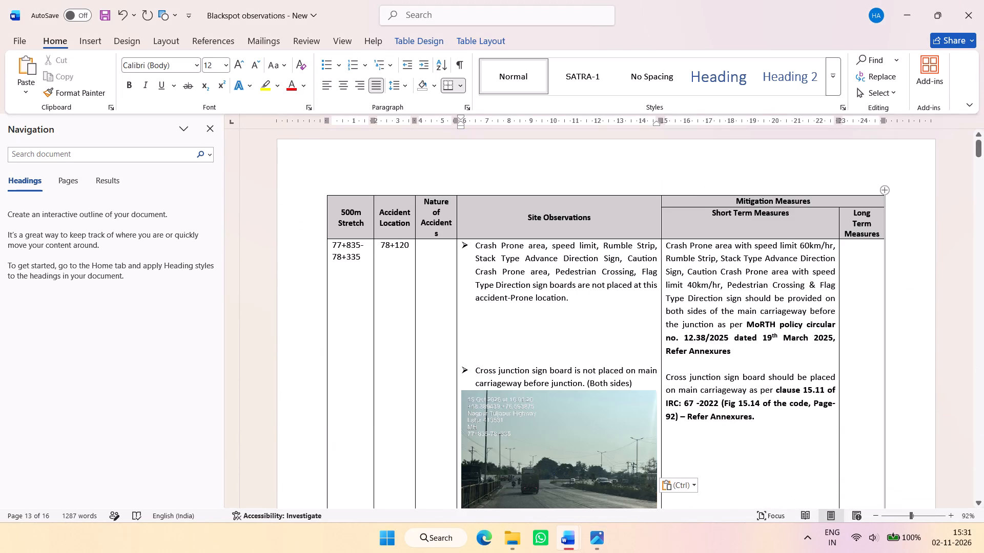
{"action": "scroll", "coordinate": [607, 325], "scroll_direction": "down", "scroll_amount": 9}
{"action": "left_click_drag", "start_coordinate": [559, 393], "coordinate": [548, 388]}
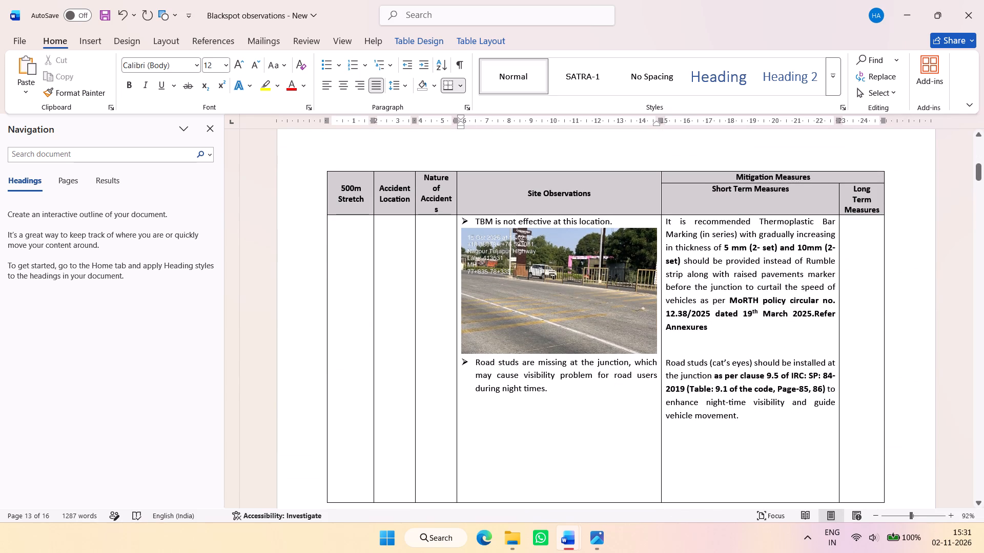
{"action": "left_click_drag", "start_coordinate": [548, 388], "coordinate": [481, 360]}
{"action": "left_click_drag", "start_coordinate": [754, 414], "coordinate": [682, 364], "text": "ctrl"}
{"action": "key", "text": "ctrl+c"}
{"action": "key", "text": "ctrl+c"}
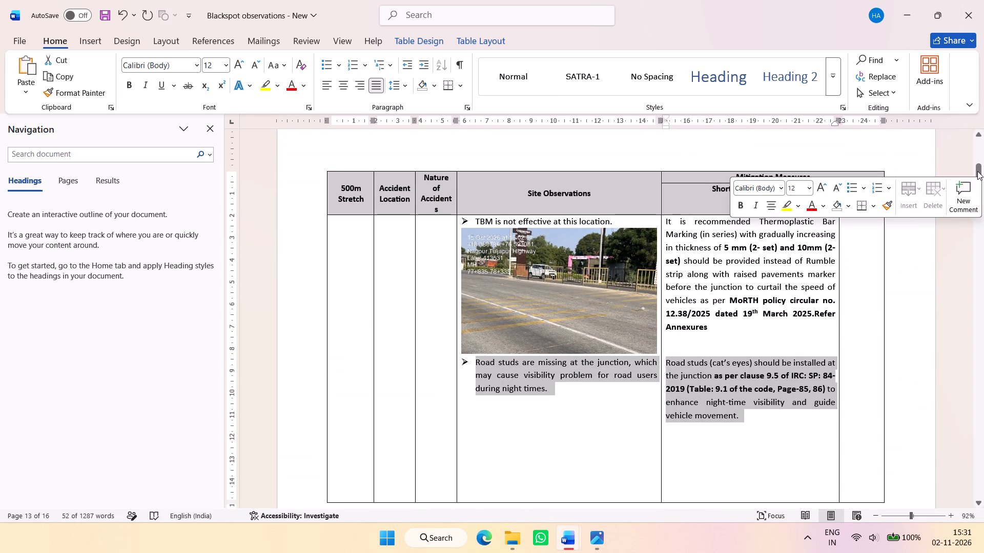
Paste the copied road studs texts above the cross junction observation in the 81+335-81+835 row.
{"action": "left_click_drag", "start_coordinate": [977, 168], "coordinate": [978, 173]}
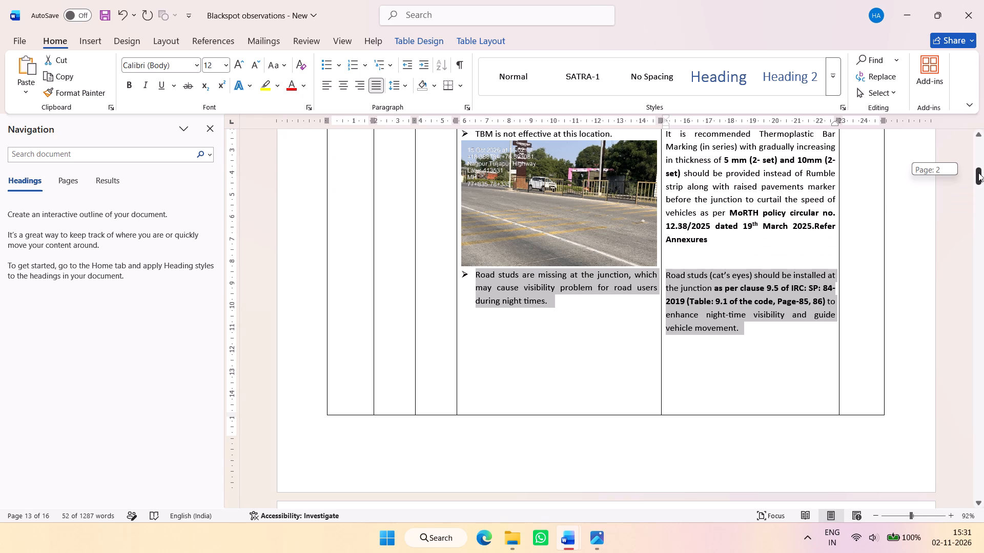
{"action": "left_click_drag", "start_coordinate": [978, 173], "coordinate": [983, 399]}
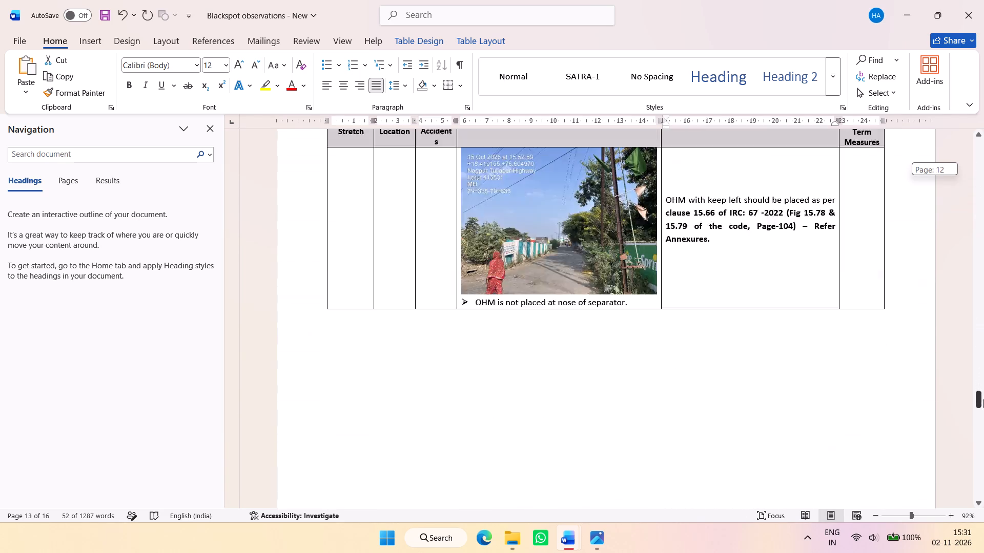
{"action": "left_click_drag", "start_coordinate": [983, 399], "coordinate": [983, 497]}
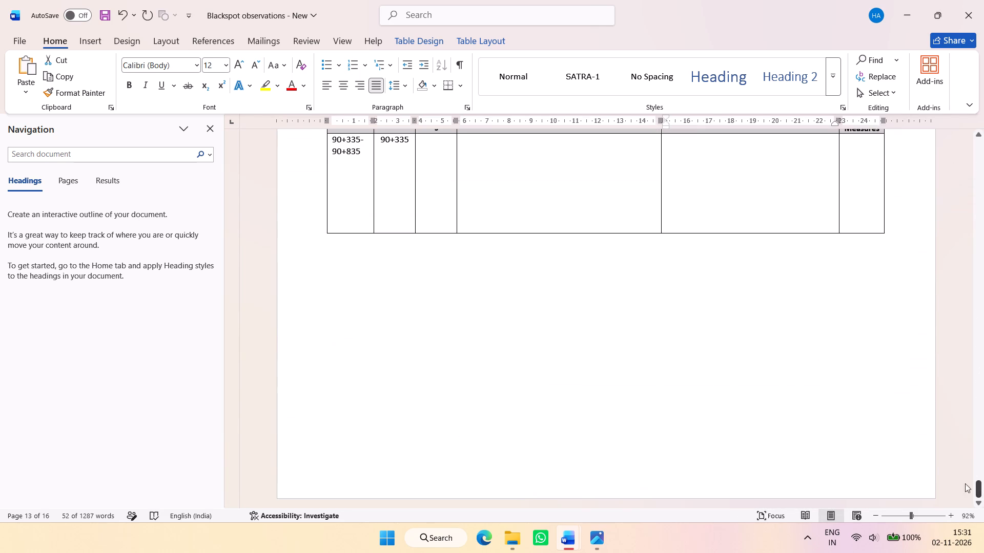
{"action": "scroll", "coordinate": [759, 409], "scroll_direction": "up", "scroll_amount": 6}
{"action": "scroll", "coordinate": [631, 360], "scroll_direction": "up", "scroll_amount": 19}
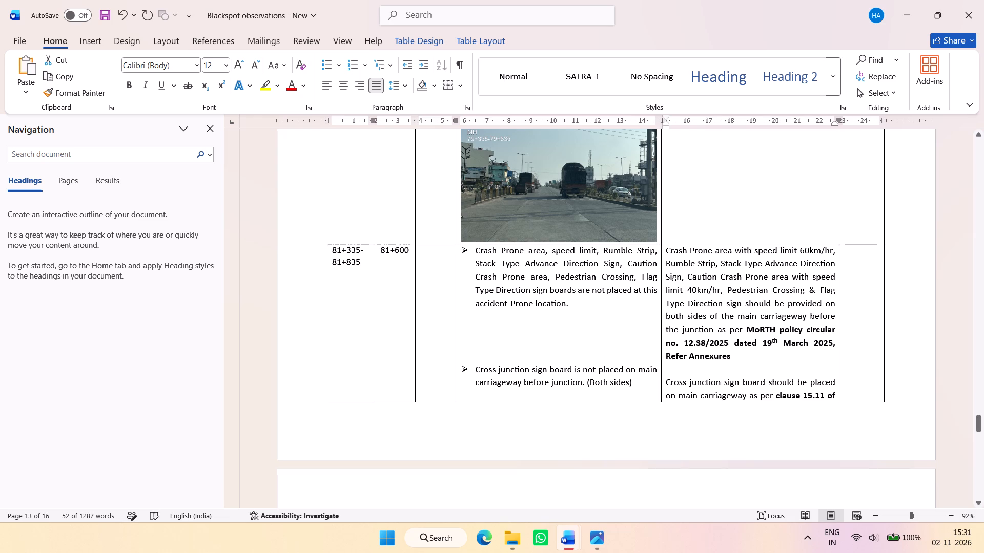
{"action": "left_click", "coordinate": [502, 364]}
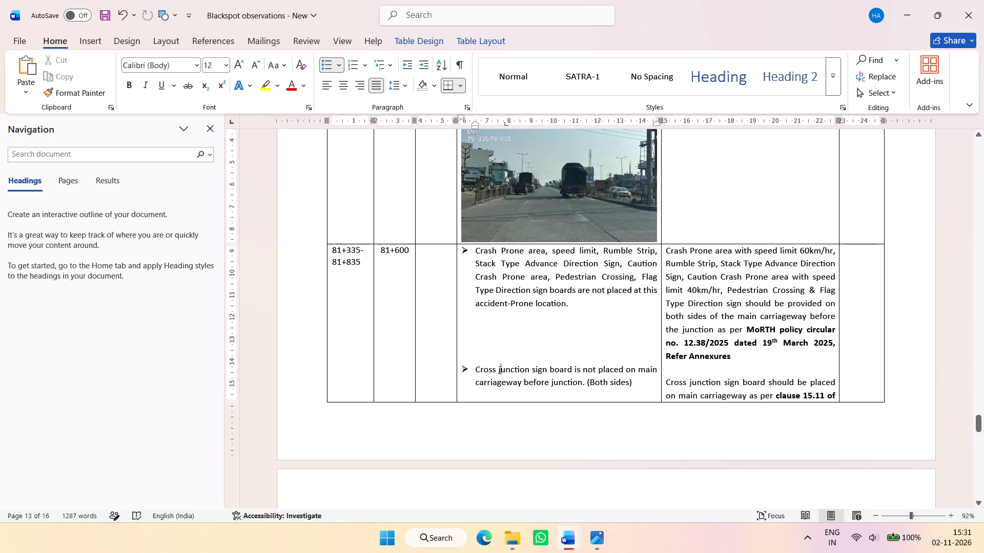
{"action": "left_click", "coordinate": [481, 352]}
{"action": "key", "text": "Return"}
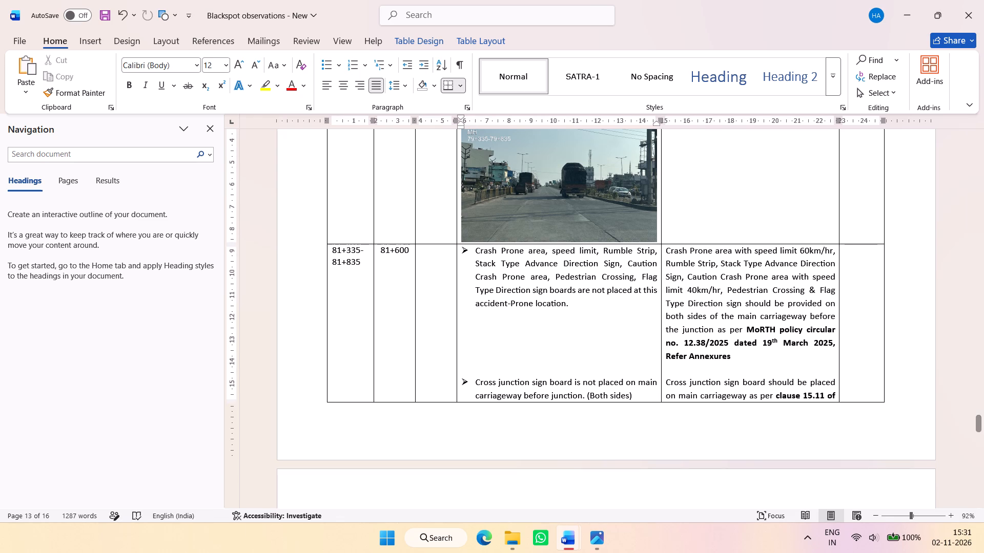
{"action": "key", "text": "Return"}
{"action": "key", "text": "ctrl+v"}
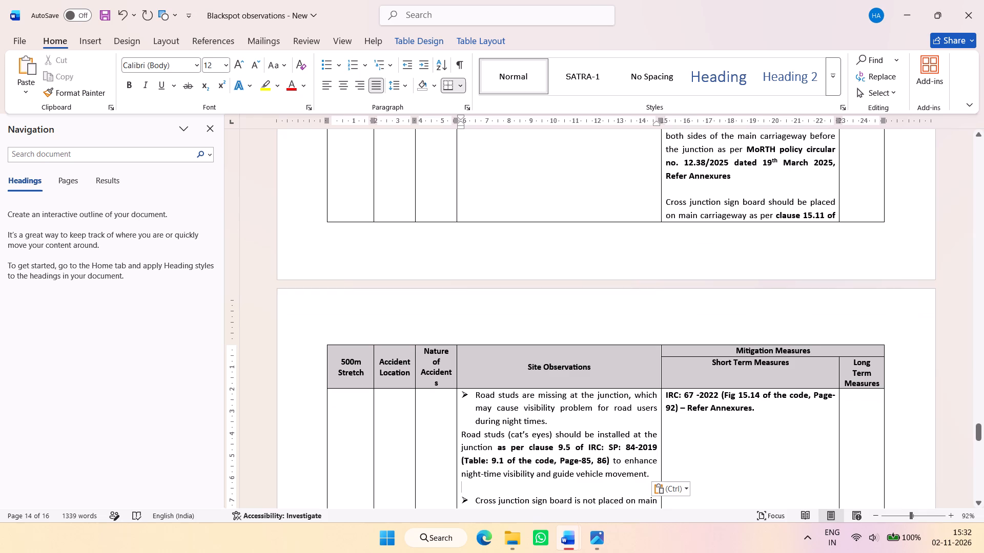
Move the road studs (cat's eyes) recommendation from Site Observations to Short Term Measures, above the cross junction measure.
{"action": "left_click_drag", "start_coordinate": [651, 474], "coordinate": [469, 432]}
{"action": "key", "text": "ctrl+x"}
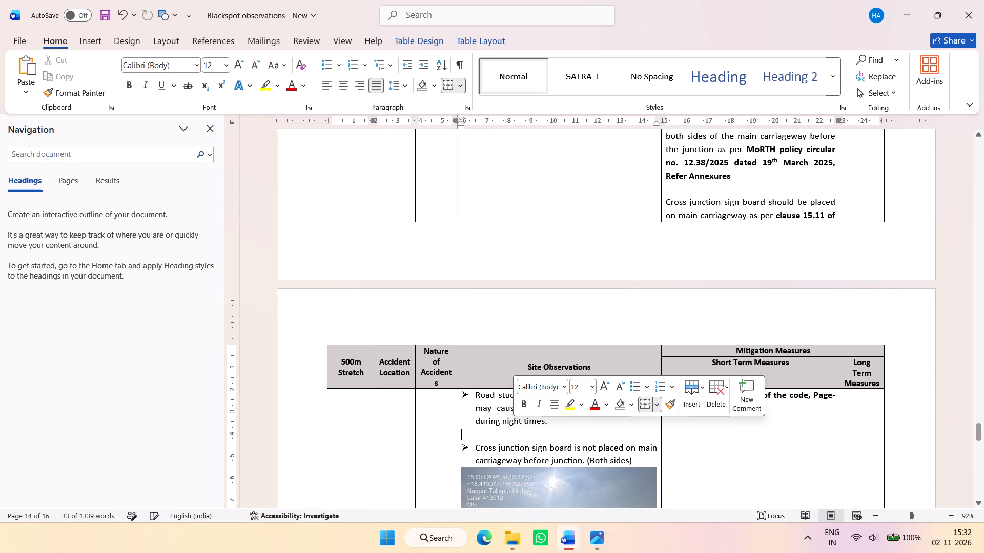
{"action": "left_click", "coordinate": [720, 193]}
{"action": "key", "text": "Return"}
{"action": "key", "text": "ctrl+v"}
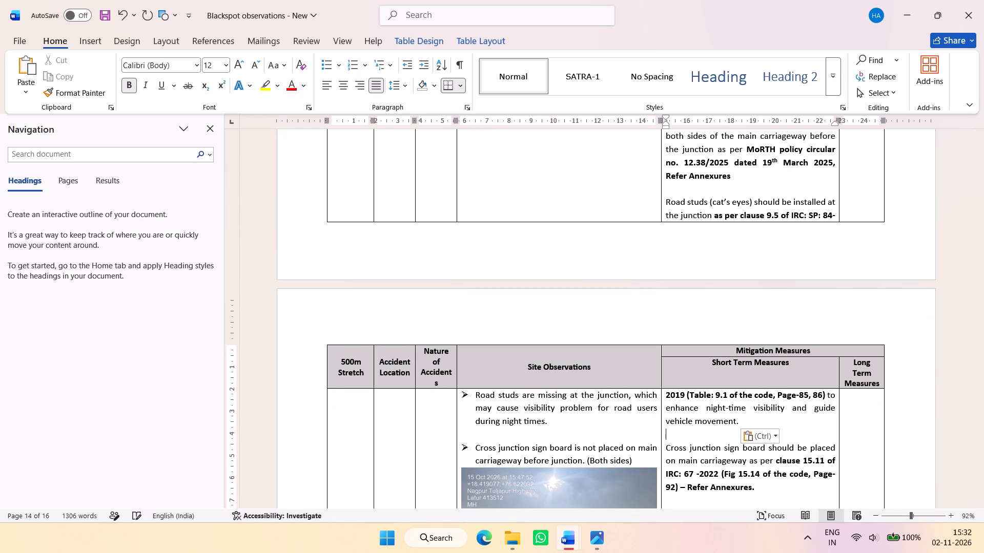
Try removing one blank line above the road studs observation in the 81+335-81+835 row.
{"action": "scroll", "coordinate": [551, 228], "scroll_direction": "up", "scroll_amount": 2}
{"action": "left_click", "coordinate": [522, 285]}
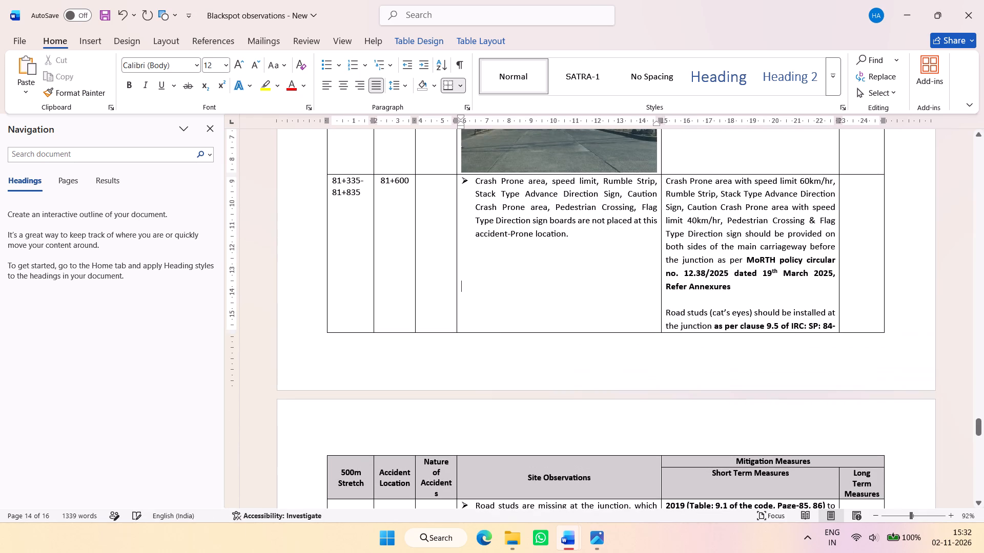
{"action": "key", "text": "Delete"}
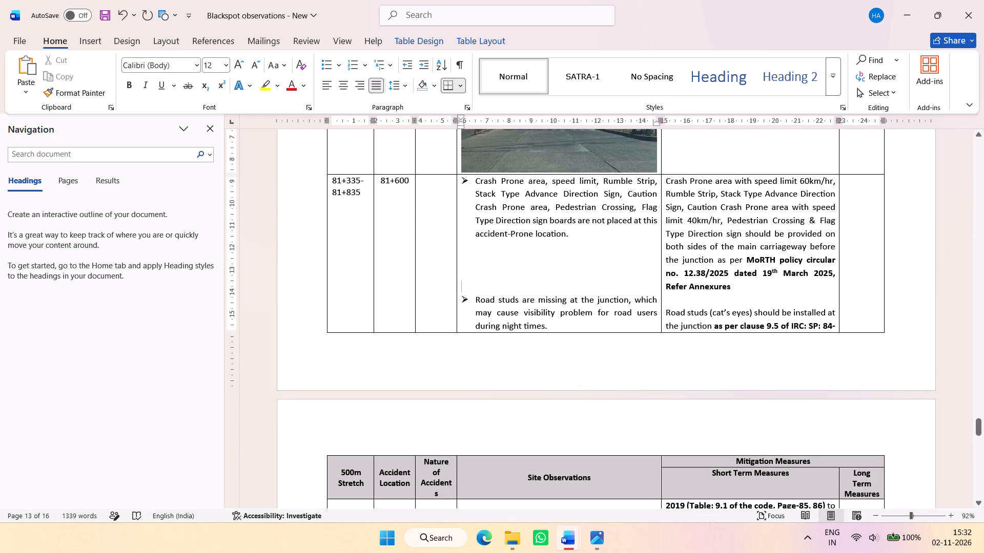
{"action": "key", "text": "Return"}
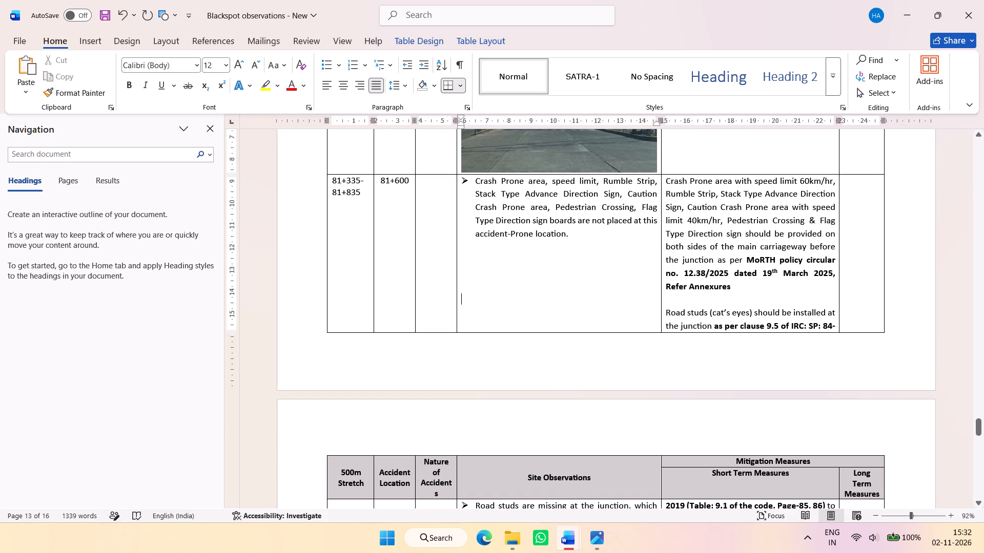
Add a full stop after "Refer Annexures" in the row's crash prone area measure and save the document.
{"action": "left_click", "coordinate": [737, 285]}
{"action": "key", "text": "period"}
{"action": "scroll", "coordinate": [737, 288], "scroll_direction": "down", "scroll_amount": 2}
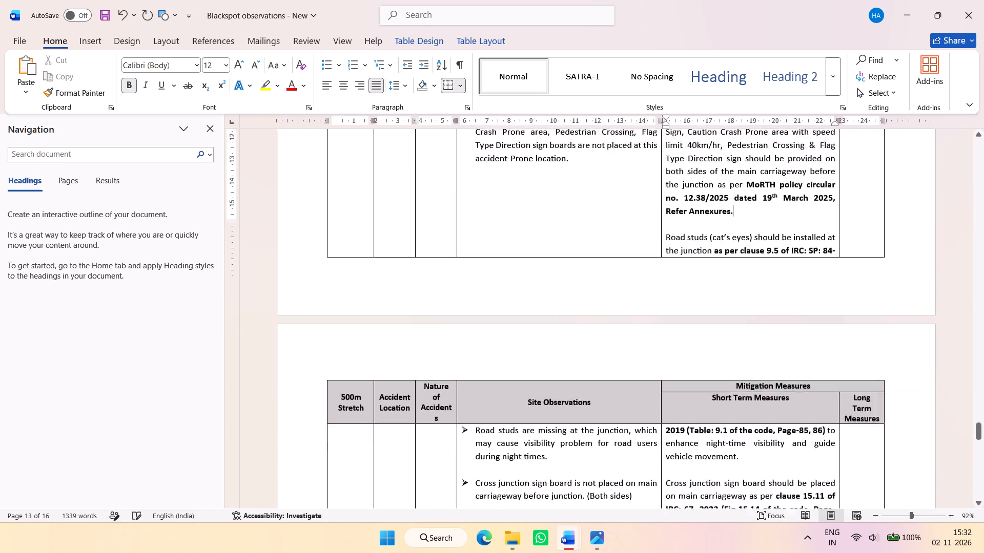
{"action": "scroll", "coordinate": [737, 288], "scroll_direction": "down", "scroll_amount": 1}
{"action": "scroll", "coordinate": [765, 402], "scroll_direction": "down", "scroll_amount": 3}
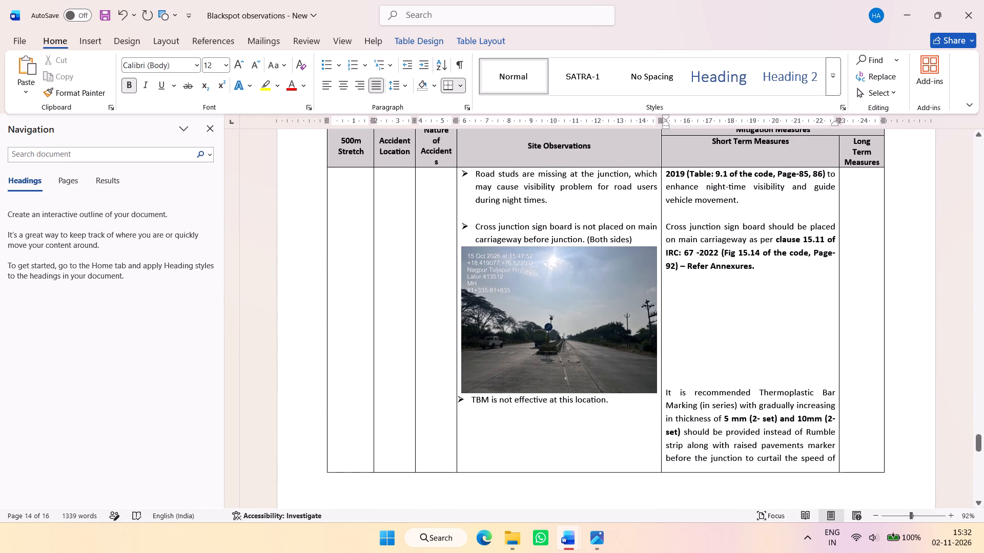
{"action": "left_click", "coordinate": [101, 20]}
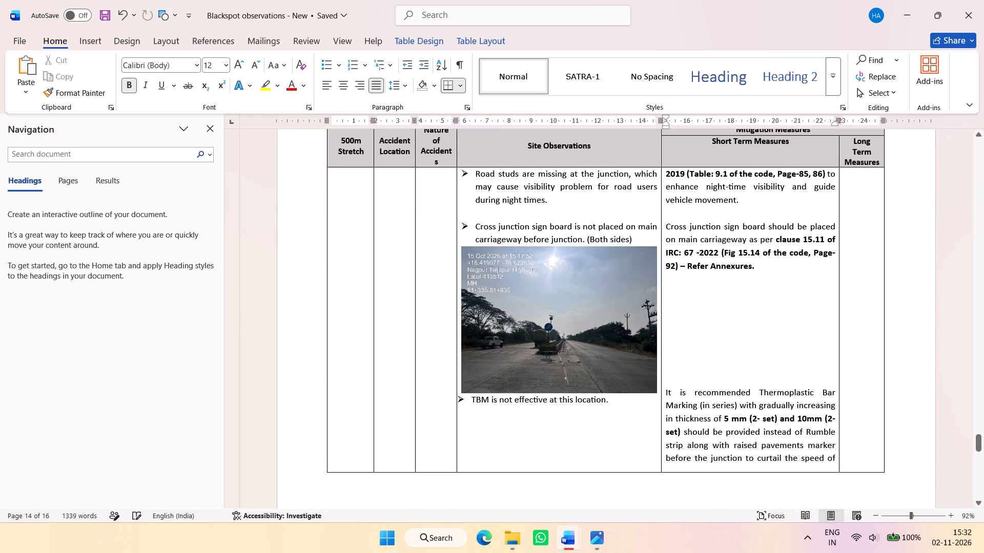
Delete the surplus empty lines below the pedestrian crossing photo in the 81+335-81+835 row.
{"action": "scroll", "coordinate": [826, 359], "scroll_direction": "down", "scroll_amount": 20}
{"action": "scroll", "coordinate": [826, 359], "scroll_direction": "down", "scroll_amount": 8}
{"action": "scroll", "coordinate": [819, 361], "scroll_direction": "up", "scroll_amount": 8}
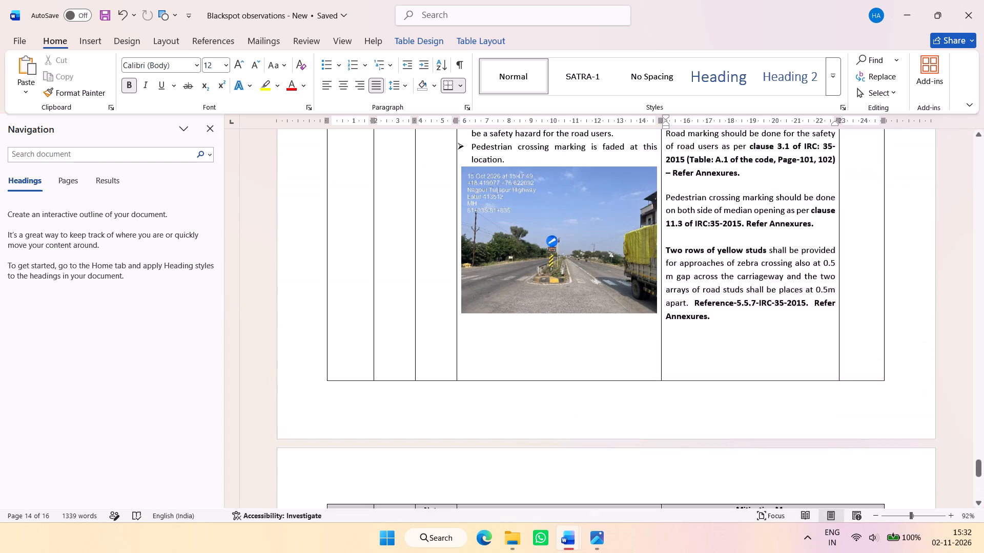
{"action": "left_click", "coordinate": [753, 379]}
{"action": "left_click", "coordinate": [739, 390]}
{"action": "left_click", "coordinate": [607, 399]}
{"action": "left_click_drag", "start_coordinate": [555, 366], "coordinate": [555, 410]}
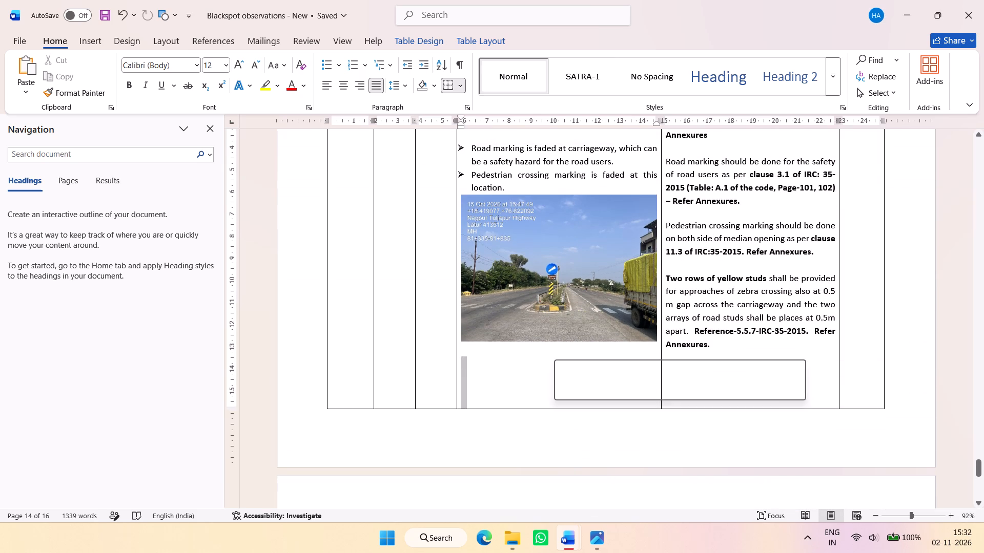
{"action": "key", "text": "Delete"}
{"action": "scroll", "coordinate": [573, 405], "scroll_direction": "down", "scroll_amount": 4}
{"action": "scroll", "coordinate": [556, 394], "scroll_direction": "up", "scroll_amount": 4}
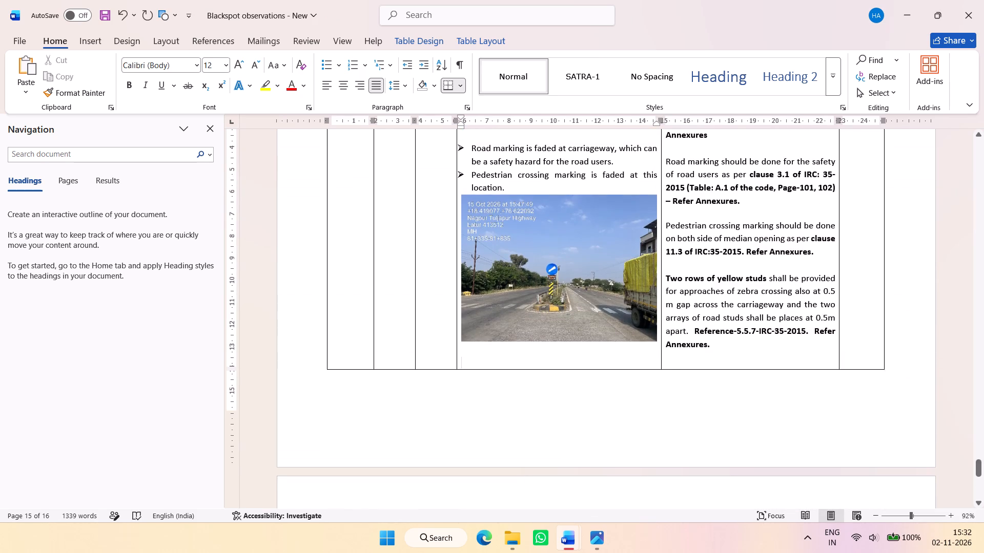
Insert a blank line between the faded road marking and pedestrian crossing observations, and tighten its paragraph spacing.
{"action": "scroll", "coordinate": [695, 328], "scroll_direction": "up", "scroll_amount": 1}
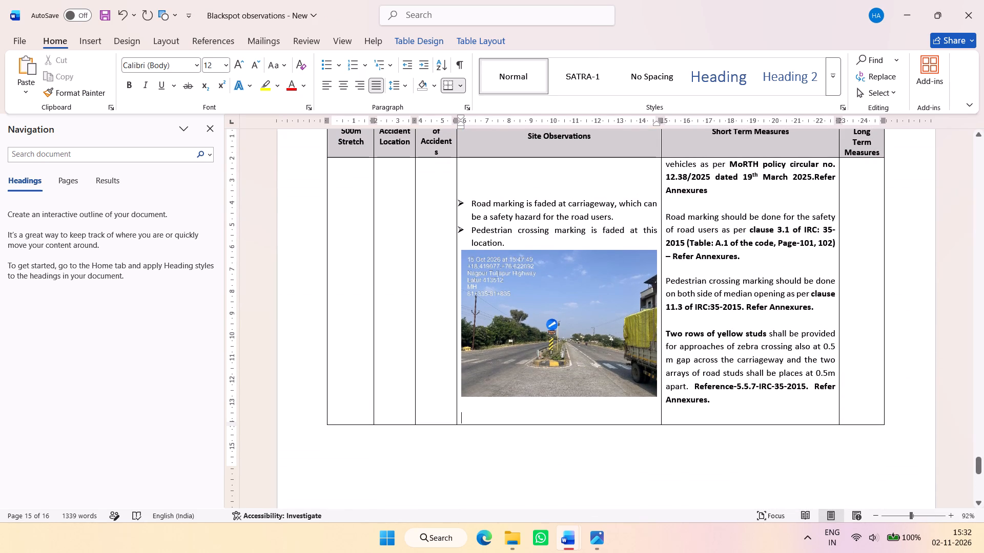
{"action": "left_click", "coordinate": [635, 219]}
{"action": "key", "text": "Return"}
{"action": "key", "text": "Return"}
{"action": "left_click", "coordinate": [610, 225]}
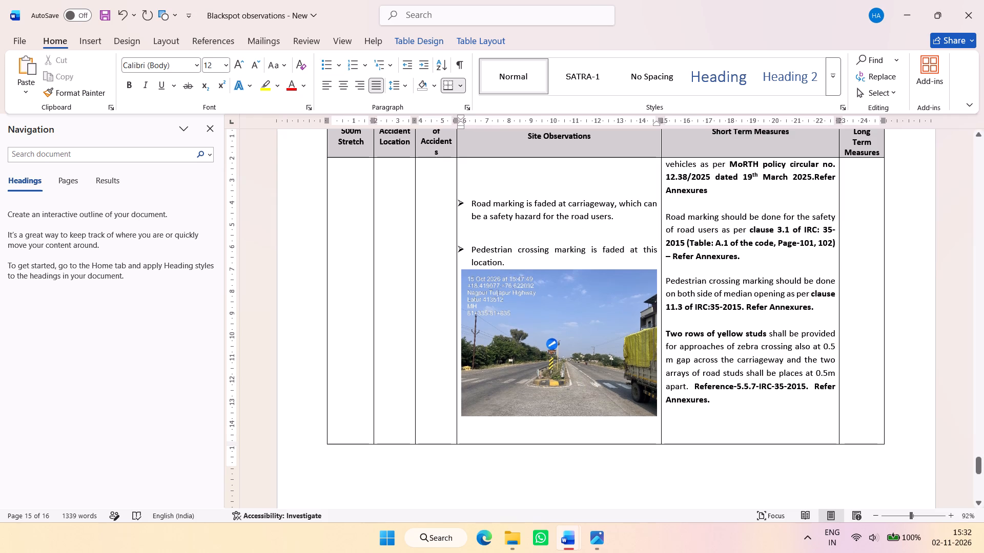
{"action": "left_click", "coordinate": [392, 89]}
{"action": "left_click", "coordinate": [434, 241]}
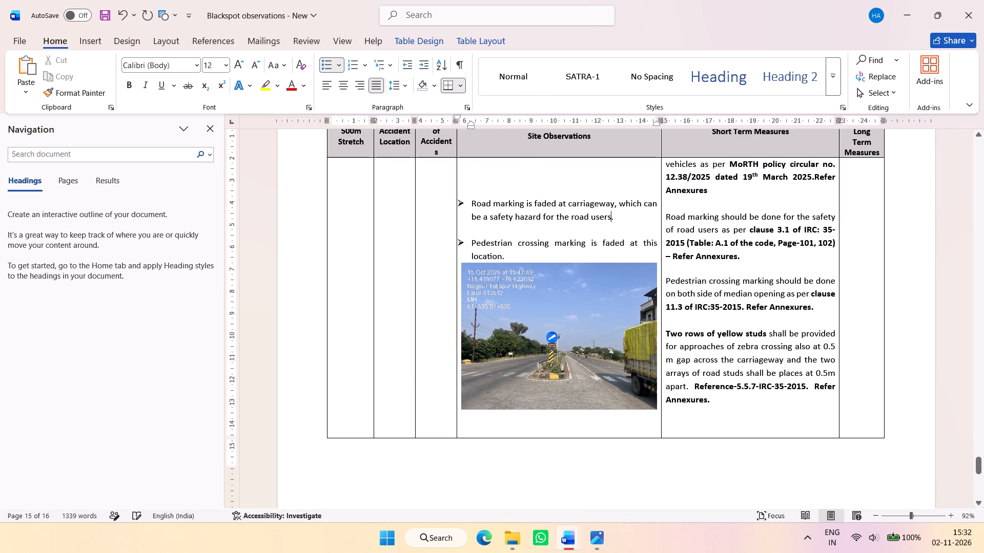
Review the 81+335-81+835 row's observations and measures and the empty 90+335-90+835 row that follows.
{"action": "scroll", "coordinate": [836, 400], "scroll_direction": "up", "scroll_amount": 20}
{"action": "scroll", "coordinate": [837, 396], "scroll_direction": "up", "scroll_amount": 2}
{"action": "scroll", "coordinate": [837, 396], "scroll_direction": "down", "scroll_amount": 8}
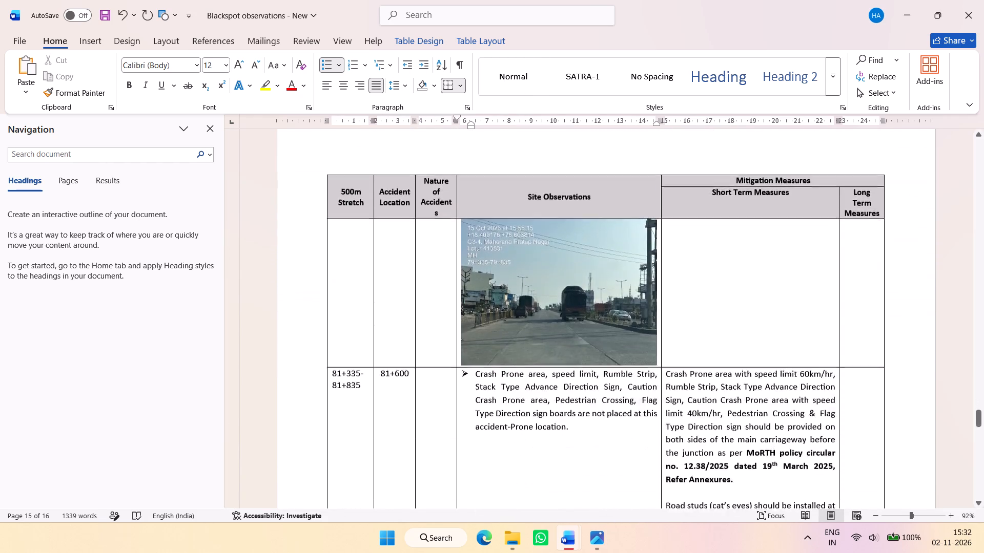
{"action": "scroll", "coordinate": [838, 393], "scroll_direction": "down", "scroll_amount": 20}
{"action": "scroll", "coordinate": [839, 388], "scroll_direction": "down", "scroll_amount": 6}
{"action": "scroll", "coordinate": [839, 388], "scroll_direction": "up", "scroll_amount": 6}
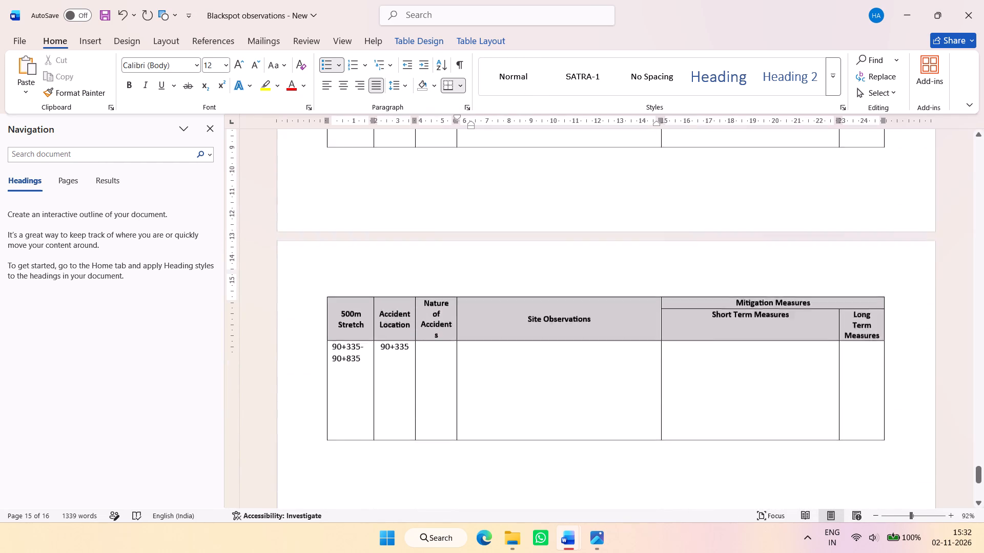
{"action": "scroll", "coordinate": [839, 388], "scroll_direction": "up", "scroll_amount": 3}
Copy the observation on partially placed side road sign boards and its speed breaker measure from the other Blackspot observations document.
{"action": "left_click", "coordinate": [556, 544]}
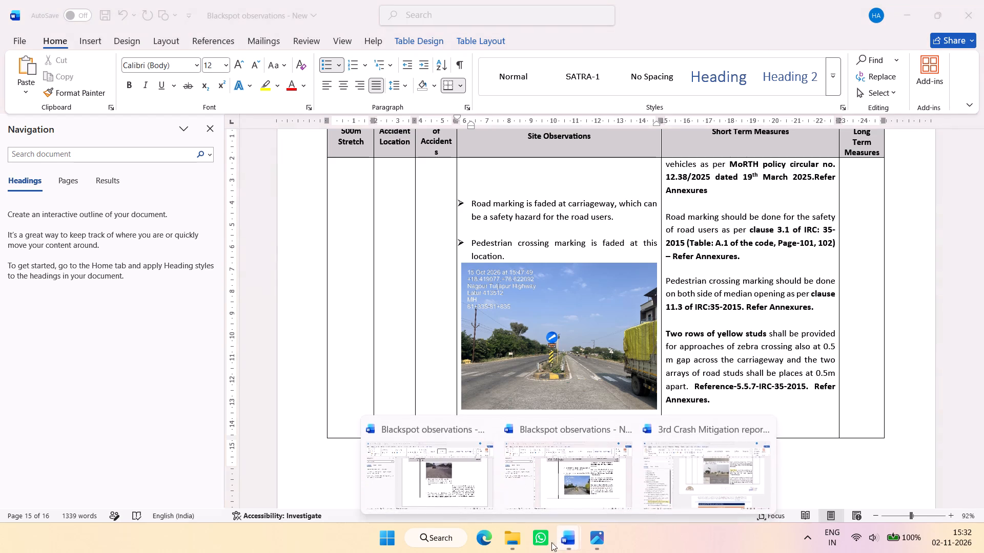
{"action": "left_click", "coordinate": [418, 492]}
{"action": "scroll", "coordinate": [591, 367], "scroll_direction": "down", "scroll_amount": 9}
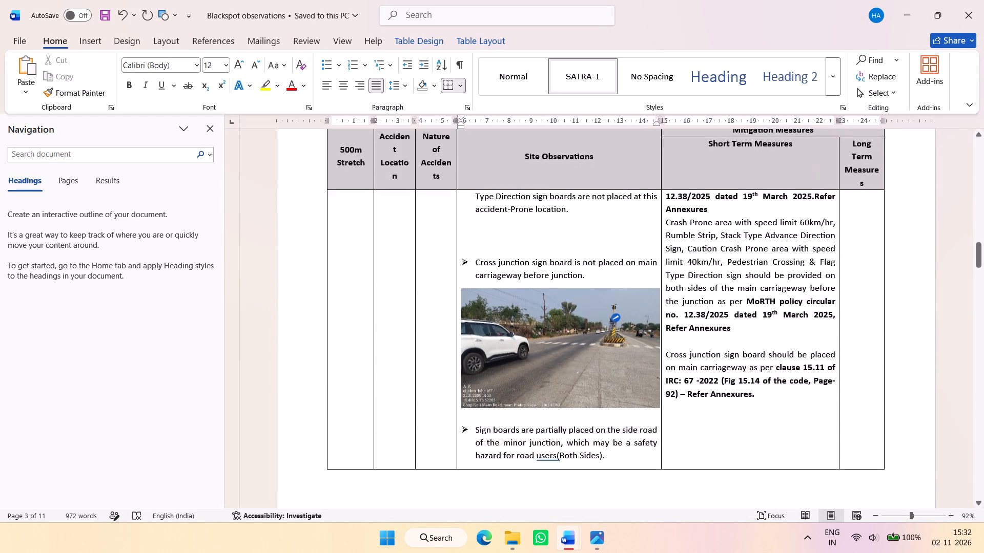
{"action": "scroll", "coordinate": [600, 397], "scroll_direction": "up", "scroll_amount": 2}
{"action": "scroll", "coordinate": [578, 308], "scroll_direction": "down", "scroll_amount": 2}
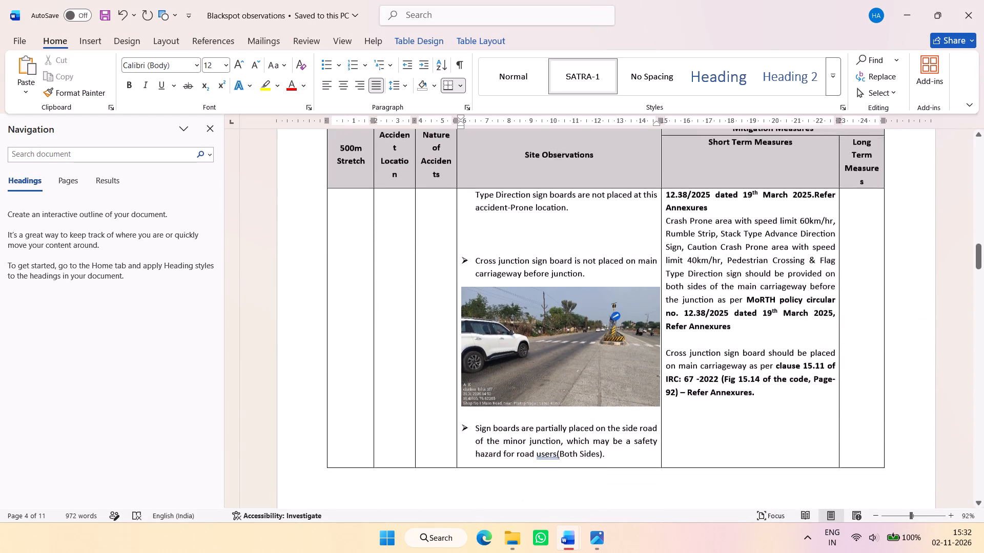
{"action": "scroll", "coordinate": [565, 312], "scroll_direction": "down", "scroll_amount": 15}
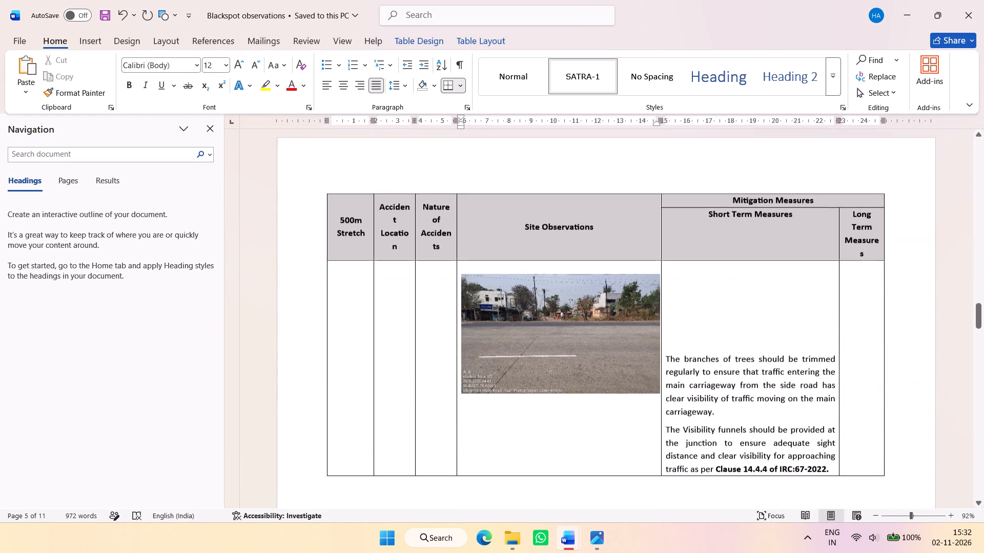
{"action": "scroll", "coordinate": [569, 304], "scroll_direction": "up", "scroll_amount": 2}
{"action": "scroll", "coordinate": [570, 304], "scroll_direction": "down", "scroll_amount": 8}
{"action": "scroll", "coordinate": [569, 304], "scroll_direction": "up", "scroll_amount": 6}
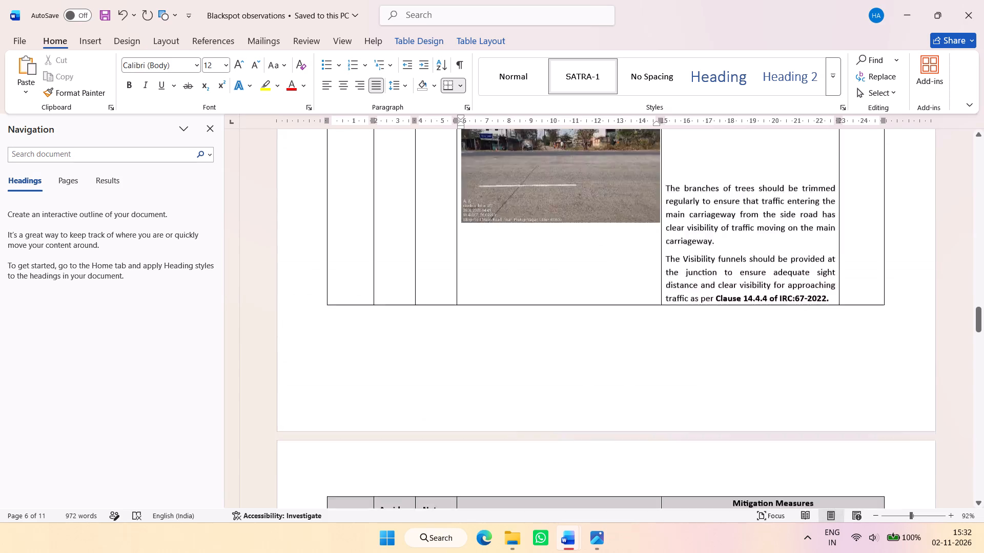
{"action": "scroll", "coordinate": [569, 304], "scroll_direction": "up", "scroll_amount": 12}
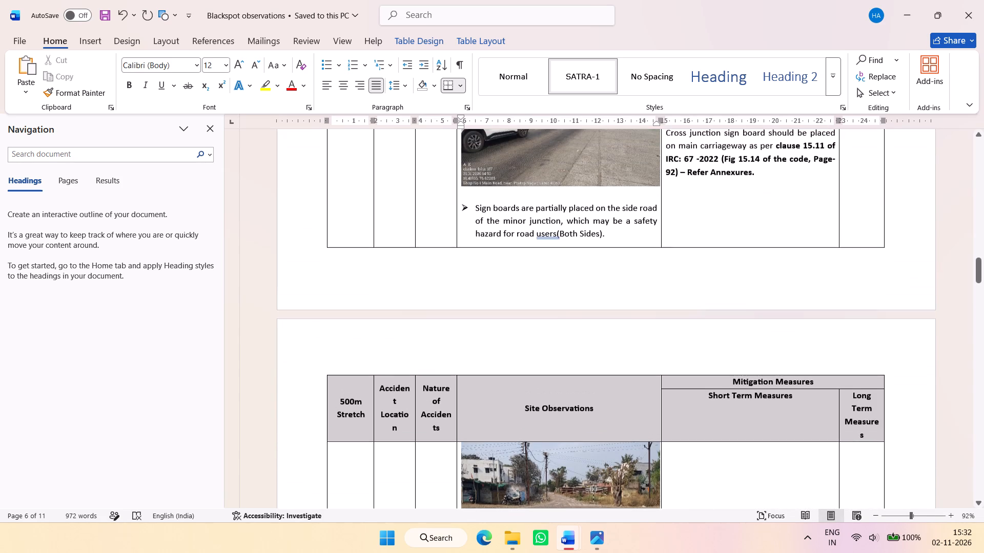
{"action": "scroll", "coordinate": [569, 304], "scroll_direction": "up", "scroll_amount": 1}
{"action": "left_click_drag", "start_coordinate": [635, 290], "coordinate": [501, 267]}
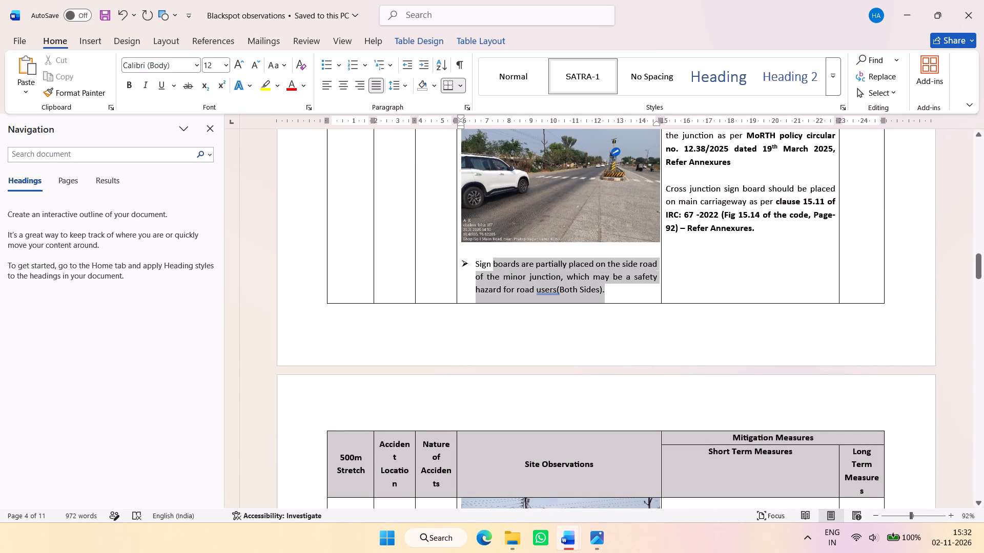
{"action": "left_click_drag", "start_coordinate": [501, 267], "coordinate": [490, 266]}
{"action": "scroll", "coordinate": [782, 280], "scroll_direction": "down", "scroll_amount": 4}
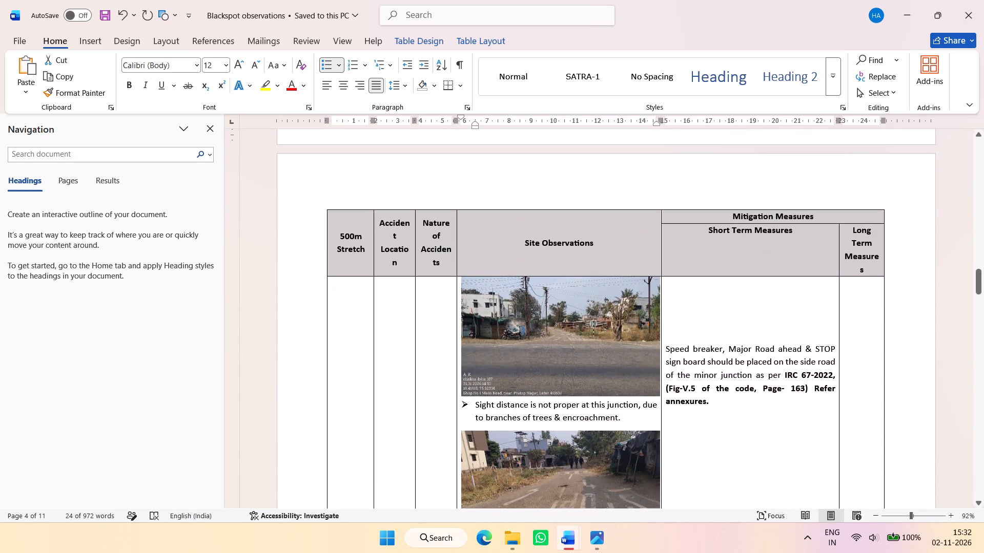
{"action": "left_click_drag", "start_coordinate": [725, 399], "coordinate": [683, 349], "text": "ctrl"}
{"action": "key", "text": "ctrl+c"}
{"action": "key", "text": "ctrl+c"}
{"action": "key", "text": "ctrl+c"}
{"action": "key", "text": "ctrl+c"}
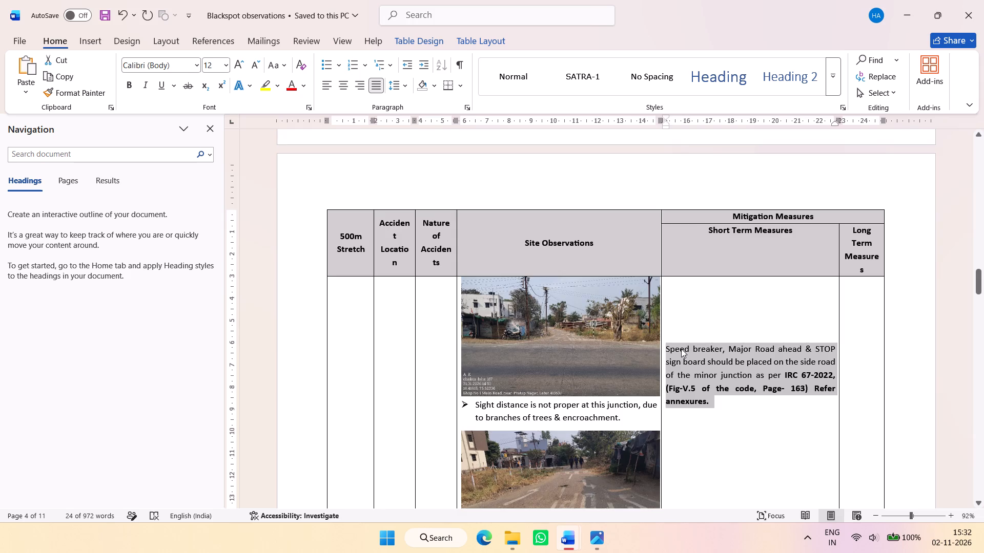
Paste the copied sign board observation and measure below the pedestrian crossing photo in the 81+335-81+835 row of Blackspot observations - New.
{"action": "key", "text": "alt+Tab"}
{"action": "scroll", "coordinate": [685, 306], "scroll_direction": "down", "scroll_amount": 6}
{"action": "scroll", "coordinate": [606, 335], "scroll_direction": "up", "scroll_amount": 4}
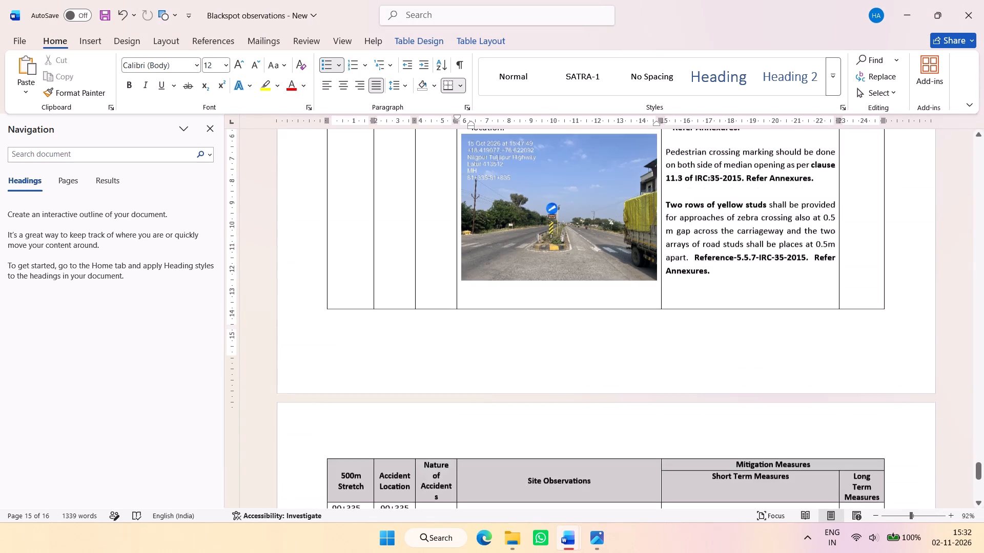
{"action": "left_click", "coordinate": [549, 294]}
{"action": "left_click", "coordinate": [546, 311]}
{"action": "key", "text": "ctrl+v"}
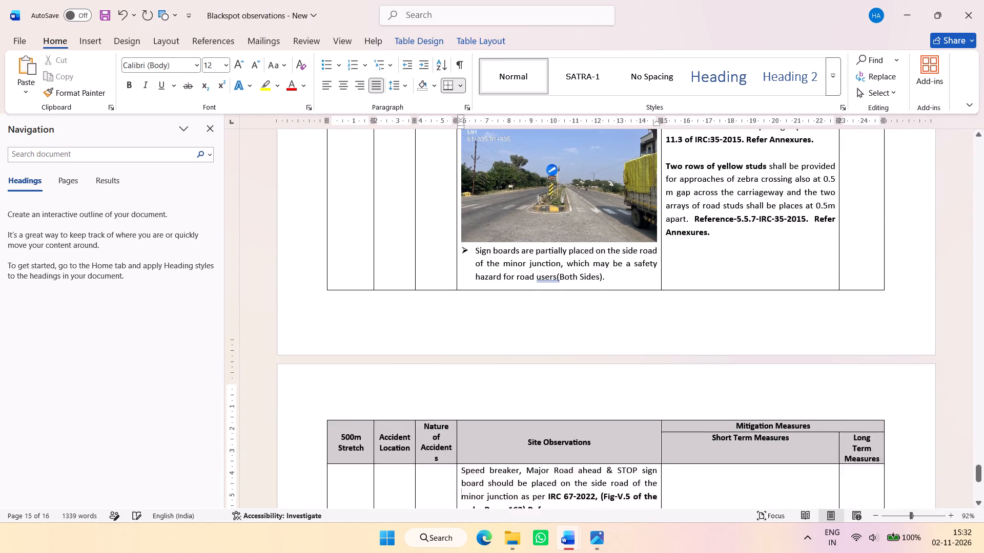
Move the pasted speed breaker, Major Road ahead and STOP sign measure into Short Term Measures, below the yellow studs measure.
{"action": "left_click_drag", "start_coordinate": [597, 471], "coordinate": [482, 438]}
{"action": "key", "text": "ctrl+x"}
{"action": "left_click", "coordinate": [676, 243]}
{"action": "key", "text": "ctrl+v"}
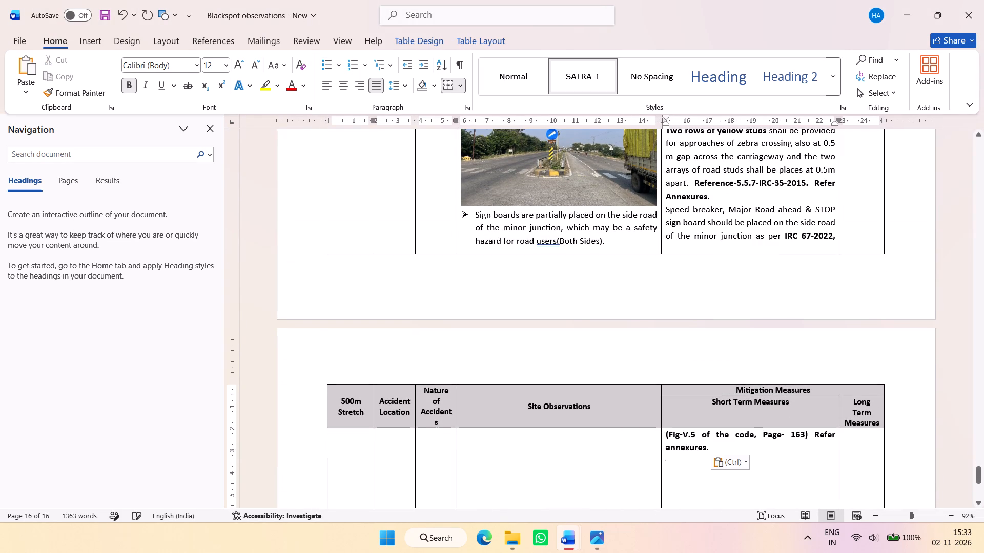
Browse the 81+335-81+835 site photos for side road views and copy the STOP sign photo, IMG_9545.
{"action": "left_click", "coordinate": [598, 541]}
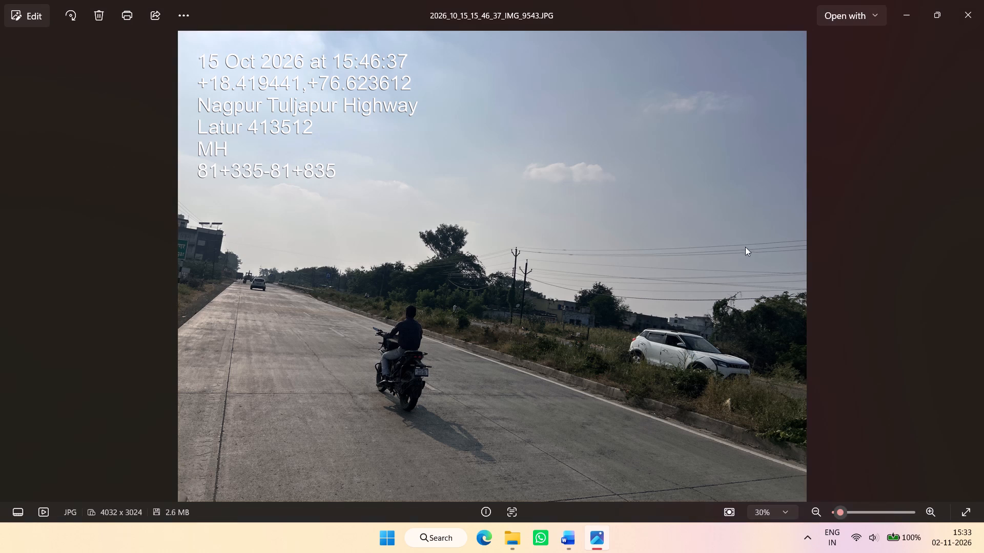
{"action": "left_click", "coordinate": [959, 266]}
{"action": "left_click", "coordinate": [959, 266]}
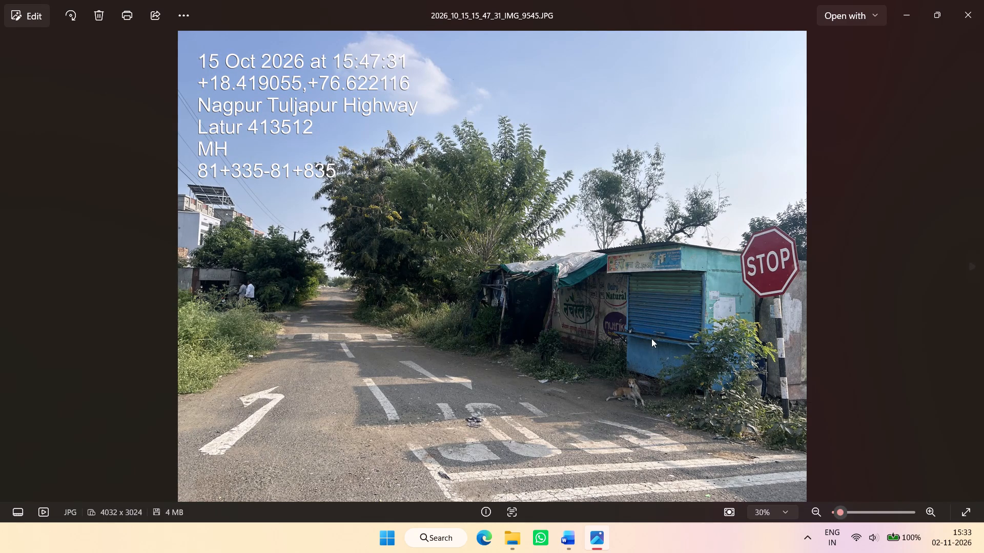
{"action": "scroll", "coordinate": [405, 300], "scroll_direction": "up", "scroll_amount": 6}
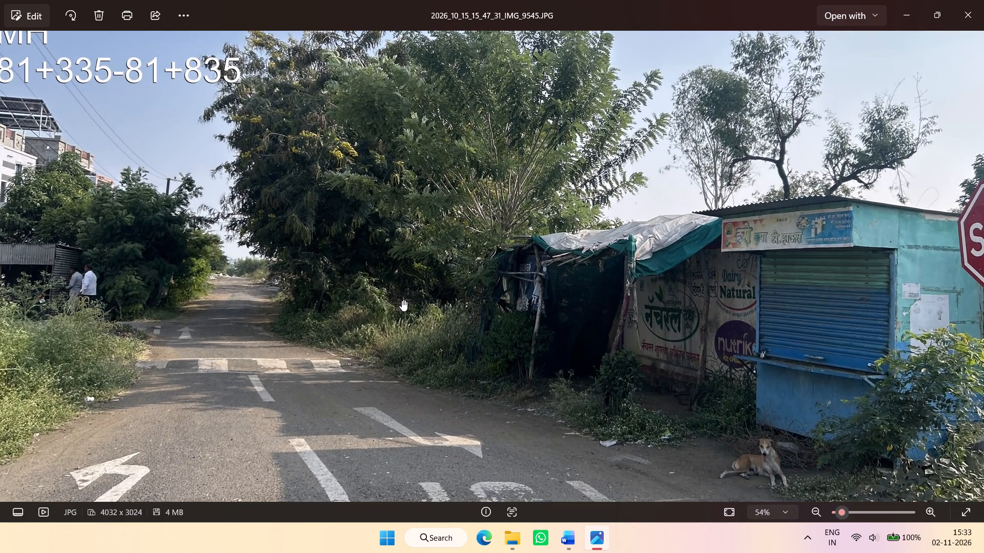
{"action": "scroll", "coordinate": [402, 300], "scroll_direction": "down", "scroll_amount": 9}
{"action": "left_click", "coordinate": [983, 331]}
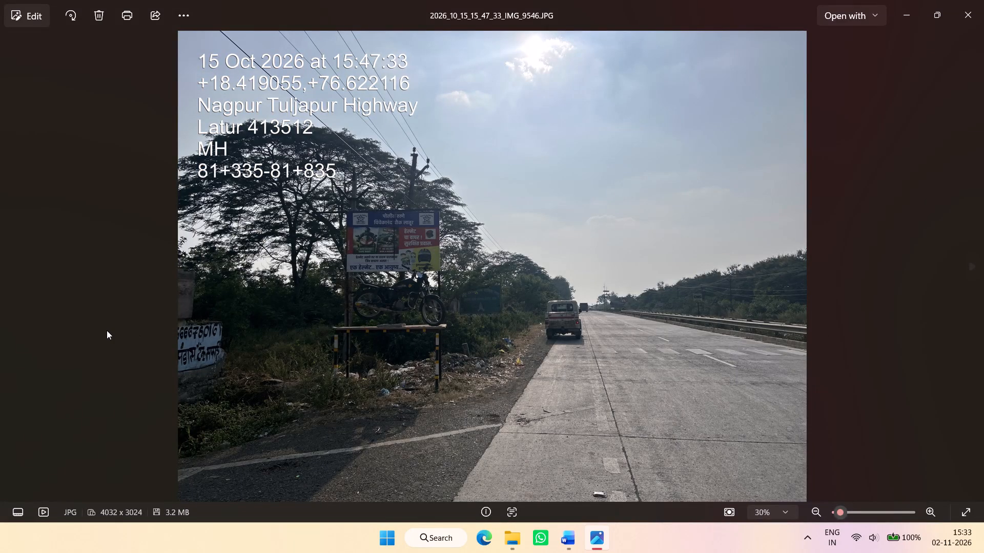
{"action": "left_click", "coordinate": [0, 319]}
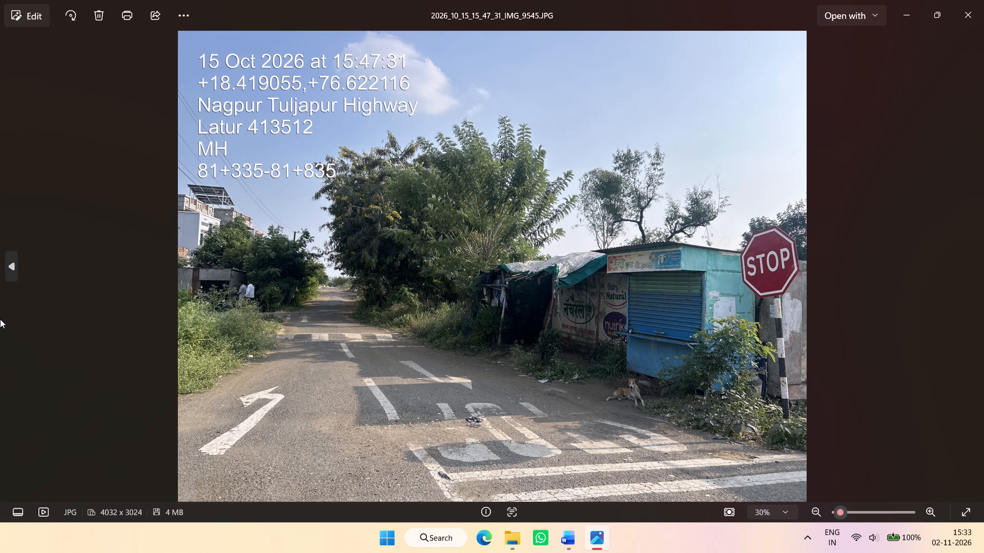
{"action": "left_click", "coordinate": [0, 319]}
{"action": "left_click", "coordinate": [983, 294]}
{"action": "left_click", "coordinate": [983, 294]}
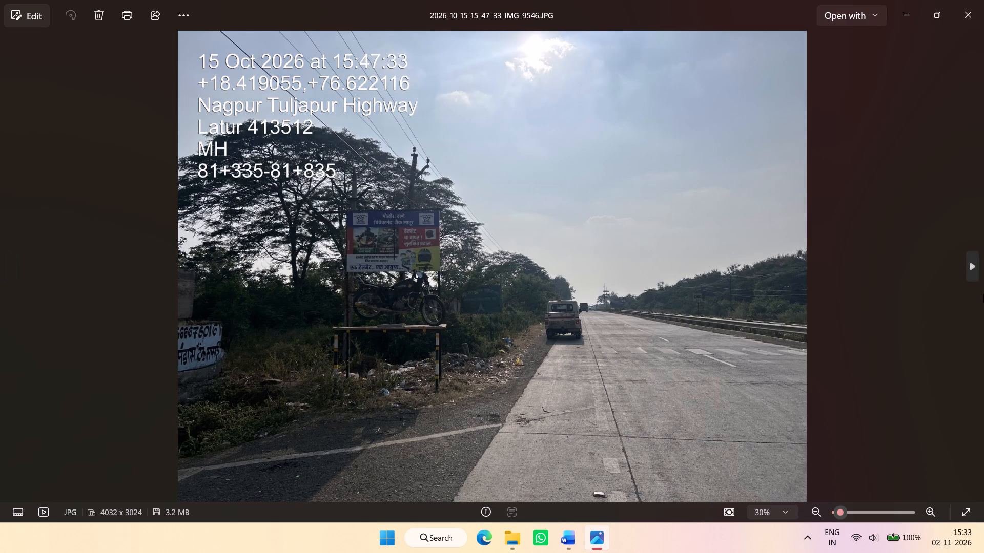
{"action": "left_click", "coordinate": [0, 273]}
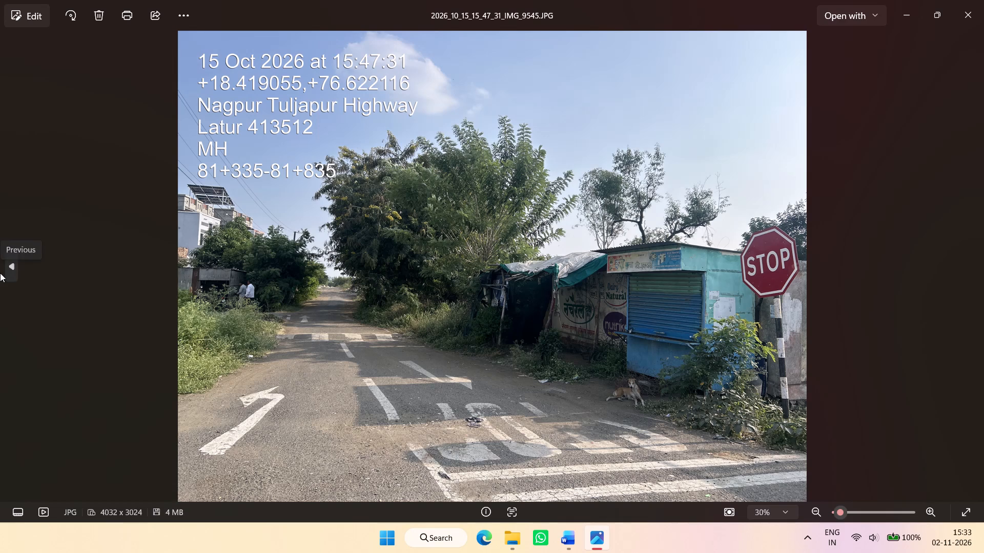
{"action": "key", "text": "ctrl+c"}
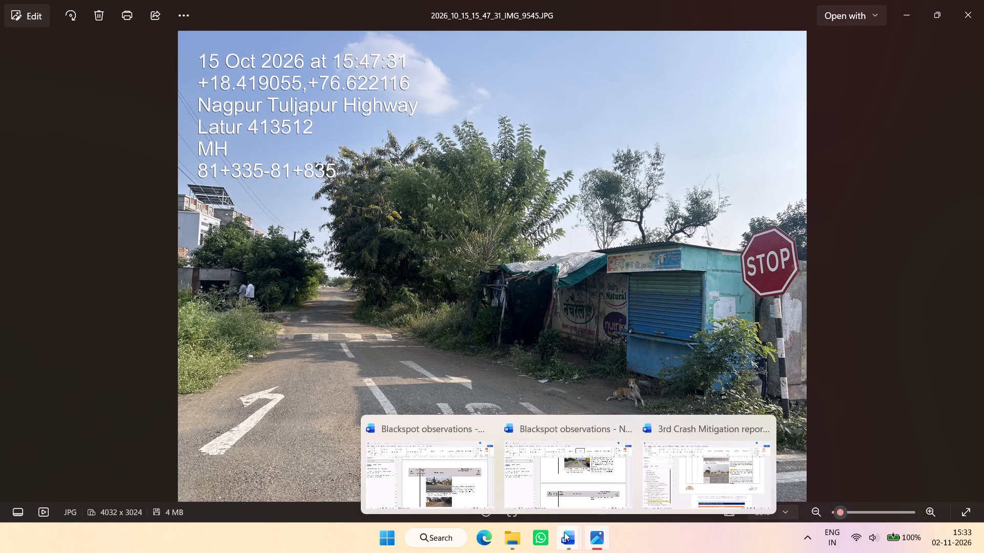
Insert the side road photo with the auto-rickshaw, IMG_9549, below the partially placed sign boards observation.
{"action": "left_click", "coordinate": [0, 260]}
{"action": "triple_click", "coordinate": [983, 234]}
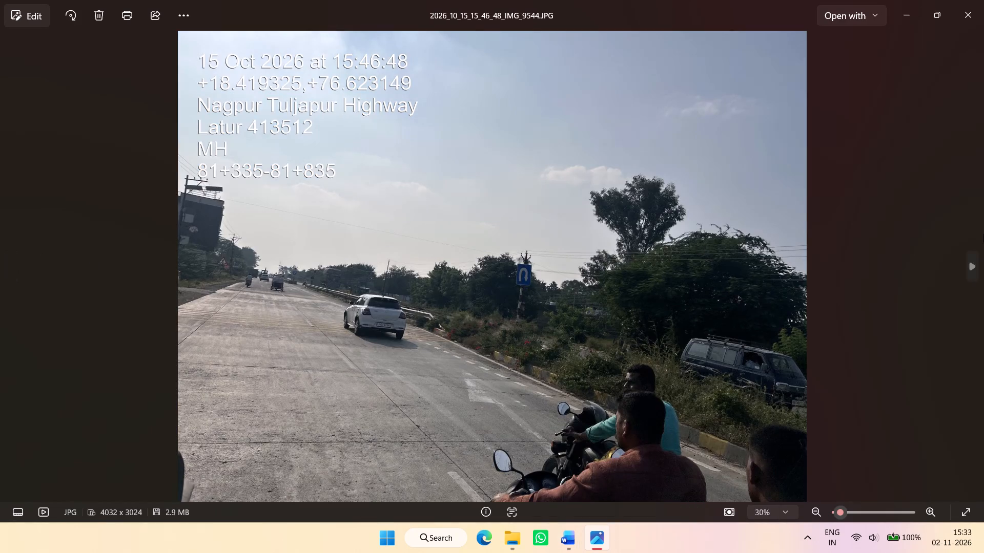
{"action": "left_click", "coordinate": [983, 234]}
{"action": "left_click", "coordinate": [983, 234]}
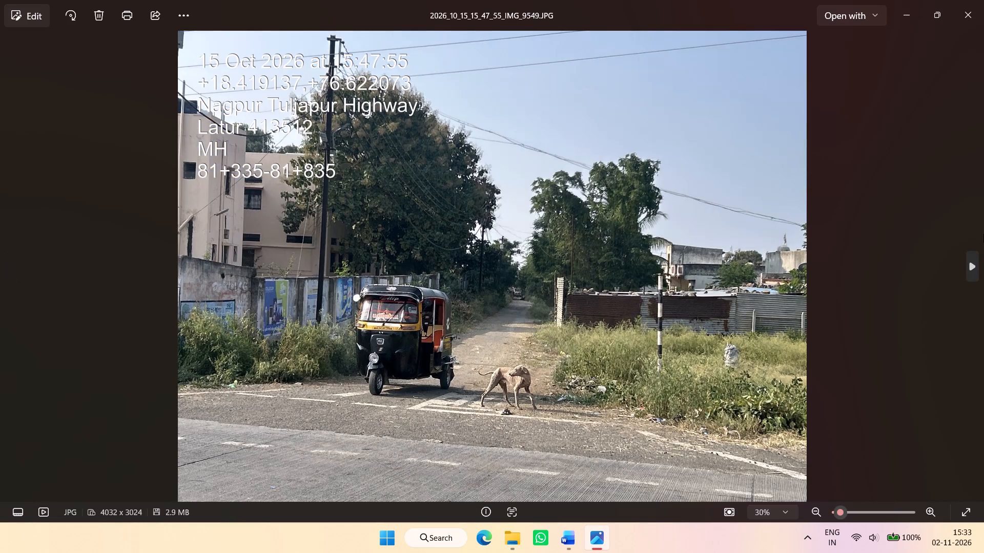
{"action": "key", "text": "ctrl+c"}
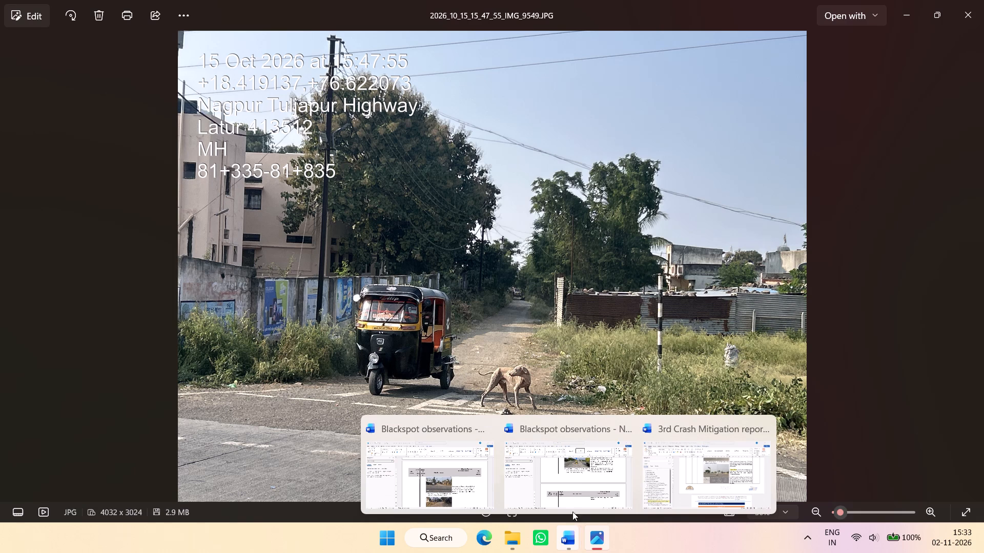
{"action": "left_click", "coordinate": [578, 488]}
{"action": "scroll", "coordinate": [586, 334], "scroll_direction": "down", "scroll_amount": 3}
{"action": "left_click", "coordinate": [548, 266]}
{"action": "scroll", "coordinate": [518, 330], "scroll_direction": "up", "scroll_amount": 2}
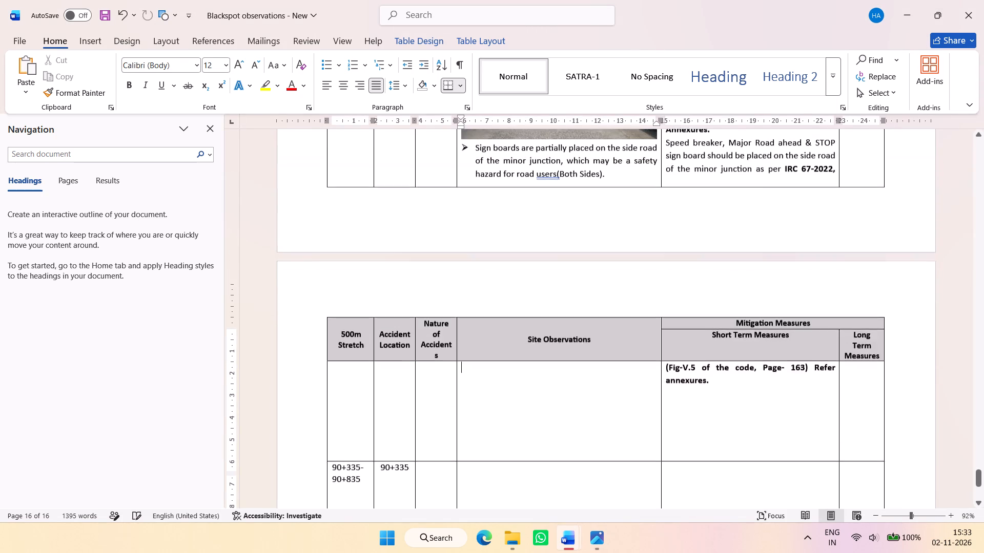
{"action": "key", "text": "ctrl+v"}
Insert the side road photo with the STOP sign, IMG_9545, directly below the auto-rickshaw photo and remove the extra line after it.
{"action": "left_click", "coordinate": [599, 549]}
{"action": "triple_click", "coordinate": [0, 220]}
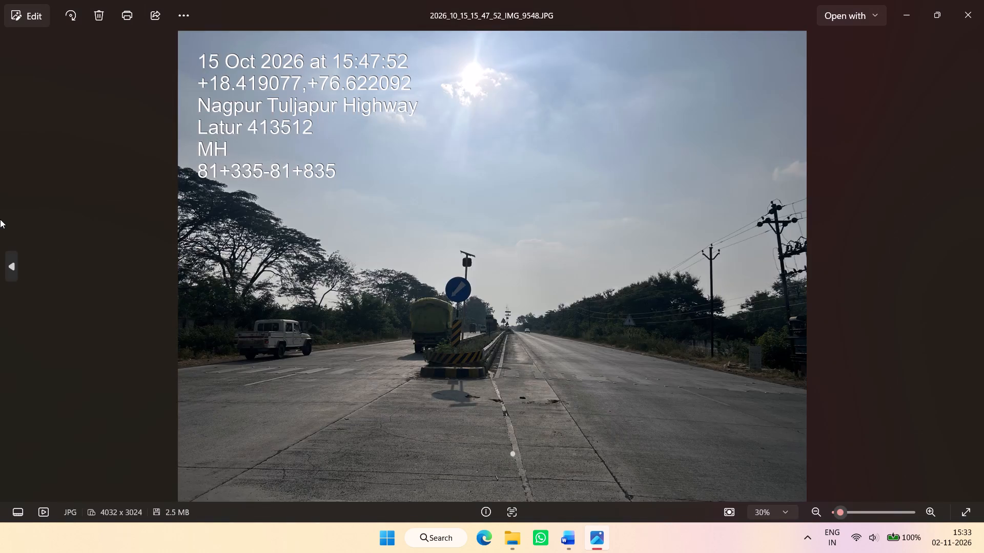
{"action": "left_click", "coordinate": [0, 219]}
{"action": "key", "text": "ctrl+c"}
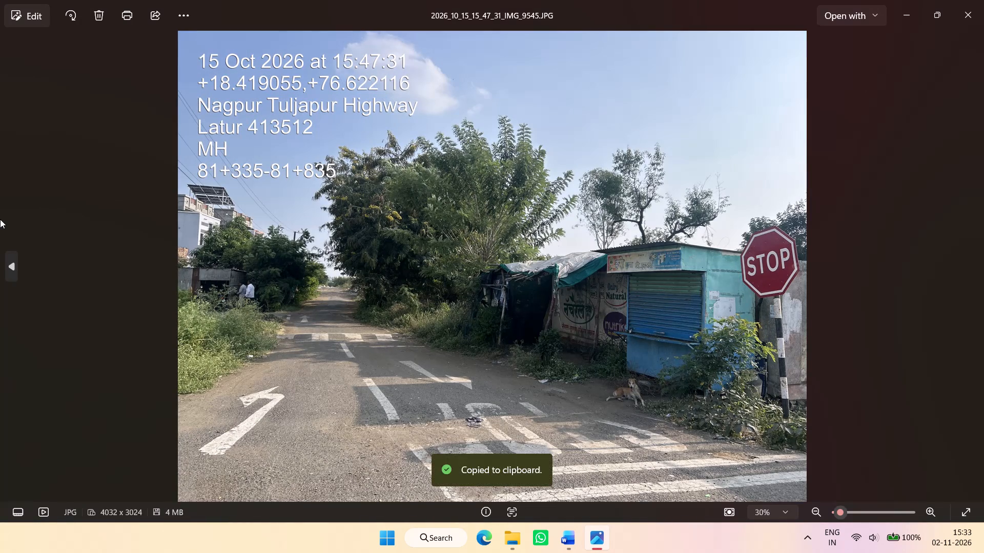
{"action": "key", "text": "alt+Tab"}
{"action": "key", "text": "ctrl+v"}
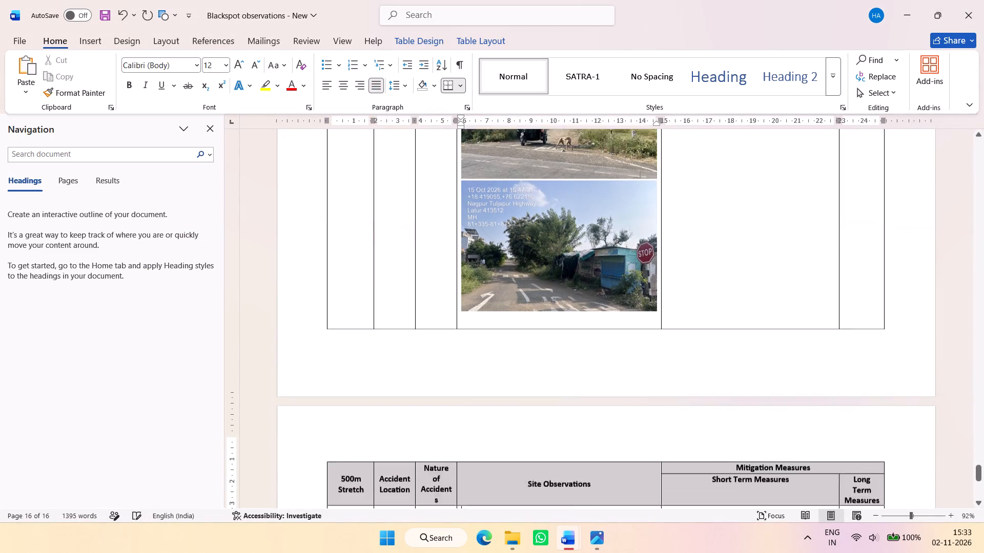
{"action": "key", "text": "BackSpace"}
Examine how the earlier rows of the document word their side road signboard observations and short term measures.
{"action": "scroll", "coordinate": [556, 316], "scroll_direction": "up", "scroll_amount": 10}
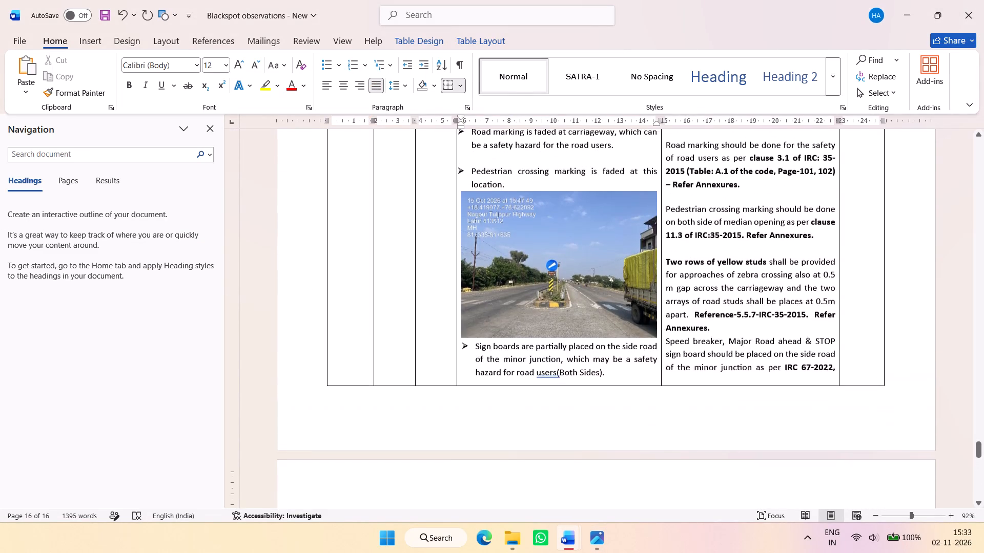
{"action": "scroll", "coordinate": [825, 363], "scroll_direction": "up", "scroll_amount": 3}
{"action": "left_click_drag", "start_coordinate": [979, 437], "coordinate": [978, 138]}
{"action": "scroll", "coordinate": [835, 280], "scroll_direction": "down", "scroll_amount": 10}
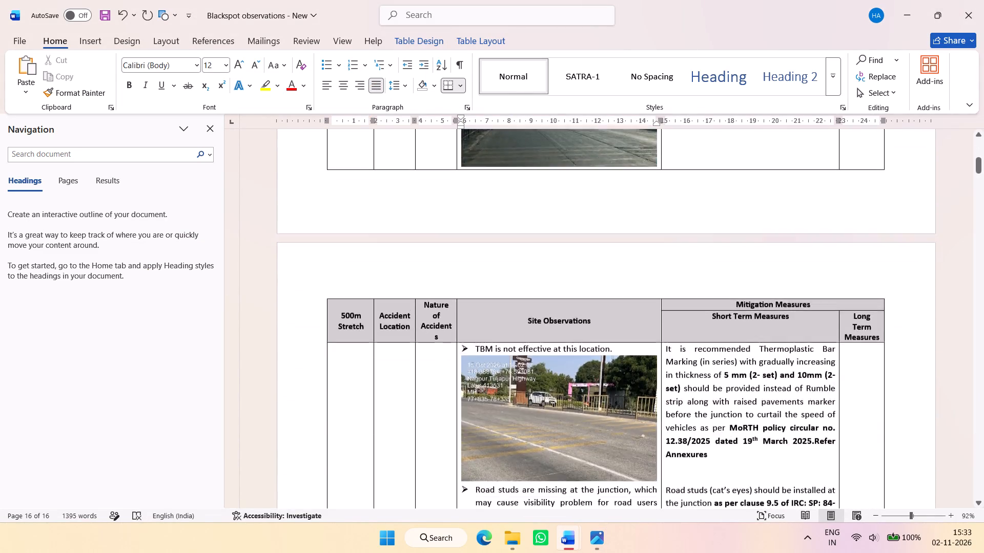
{"action": "scroll", "coordinate": [788, 328], "scroll_direction": "down", "scroll_amount": 18}
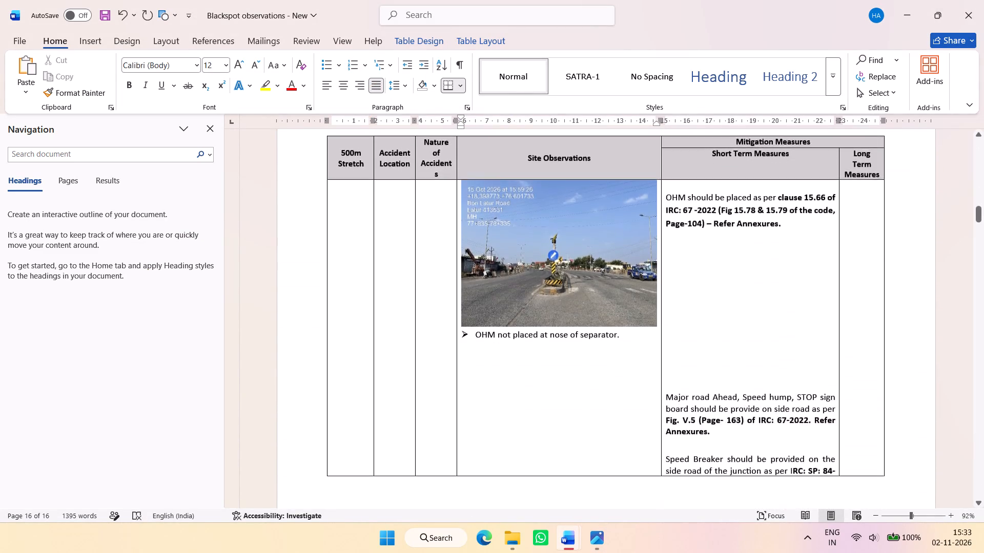
{"action": "scroll", "coordinate": [774, 329], "scroll_direction": "down", "scroll_amount": 16}
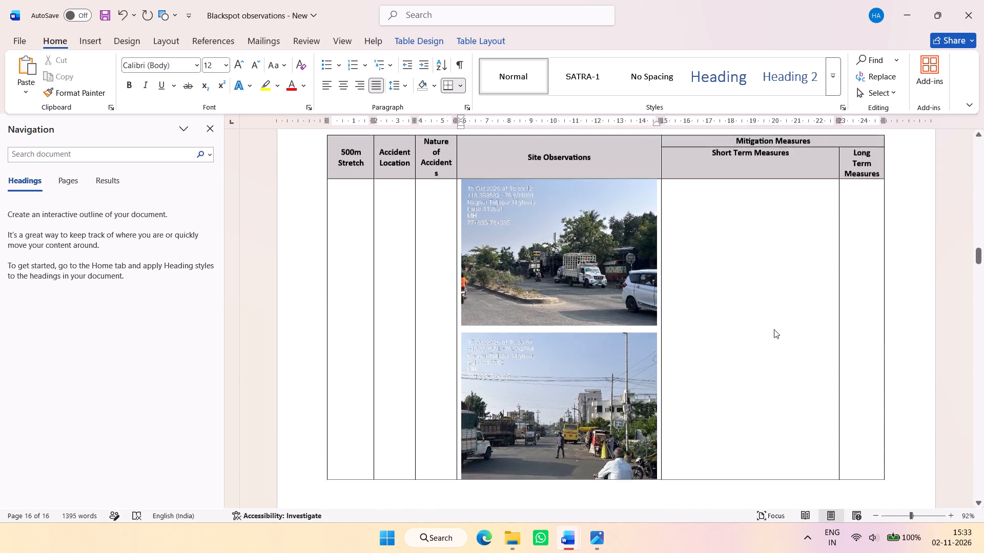
{"action": "scroll", "coordinate": [774, 329], "scroll_direction": "up", "scroll_amount": 11}
{"action": "scroll", "coordinate": [723, 404], "scroll_direction": "up", "scroll_amount": 3}
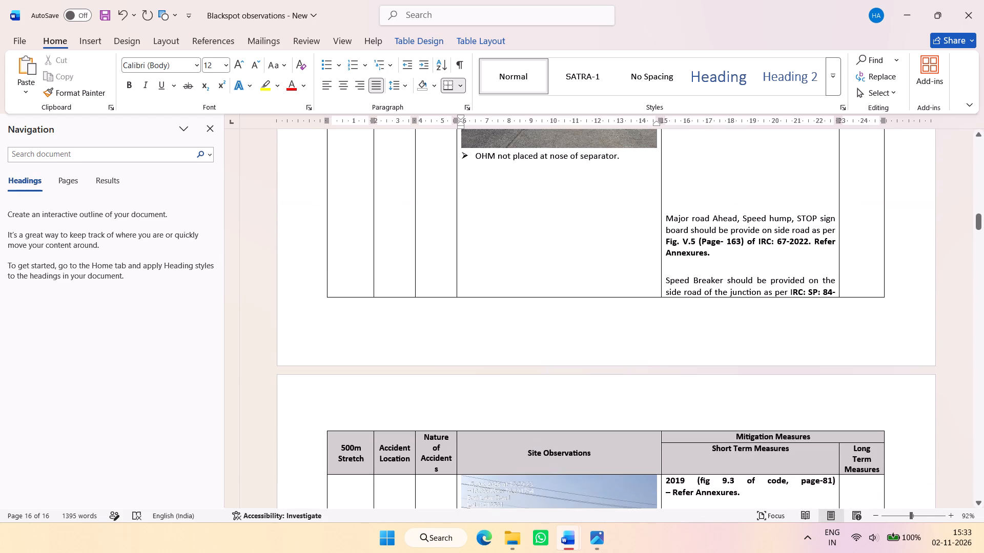
{"action": "scroll", "coordinate": [693, 326], "scroll_direction": "down", "scroll_amount": 4}
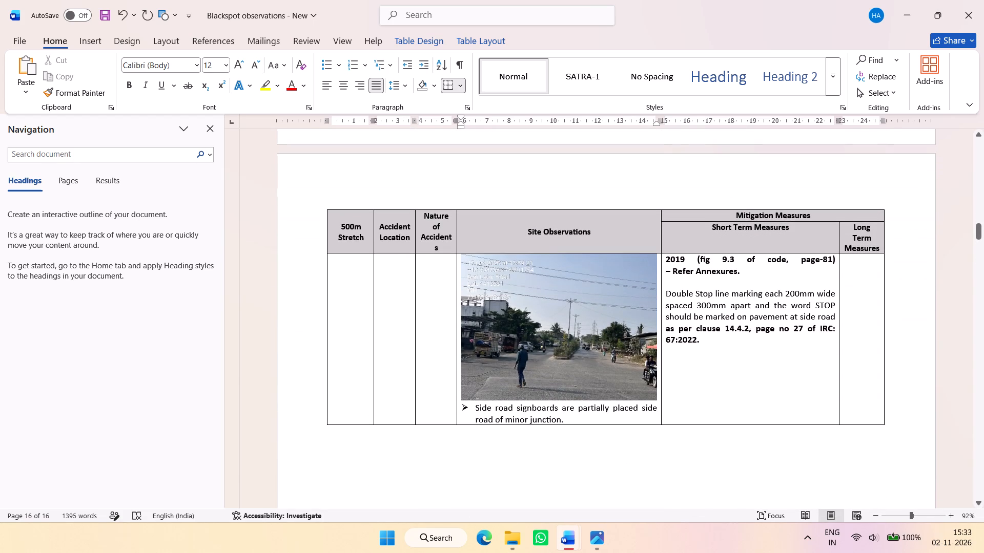
Examine the 81+335-81+835 side road photos IMG_9545 and IMG_9549 for signs and road markings.
{"action": "key", "text": "alt+Tab"}
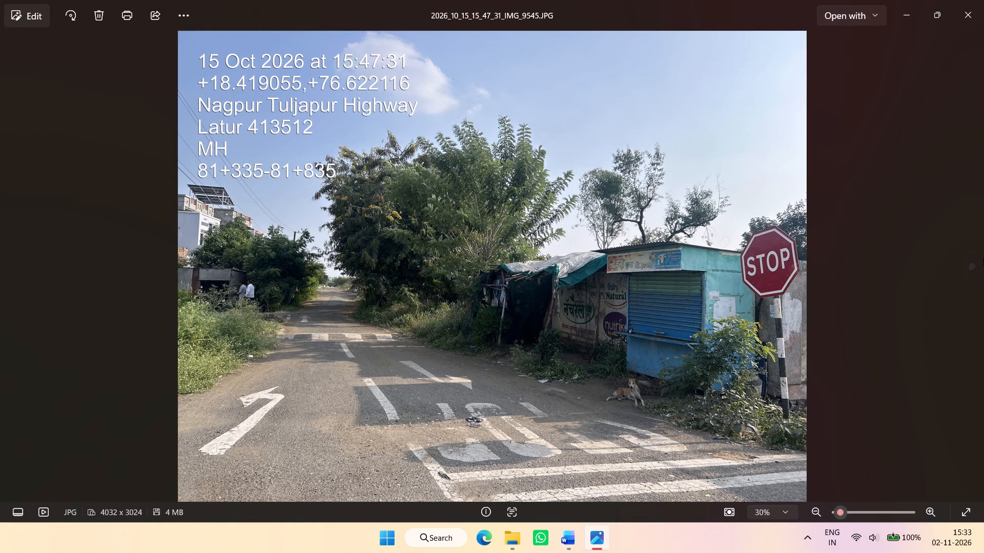
{"action": "triple_click", "coordinate": [983, 254]}
{"action": "double_click", "coordinate": [983, 254]}
{"action": "left_click", "coordinate": [0, 245]}
{"action": "scroll", "coordinate": [361, 303], "scroll_direction": "up", "scroll_amount": 7}
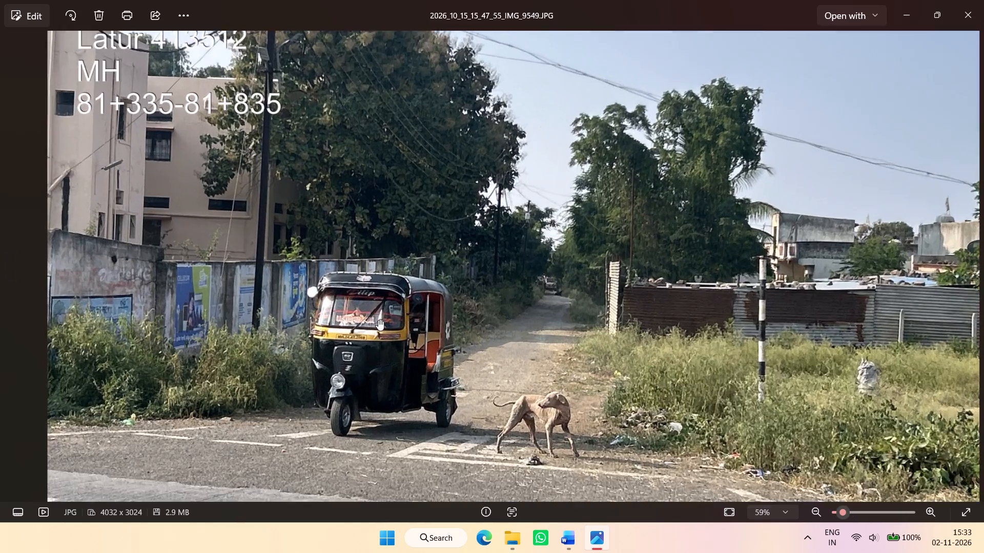
{"action": "scroll", "coordinate": [378, 320], "scroll_direction": "down", "scroll_amount": 14}
{"action": "key", "text": "alt+Tab"}
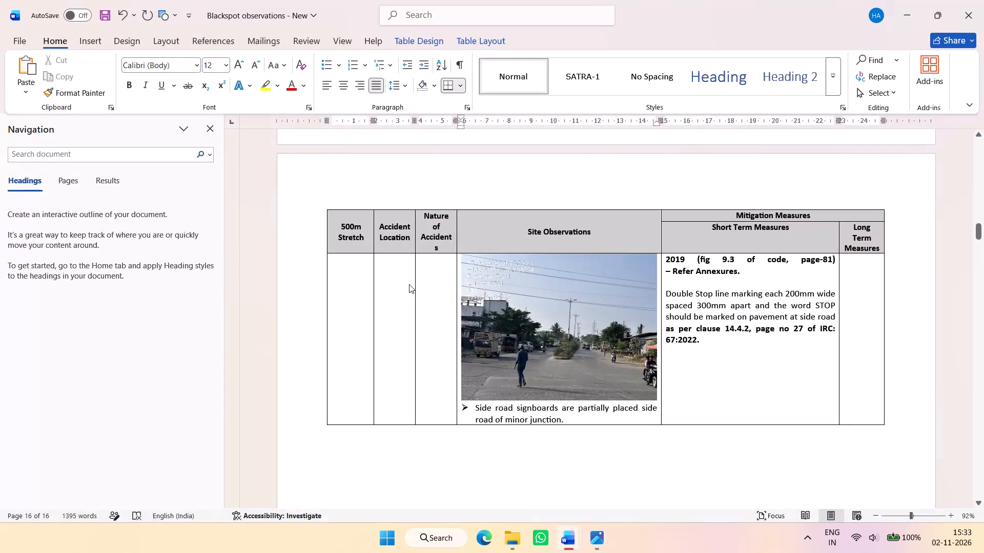
Add blank lines below the observation on partially placed side road signboards and apply its arrow-bullet formatting to the last line.
{"action": "scroll", "coordinate": [611, 376], "scroll_direction": "up", "scroll_amount": 5}
{"action": "scroll", "coordinate": [608, 363], "scroll_direction": "down", "scroll_amount": 9}
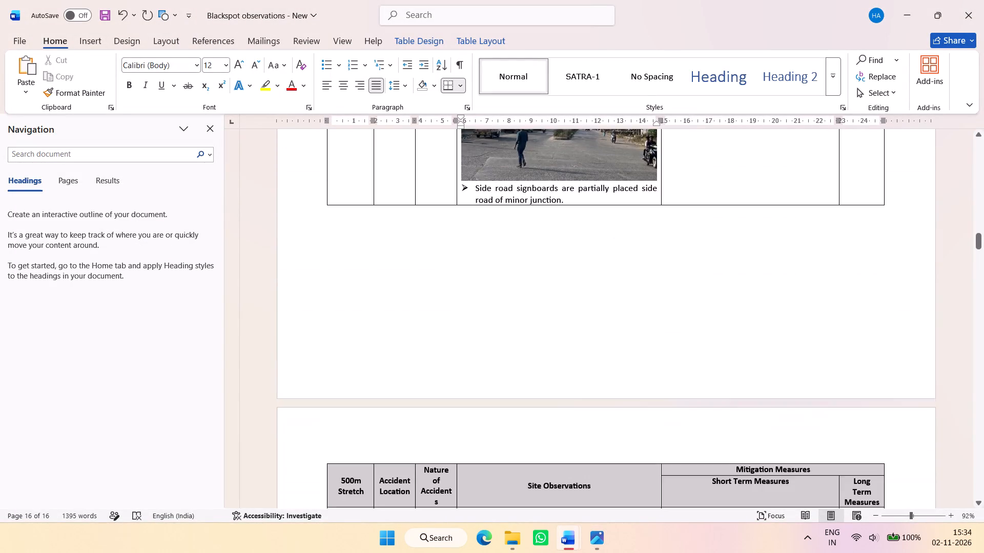
{"action": "scroll", "coordinate": [595, 345], "scroll_direction": "down", "scroll_amount": 5}
{"action": "scroll", "coordinate": [590, 345], "scroll_direction": "up", "scroll_amount": 8}
{"action": "scroll", "coordinate": [589, 345], "scroll_direction": "down", "scroll_amount": 4}
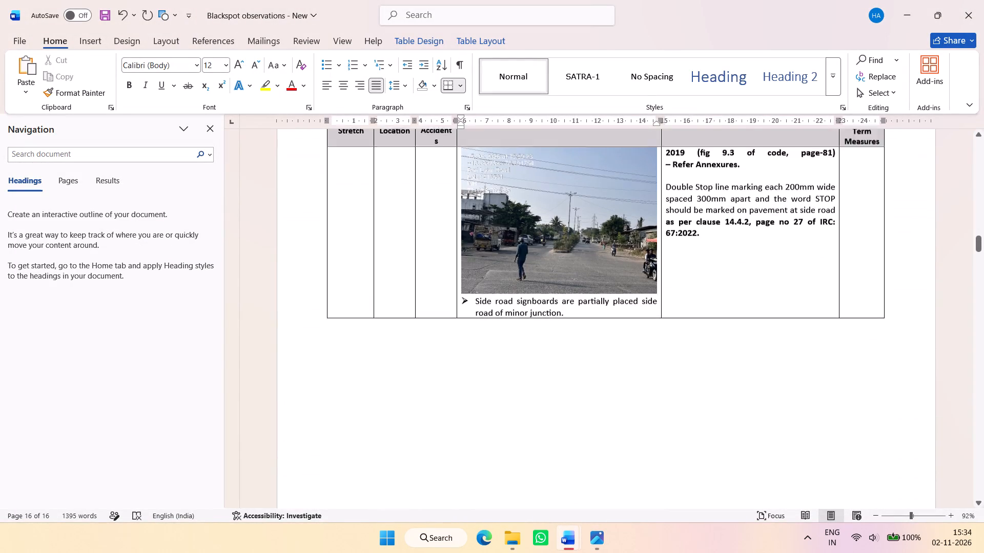
{"action": "scroll", "coordinate": [589, 345], "scroll_direction": "down", "scroll_amount": 4}
{"action": "scroll", "coordinate": [586, 341], "scroll_direction": "up", "scroll_amount": 6}
{"action": "left_click", "coordinate": [593, 257]}
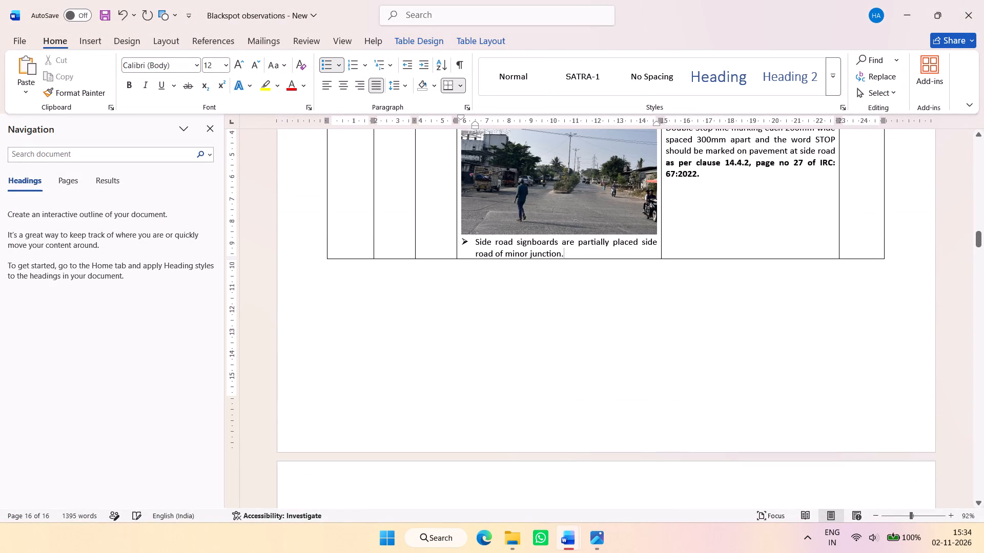
{"action": "key", "text": "Return"}
{"action": "key", "text": "Return"}
{"action": "key", "text": "Return"}
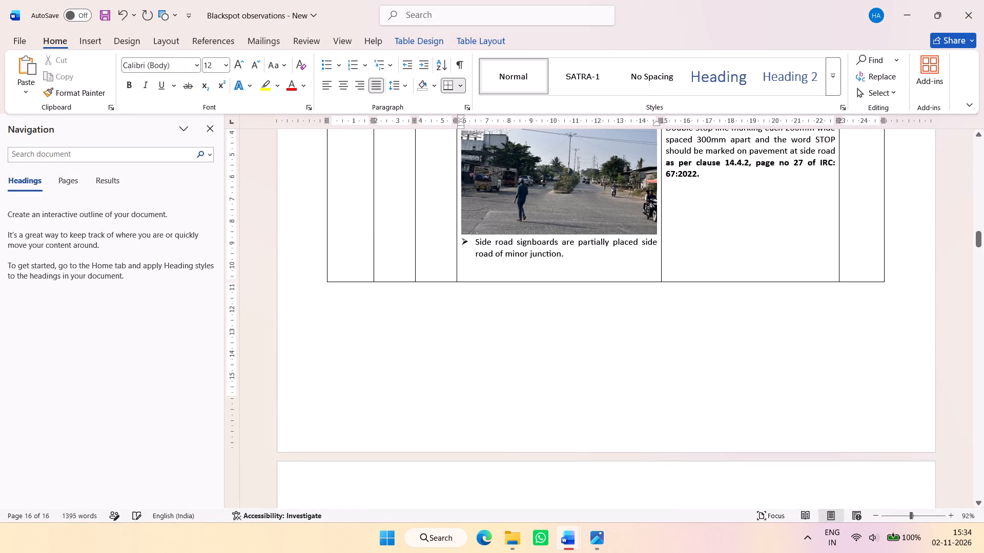
{"action": "left_click", "coordinate": [498, 262]}
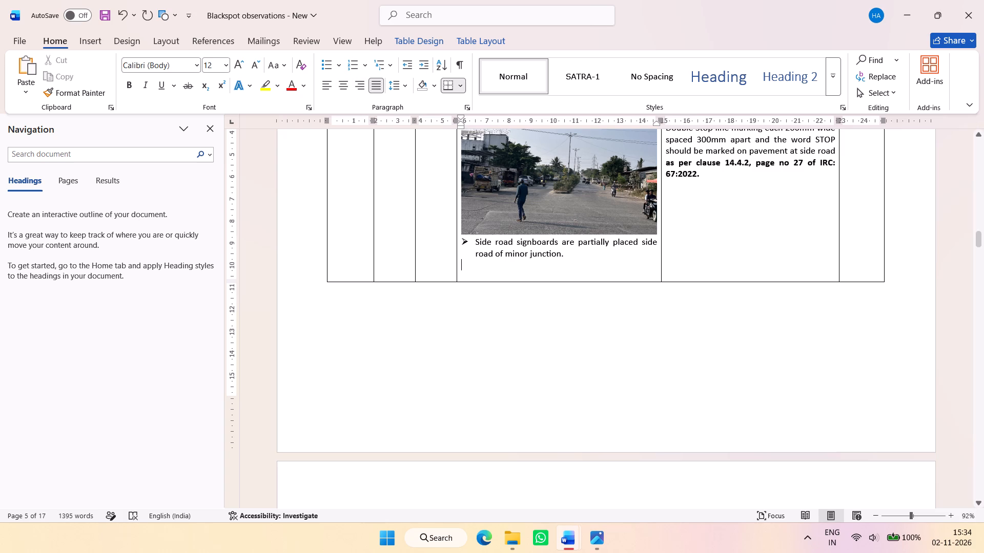
{"action": "left_click", "coordinate": [495, 250]}
{"action": "left_click", "coordinate": [400, 87]}
{"action": "left_click", "coordinate": [467, 264]}
{"action": "left_click", "coordinate": [475, 273]}
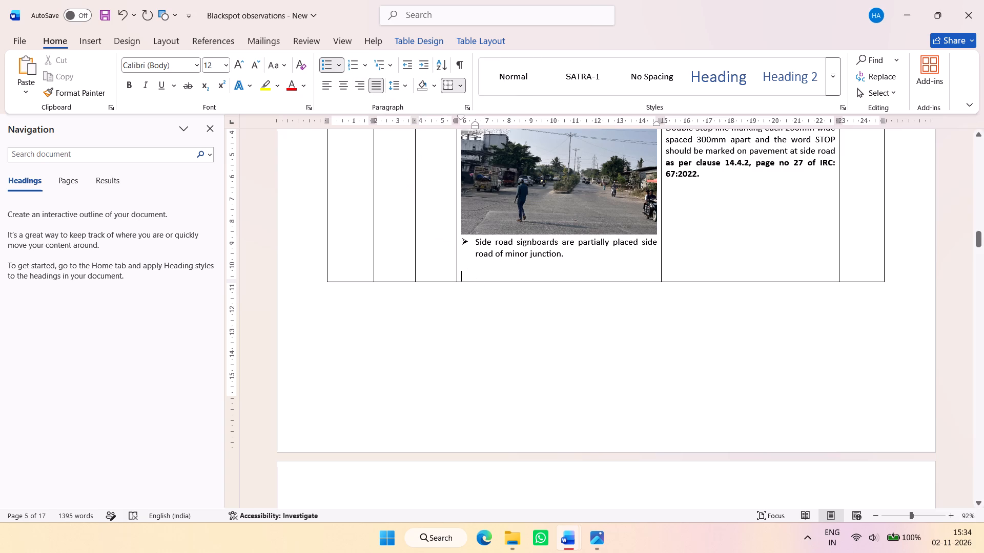
{"action": "left_click", "coordinate": [463, 244]}
{"action": "left_click", "coordinate": [98, 95]}
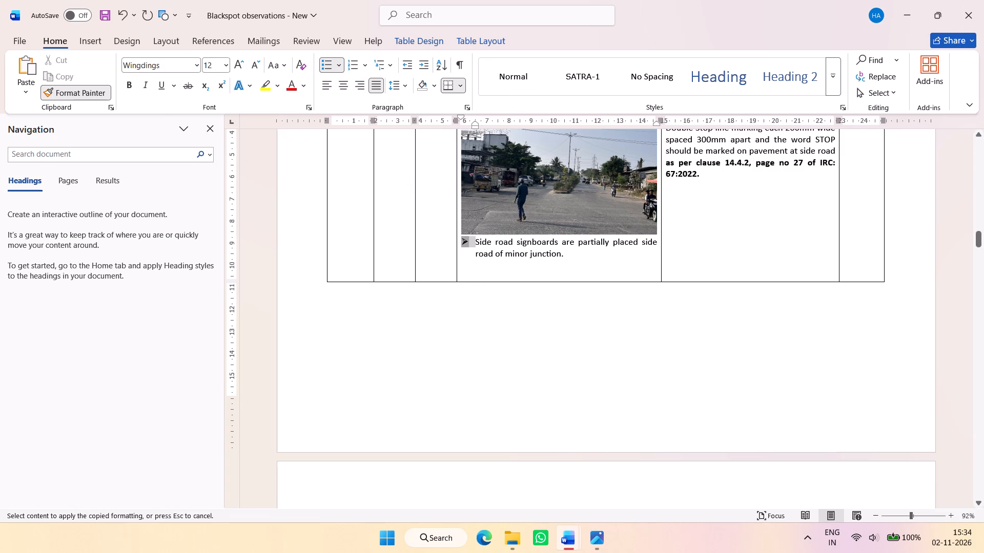
{"action": "left_click", "coordinate": [503, 279]}
Write the new bulleted site observation "Speed breaker painting is faded at this location.".
{"action": "type", "text": "Speed breaker painting is da"}
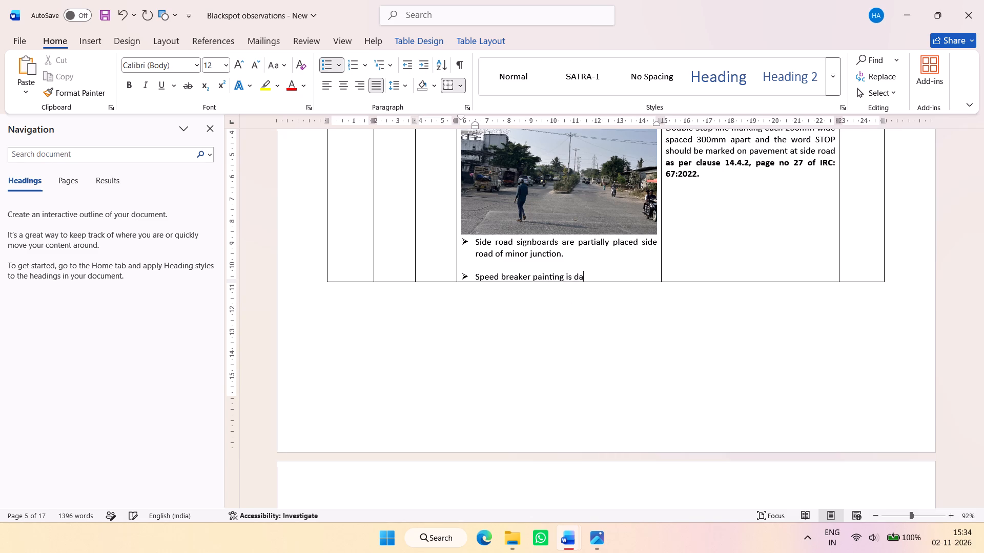
{"action": "key", "text": "BackSpace"}
{"action": "key", "text": "BackSpace"}
{"action": "type", "text": "faded at this loaction"}
{"action": "key", "text": "BackSpace"}
{"action": "key", "text": "BackSpace"}
{"action": "key", "text": "BackSpace"}
{"action": "key", "text": "BackSpace"}
{"action": "key", "text": "BackSpace"}
{"action": "key", "text": "BackSpace"}
{"action": "type", "text": "cation."}
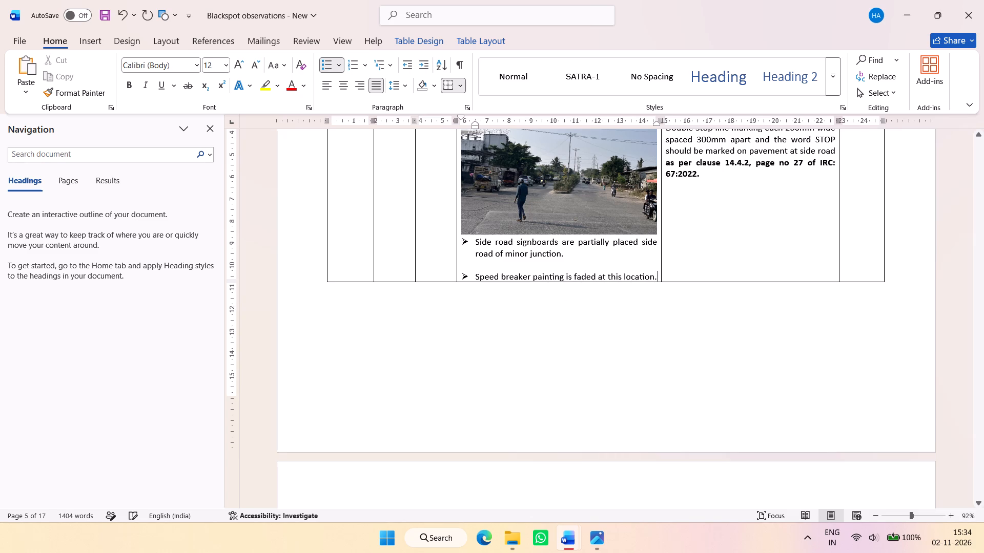
Below the double stop line measure, add the non-bold short term measure "Speed breaker painting should be done as per IRC:35-2015.".
{"action": "left_click", "coordinate": [677, 230]}
{"action": "left_click", "coordinate": [734, 208]}
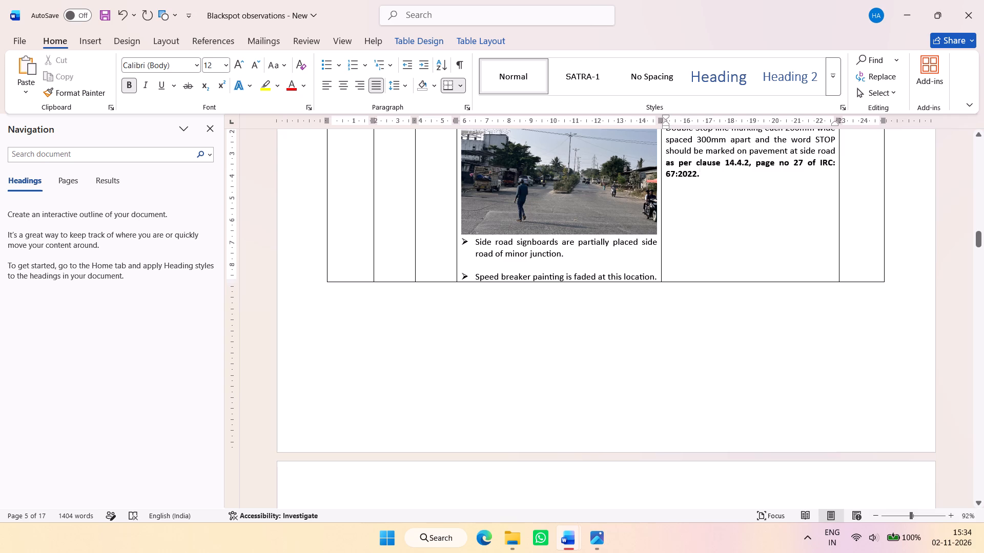
{"action": "key", "text": "Return"}
{"action": "key", "text": "Return"}
{"action": "type", "text": "Speed b"}
{"action": "key", "text": "BackSpace"}
{"action": "key", "text": "BackSpace"}
{"action": "key", "text": "BackSpace"}
{"action": "key", "text": "BackSpace"}
{"action": "key", "text": "BackSpace"}
{"action": "key", "text": "BackSpace"}
{"action": "key", "text": "BackSpace"}
{"action": "key", "text": "ctrl+b"}
{"action": "type", "text": "Speed breakre"}
{"action": "key", "text": "space"}
{"action": "key", "text": "BackSpace"}
{"action": "key", "text": "BackSpace"}
{"action": "type", "text": "r paini"}
{"action": "key", "text": "BackSpace"}
{"action": "type", "text": "ting should be done as per IRC:"}
{"action": "type", "text": "35-2015."}
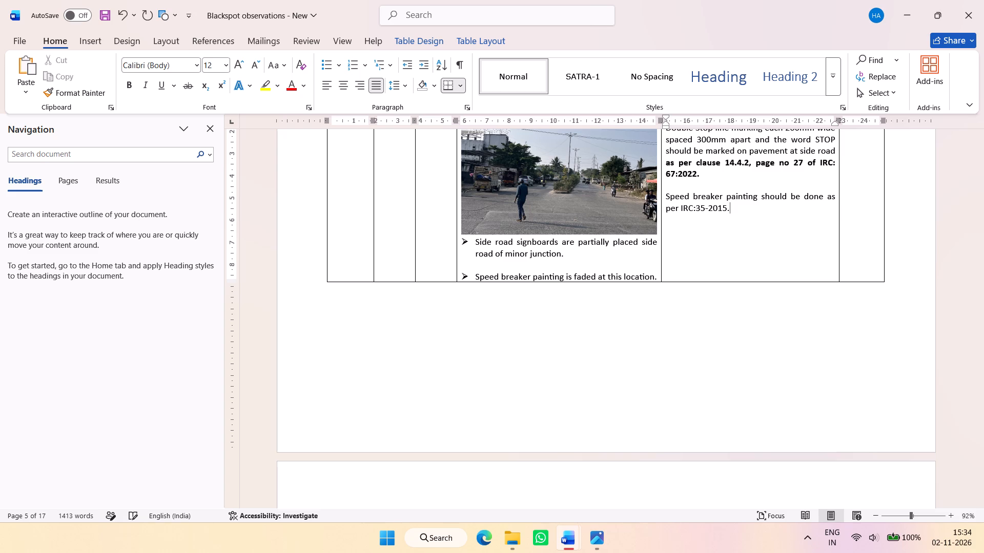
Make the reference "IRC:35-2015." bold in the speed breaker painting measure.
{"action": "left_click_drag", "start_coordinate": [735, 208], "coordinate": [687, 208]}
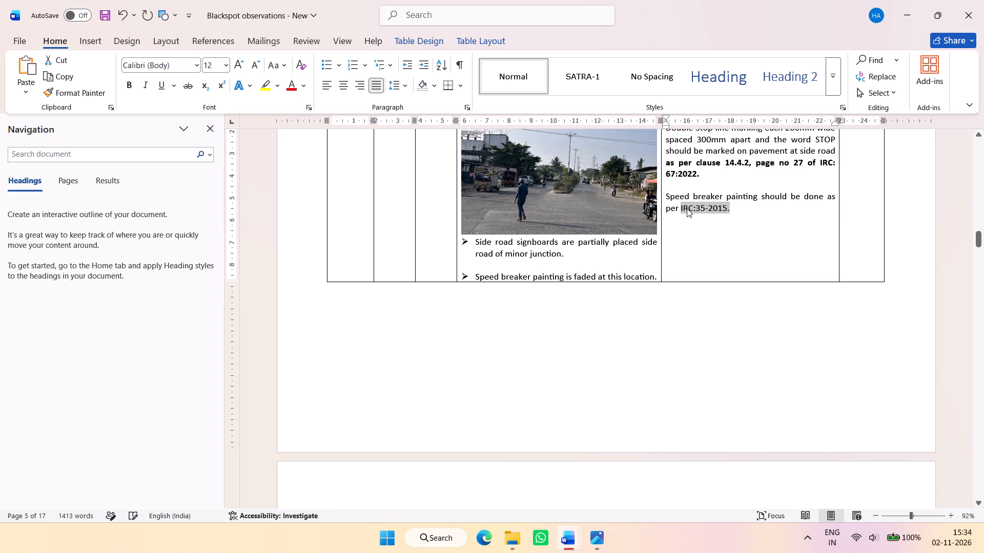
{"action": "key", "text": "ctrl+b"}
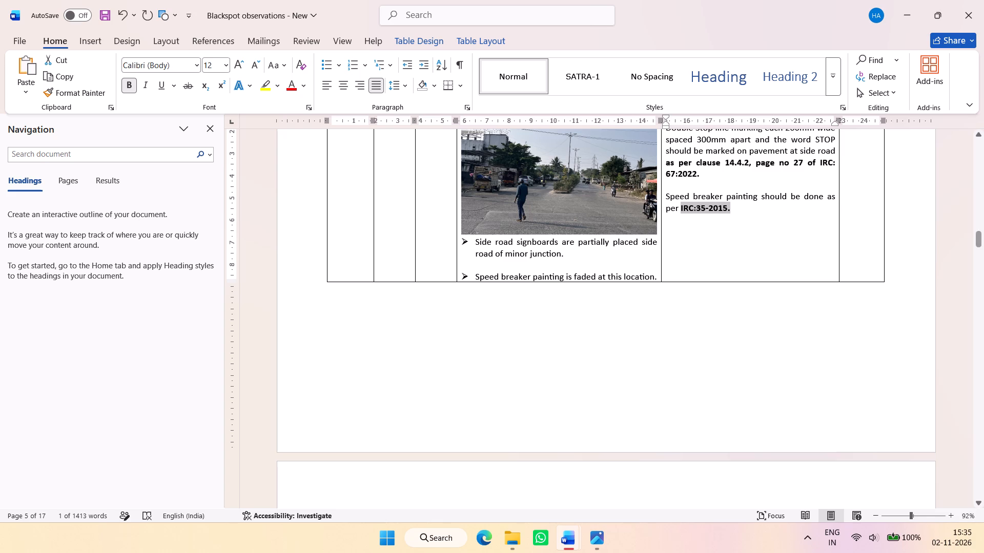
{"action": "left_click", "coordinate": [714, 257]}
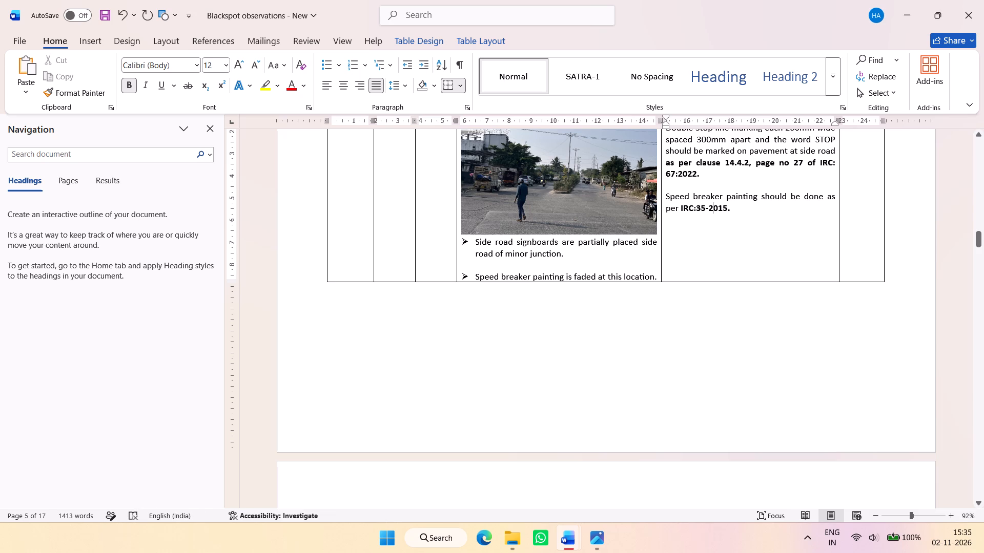
Copy the reference "as per clause 14.4.2, page no 27 of IRC: 67:2022." from the double stop line measure.
{"action": "key", "text": "alt+Tab"}
{"action": "left_click", "coordinate": [570, 539]}
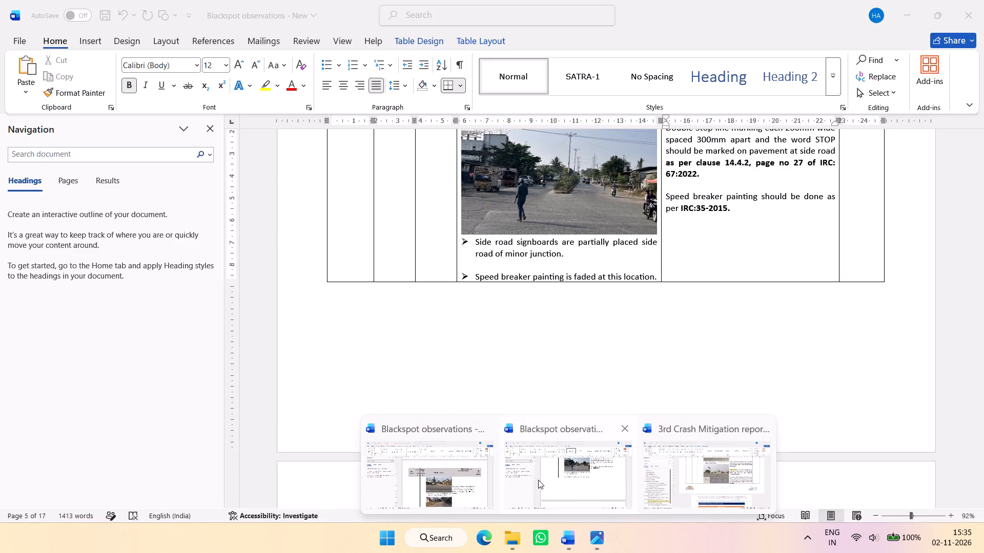
{"action": "left_click", "coordinate": [589, 473]}
{"action": "left_click_drag", "start_coordinate": [975, 237], "coordinate": [977, 235]}
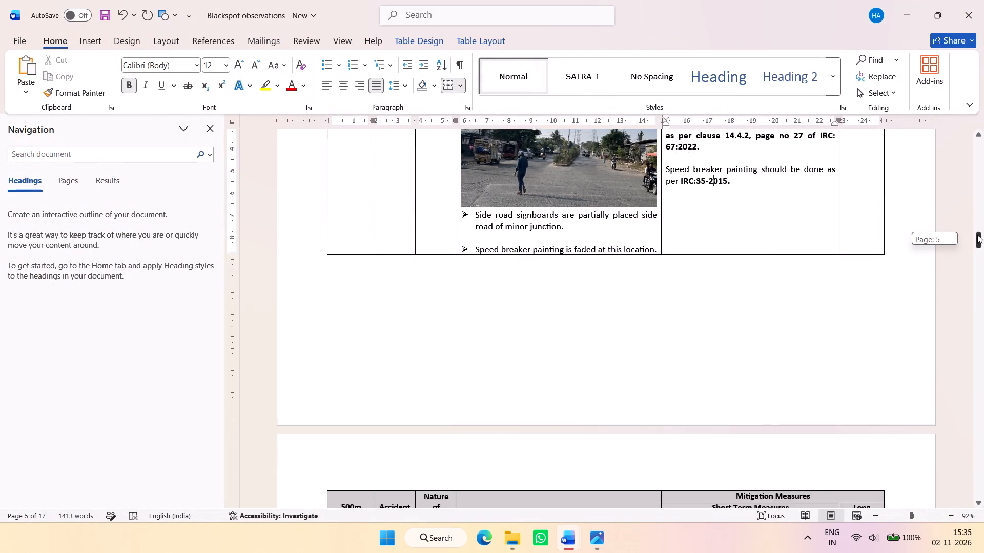
{"action": "left_click_drag", "start_coordinate": [977, 235], "coordinate": [981, 123]}
{"action": "scroll", "coordinate": [860, 321], "scroll_direction": "down", "scroll_amount": 8}
{"action": "scroll", "coordinate": [725, 322], "scroll_direction": "down", "scroll_amount": 13}
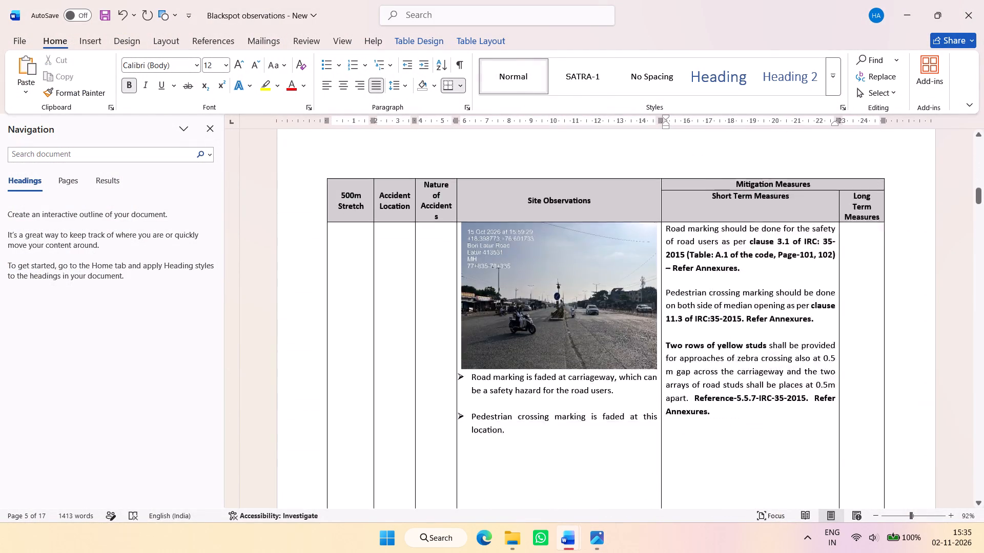
{"action": "scroll", "coordinate": [718, 327], "scroll_direction": "up", "scroll_amount": 2}
{"action": "scroll", "coordinate": [718, 327], "scroll_direction": "down", "scroll_amount": 9}
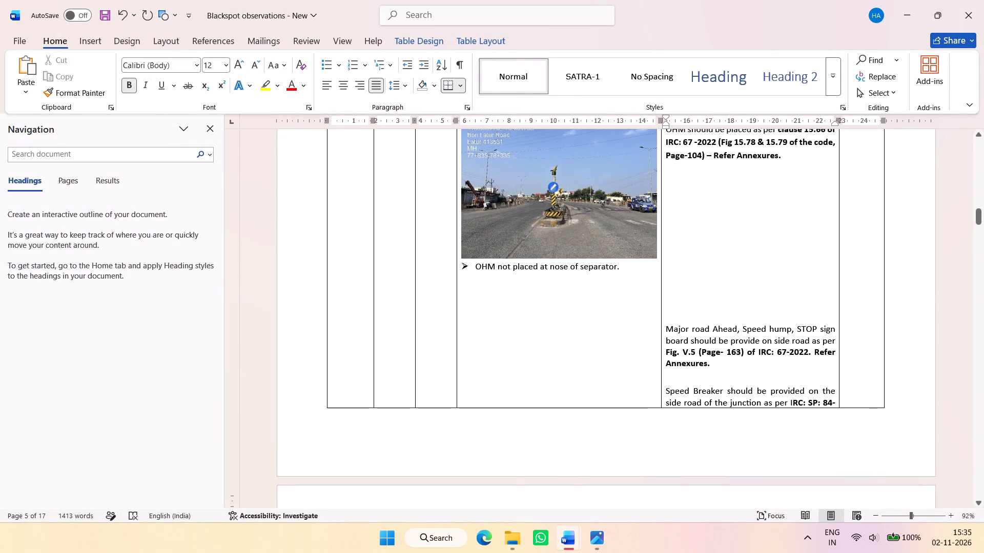
{"action": "scroll", "coordinate": [718, 327], "scroll_direction": "down", "scroll_amount": 6}
{"action": "scroll", "coordinate": [718, 327], "scroll_direction": "up", "scroll_amount": 2}
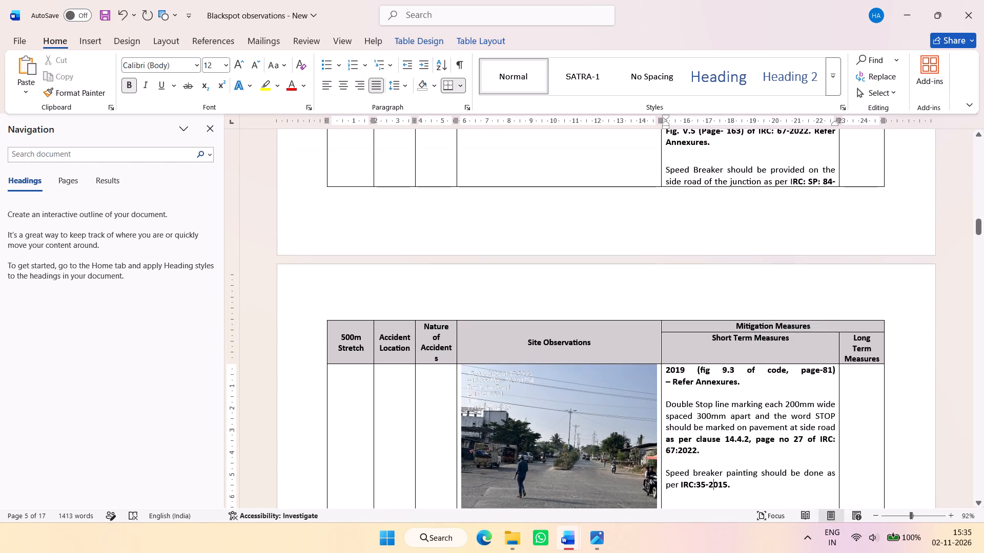
{"action": "left_click_drag", "start_coordinate": [717, 456], "coordinate": [679, 446]}
{"action": "left_click_drag", "start_coordinate": [679, 446], "coordinate": [668, 442]}
{"action": "key", "text": "ctrl+c"}
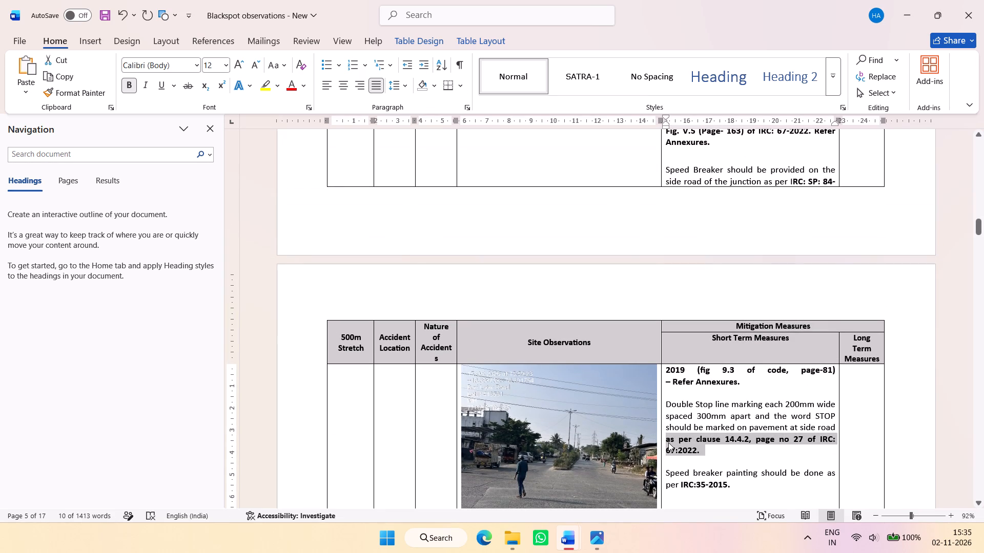
{"action": "key", "text": "ctrl+c"}
Examine the 81+335-81+835 row's observations, short term measures and side road photos, back up to the start of the row.
{"action": "scroll", "coordinate": [729, 436], "scroll_direction": "down", "scroll_amount": 1}
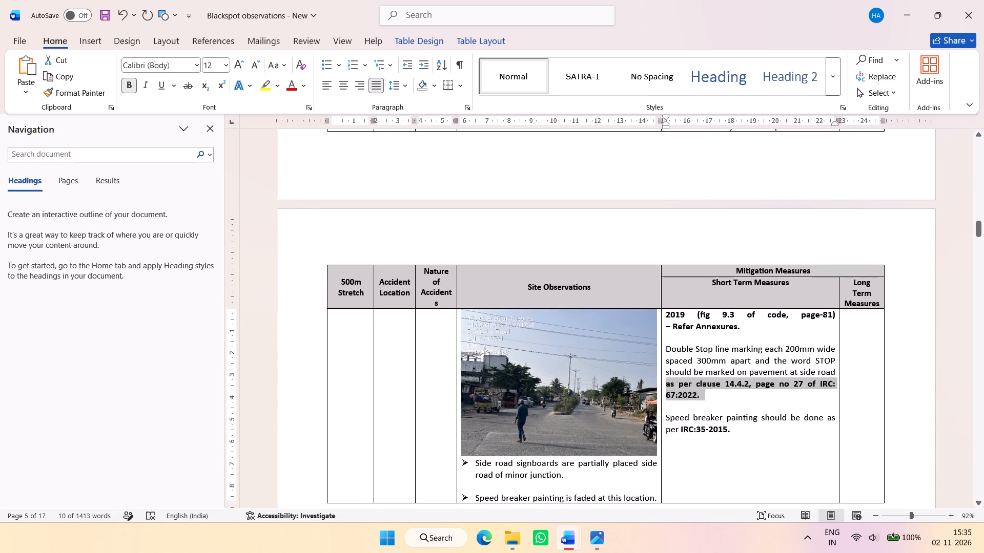
{"action": "left_click_drag", "start_coordinate": [983, 230], "coordinate": [976, 472]}
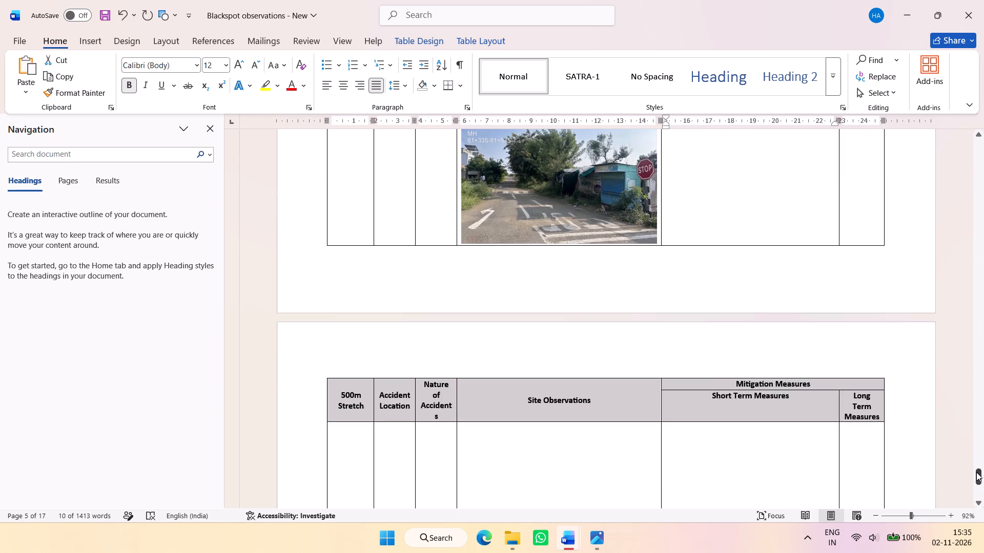
{"action": "left_click_drag", "start_coordinate": [976, 472], "coordinate": [983, 478]}
{"action": "scroll", "coordinate": [741, 366], "scroll_direction": "up", "scroll_amount": 5}
{"action": "scroll", "coordinate": [741, 366], "scroll_direction": "down", "scroll_amount": 8}
{"action": "scroll", "coordinate": [748, 360], "scroll_direction": "up", "scroll_amount": 16}
{"action": "scroll", "coordinate": [748, 360], "scroll_direction": "down", "scroll_amount": 6}
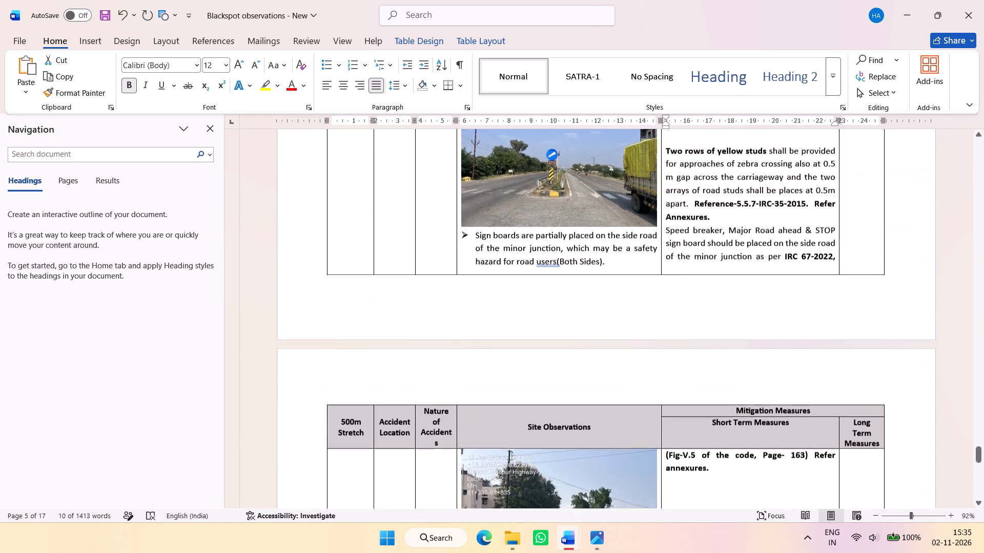
{"action": "scroll", "coordinate": [745, 352], "scroll_direction": "down", "scroll_amount": 5}
{"action": "scroll", "coordinate": [745, 350], "scroll_direction": "up", "scroll_amount": 6}
{"action": "scroll", "coordinate": [745, 350], "scroll_direction": "down", "scroll_amount": 13}
{"action": "scroll", "coordinate": [743, 346], "scroll_direction": "up", "scroll_amount": 3}
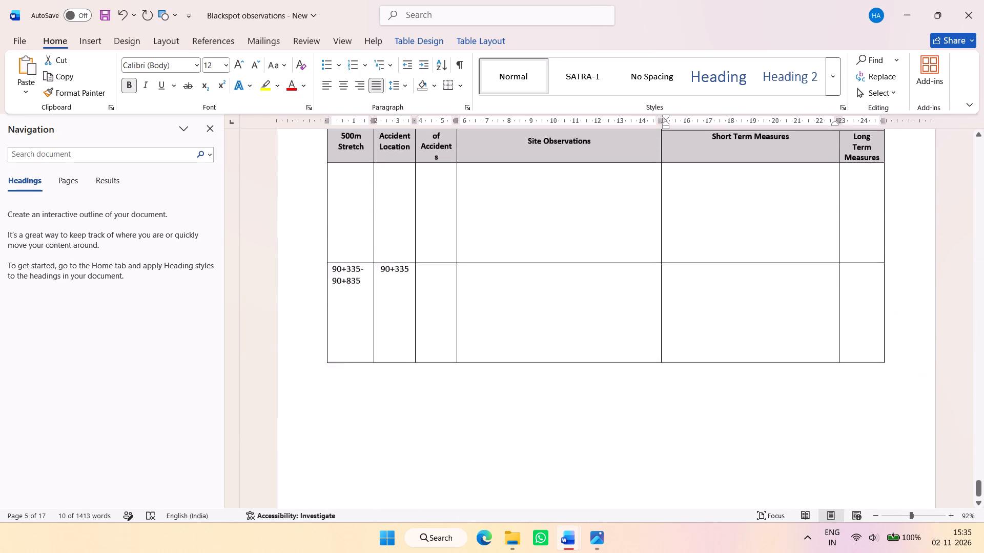
{"action": "scroll", "coordinate": [743, 346], "scroll_direction": "up", "scroll_amount": 13}
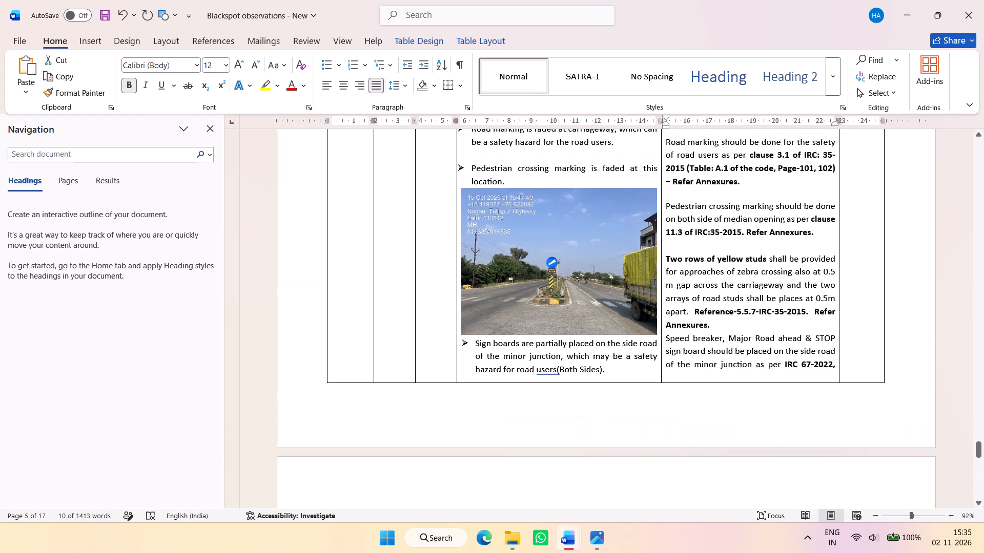
{"action": "scroll", "coordinate": [743, 346], "scroll_direction": "down", "scroll_amount": 6}
{"action": "scroll", "coordinate": [743, 346], "scroll_direction": "up", "scroll_amount": 7}
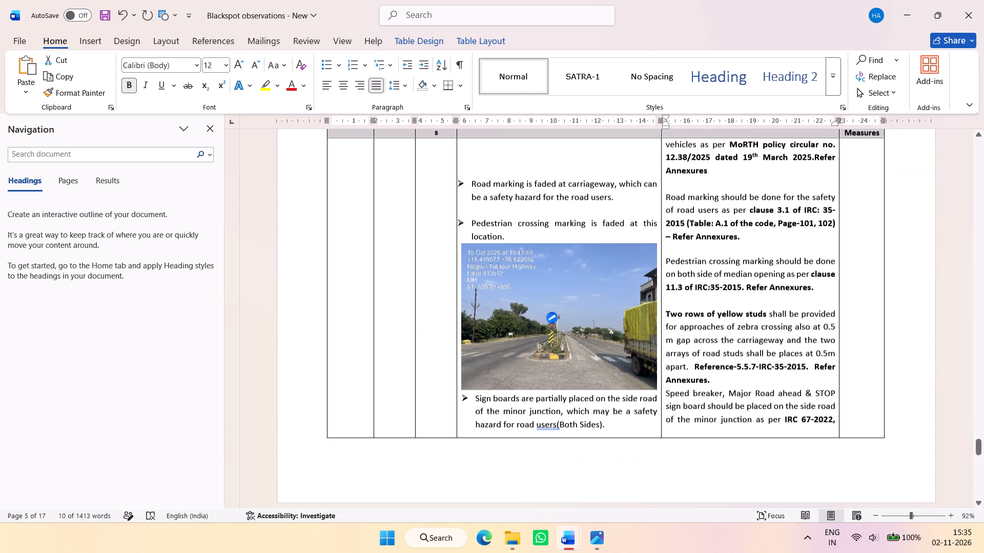
{"action": "scroll", "coordinate": [743, 346], "scroll_direction": "up", "scroll_amount": 6}
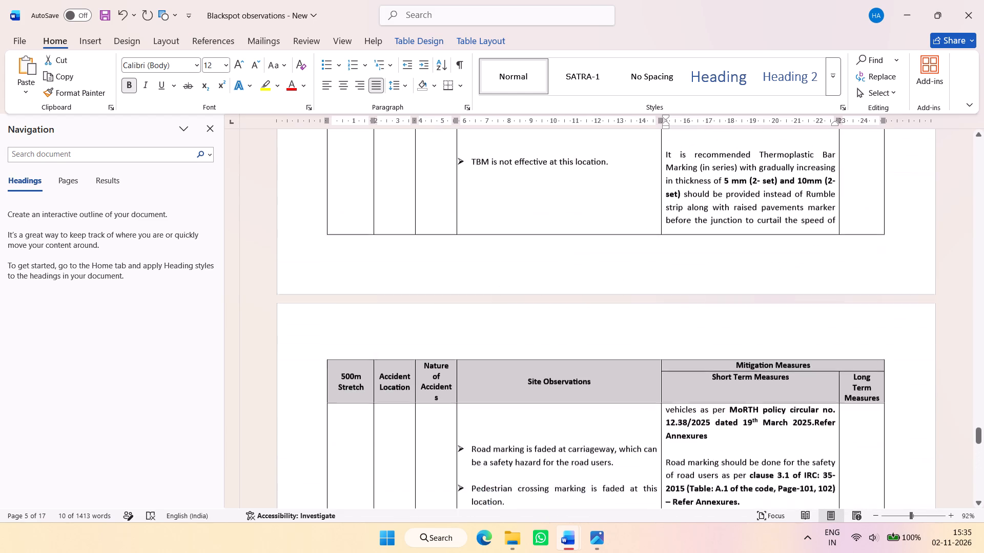
{"action": "scroll", "coordinate": [743, 346], "scroll_direction": "up", "scroll_amount": 12}
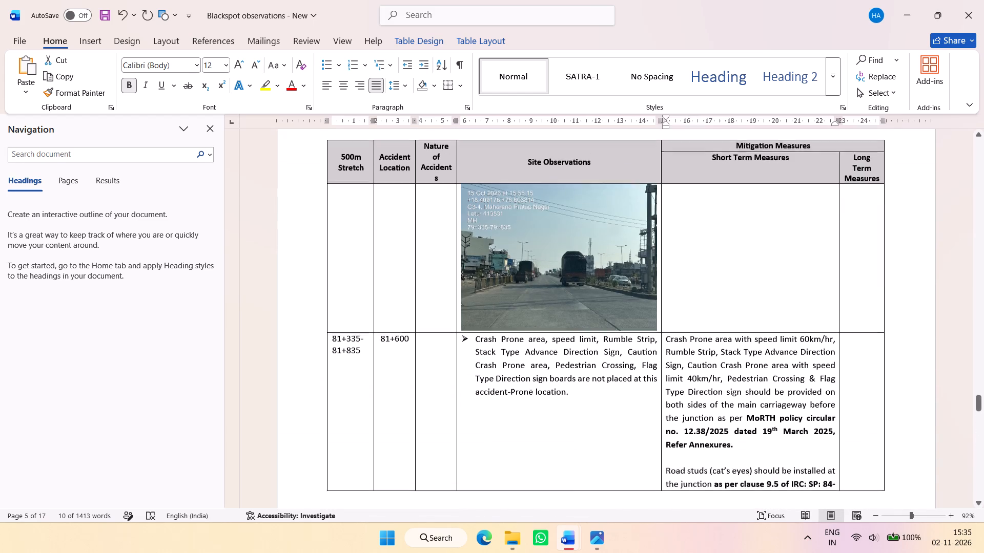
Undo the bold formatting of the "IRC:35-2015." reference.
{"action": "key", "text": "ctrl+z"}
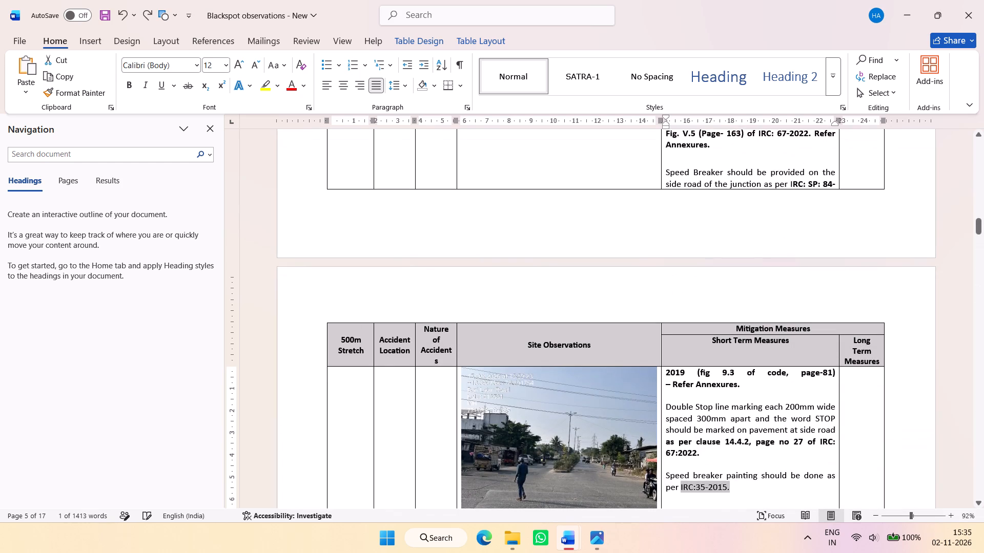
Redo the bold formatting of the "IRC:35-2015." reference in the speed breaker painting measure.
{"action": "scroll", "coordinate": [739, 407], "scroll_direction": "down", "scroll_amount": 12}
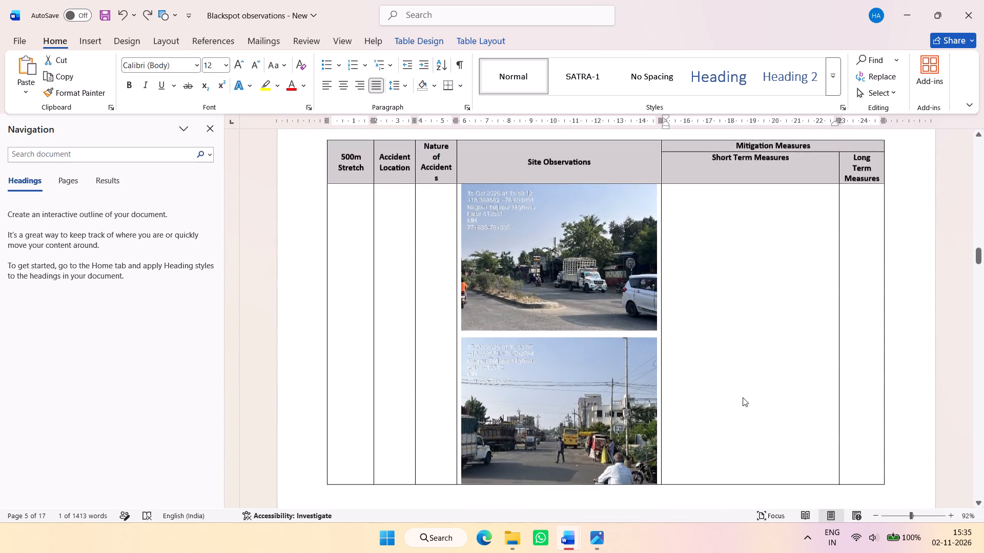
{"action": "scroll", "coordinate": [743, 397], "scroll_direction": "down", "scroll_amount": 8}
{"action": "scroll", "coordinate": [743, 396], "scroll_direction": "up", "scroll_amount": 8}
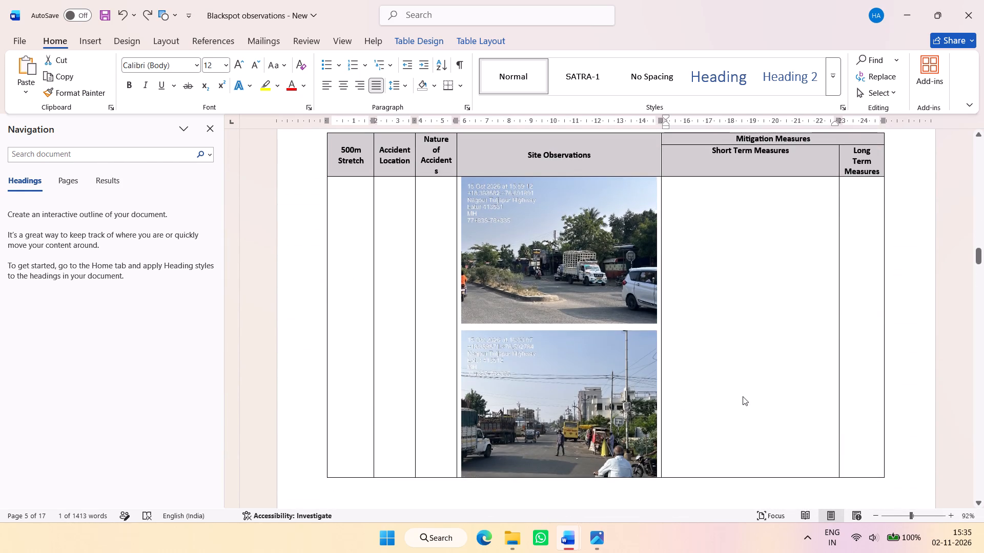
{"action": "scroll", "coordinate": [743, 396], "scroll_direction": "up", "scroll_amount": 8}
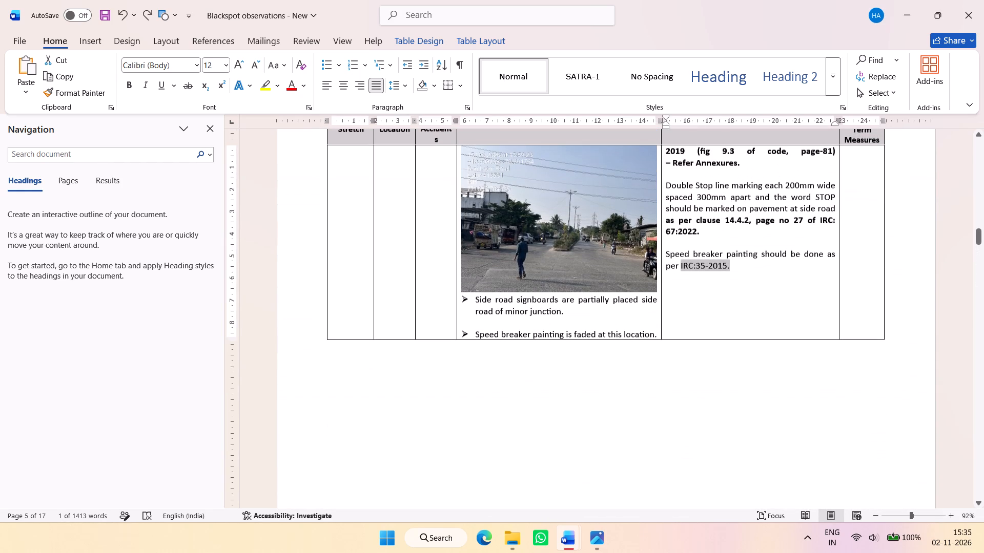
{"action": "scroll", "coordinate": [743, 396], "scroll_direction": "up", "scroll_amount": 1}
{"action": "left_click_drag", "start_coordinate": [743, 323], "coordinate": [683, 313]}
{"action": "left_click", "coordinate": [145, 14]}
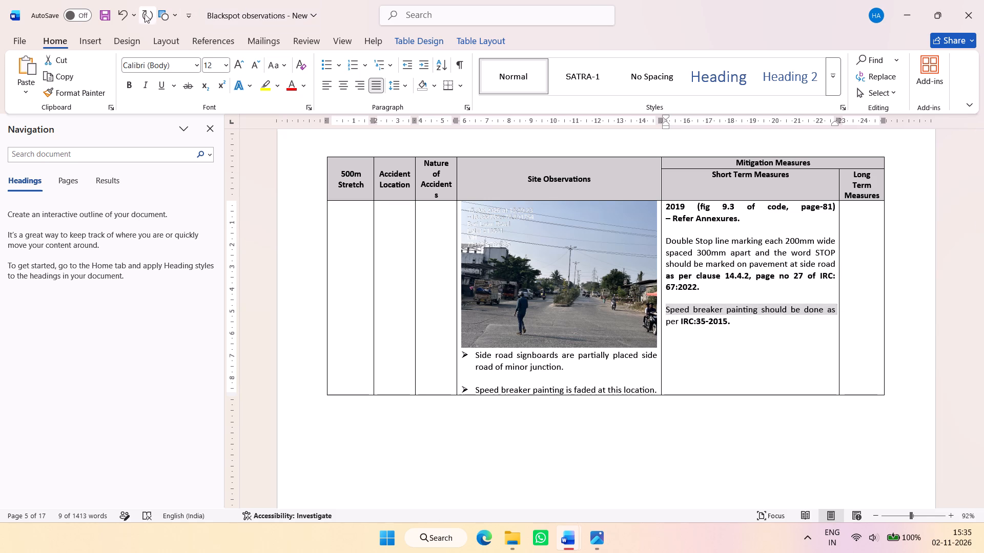
Move the speed breaker painting measure from below the double stop line measure to below "(Fig-V.5 of the code, Page- 163) Refer annexures.".
{"action": "left_click", "coordinate": [750, 335]}
{"action": "left_click_drag", "start_coordinate": [756, 327], "coordinate": [650, 308]}
{"action": "left_click", "coordinate": [690, 317]}
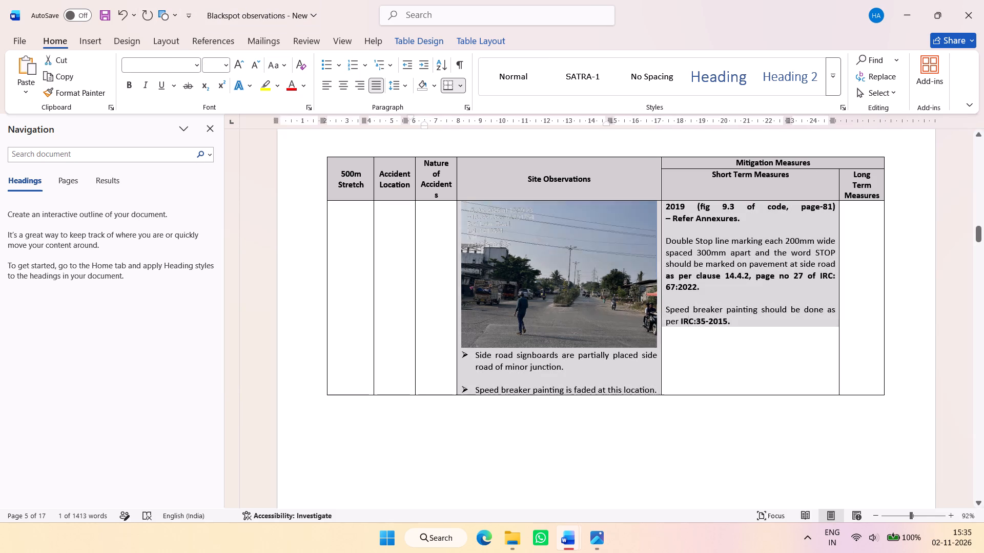
{"action": "left_click_drag", "start_coordinate": [744, 317], "coordinate": [674, 305]}
{"action": "key", "text": "ctrl+x"}
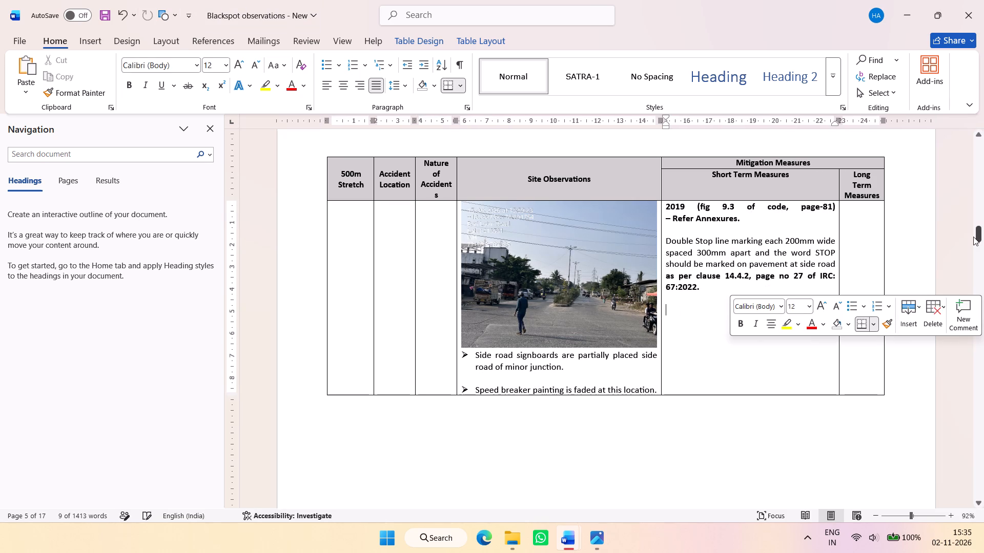
{"action": "left_click_drag", "start_coordinate": [981, 236], "coordinate": [983, 477]}
{"action": "scroll", "coordinate": [737, 399], "scroll_direction": "up", "scroll_amount": 7}
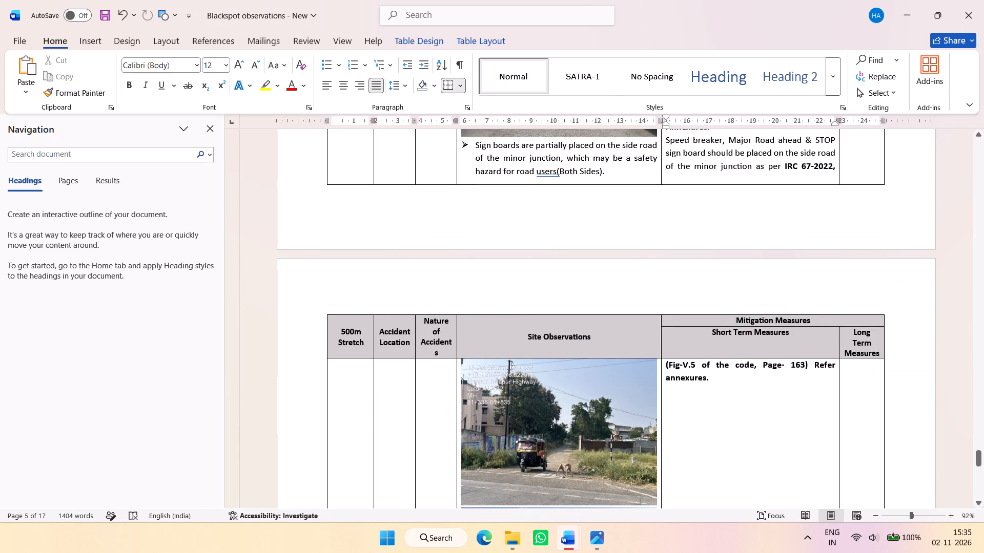
{"action": "left_click", "coordinate": [734, 393]}
{"action": "key", "text": "ctrl+v"}
Copy the plain formatting of the STOP sign board measure onto the pasted speed breaker painting measure.
{"action": "left_click", "coordinate": [728, 382]}
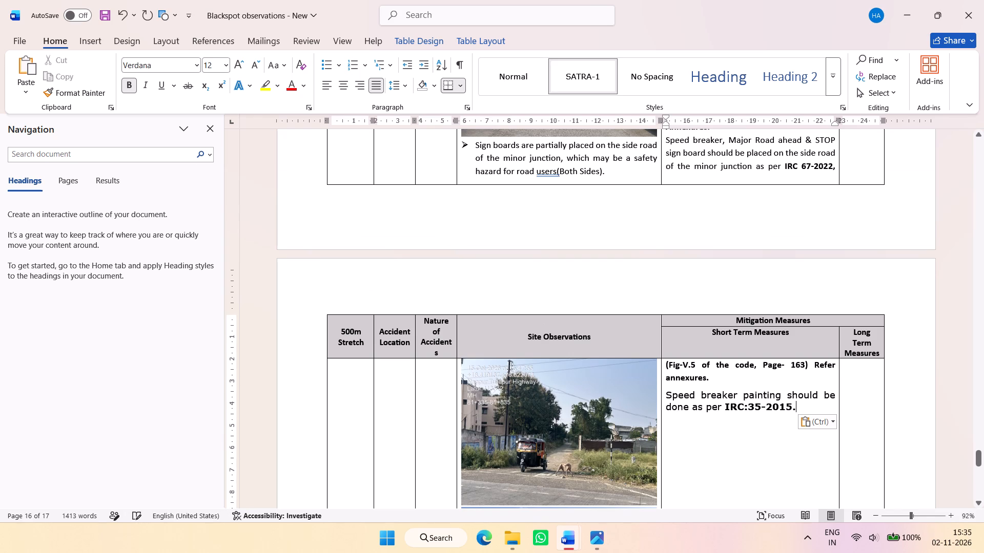
{"action": "left_click", "coordinate": [401, 87]}
{"action": "left_click_drag", "start_coordinate": [710, 391], "coordinate": [712, 391]}
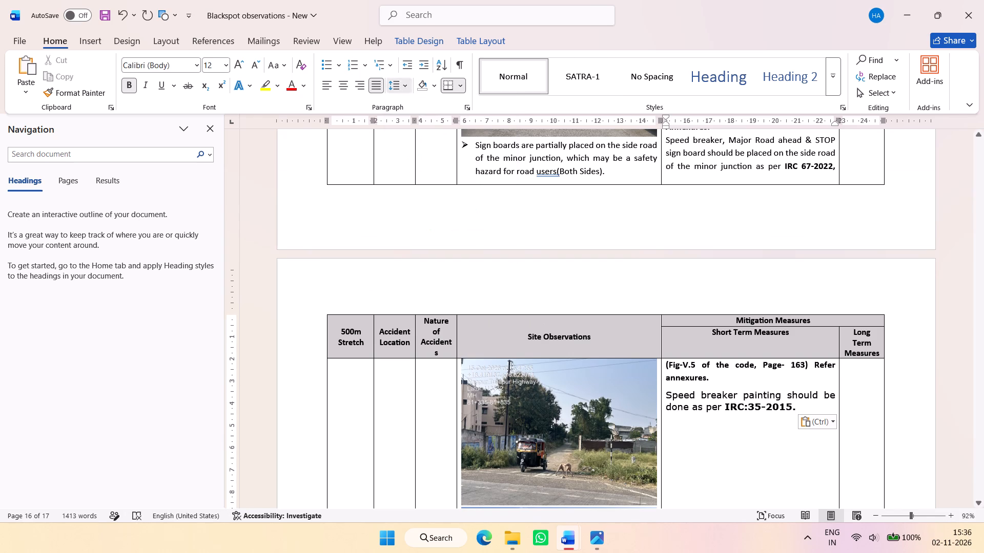
{"action": "left_click_drag", "start_coordinate": [712, 391], "coordinate": [716, 389]}
{"action": "left_click_drag", "start_coordinate": [703, 370], "coordinate": [695, 370]}
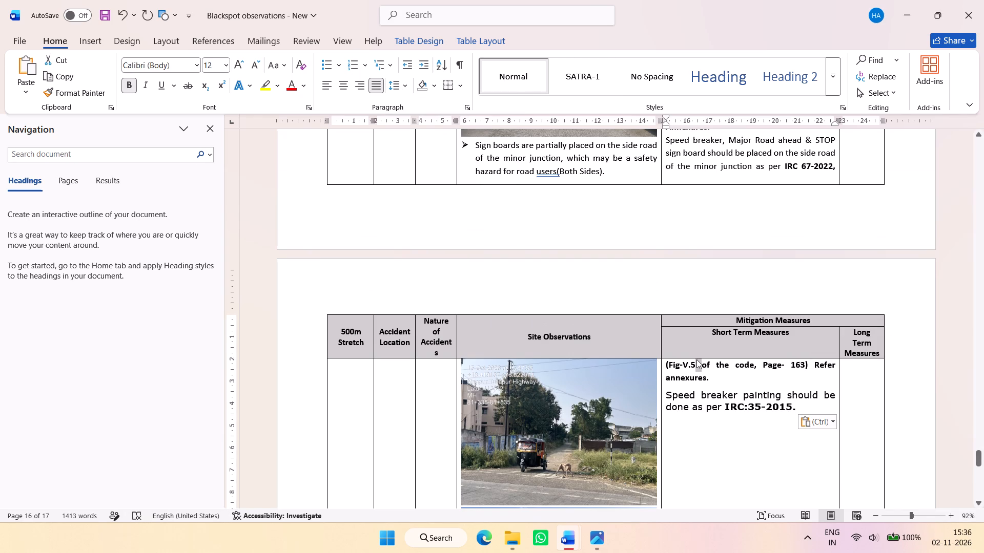
{"action": "left_click", "coordinate": [690, 183]}
{"action": "left_click", "coordinate": [98, 96]}
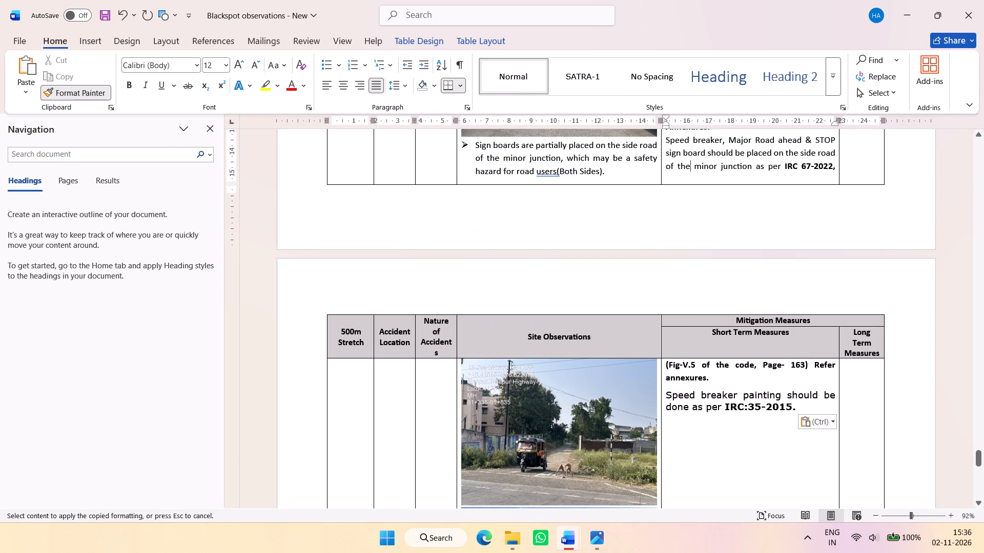
{"action": "left_click_drag", "start_coordinate": [810, 406], "coordinate": [685, 395]}
{"action": "left_click", "coordinate": [736, 450]}
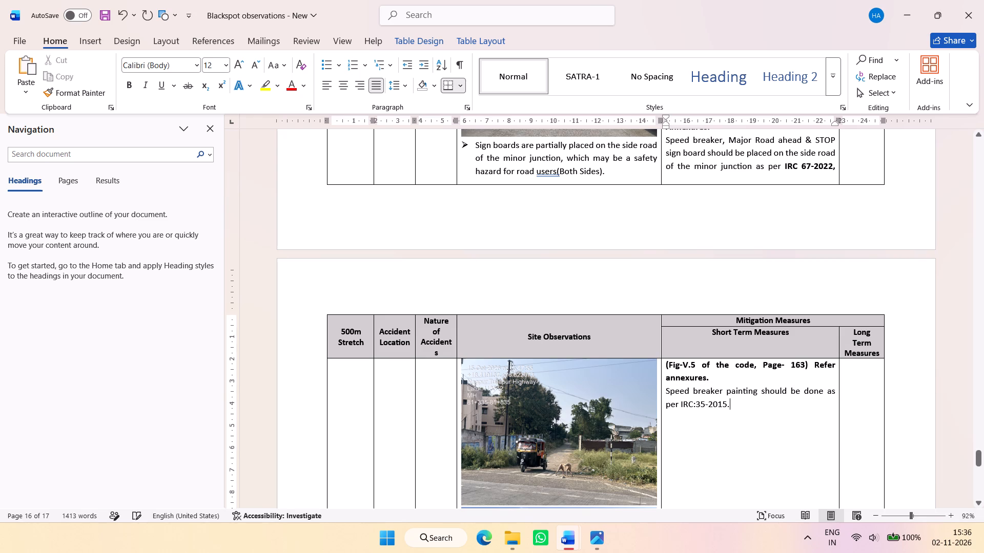
Insert a blank line between the sign board measure and the speed breaker painting measure.
{"action": "left_click", "coordinate": [734, 379]}
{"action": "key", "text": "Return"}
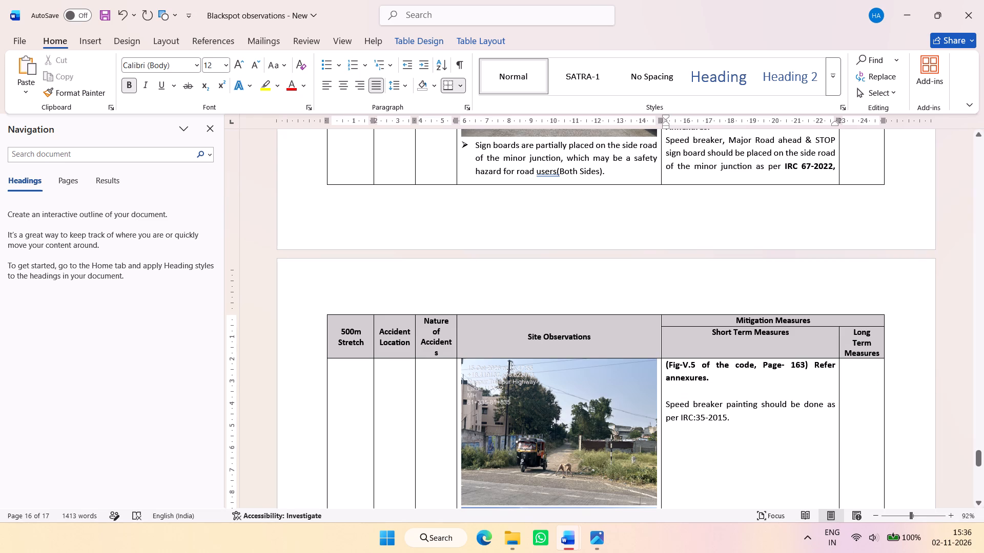
Examine the earlier site observations and short term measures, from the zebra crossing studs to the side road signboard and speed breaker painting entries.
{"action": "left_click_drag", "start_coordinate": [978, 461], "coordinate": [983, 276]}
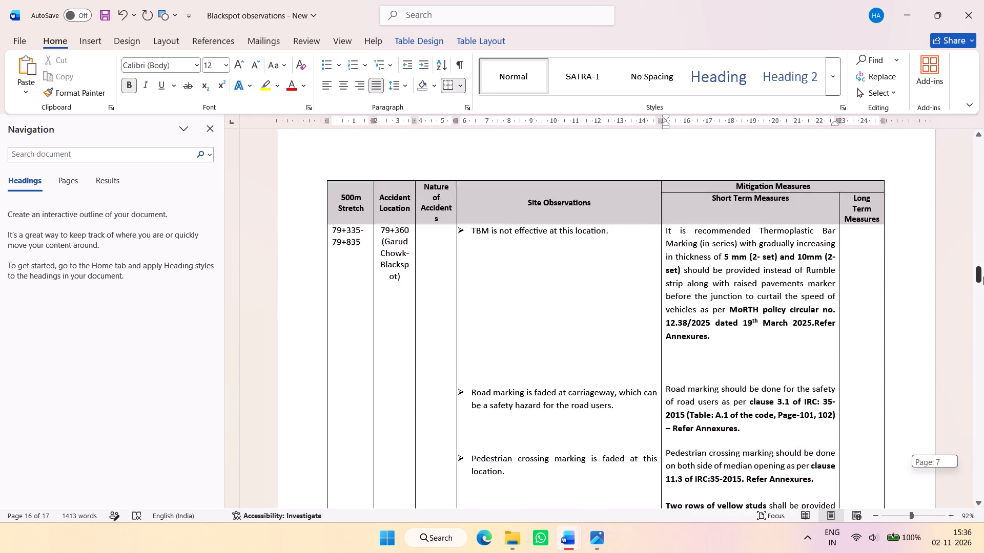
{"action": "left_click_drag", "start_coordinate": [983, 276], "coordinate": [983, 172]}
{"action": "scroll", "coordinate": [827, 318], "scroll_direction": "down", "scroll_amount": 12}
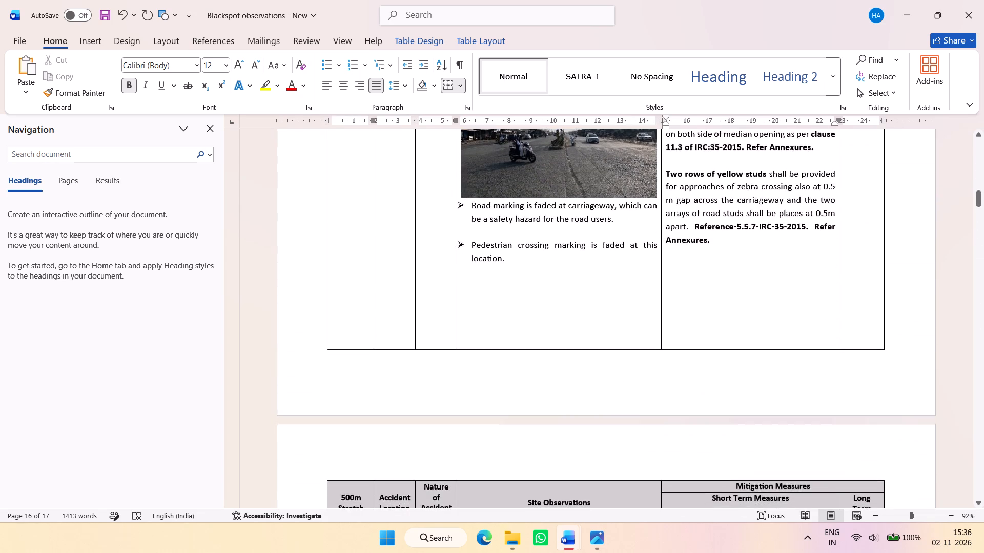
{"action": "scroll", "coordinate": [815, 317], "scroll_direction": "down", "scroll_amount": 9}
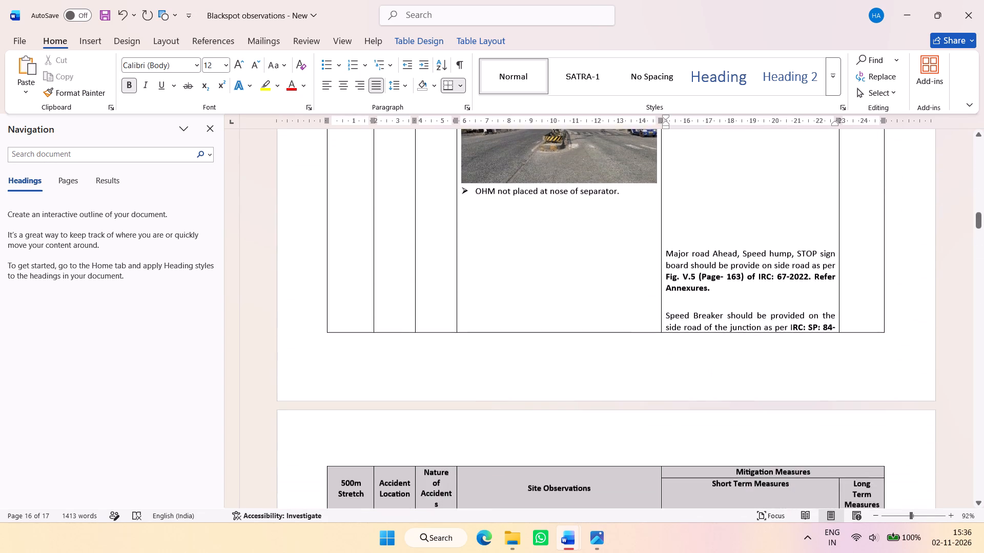
{"action": "scroll", "coordinate": [815, 316], "scroll_direction": "down", "scroll_amount": 11}
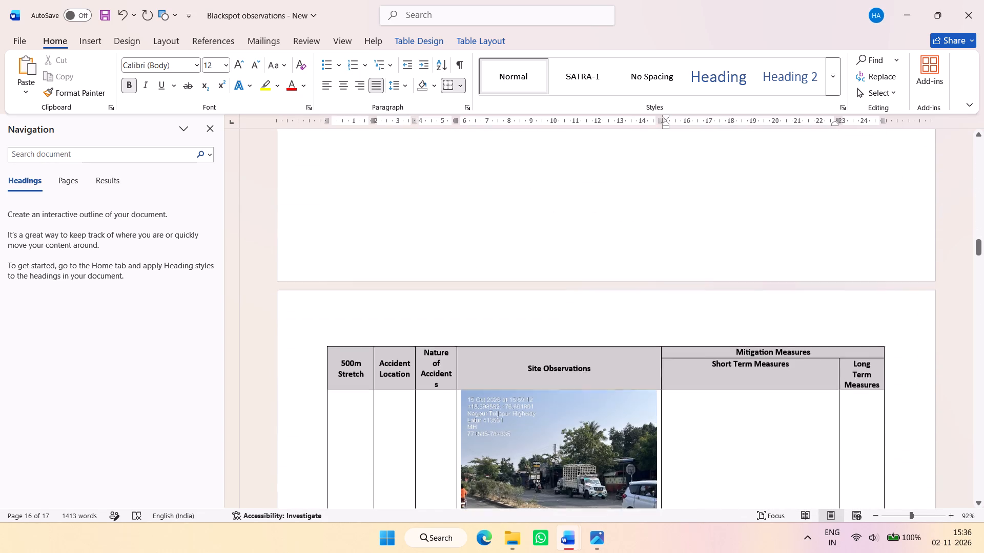
{"action": "scroll", "coordinate": [818, 317], "scroll_direction": "down", "scroll_amount": 3}
{"action": "scroll", "coordinate": [818, 317], "scroll_direction": "up", "scroll_amount": 11}
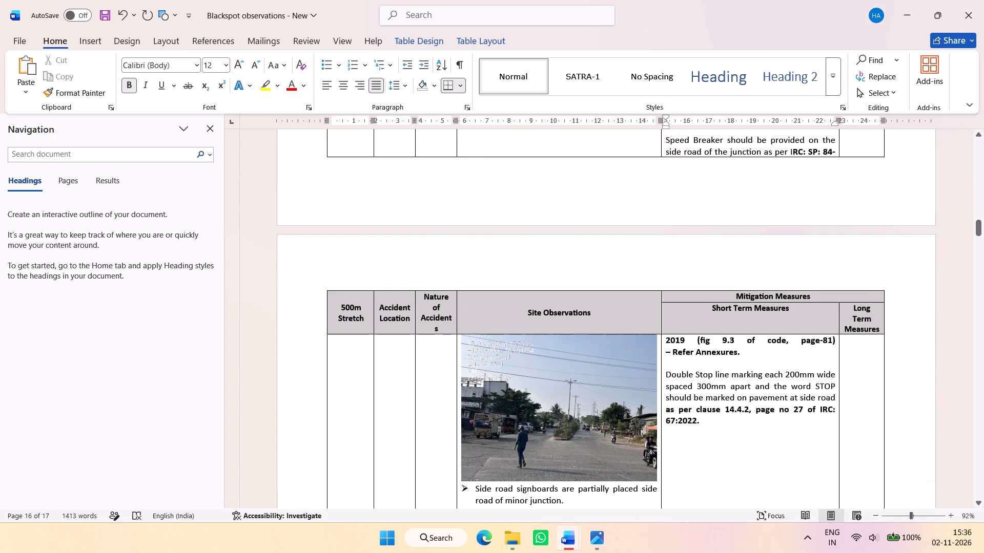
{"action": "scroll", "coordinate": [818, 317], "scroll_direction": "up", "scroll_amount": 4}
{"action": "scroll", "coordinate": [830, 312], "scroll_direction": "down", "scroll_amount": 5}
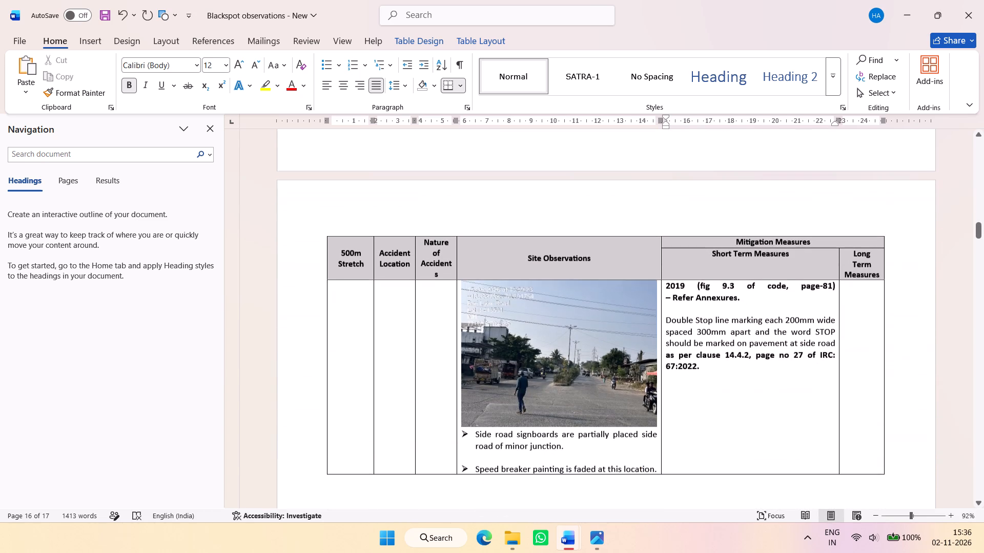
{"action": "scroll", "coordinate": [726, 343], "scroll_direction": "down", "scroll_amount": 9}
{"action": "scroll", "coordinate": [717, 334], "scroll_direction": "up", "scroll_amount": 5}
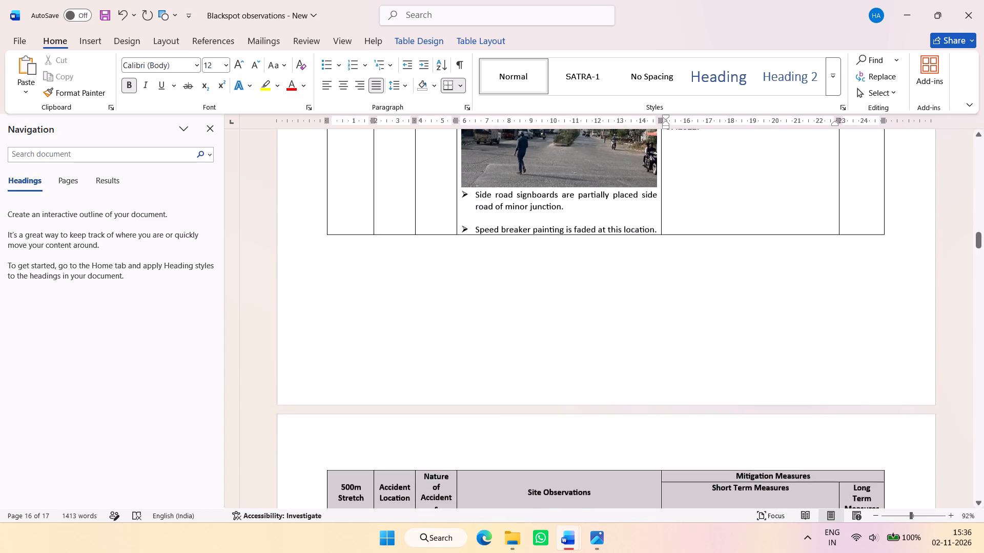
{"action": "scroll", "coordinate": [719, 333], "scroll_direction": "up", "scroll_amount": 6}
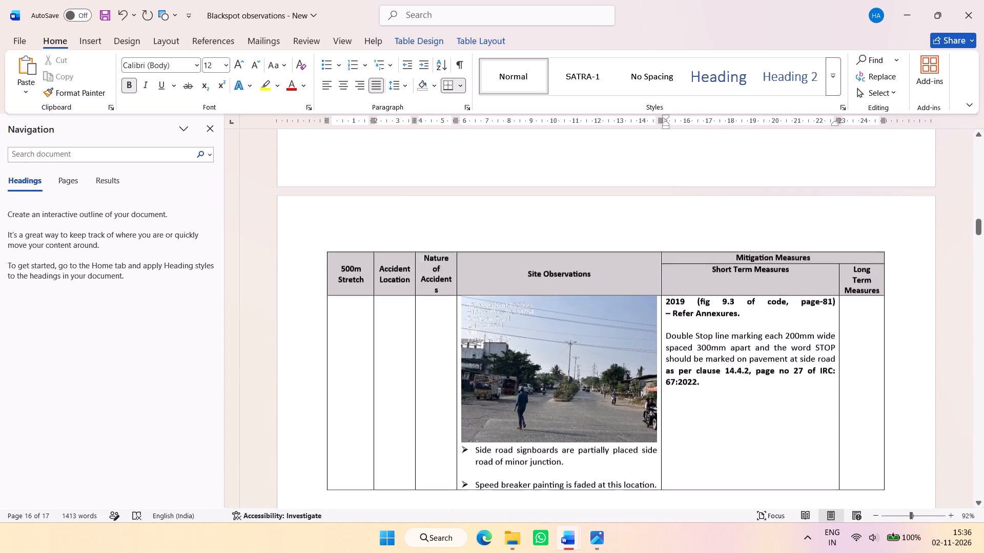
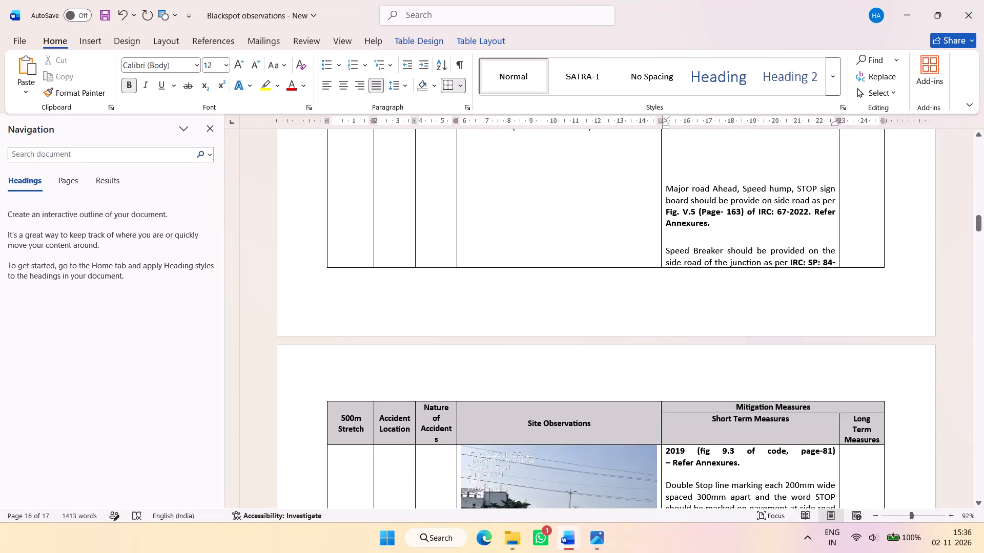
Examine the site observations, photos and short term measures from the side road signboard entries to the start of the 79+335-79+835 stretch.
{"action": "scroll", "coordinate": [719, 333], "scroll_direction": "up", "scroll_amount": 2}
{"action": "scroll", "coordinate": [720, 333], "scroll_direction": "down", "scroll_amount": 7}
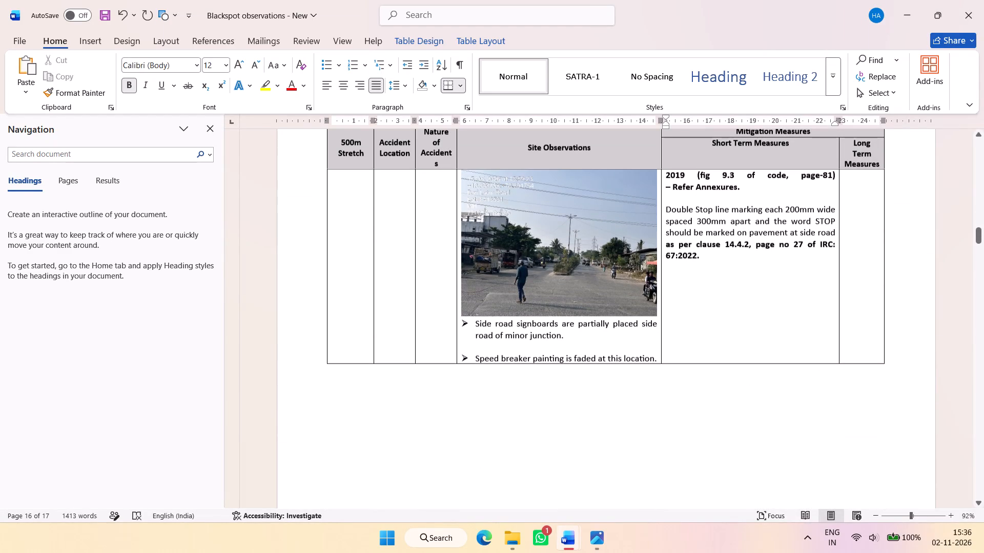
{"action": "scroll", "coordinate": [696, 326], "scroll_direction": "down", "scroll_amount": 11}
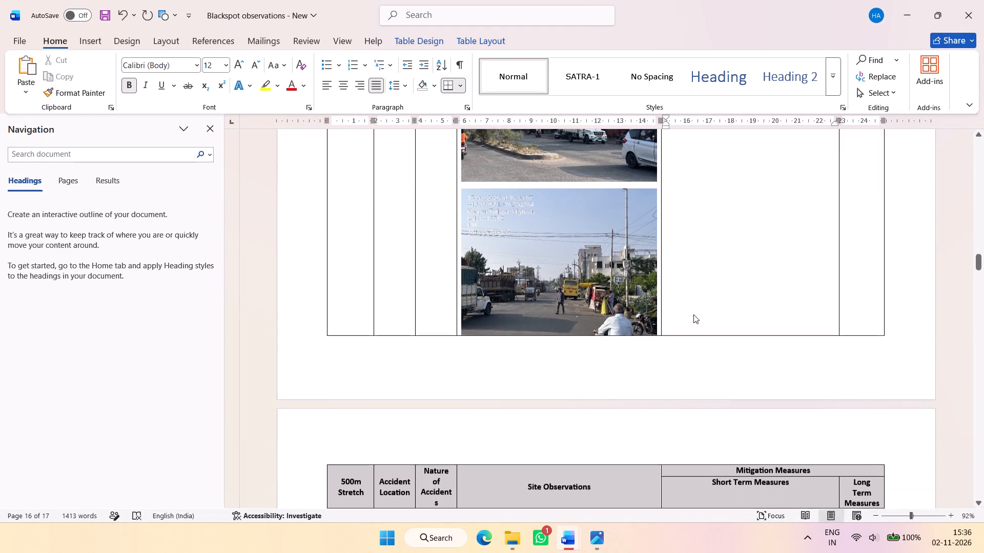
{"action": "scroll", "coordinate": [690, 312], "scroll_direction": "up", "scroll_amount": 1}
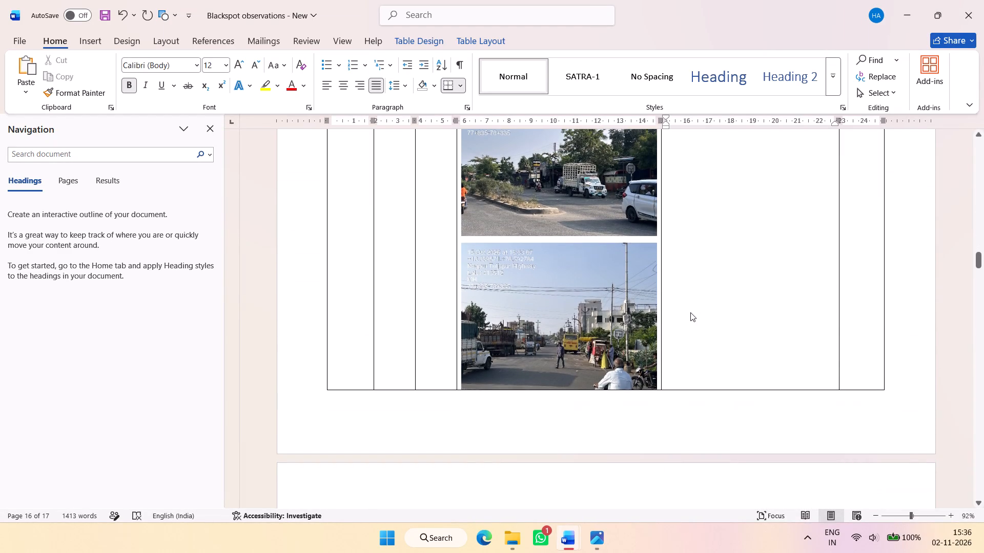
{"action": "scroll", "coordinate": [690, 312], "scroll_direction": "up", "scroll_amount": 10}
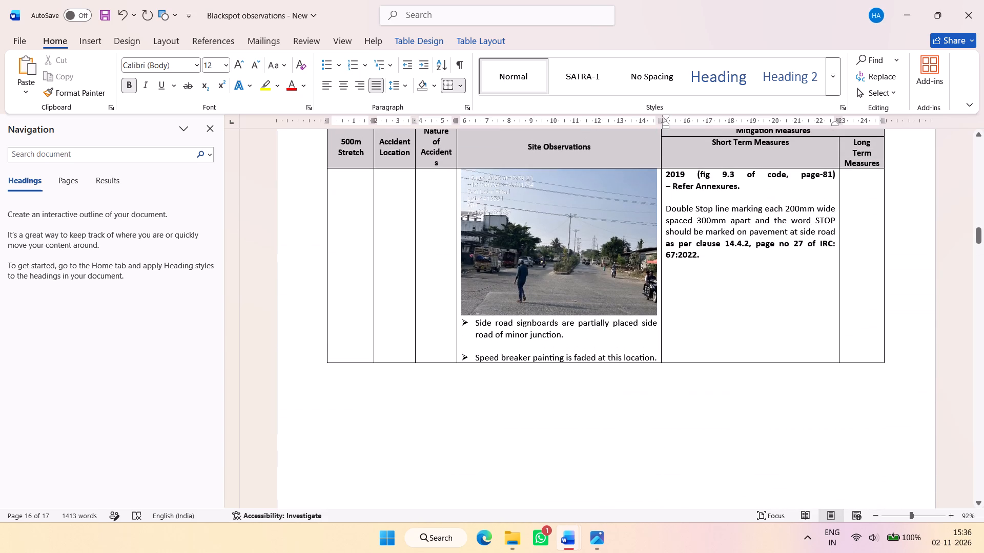
{"action": "scroll", "coordinate": [690, 312], "scroll_direction": "up", "scroll_amount": 5}
{"action": "scroll", "coordinate": [690, 312], "scroll_direction": "down", "scroll_amount": 3}
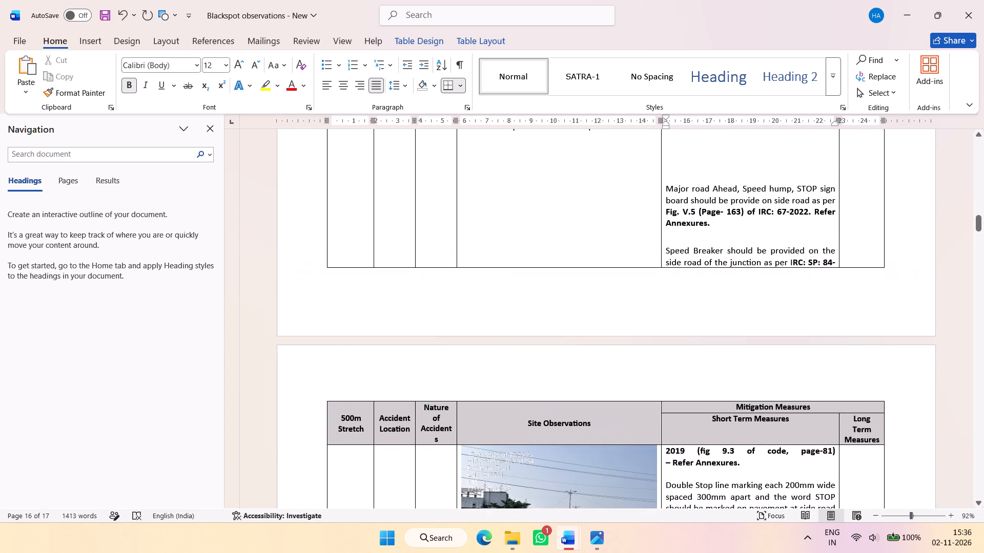
{"action": "scroll", "coordinate": [690, 312], "scroll_direction": "down", "scroll_amount": 17}
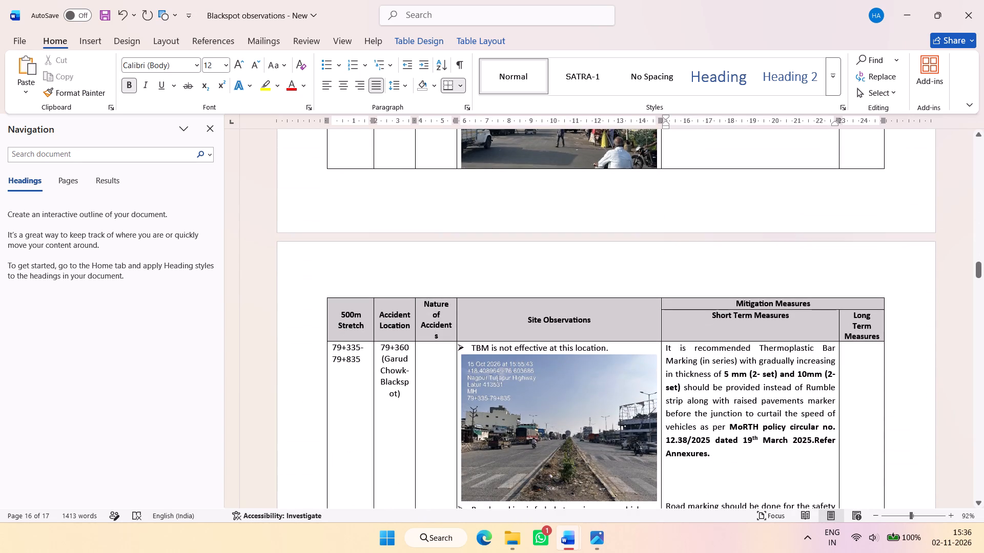
{"action": "scroll", "coordinate": [691, 311], "scroll_direction": "down", "scroll_amount": 4}
{"action": "scroll", "coordinate": [691, 311], "scroll_direction": "up", "scroll_amount": 19}
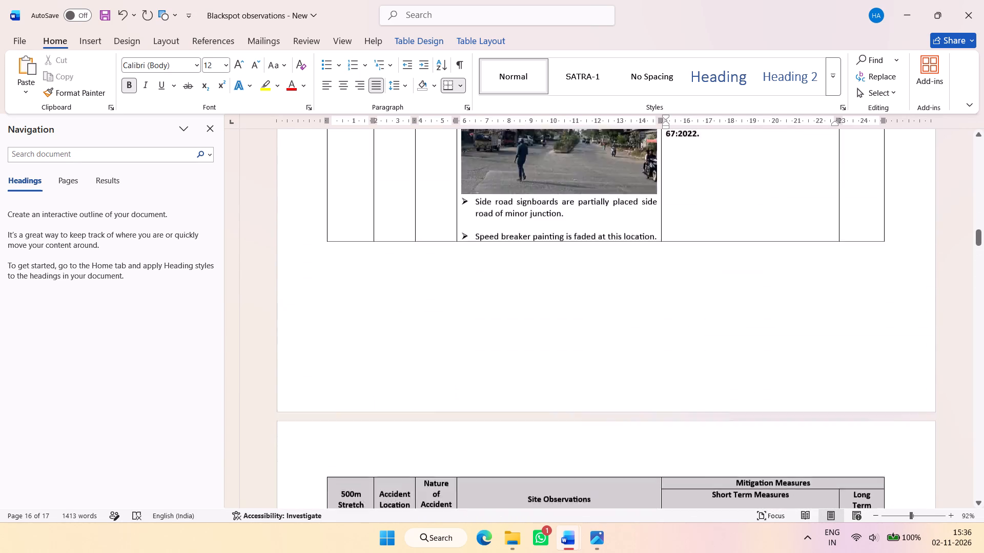
Undo the blank line, the copied formatting and the move of the speed breaker painting measure out of the double stop line cell.
{"action": "left_click", "coordinate": [128, 22]}
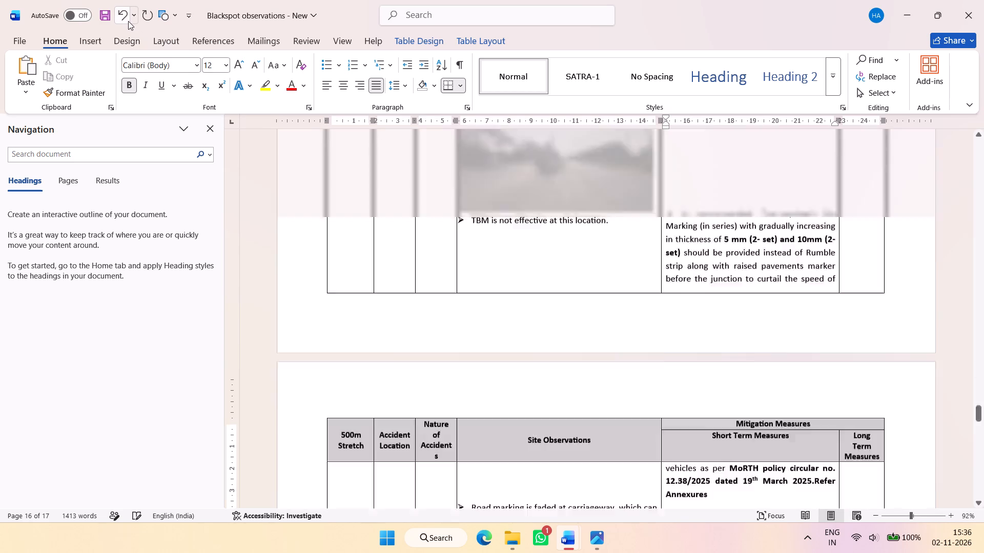
{"action": "left_click", "coordinate": [128, 21]}
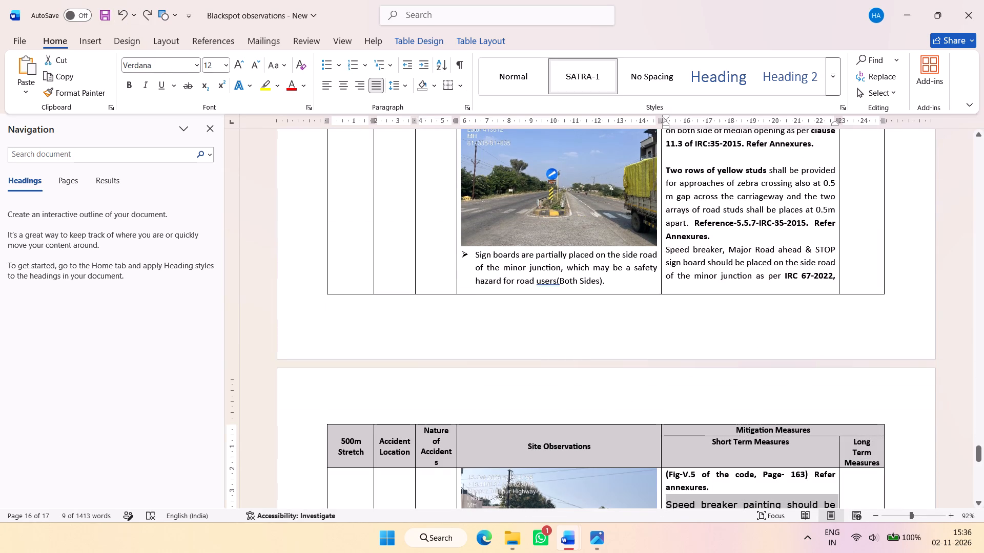
{"action": "scroll", "coordinate": [680, 270], "scroll_direction": "down", "scroll_amount": 1}
{"action": "left_click", "coordinate": [121, 24]}
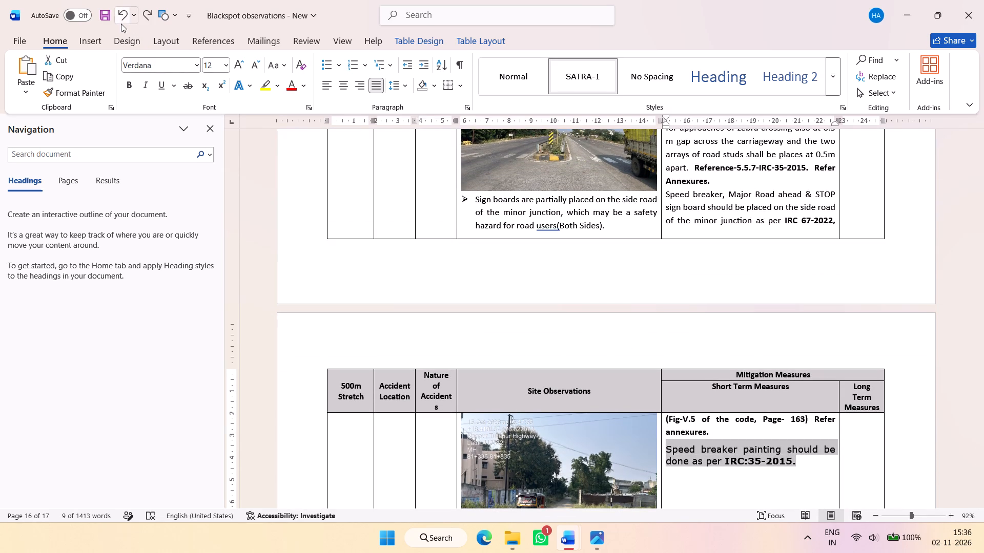
{"action": "left_click", "coordinate": [121, 19]}
{"action": "left_click", "coordinate": [121, 18]}
{"action": "scroll", "coordinate": [596, 279], "scroll_direction": "up", "scroll_amount": 3}
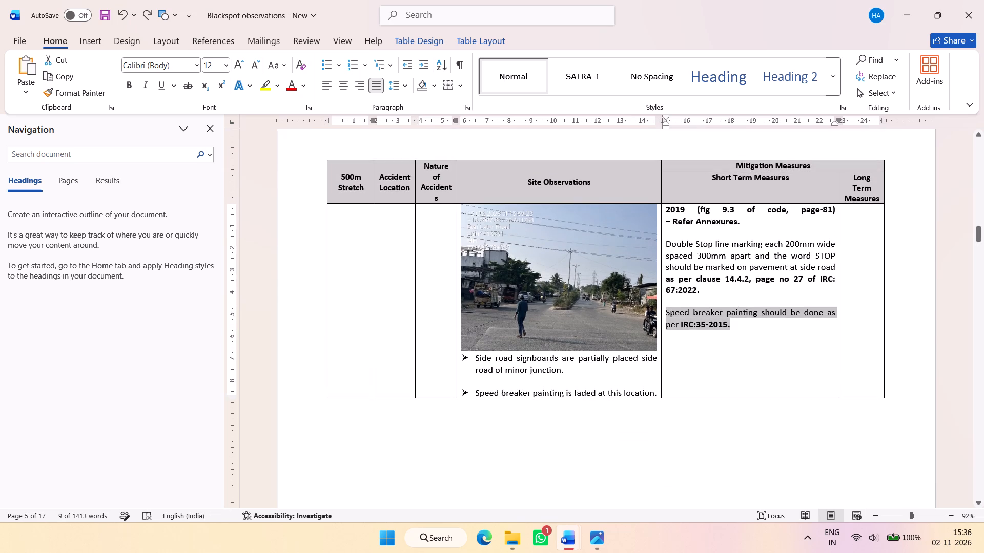
{"action": "scroll", "coordinate": [625, 303], "scroll_direction": "down", "scroll_amount": 9}
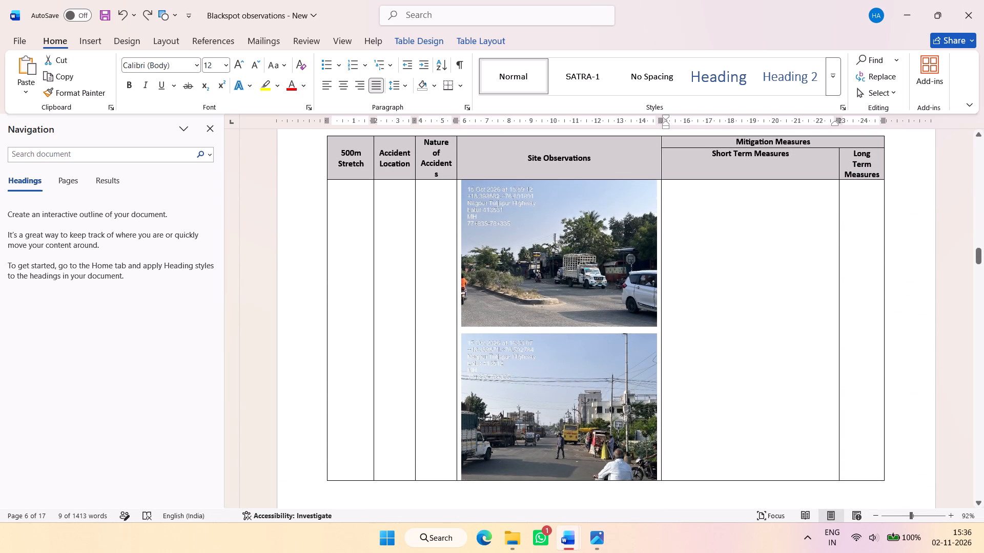
{"action": "scroll", "coordinate": [629, 317], "scroll_direction": "up", "scroll_amount": 7}
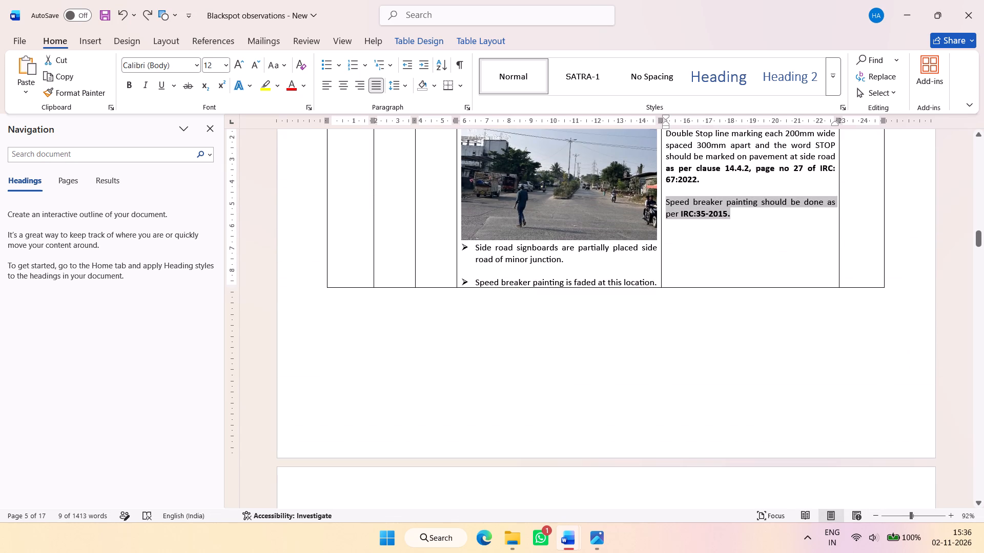
Copy the speed breaker painting measure from below the double stop line measure and paste it below "(Fig-V.5 of the code, Page- 163) Refer annexures.".
{"action": "key", "text": "ctrl+c"}
{"action": "key", "text": "ctrl+c"}
{"action": "key", "text": "ctrl+c"}
{"action": "scroll", "coordinate": [738, 251], "scroll_direction": "up", "scroll_amount": 9}
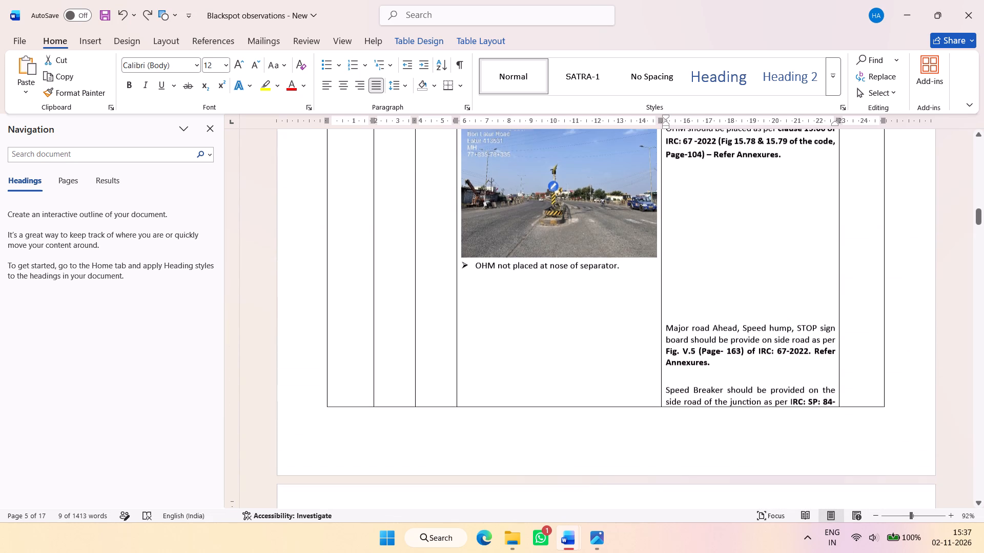
{"action": "left_click", "coordinate": [742, 262]}
{"action": "scroll", "coordinate": [750, 252], "scroll_direction": "down", "scroll_amount": 8}
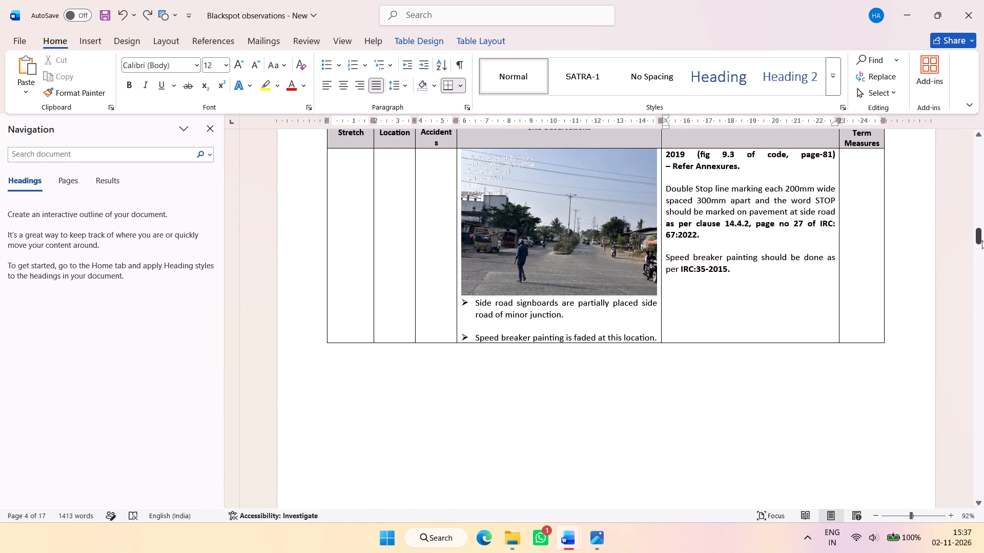
{"action": "left_click_drag", "start_coordinate": [983, 234], "coordinate": [983, 552]}
{"action": "scroll", "coordinate": [802, 332], "scroll_direction": "up", "scroll_amount": 4}
{"action": "scroll", "coordinate": [774, 290], "scroll_direction": "up", "scroll_amount": 7}
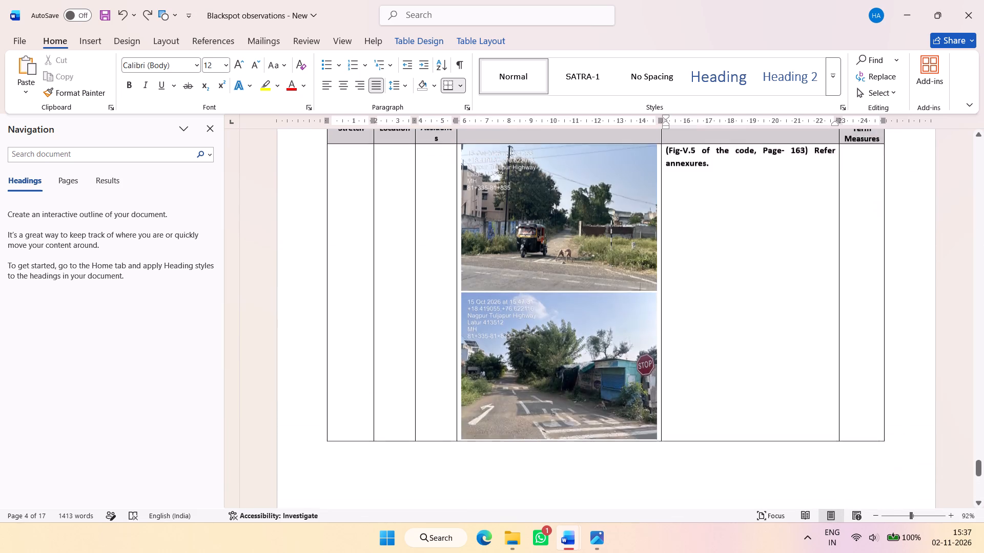
{"action": "scroll", "coordinate": [769, 275], "scroll_direction": "up", "scroll_amount": 1}
{"action": "scroll", "coordinate": [742, 374], "scroll_direction": "up", "scroll_amount": 4}
{"action": "scroll", "coordinate": [742, 372], "scroll_direction": "down", "scroll_amount": 4}
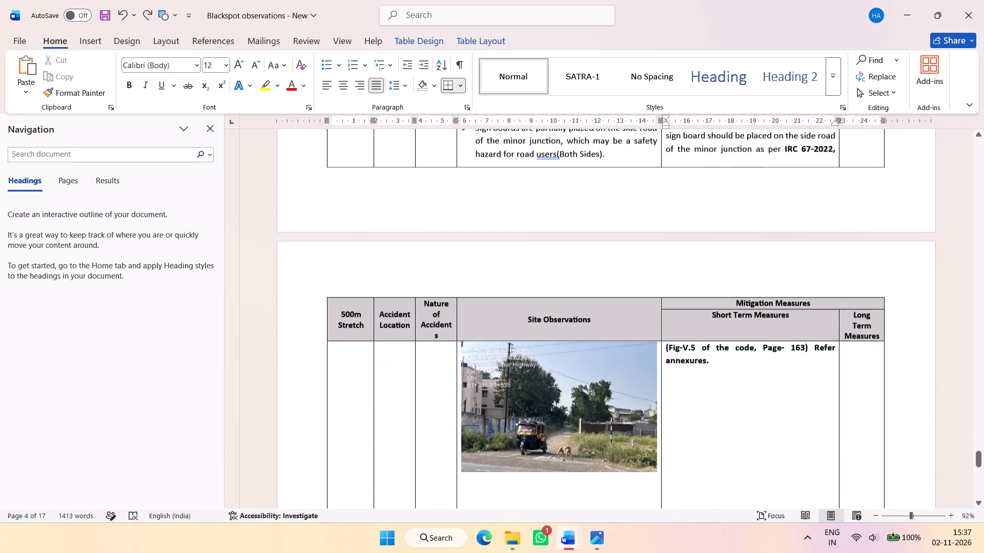
{"action": "scroll", "coordinate": [742, 367], "scroll_direction": "down", "scroll_amount": 1}
{"action": "left_click", "coordinate": [755, 315]}
{"action": "key", "text": "ctrl+v"}
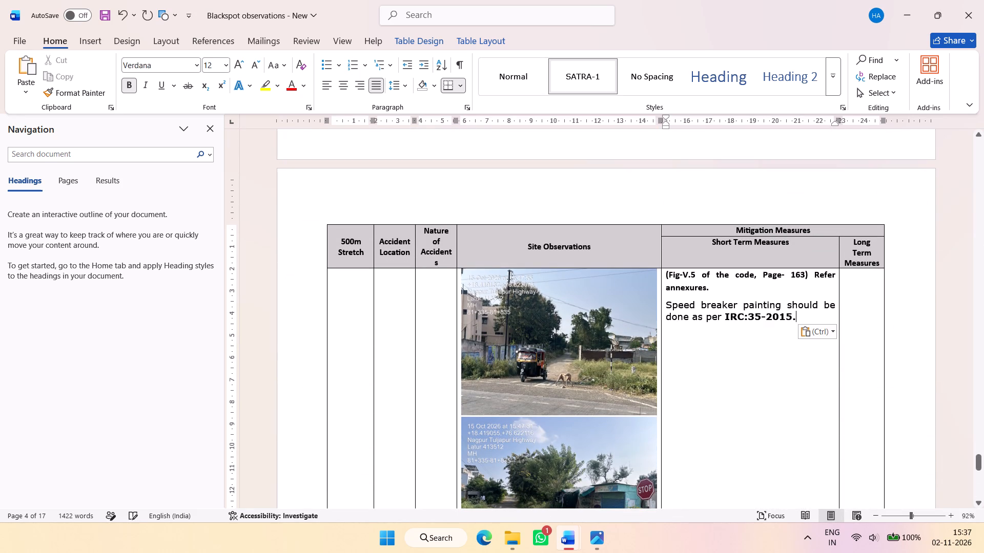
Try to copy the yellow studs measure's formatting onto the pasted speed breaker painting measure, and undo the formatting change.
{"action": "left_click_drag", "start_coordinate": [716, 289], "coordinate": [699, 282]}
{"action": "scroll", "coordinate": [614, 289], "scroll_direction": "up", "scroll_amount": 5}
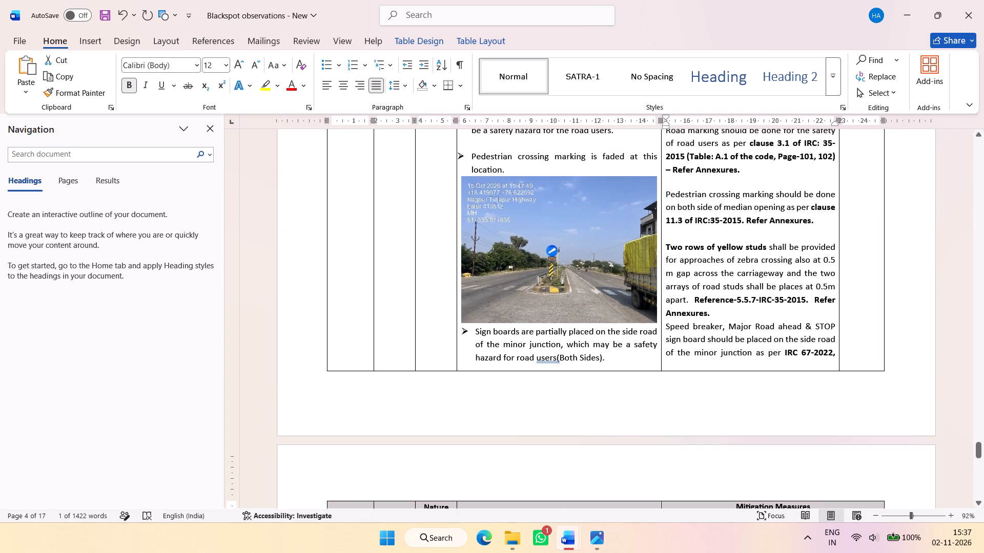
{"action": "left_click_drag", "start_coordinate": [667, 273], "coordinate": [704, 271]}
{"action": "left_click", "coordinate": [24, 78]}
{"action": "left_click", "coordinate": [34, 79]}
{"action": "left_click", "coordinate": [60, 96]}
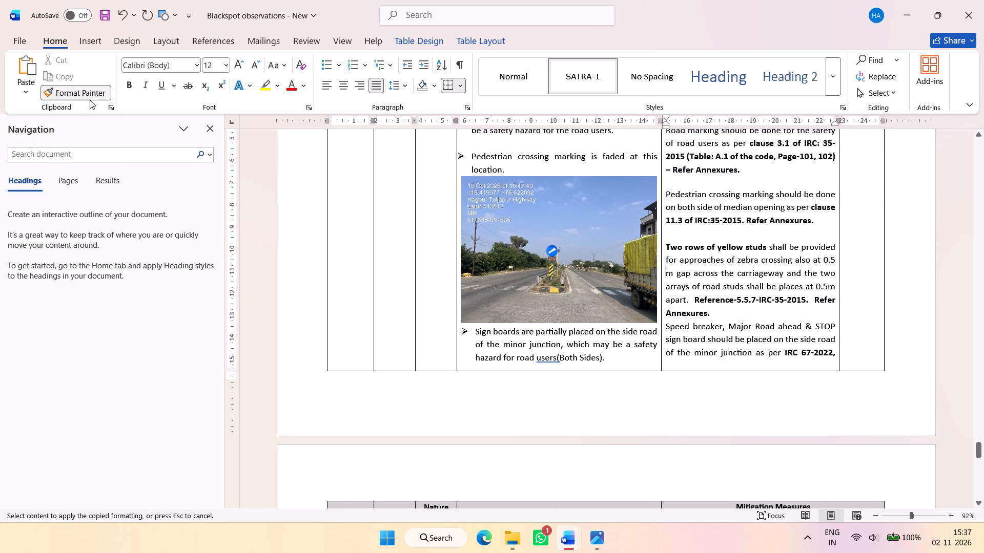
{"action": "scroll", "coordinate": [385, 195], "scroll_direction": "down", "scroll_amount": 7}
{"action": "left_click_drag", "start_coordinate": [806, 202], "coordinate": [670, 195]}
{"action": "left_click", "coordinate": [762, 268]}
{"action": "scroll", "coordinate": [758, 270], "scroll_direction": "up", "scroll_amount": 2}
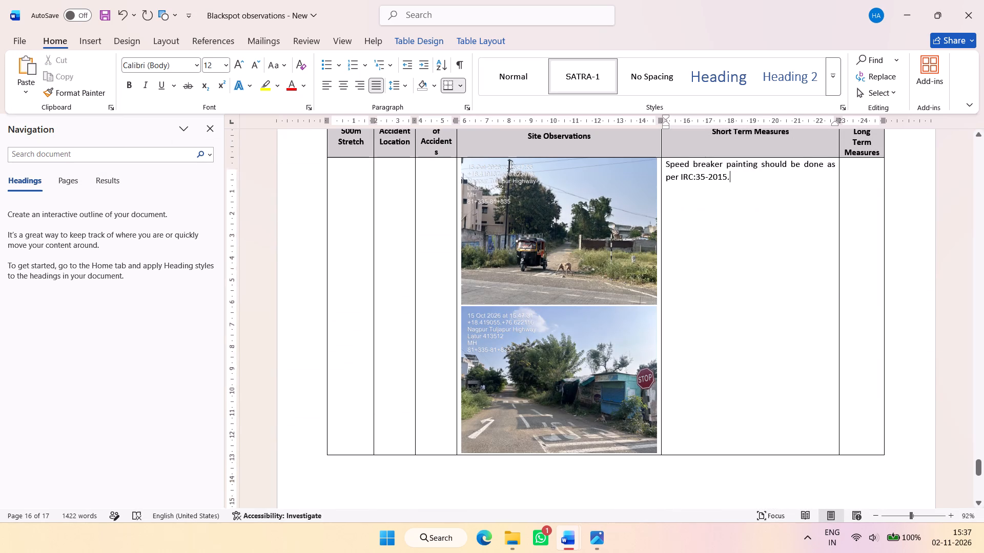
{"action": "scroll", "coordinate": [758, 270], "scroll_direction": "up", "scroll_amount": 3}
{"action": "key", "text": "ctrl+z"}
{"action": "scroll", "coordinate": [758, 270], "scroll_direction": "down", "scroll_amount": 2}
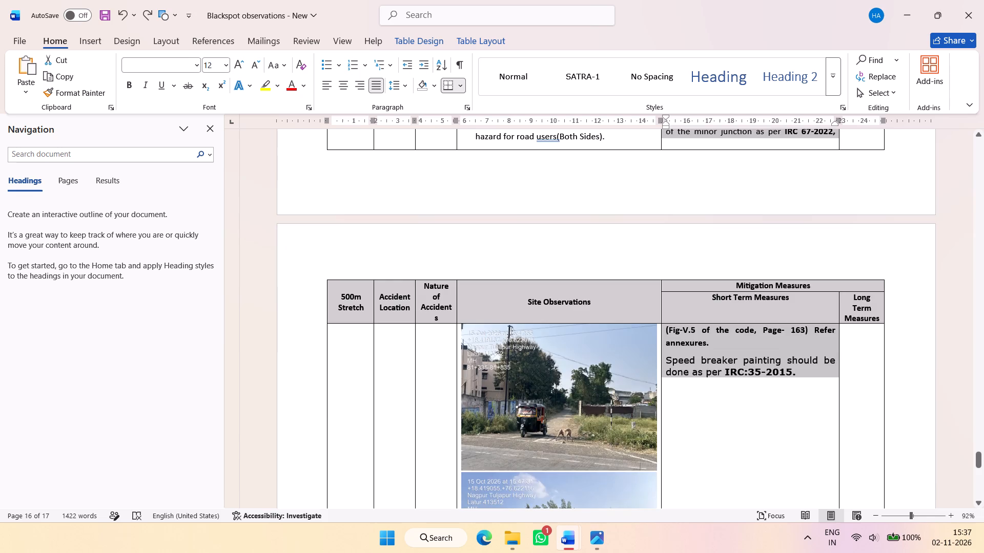
Copy the formatting of the "Sign boards are partially placed" observation onto the pasted speed breaker painting measure.
{"action": "scroll", "coordinate": [742, 230], "scroll_direction": "up", "scroll_amount": 2}
{"action": "left_click", "coordinate": [584, 230]}
{"action": "left_click", "coordinate": [83, 90]}
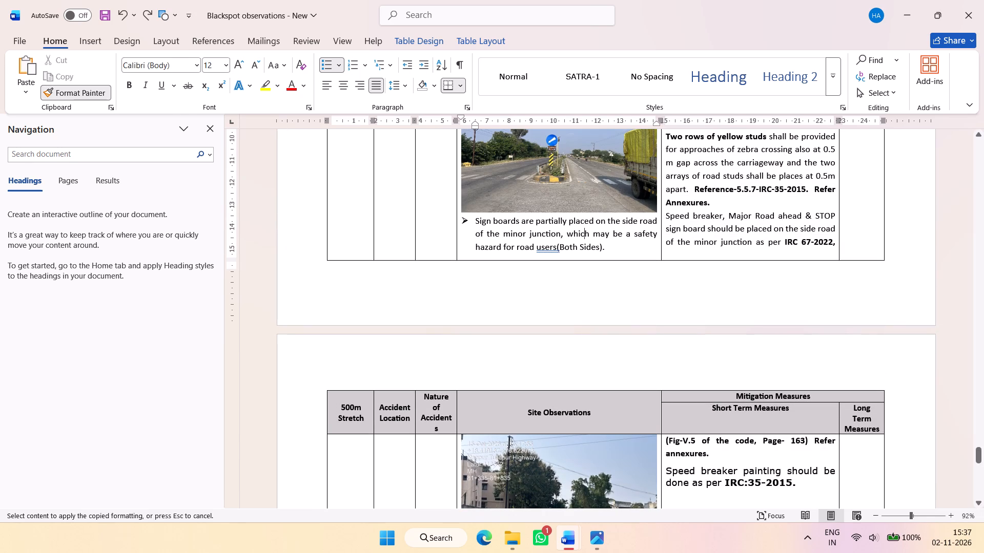
{"action": "scroll", "coordinate": [805, 349], "scroll_direction": "down", "scroll_amount": 3}
{"action": "left_click_drag", "start_coordinate": [807, 316], "coordinate": [691, 307]}
{"action": "left_click", "coordinate": [731, 373]}
Search the document for "painting" and examine the matching observation and measure beside the side road signboard entry.
{"action": "key", "text": "ctrl+f"}
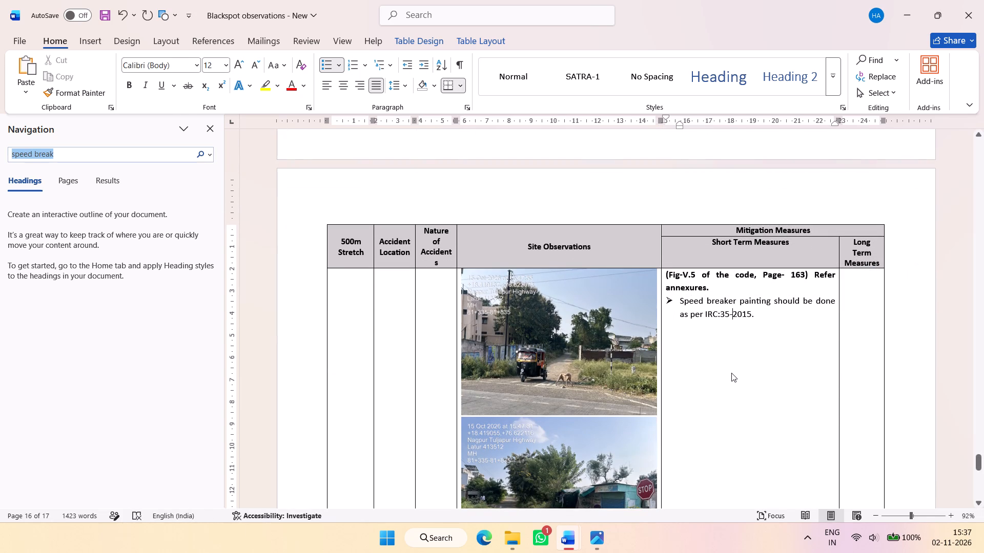
{"action": "type", "text": "painting"}
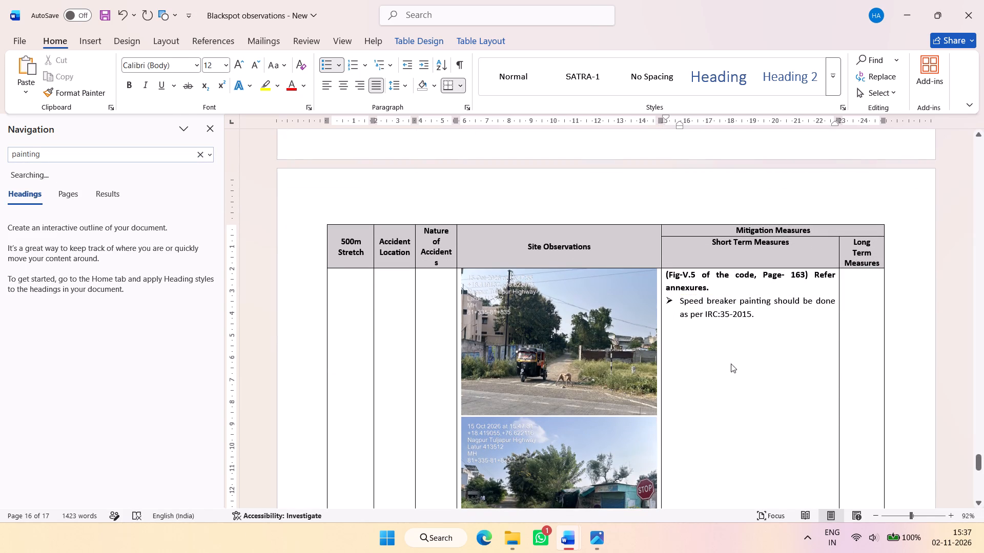
{"action": "left_click", "coordinate": [102, 186]}
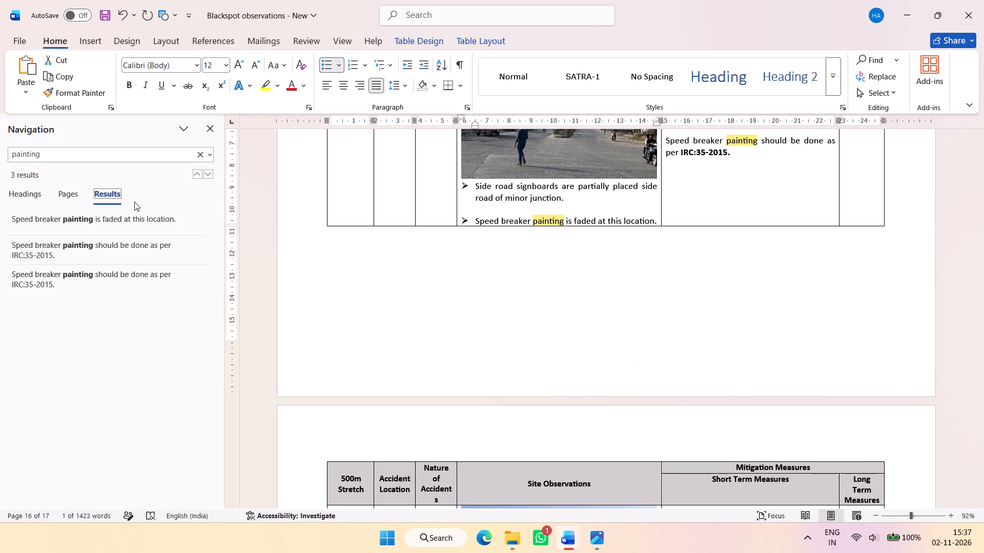
{"action": "left_click", "coordinate": [147, 224]}
{"action": "left_click", "coordinate": [152, 244]}
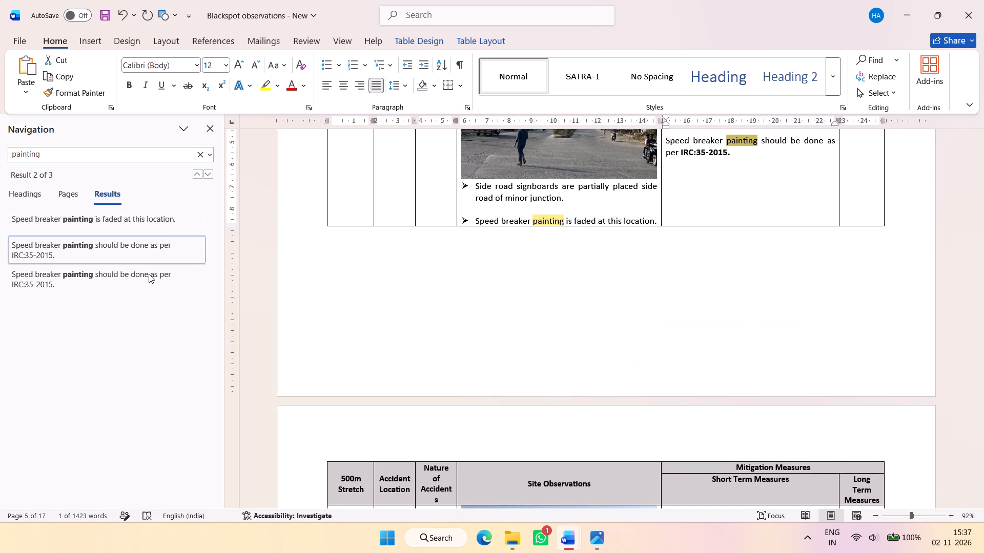
{"action": "scroll", "coordinate": [795, 299], "scroll_direction": "up", "scroll_amount": 2}
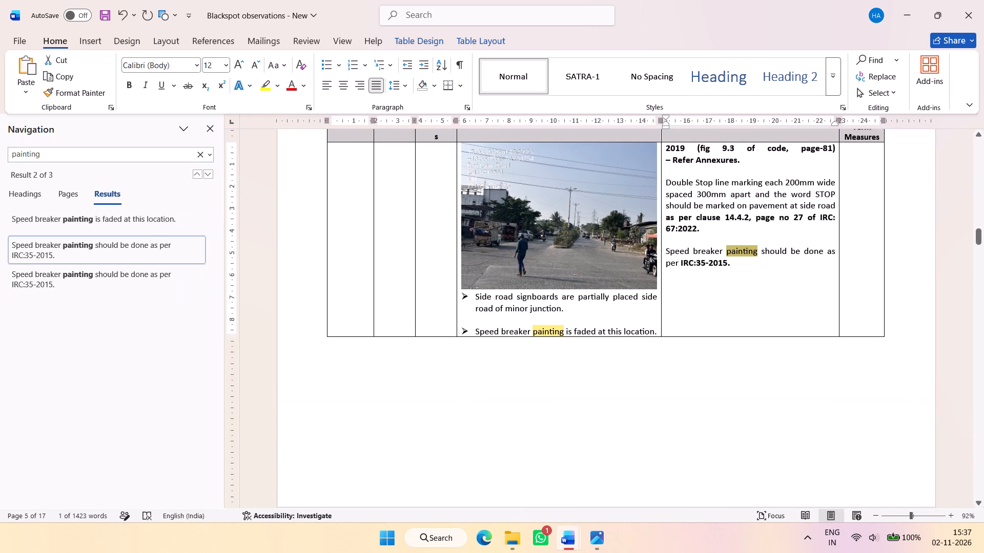
{"action": "scroll", "coordinate": [798, 302], "scroll_direction": "down", "scroll_amount": 8}
{"action": "scroll", "coordinate": [798, 301], "scroll_direction": "up", "scroll_amount": 4}
{"action": "scroll", "coordinate": [798, 301], "scroll_direction": "down", "scroll_amount": 3}
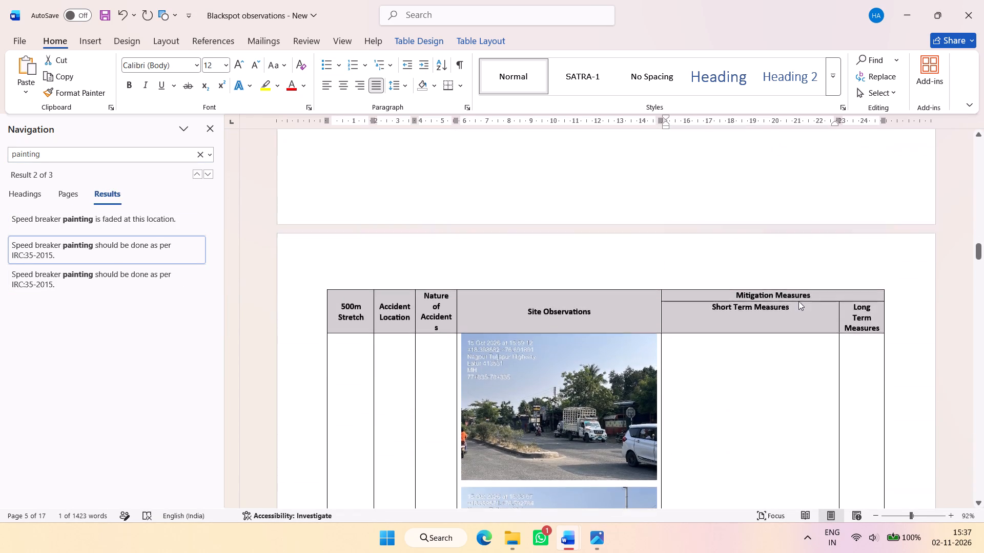
{"action": "scroll", "coordinate": [798, 301], "scroll_direction": "down", "scroll_amount": 1}
{"action": "scroll", "coordinate": [798, 301], "scroll_direction": "up", "scroll_amount": 10}
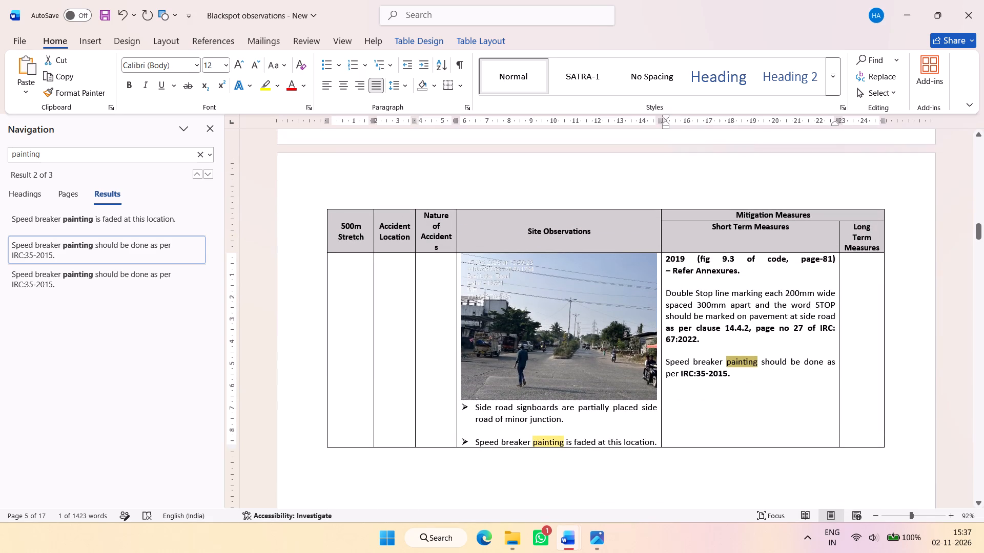
Move the speed breaker painting measure above the double stop line measure, below "2019 (fig 9.3 of code, page-81) – Refer Annexures", with blank-line spacing.
{"action": "left_click_drag", "start_coordinate": [737, 378], "coordinate": [685, 361]}
{"action": "key", "text": "ctrl+x"}
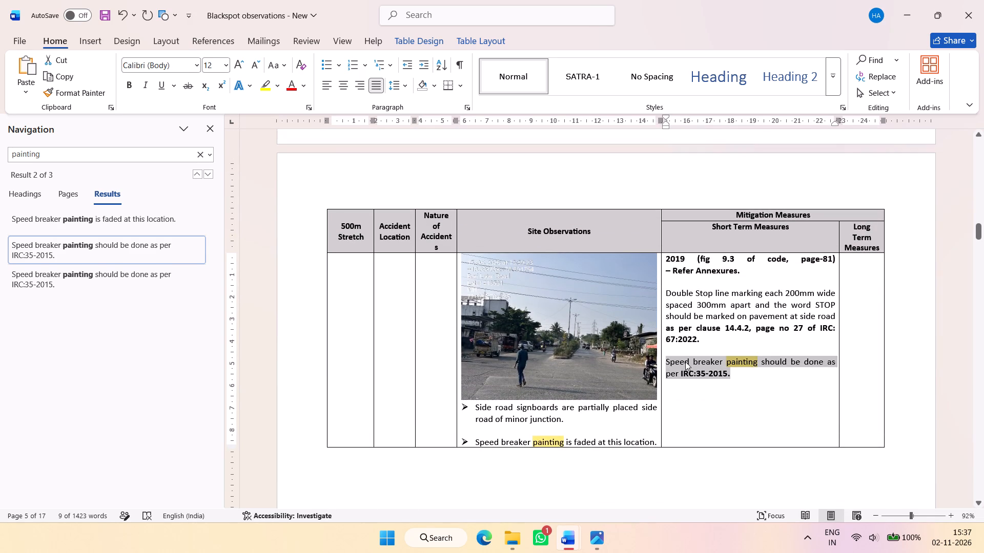
{"action": "left_click", "coordinate": [686, 280]}
{"action": "key", "text": "Return"}
{"action": "key", "text": "ctrl+v"}
{"action": "key", "text": "Return"}
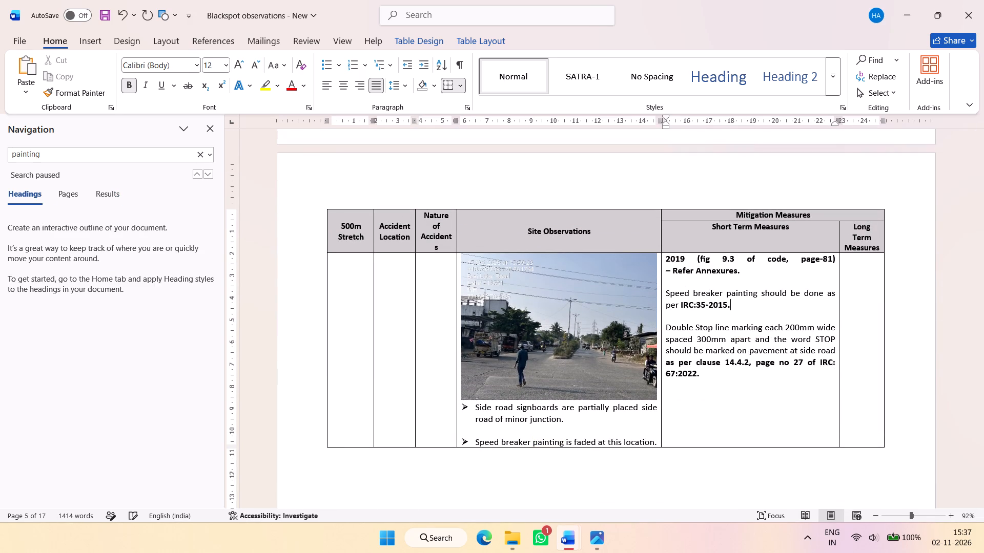
Find the last "painting" match, remove the bullet from that speed breaker painting measure, and insert a blank line above it.
{"action": "scroll", "coordinate": [685, 284], "scroll_direction": "up", "scroll_amount": 5}
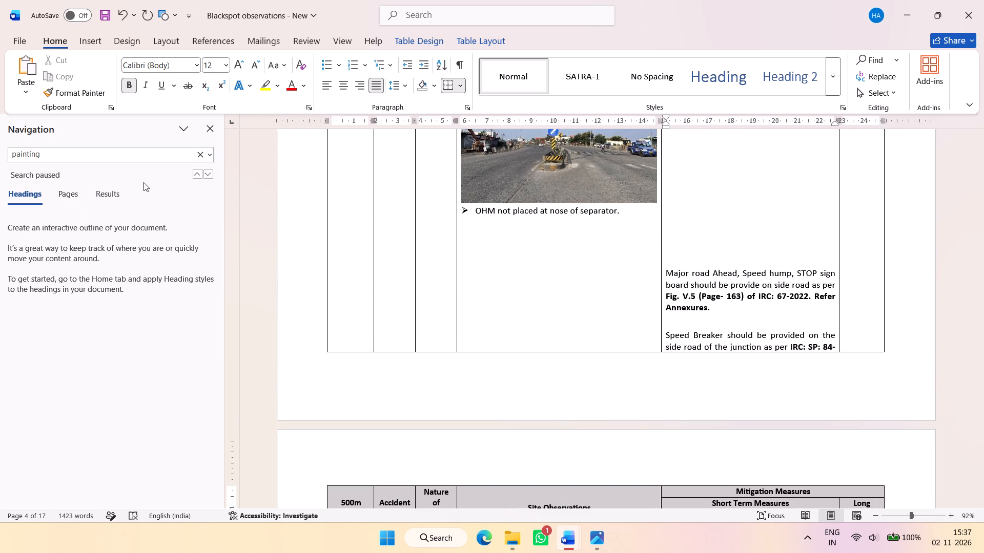
{"action": "left_click", "coordinate": [202, 175]}
{"action": "left_click", "coordinate": [204, 172]}
{"action": "left_click", "coordinate": [102, 194]}
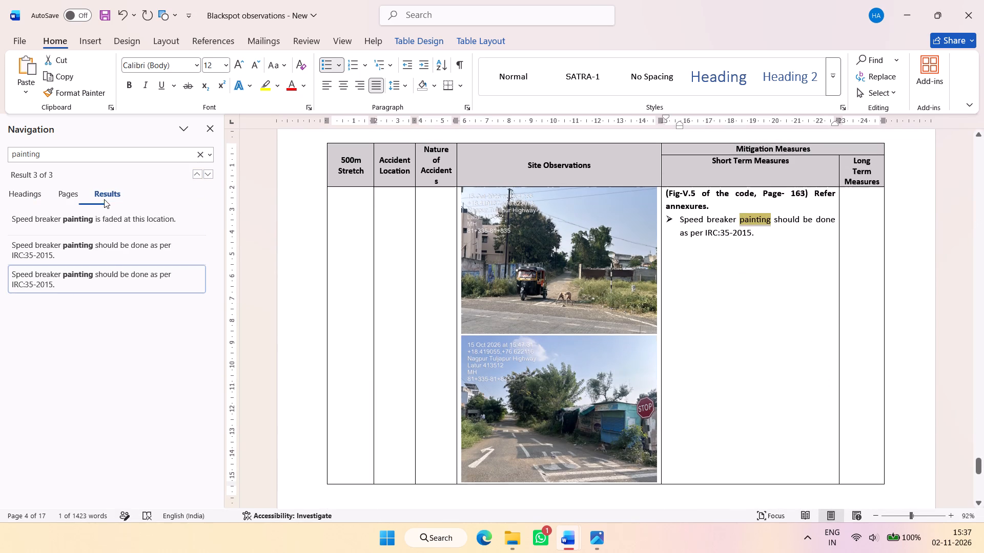
{"action": "left_click", "coordinate": [109, 270]}
{"action": "scroll", "coordinate": [743, 291], "scroll_direction": "up", "scroll_amount": 5}
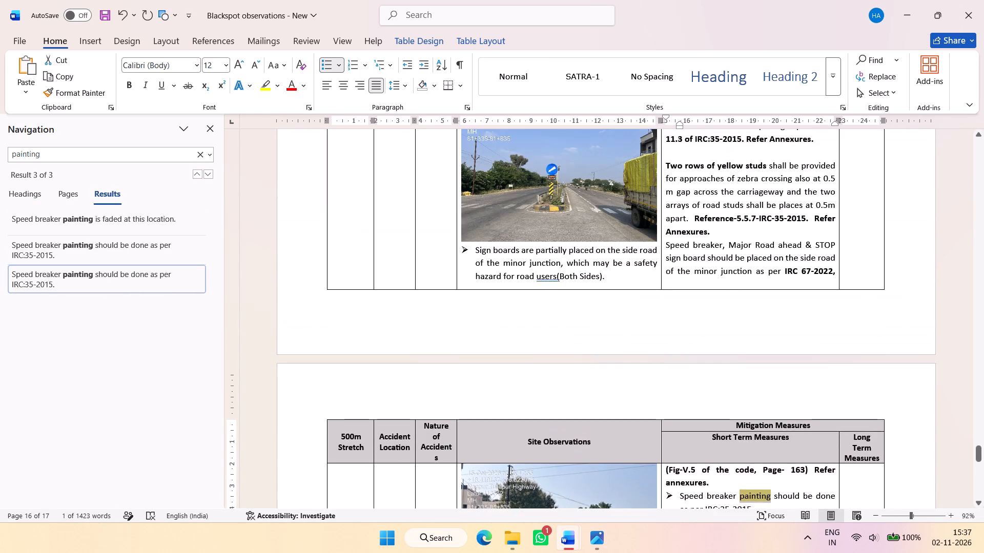
{"action": "scroll", "coordinate": [743, 291], "scroll_direction": "down", "scroll_amount": 4}
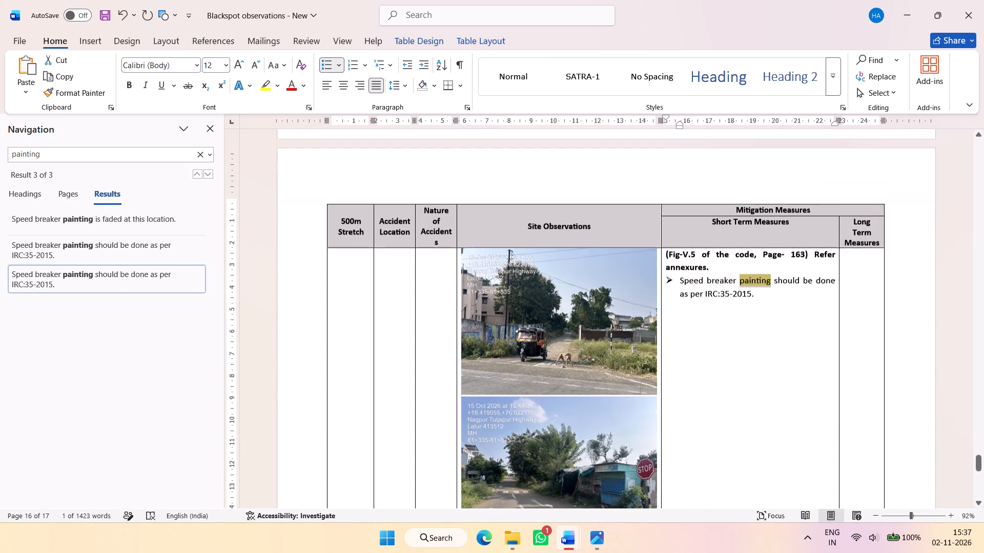
{"action": "left_click", "coordinate": [681, 276]}
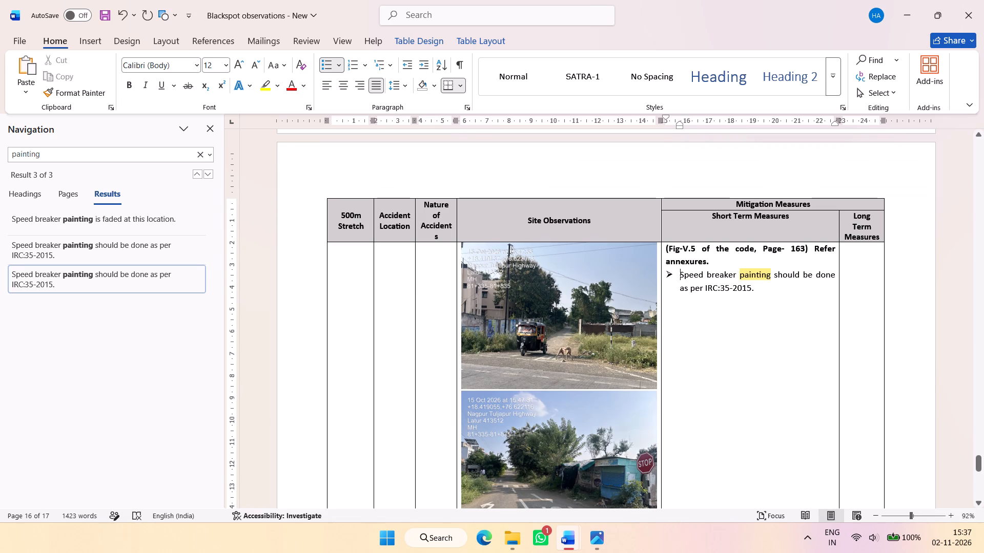
{"action": "key", "text": "BackSpace"}
{"action": "key", "text": "BackSpace"}
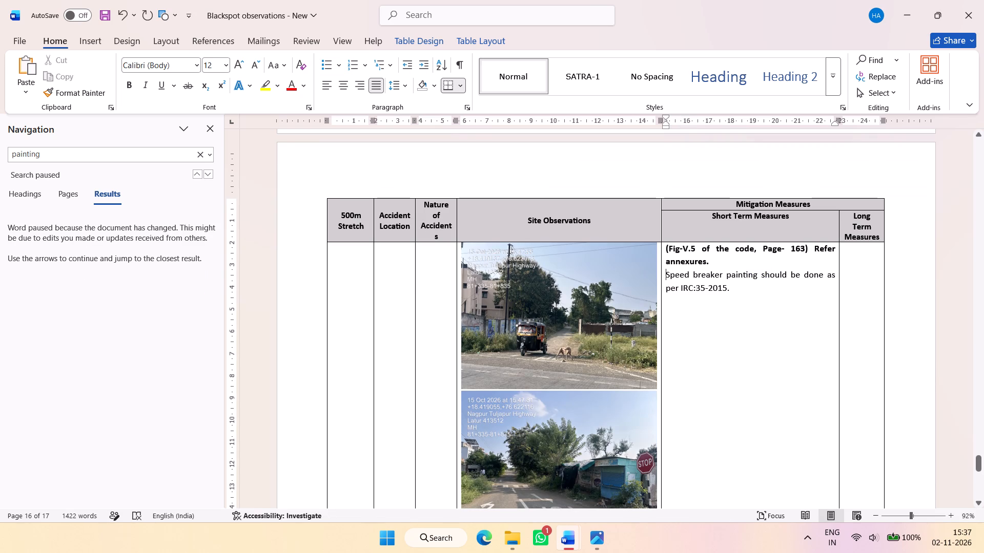
{"action": "left_click", "coordinate": [731, 263]}
{"action": "key", "text": "Return"}
Make "IRC:35-2015." bold in the speed breaker painting measure below "(Fig-V.5 of the code, Page- 163) Refer annexures.".
{"action": "left_click_drag", "start_coordinate": [745, 297], "coordinate": [689, 301]}
{"action": "key", "text": "ctrl+b"}
Add the bulleted site observation "Speed breaker painting is faded at this location" after the partially placed sign boards observation ending "(Both Sides).".
{"action": "scroll", "coordinate": [687, 314], "scroll_direction": "down", "scroll_amount": 1}
{"action": "scroll", "coordinate": [690, 307], "scroll_direction": "up", "scroll_amount": 3}
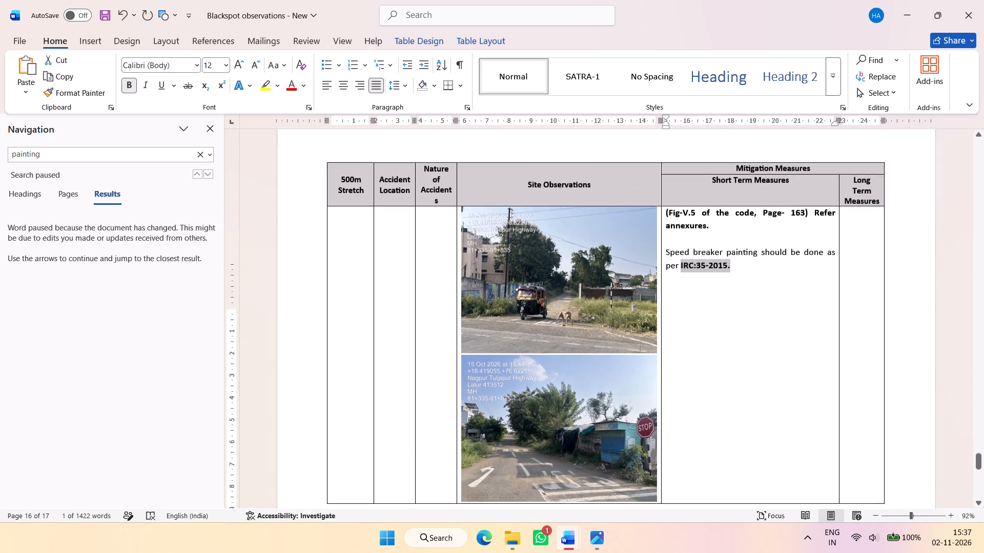
{"action": "scroll", "coordinate": [690, 307], "scroll_direction": "up", "scroll_amount": 2}
{"action": "left_click", "coordinate": [633, 281]}
{"action": "key", "text": "Return"}
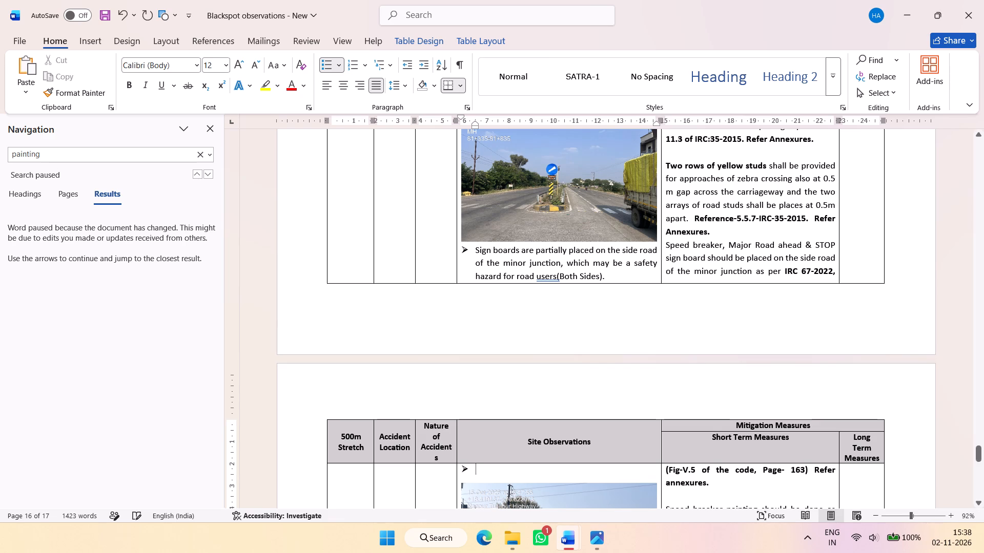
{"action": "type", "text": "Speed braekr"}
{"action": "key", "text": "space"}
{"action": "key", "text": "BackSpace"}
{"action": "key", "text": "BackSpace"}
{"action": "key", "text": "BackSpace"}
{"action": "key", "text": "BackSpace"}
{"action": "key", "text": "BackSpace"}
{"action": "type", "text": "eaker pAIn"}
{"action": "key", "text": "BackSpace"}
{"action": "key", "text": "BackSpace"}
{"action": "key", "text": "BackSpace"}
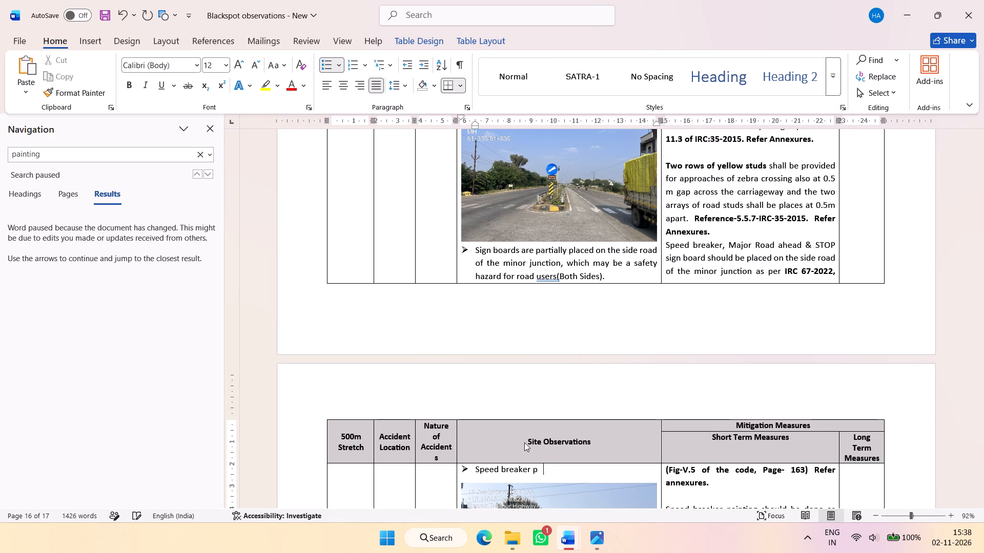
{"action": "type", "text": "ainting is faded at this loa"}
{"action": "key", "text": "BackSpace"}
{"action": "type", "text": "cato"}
Finish the new bulleted site observation so it reads "Speed breaker painting is faded at this location." and save the document.
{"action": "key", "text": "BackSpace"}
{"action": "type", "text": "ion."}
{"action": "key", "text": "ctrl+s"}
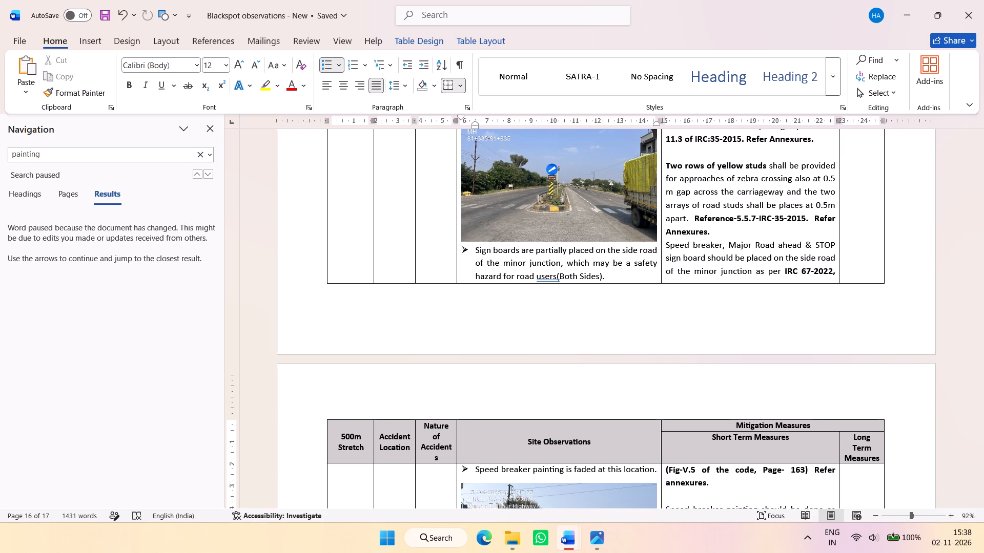
Switch to the Microsoft Edge browser with a new tab.
{"action": "left_click", "coordinate": [480, 537]}
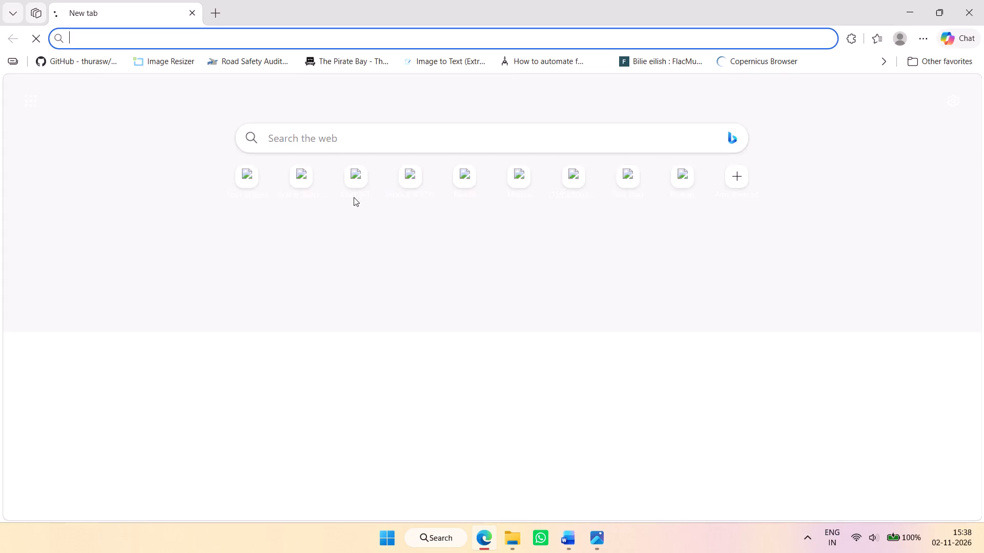
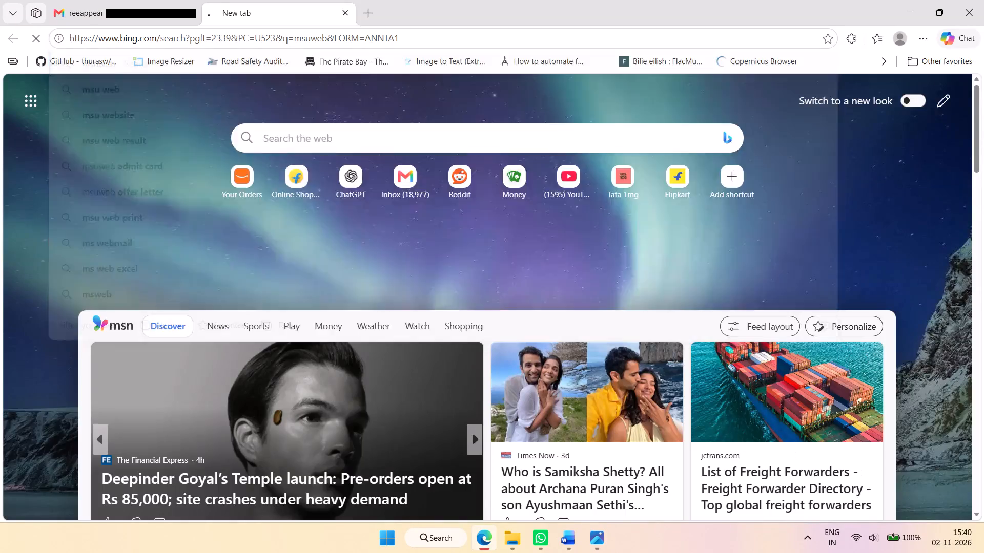
Open the Maa Shakumbhari University website from the msuweb search and go to the regular students' Back Paper Exam Form.
{"action": "left_click", "coordinate": [221, 223]}
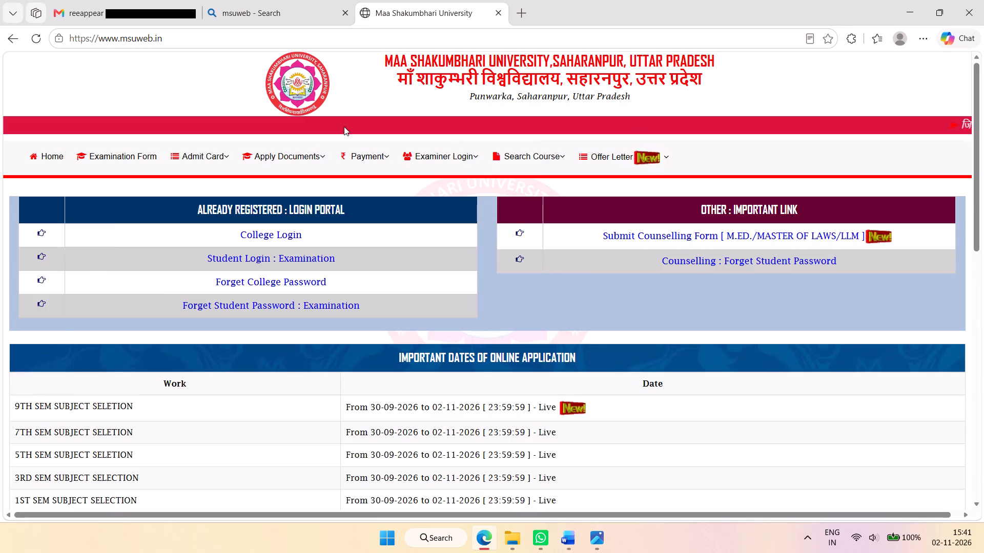
{"action": "left_click", "coordinate": [150, 161]}
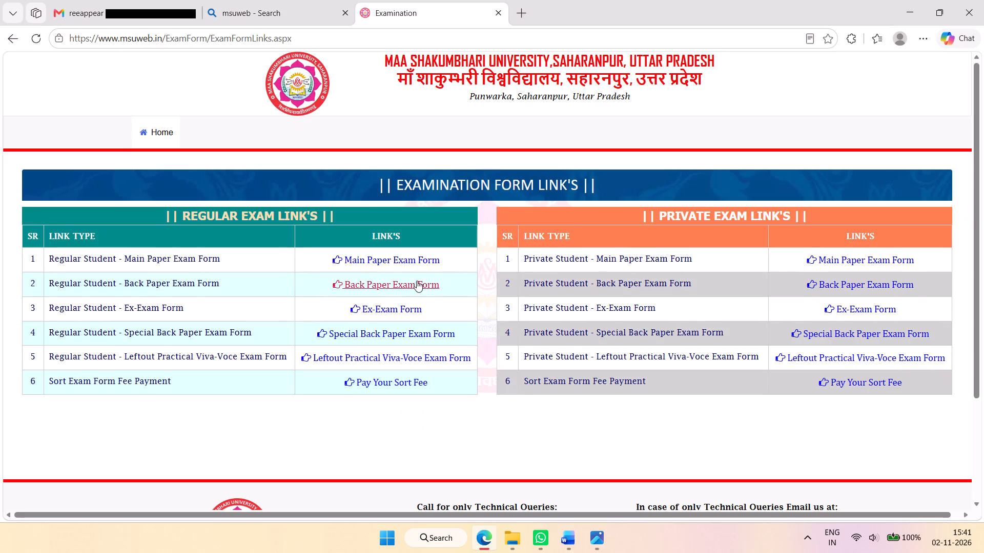
{"action": "left_click", "coordinate": [405, 285]}
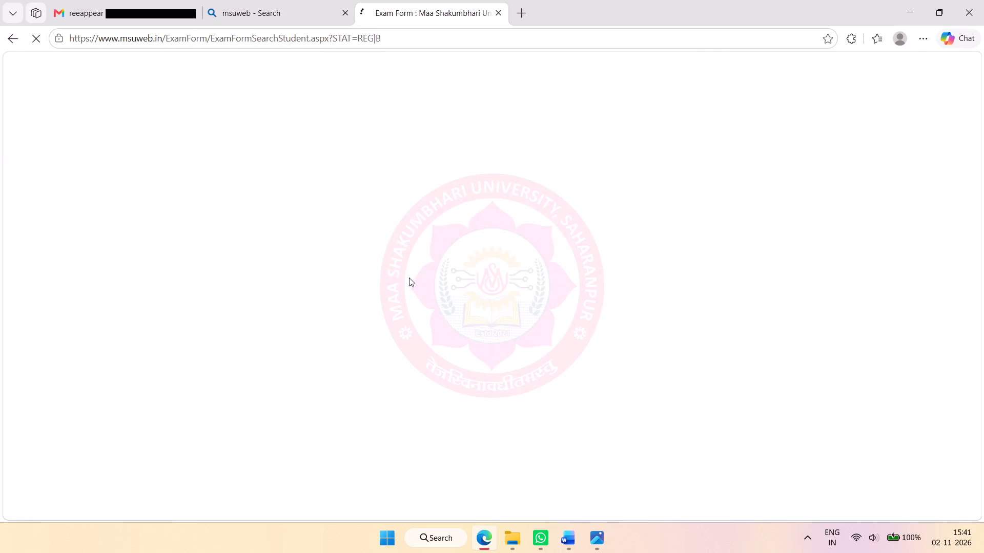
Search for the regular student's back paper exam record using the registration number, semester 03 and the captcha text.
{"action": "left_click", "coordinate": [542, 222]}
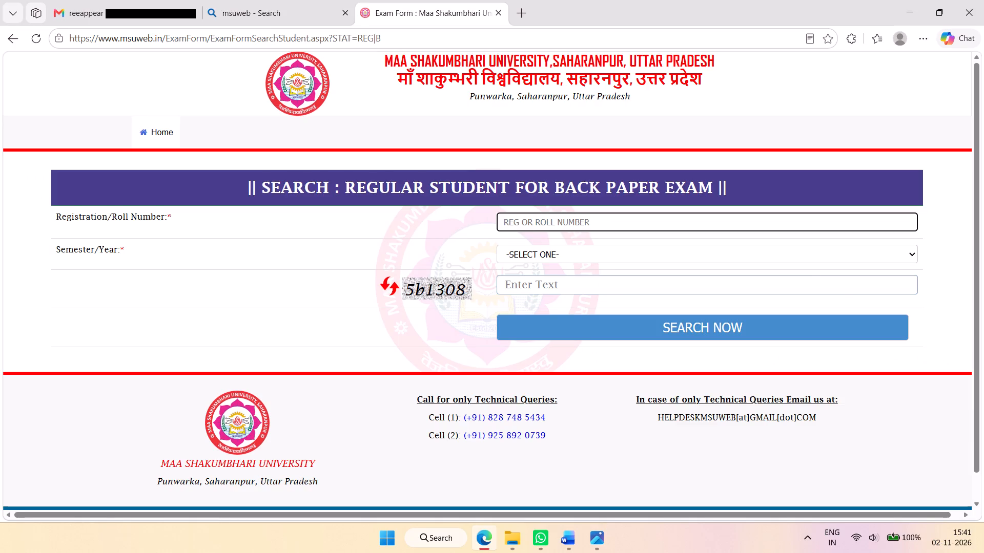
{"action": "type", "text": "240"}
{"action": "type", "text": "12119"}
{"action": "left_click", "coordinate": [622, 256]}
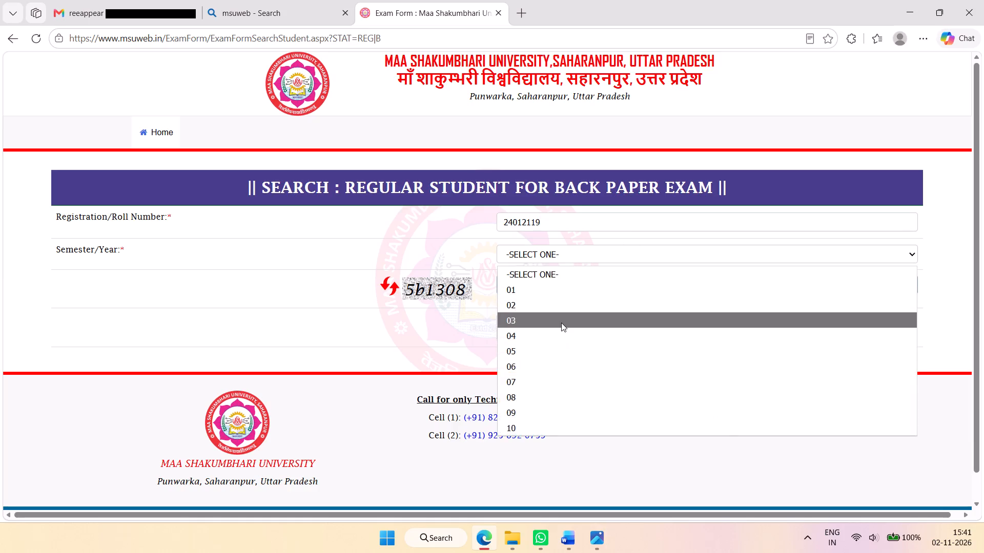
{"action": "left_click", "coordinate": [561, 323]}
{"action": "left_click", "coordinate": [566, 282]}
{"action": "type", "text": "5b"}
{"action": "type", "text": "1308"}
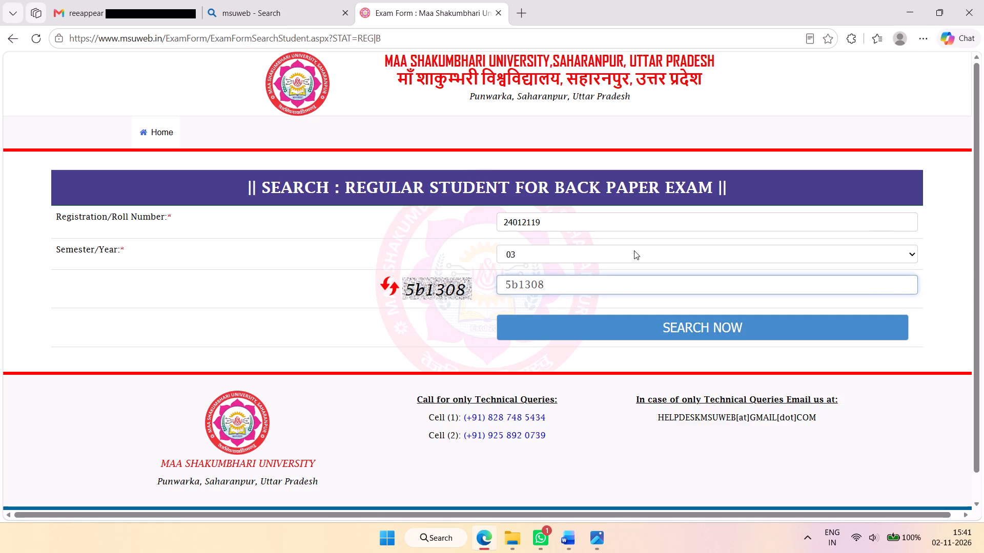
{"action": "left_click", "coordinate": [674, 327]}
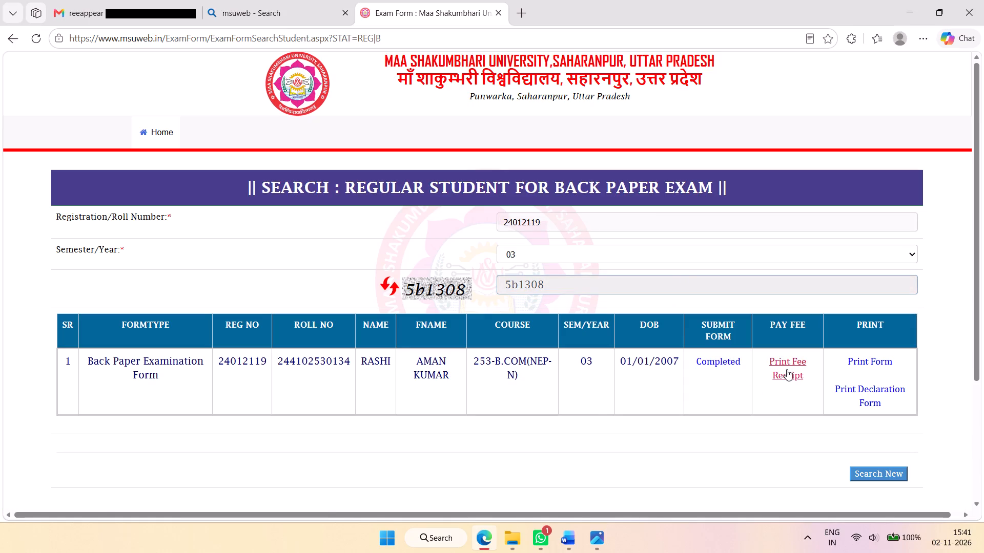
Open the student's printable examination form and save it as a PDF in Downloads, replacing the existing "print form" file.
{"action": "left_click", "coordinate": [854, 363]}
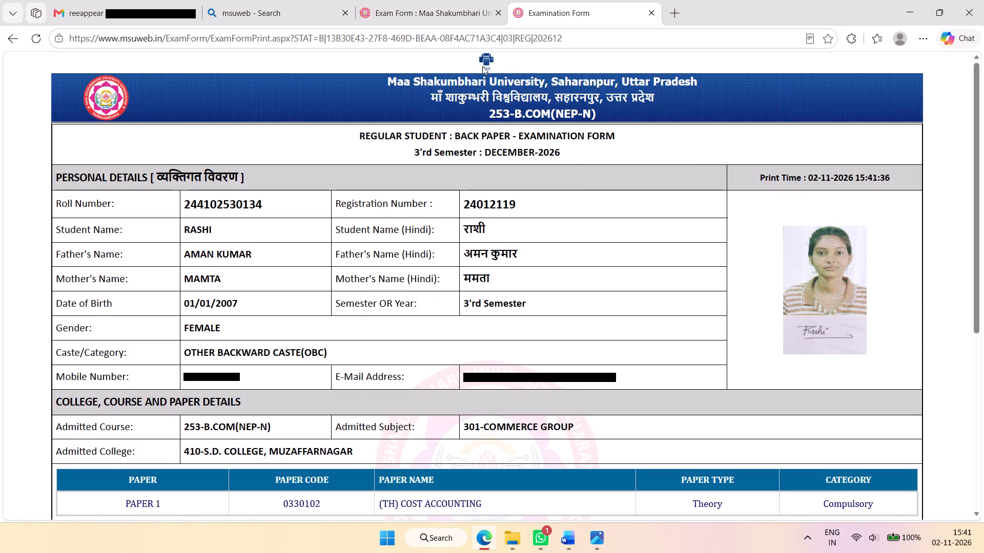
{"action": "left_click", "coordinate": [482, 66]}
{"action": "left_click", "coordinate": [611, 129]}
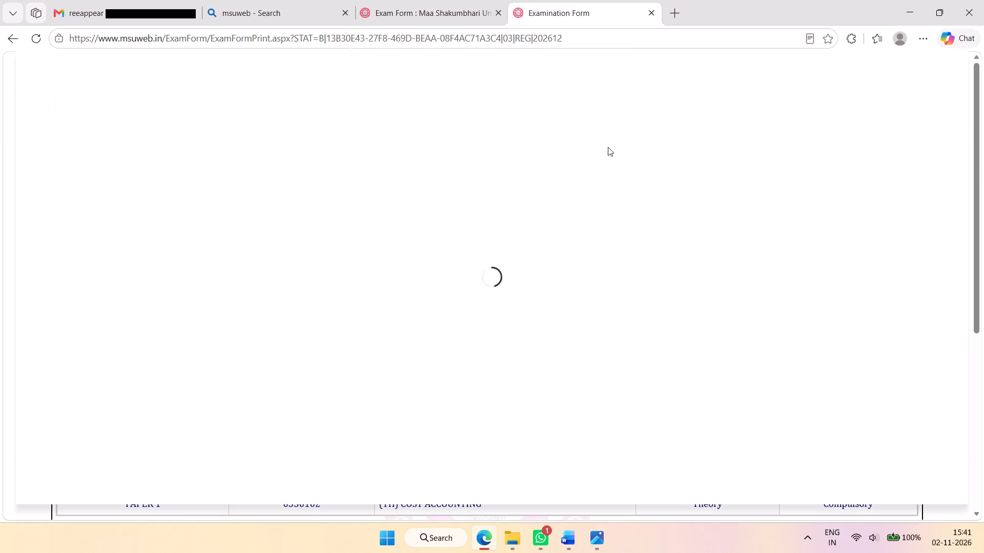
{"action": "left_click", "coordinate": [161, 144]}
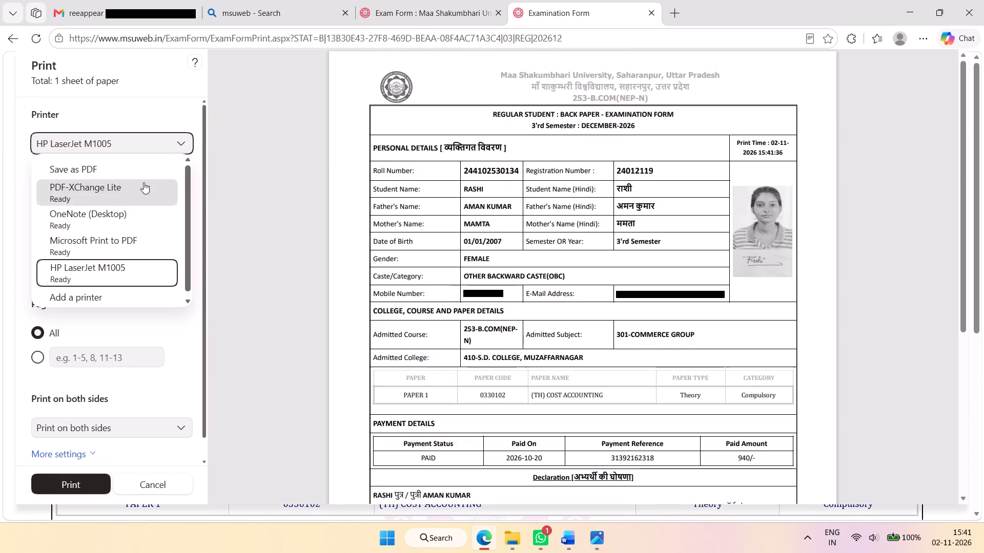
{"action": "left_click", "coordinate": [140, 174]}
{"action": "left_click", "coordinate": [80, 485]}
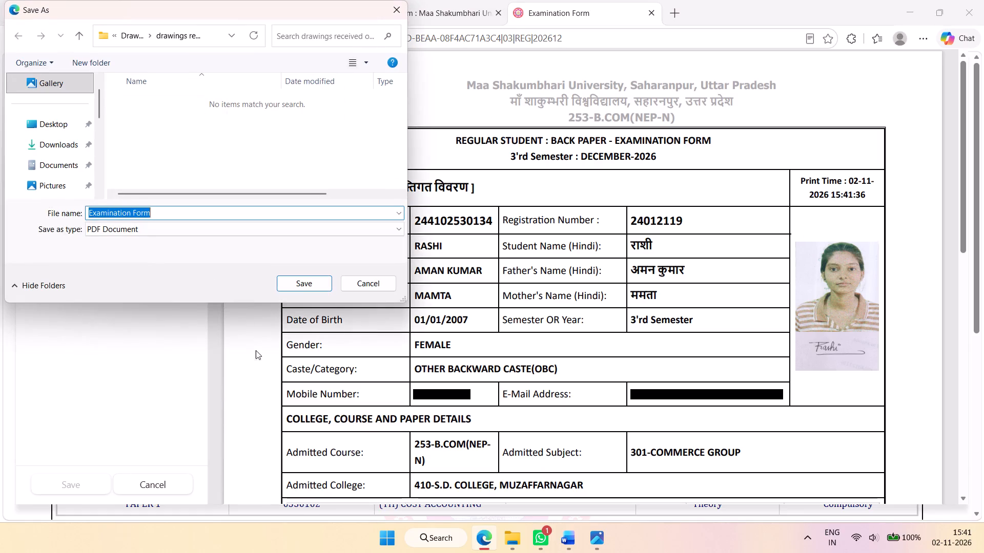
{"action": "left_click", "coordinate": [61, 147]}
{"action": "left_click", "coordinate": [168, 115]}
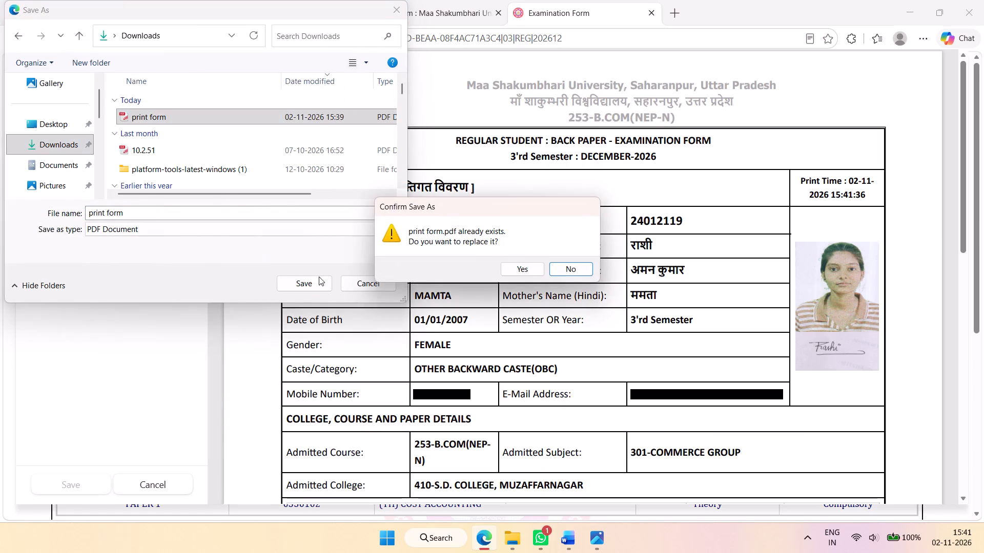
{"action": "left_click", "coordinate": [524, 265]}
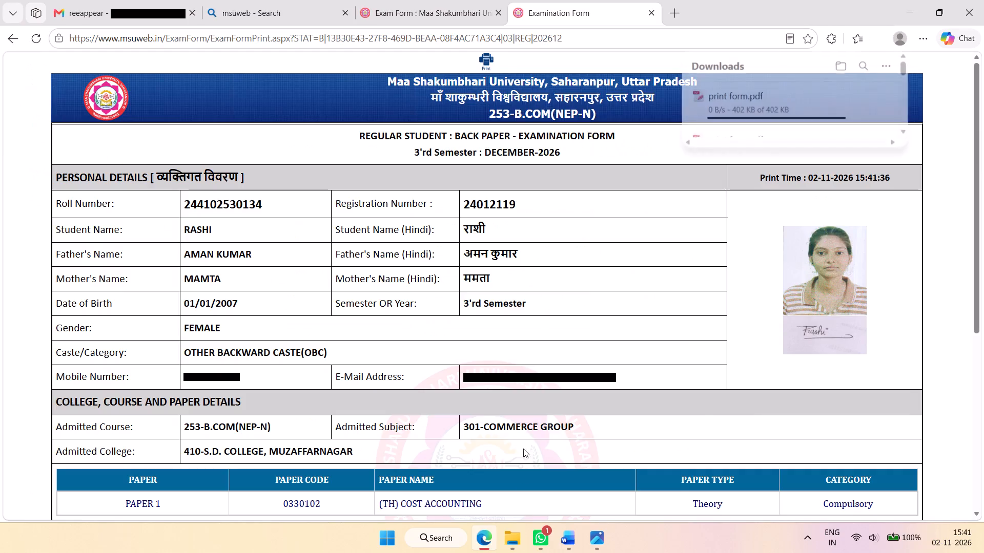
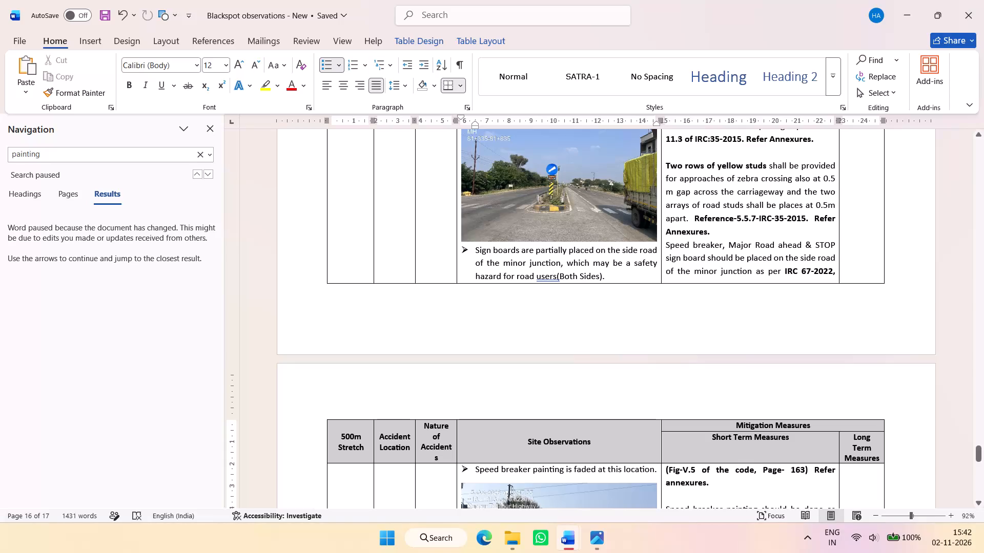
Compare the end of the New table with the minor junction sign board and sight distance entries in the original Blackspot observations document.
{"action": "scroll", "coordinate": [619, 320], "scroll_direction": "down", "scroll_amount": 5}
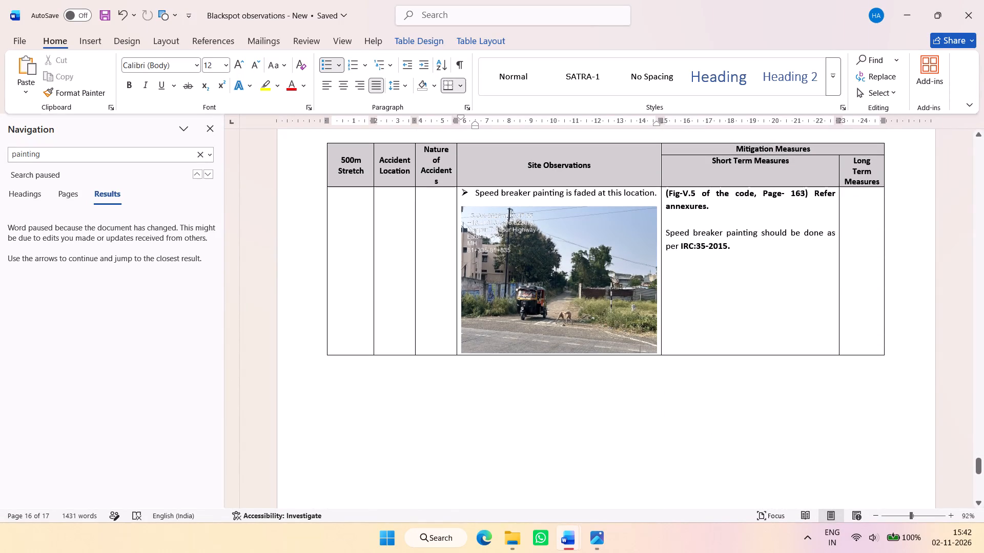
{"action": "left_click", "coordinate": [577, 535]}
{"action": "left_click", "coordinate": [443, 464]}
{"action": "scroll", "coordinate": [600, 385], "scroll_direction": "down", "scroll_amount": 3}
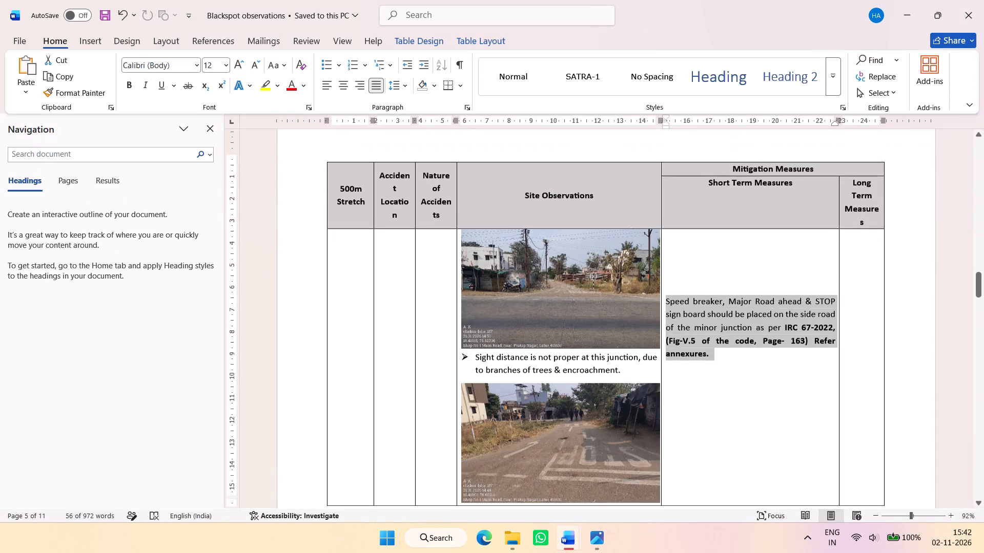
{"action": "scroll", "coordinate": [612, 381], "scroll_direction": "down", "scroll_amount": 3}
{"action": "scroll", "coordinate": [613, 378], "scroll_direction": "up", "scroll_amount": 2}
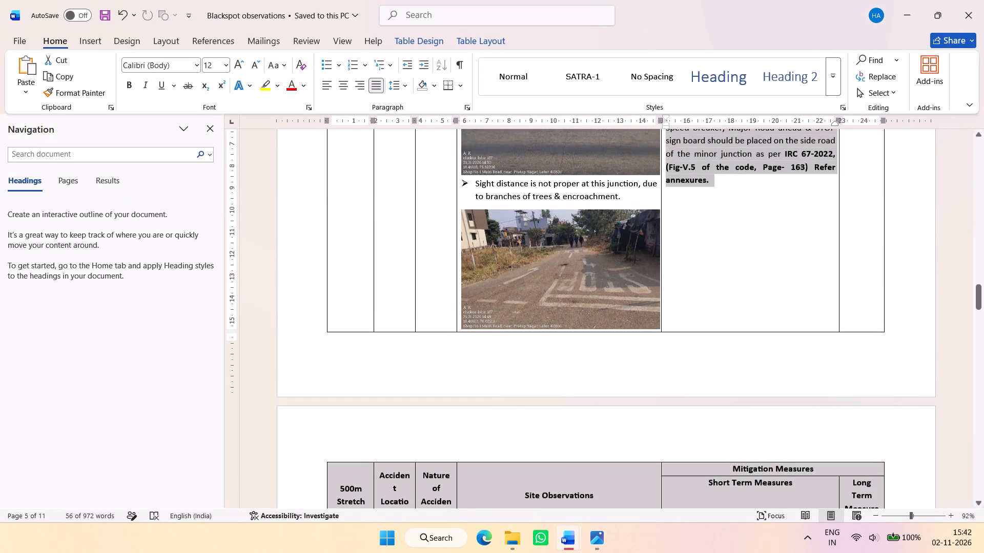
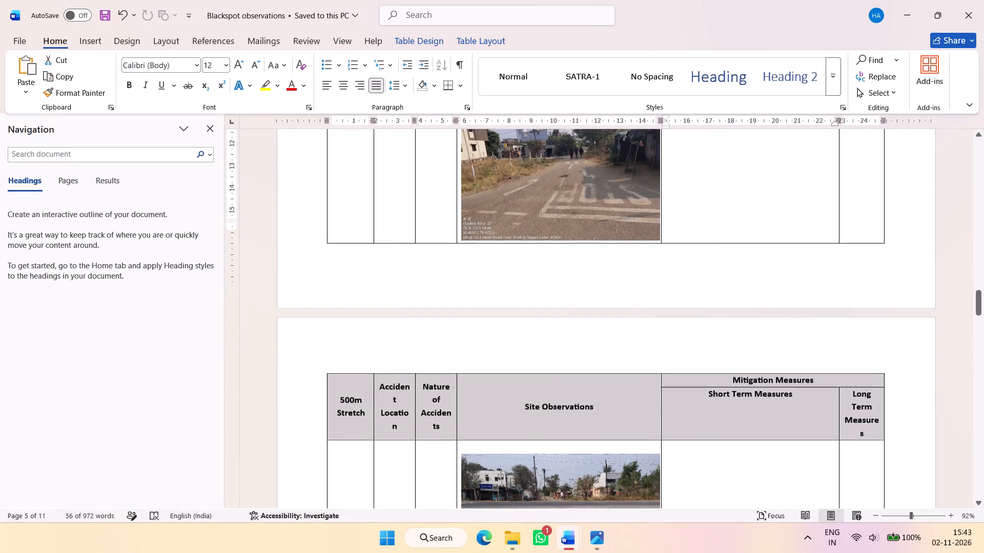
Copy the original document's sight distance bullet about branches of trees & encroachment into the New table's Site Observations, below the speed breaker painting photo.
{"action": "scroll", "coordinate": [626, 365], "scroll_direction": "down", "scroll_amount": 2}
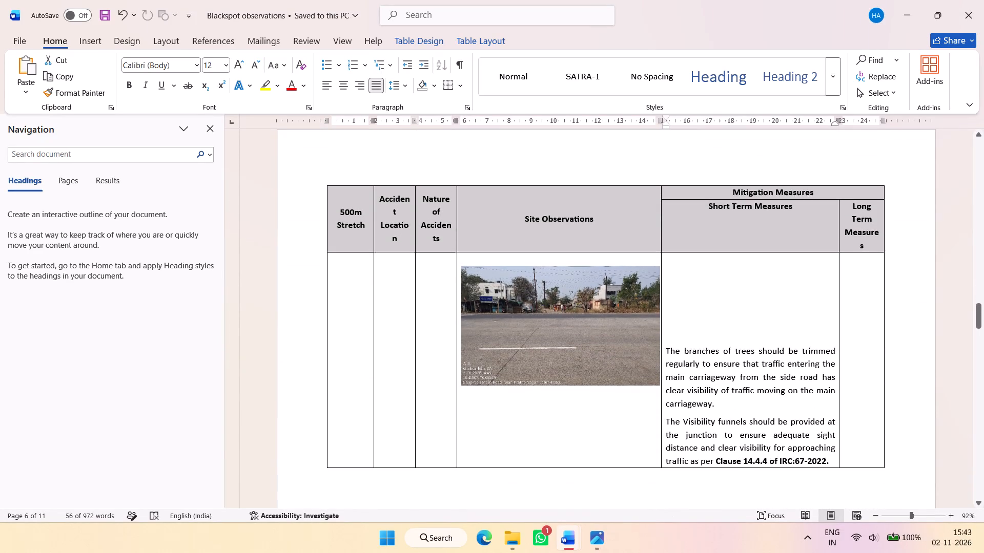
{"action": "scroll", "coordinate": [613, 352], "scroll_direction": "up", "scroll_amount": 7}
{"action": "left_click_drag", "start_coordinate": [629, 307], "coordinate": [503, 306]}
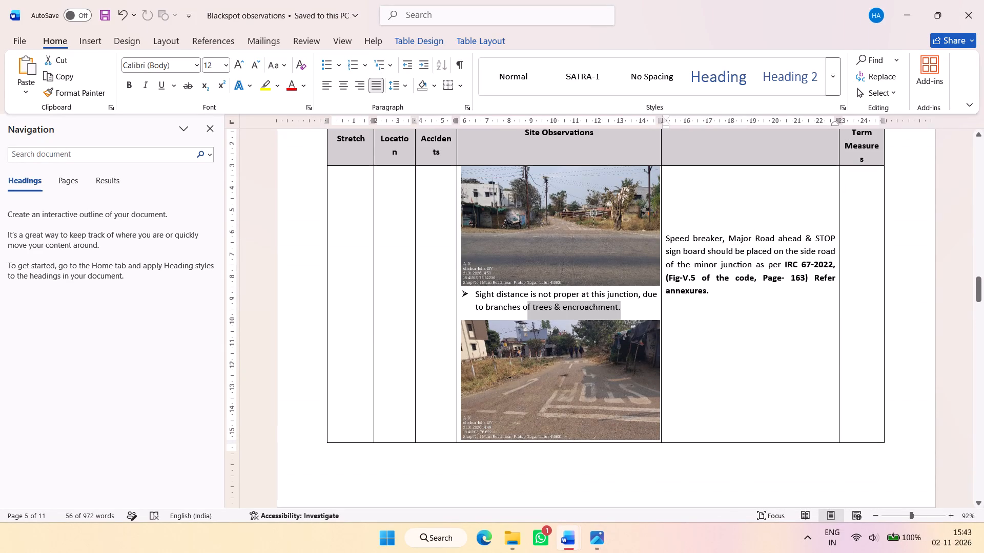
{"action": "left_click_drag", "start_coordinate": [503, 306], "coordinate": [483, 299]}
{"action": "key", "text": "ctrl+c"}
{"action": "key", "text": "ctrl+c"}
{"action": "key", "text": "alt+Tab"}
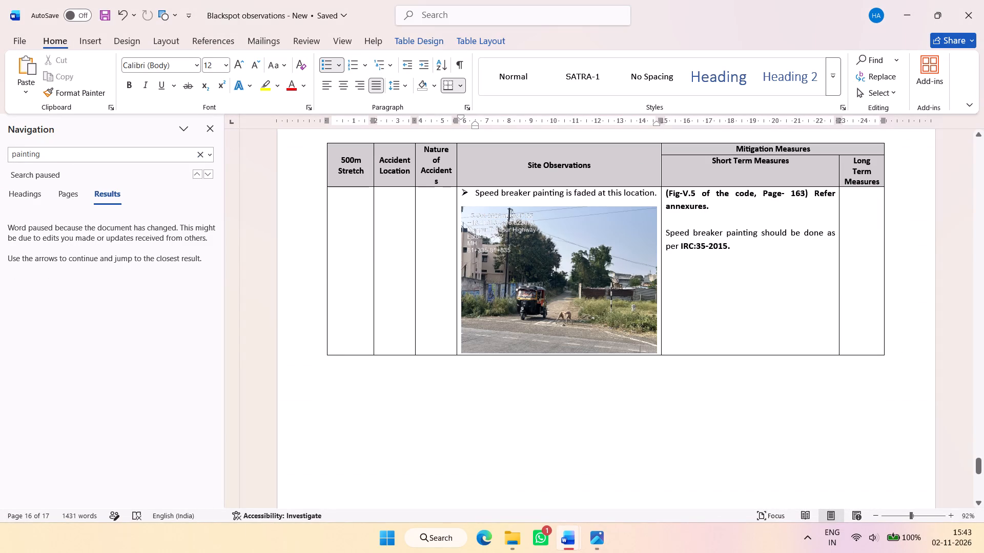
{"action": "left_click", "coordinate": [660, 346]}
{"action": "left_click", "coordinate": [659, 346]}
{"action": "key", "text": "Return"}
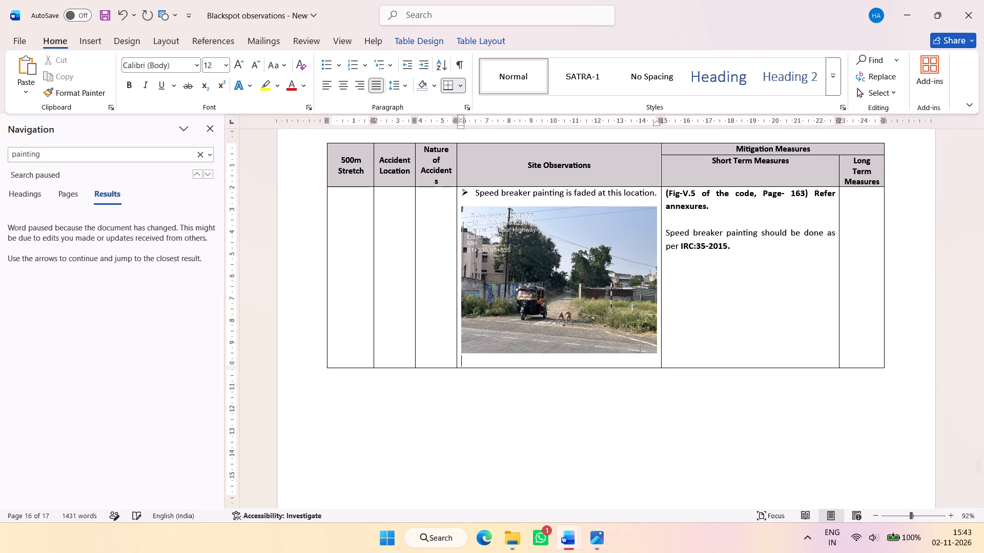
{"action": "key", "text": "ctrl+v"}
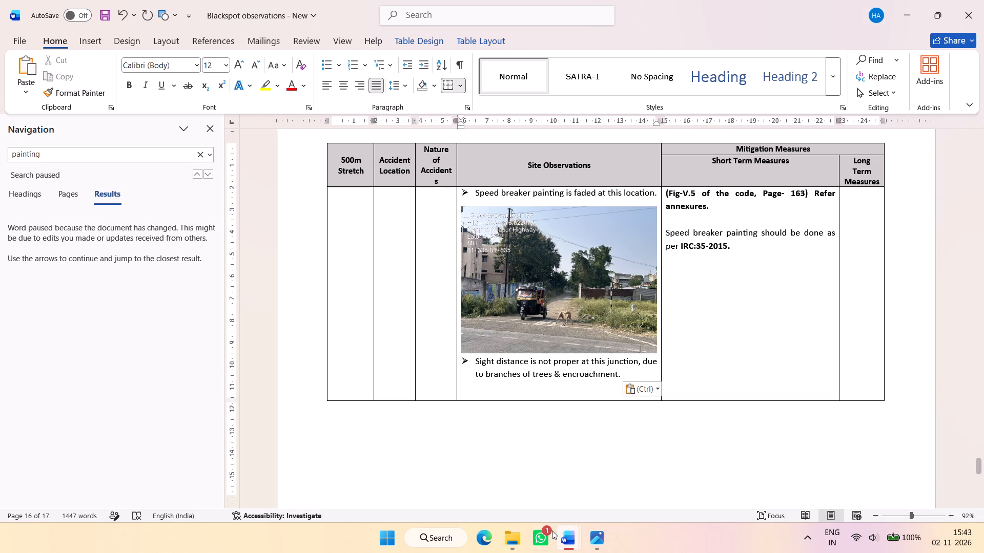
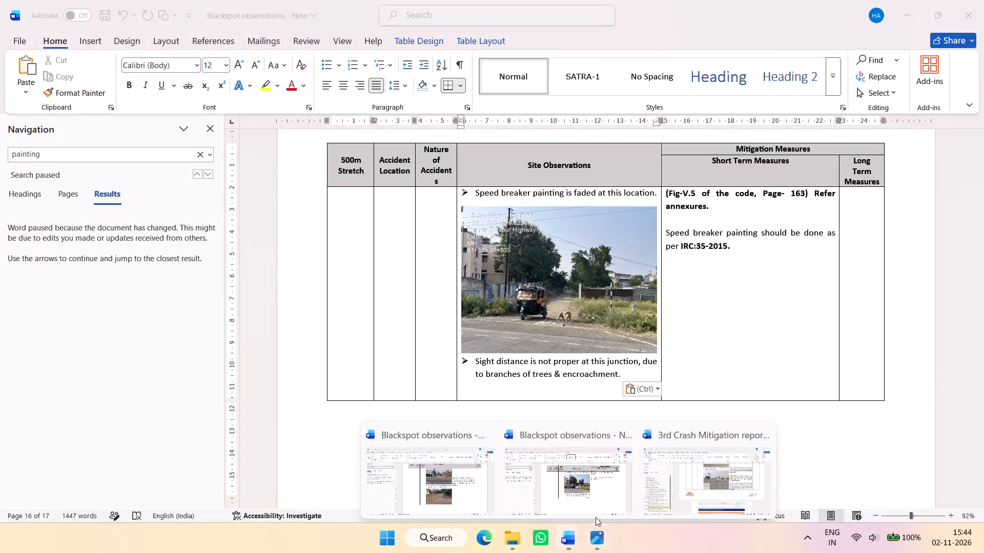
Copy the tree-branch trimming and visibility funnel measures (Clause 14.4.4 of IRC:67-2022) from the other Blackspot observations document's Short Term Measures column.
{"action": "left_click", "coordinate": [592, 484]}
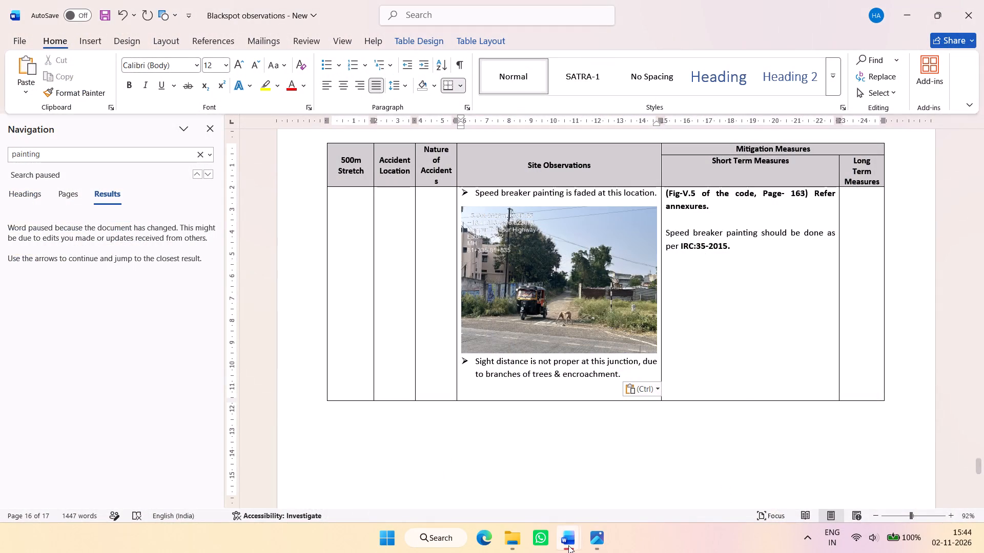
{"action": "left_click", "coordinate": [568, 547]}
{"action": "left_click", "coordinate": [484, 492]}
{"action": "scroll", "coordinate": [676, 375], "scroll_direction": "down", "scroll_amount": 6}
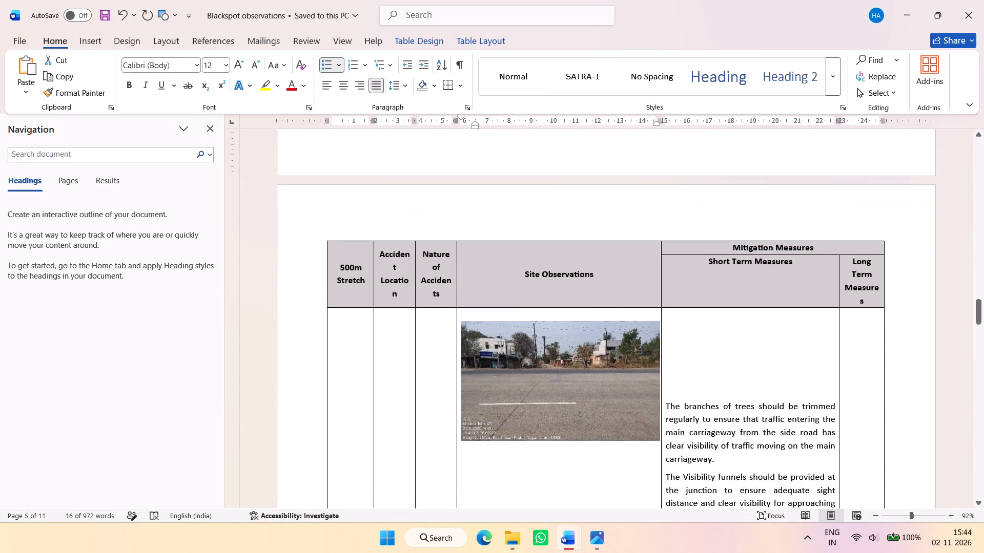
{"action": "scroll", "coordinate": [730, 352], "scroll_direction": "down", "scroll_amount": 8}
{"action": "scroll", "coordinate": [760, 309], "scroll_direction": "up", "scroll_amount": 3}
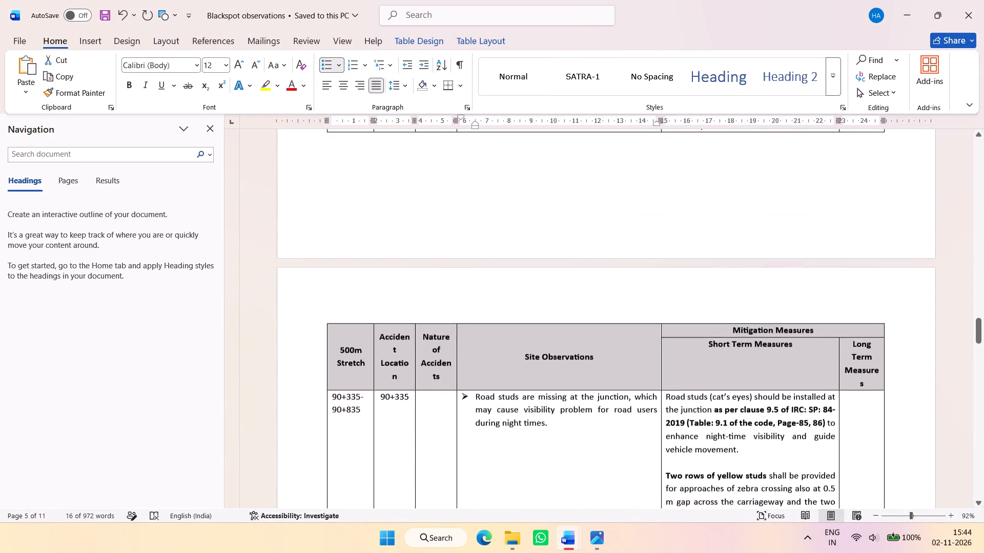
{"action": "scroll", "coordinate": [760, 309], "scroll_direction": "up", "scroll_amount": 3}
{"action": "left_click_drag", "start_coordinate": [831, 407], "coordinate": [706, 317]}
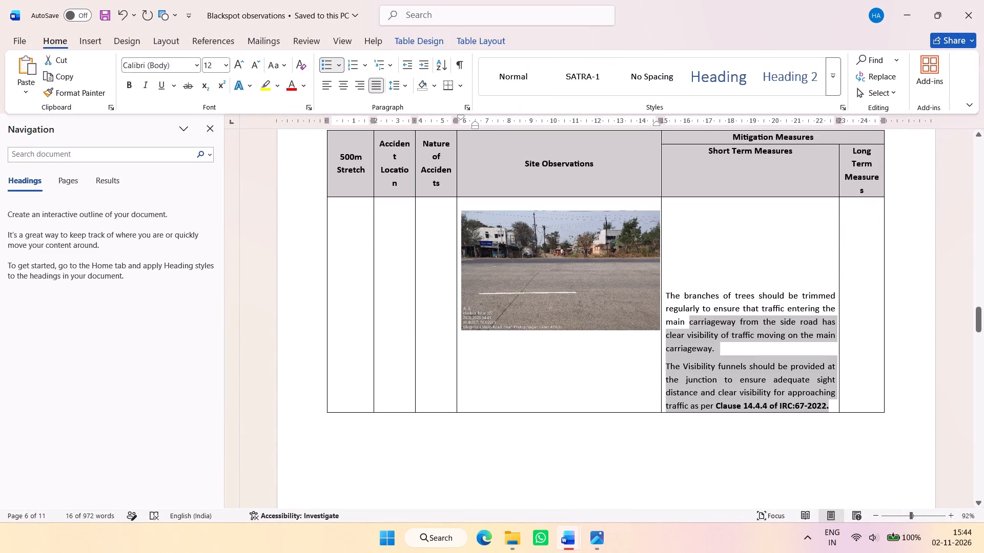
{"action": "left_click_drag", "start_coordinate": [706, 317], "coordinate": [679, 300]}
{"action": "key", "text": "ctrl+c"}
{"action": "key", "text": "ctrl+c"}
Paste the copied measures into Blackspot observations - New, below the speed breaker painting measure under Short Term Measures, leaving a blank line between.
{"action": "key", "text": "alt+Tab"}
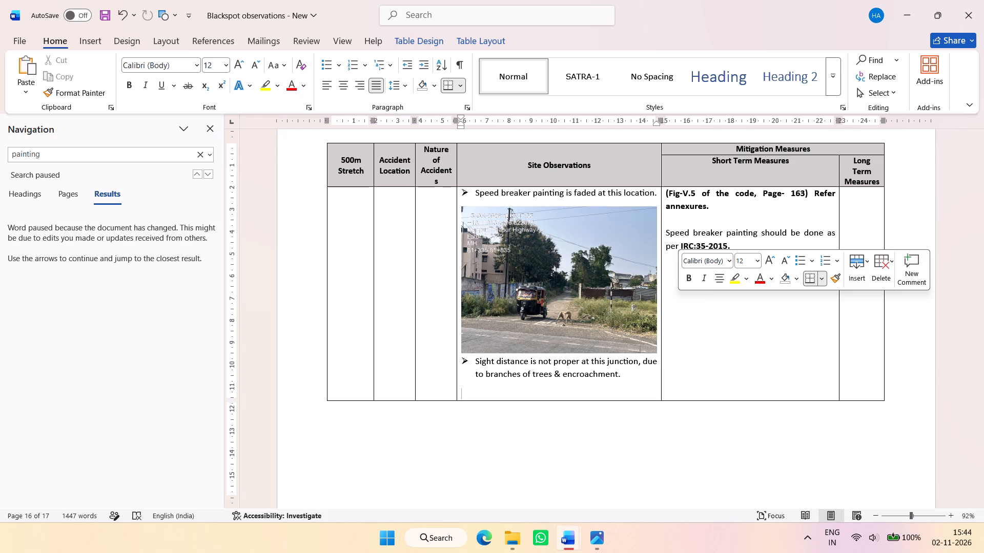
{"action": "left_click", "coordinate": [739, 287]}
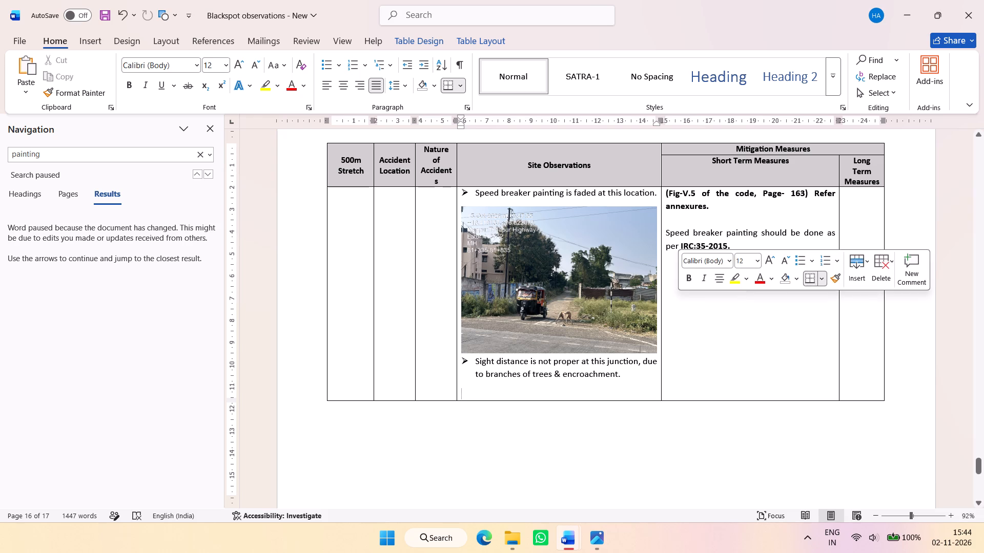
{"action": "left_click", "coordinate": [745, 329]}
{"action": "key", "text": "Return"}
{"action": "key", "text": "Return"}
{"action": "key", "text": "ctrl+v"}
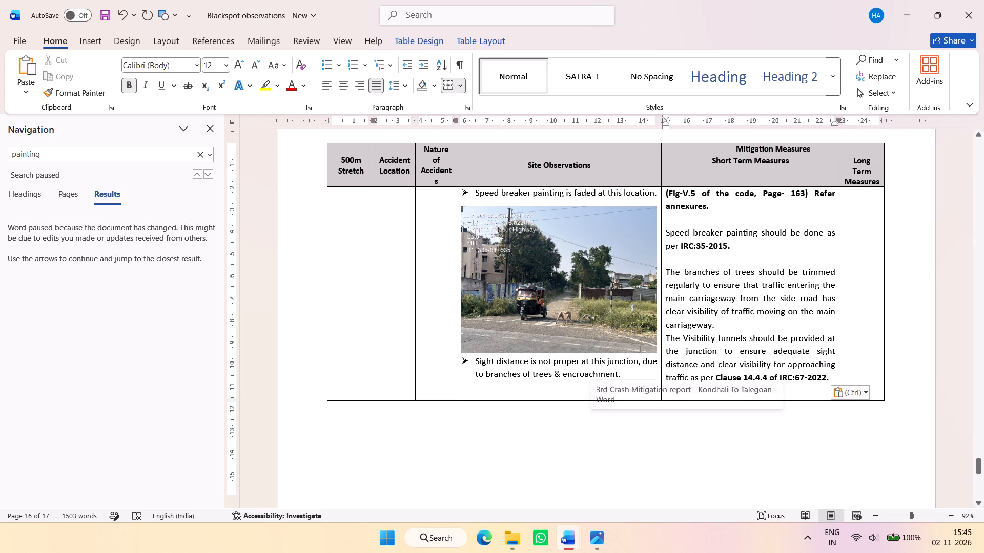
Save the Blackspot observations - New document.
{"action": "key", "text": "ctrl+s"}
{"action": "key", "text": "ctrl+s"}
{"action": "key", "text": "ctrl+s"}
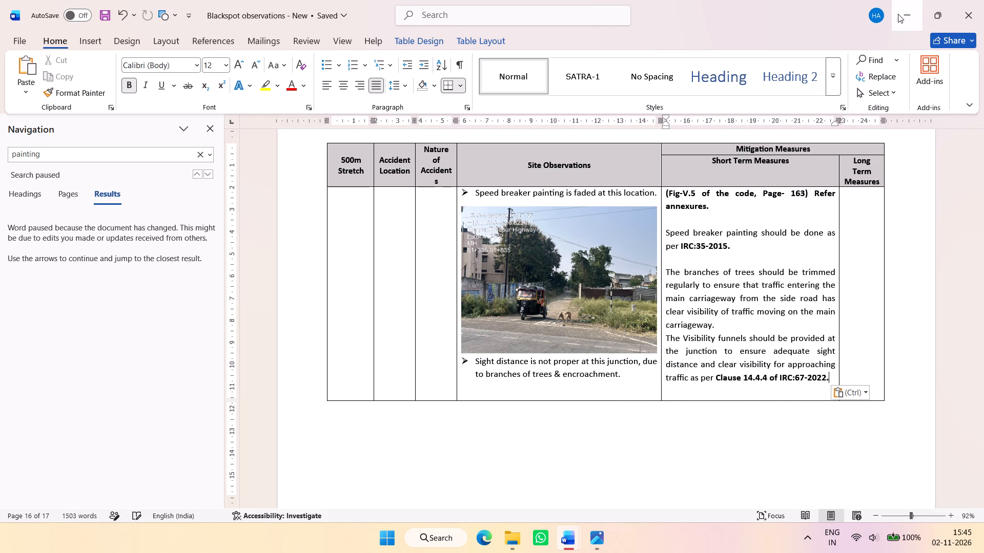
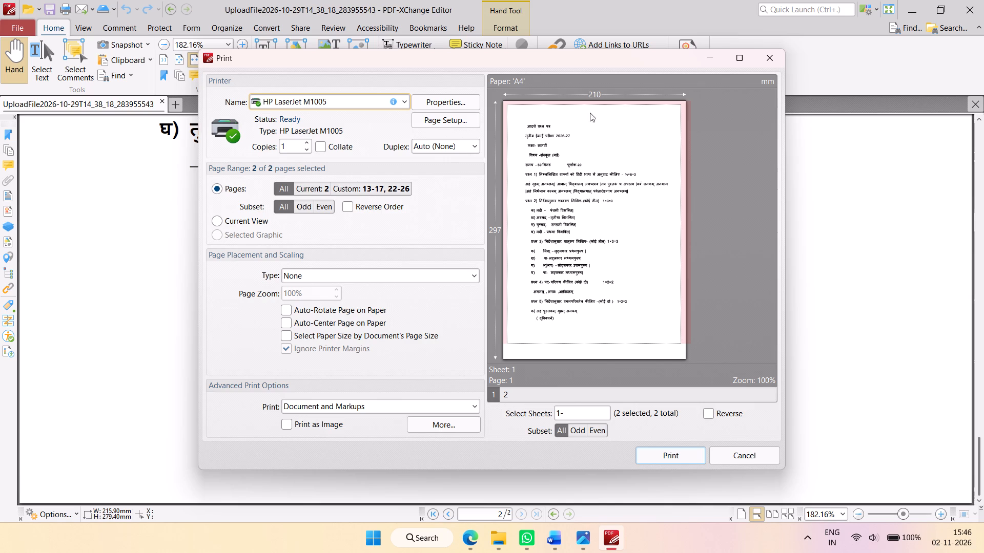
Close the print settings for the two-page exam paper PDF without printing it.
{"action": "left_click", "coordinate": [768, 60]}
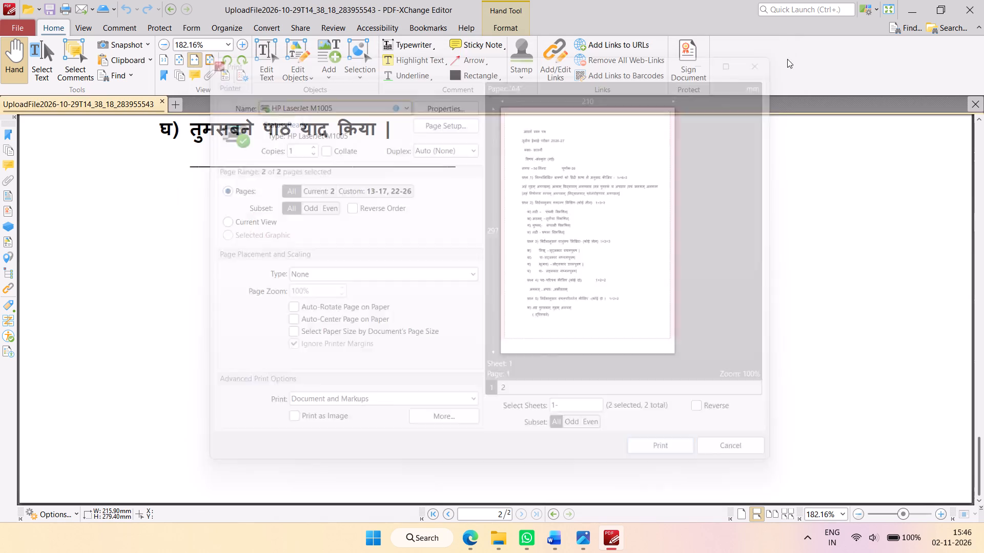